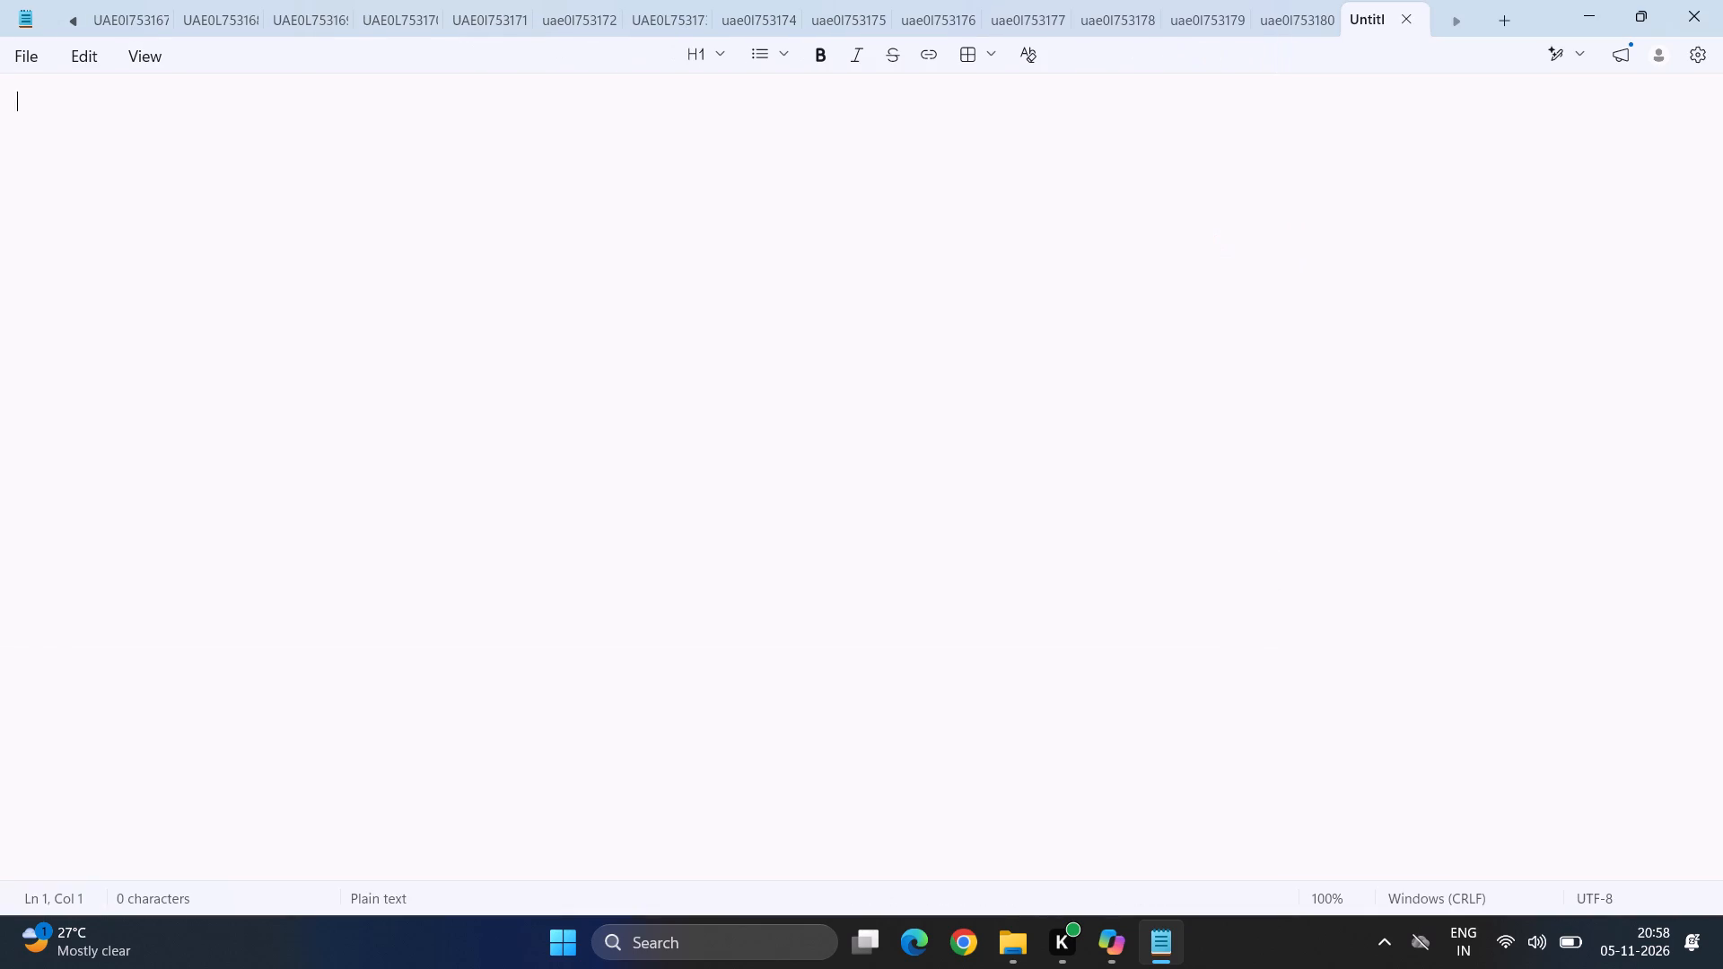
left_click(775, 288)
key("ctrl+v")
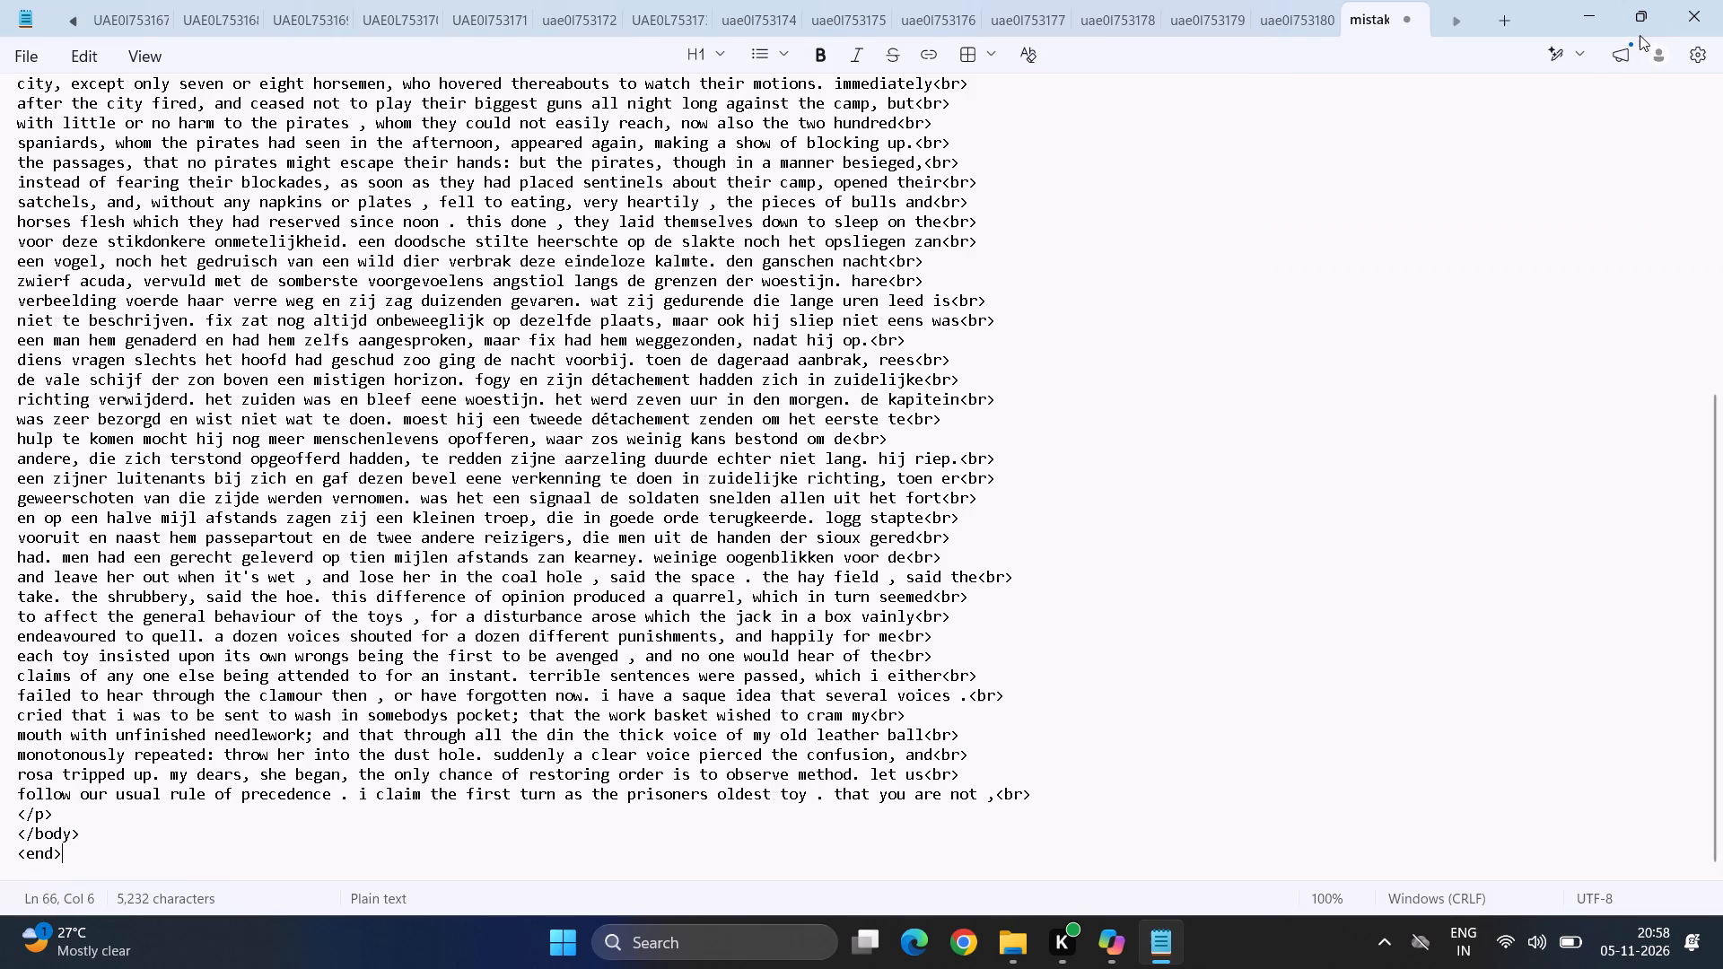
left_click(1558, 138)
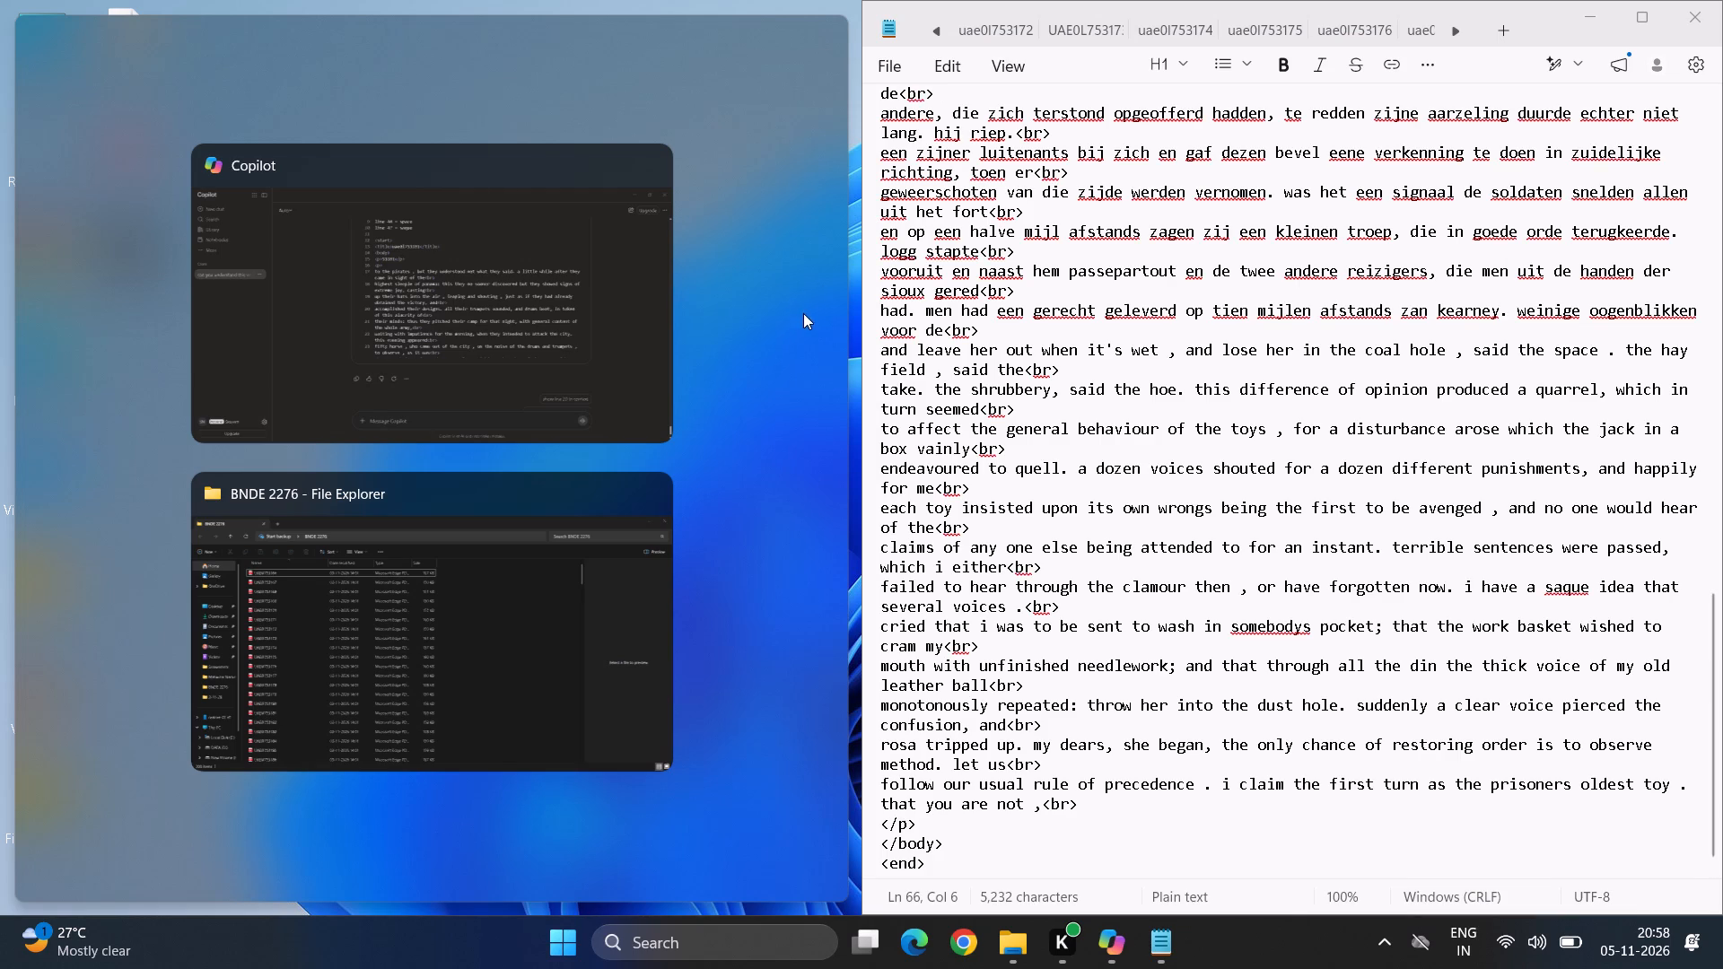
left_click(536, 612)
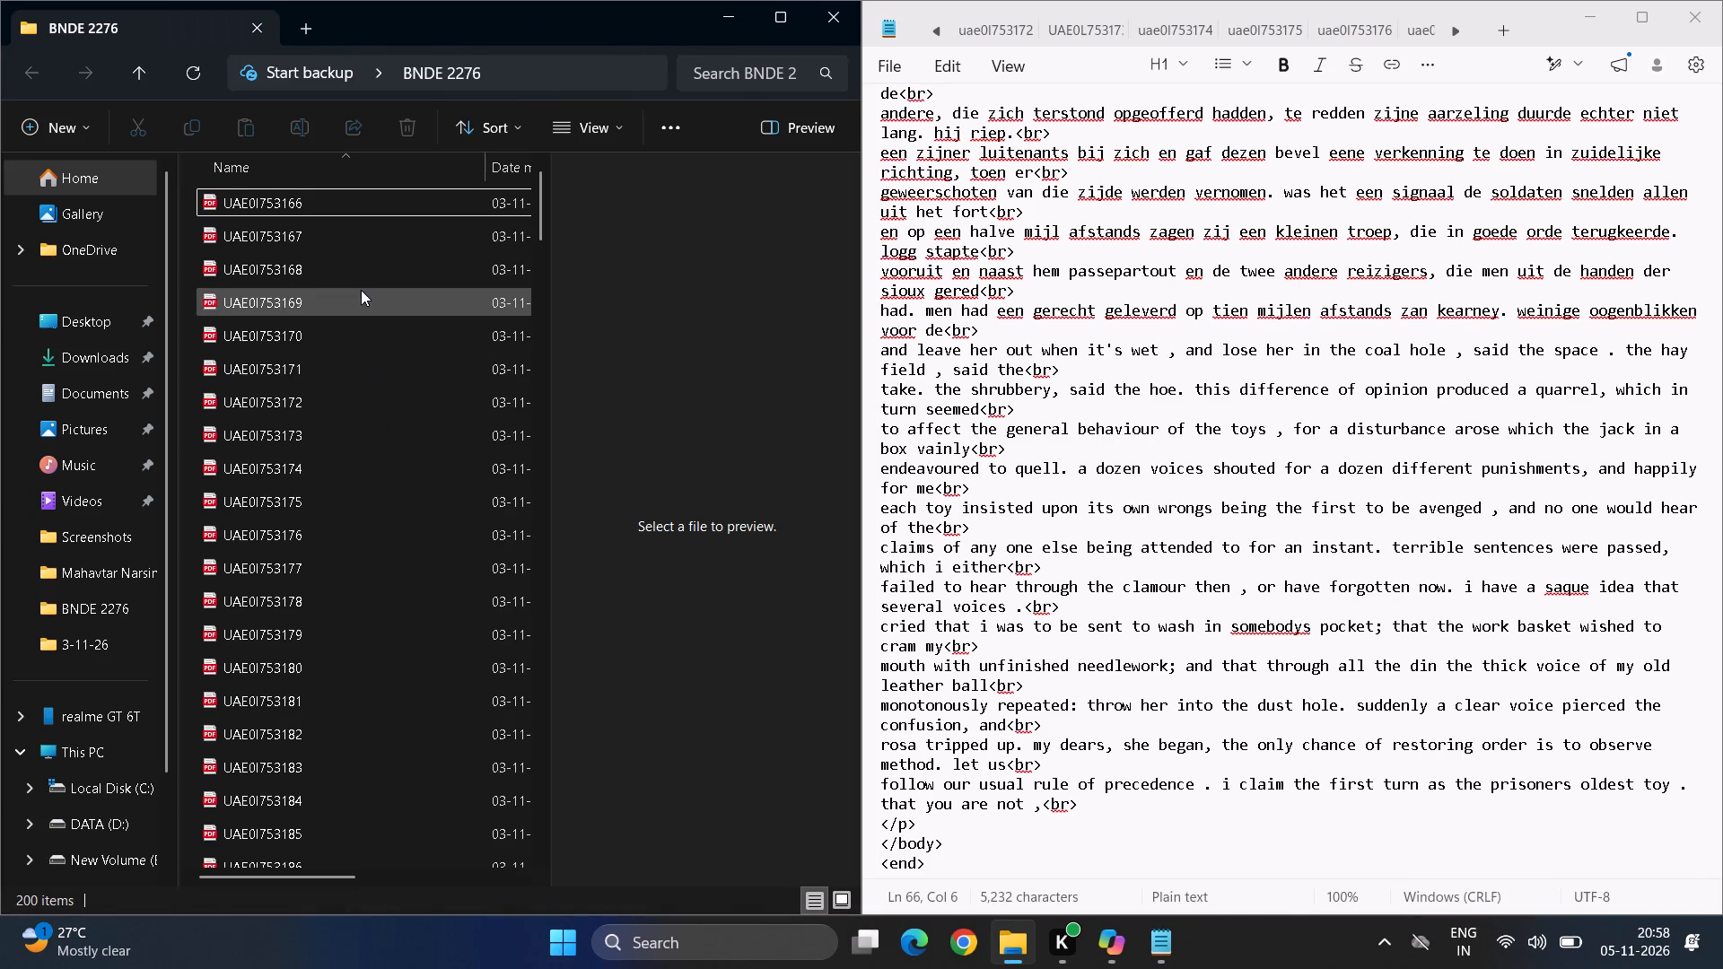
scroll(364, 401, "down", 1)
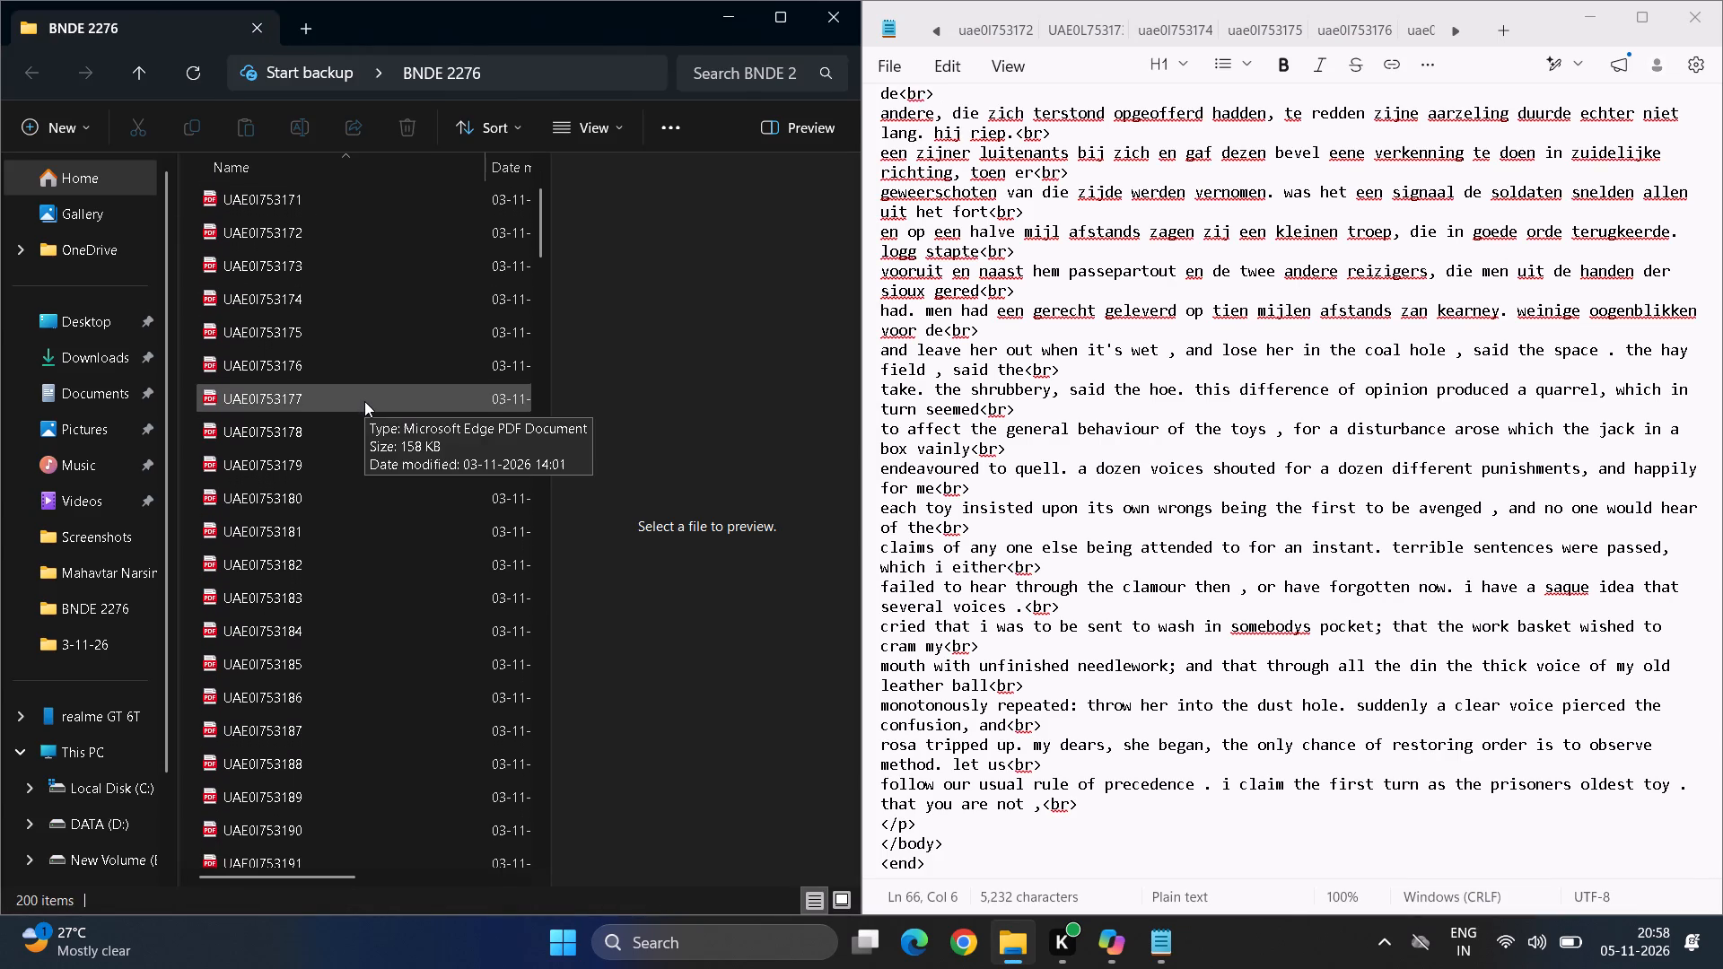
scroll(1039, 301, "up", 8)
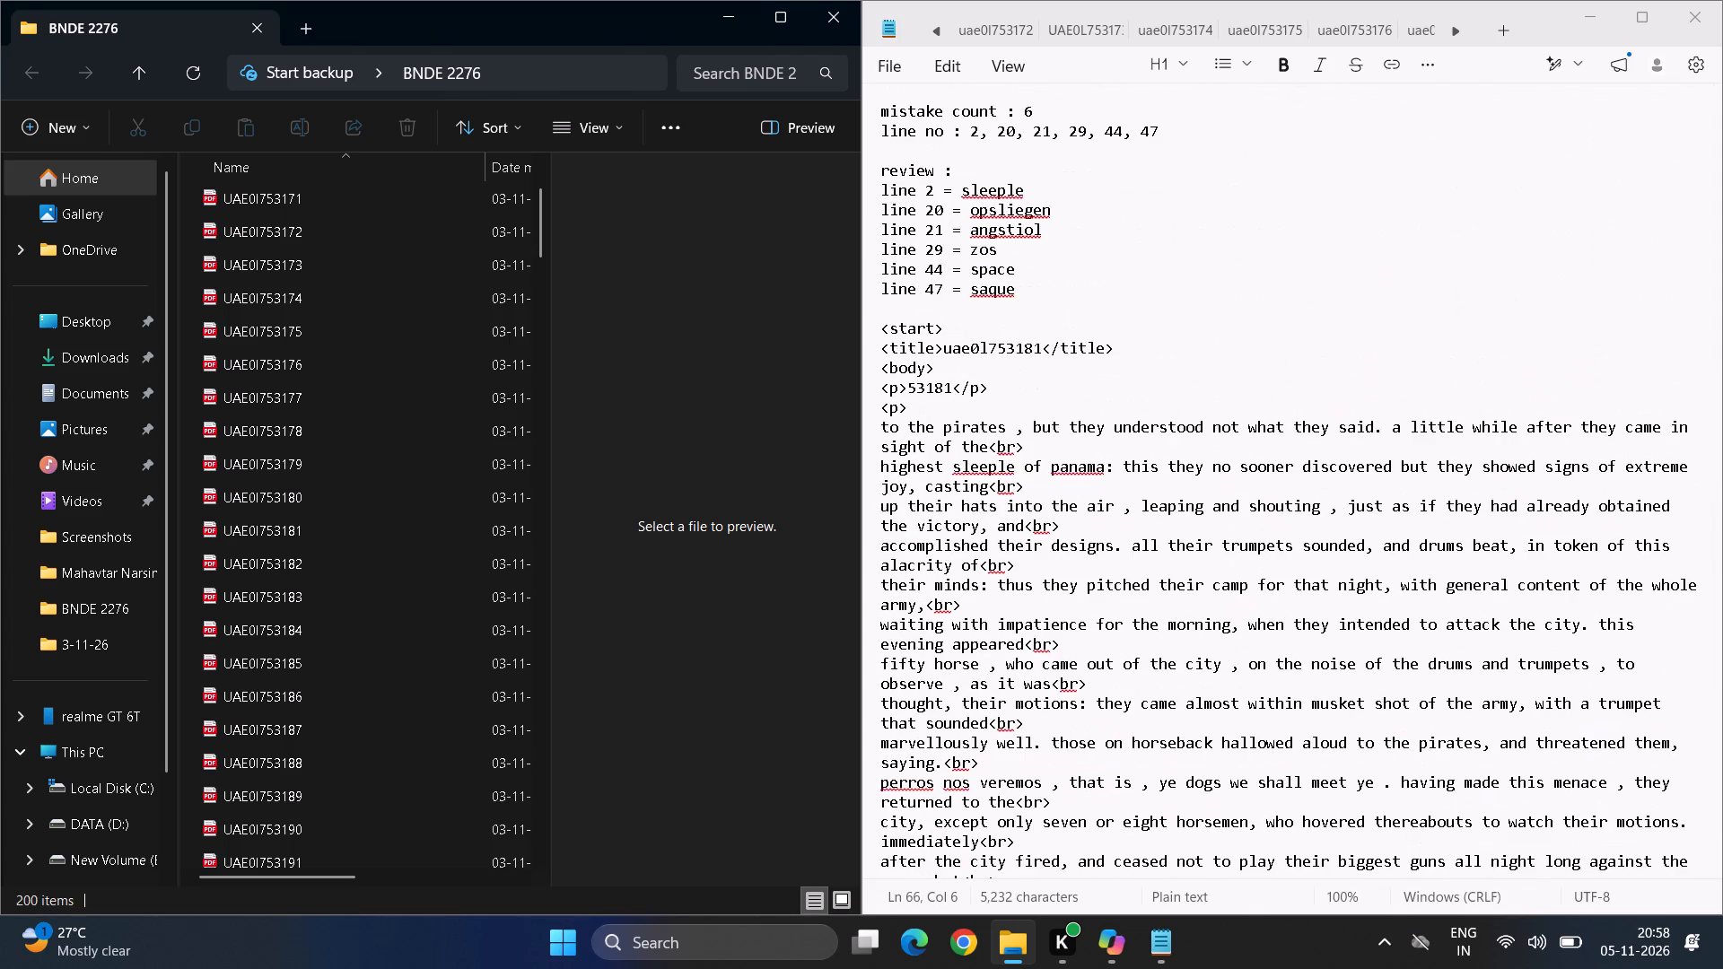
double_click(362, 517)
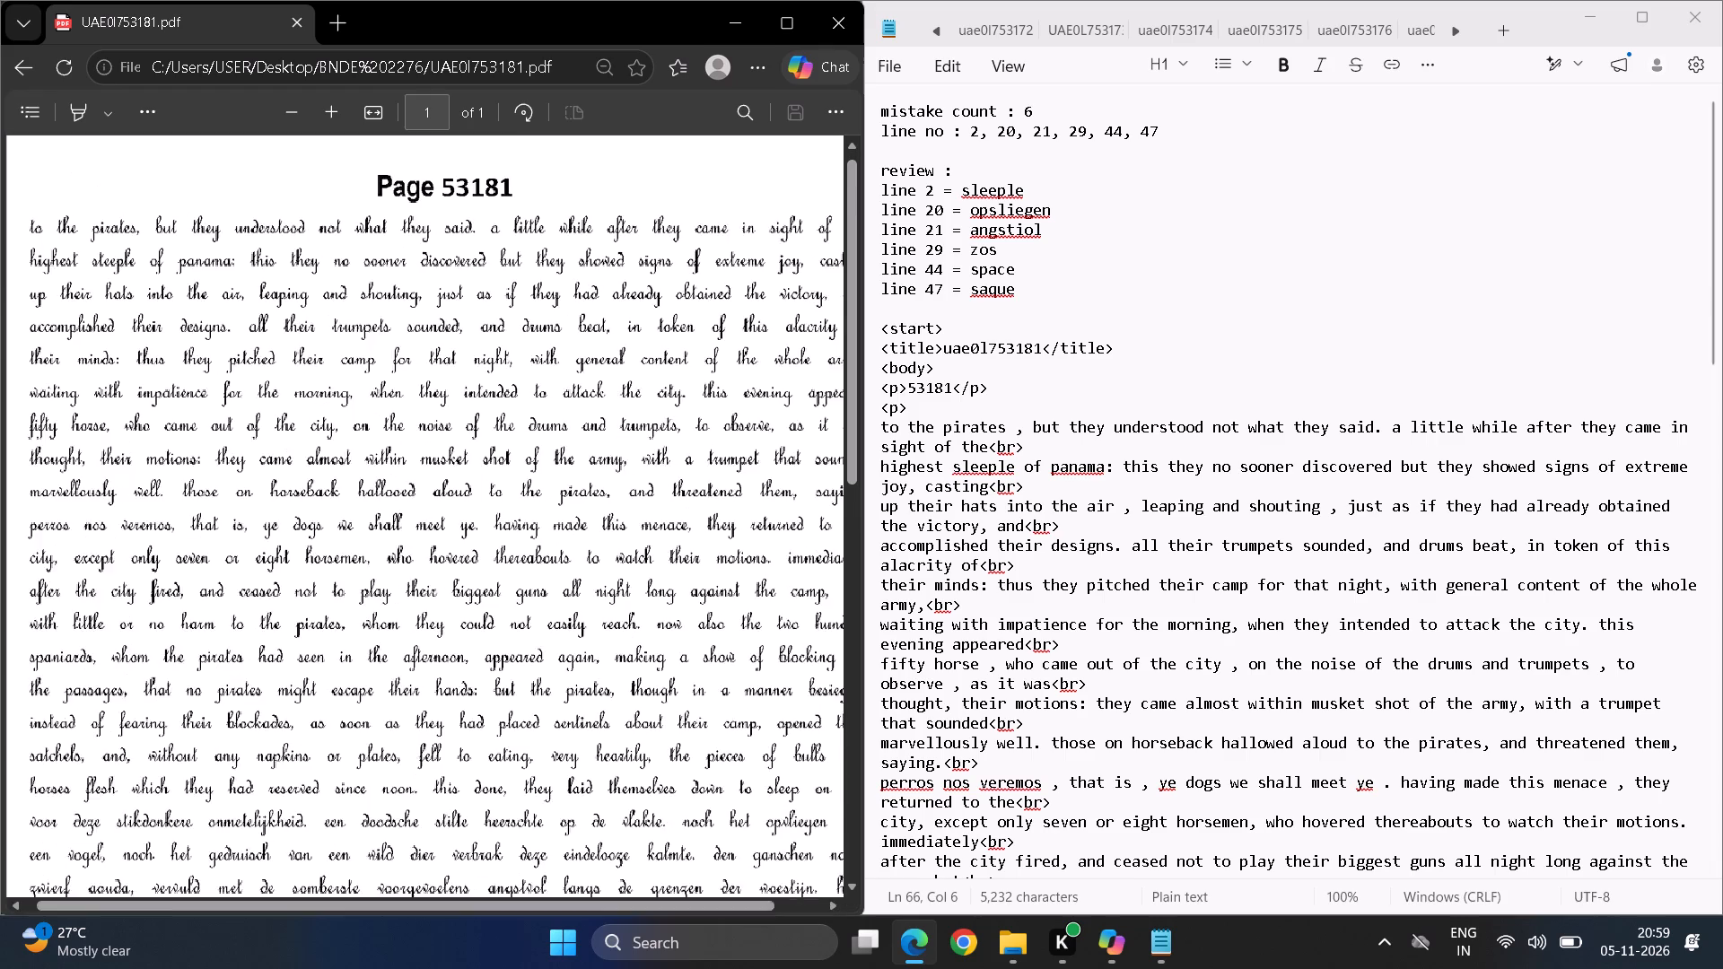
Correct "sleeple" to "steeple" in the transcription line beginning "highest", following the enlarged PDF page.
scroll(249, 301, "right", 2)
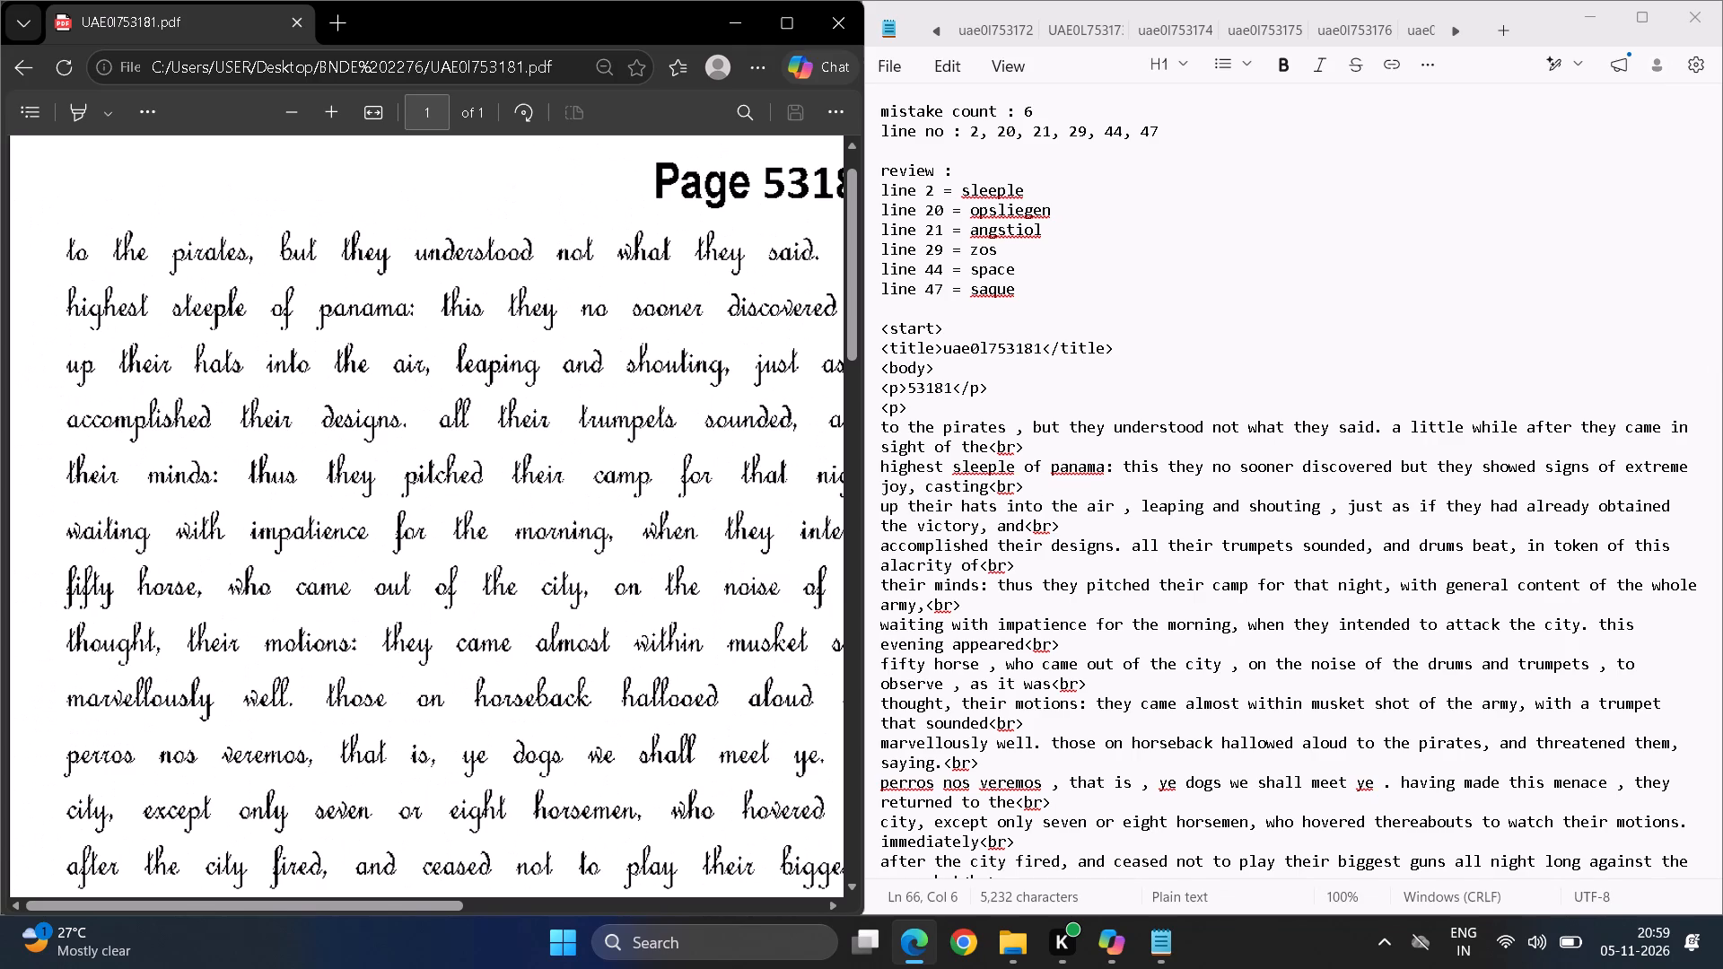
left_click(970, 473)
key("BackSpace")
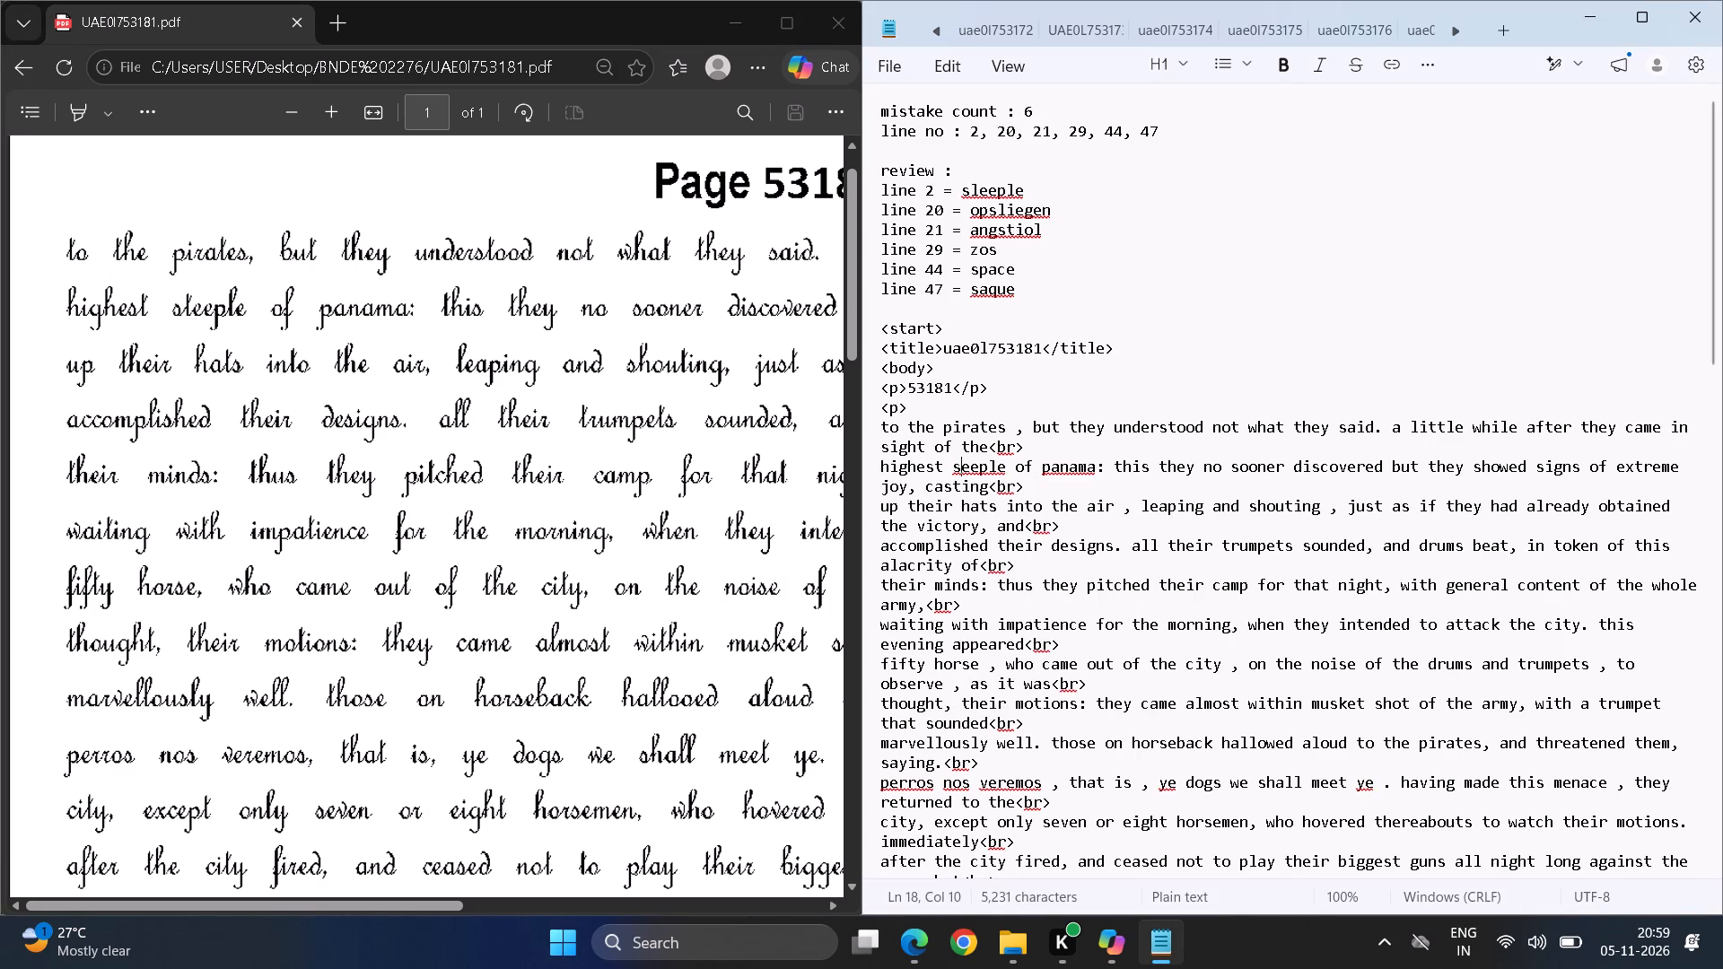
key("t")
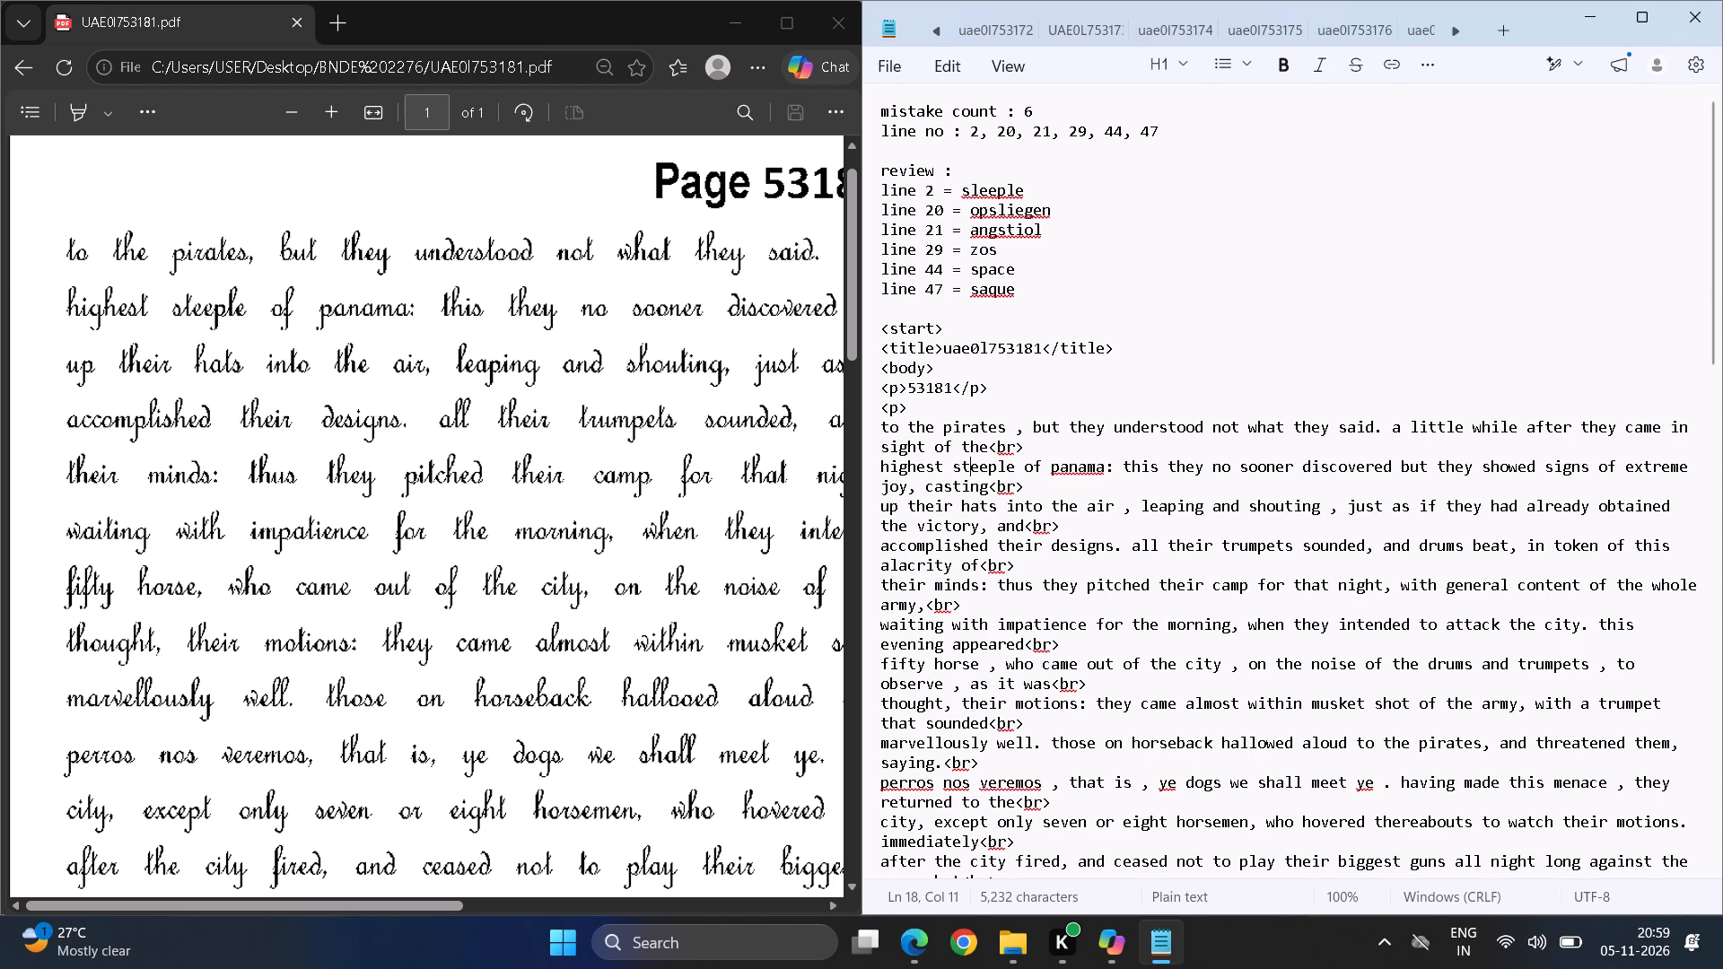
Compare the line endings of PDF page 53181 with the Notepad transcription, from the opening lines through the Dutch passage.
scroll(1380, 366, "down", 1, "ctrl")
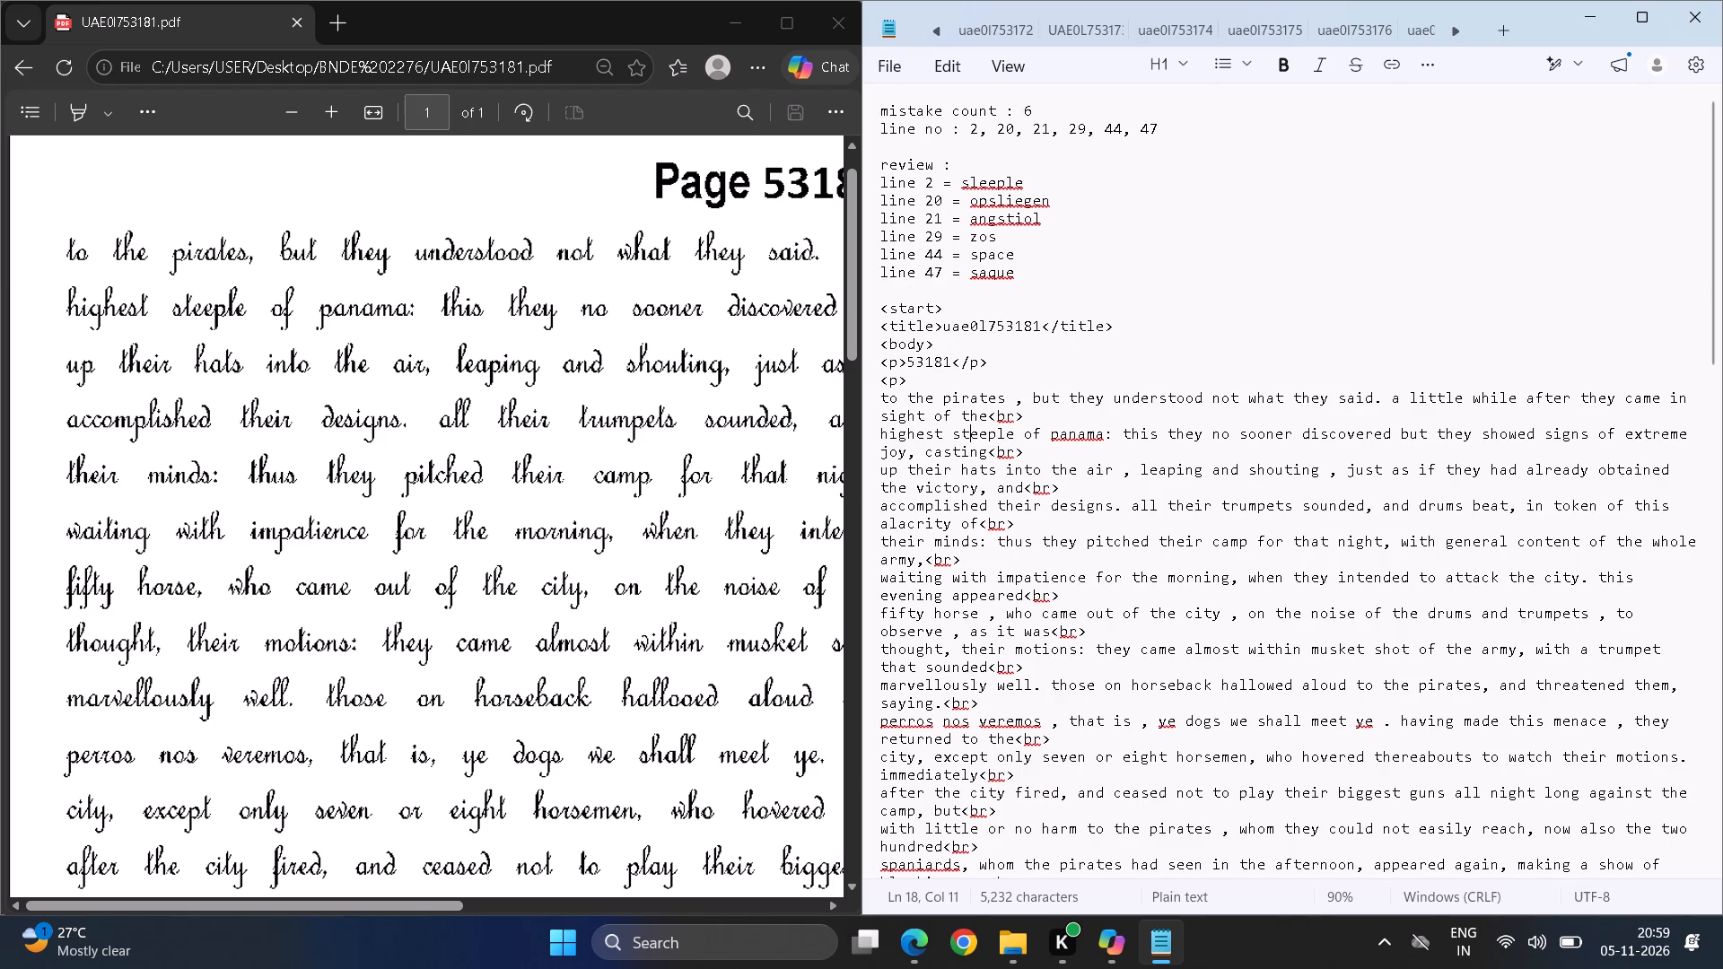
scroll(1380, 366, "down", 3, "ctrl")
scroll(1206, 340, "up", 1, "ctrl")
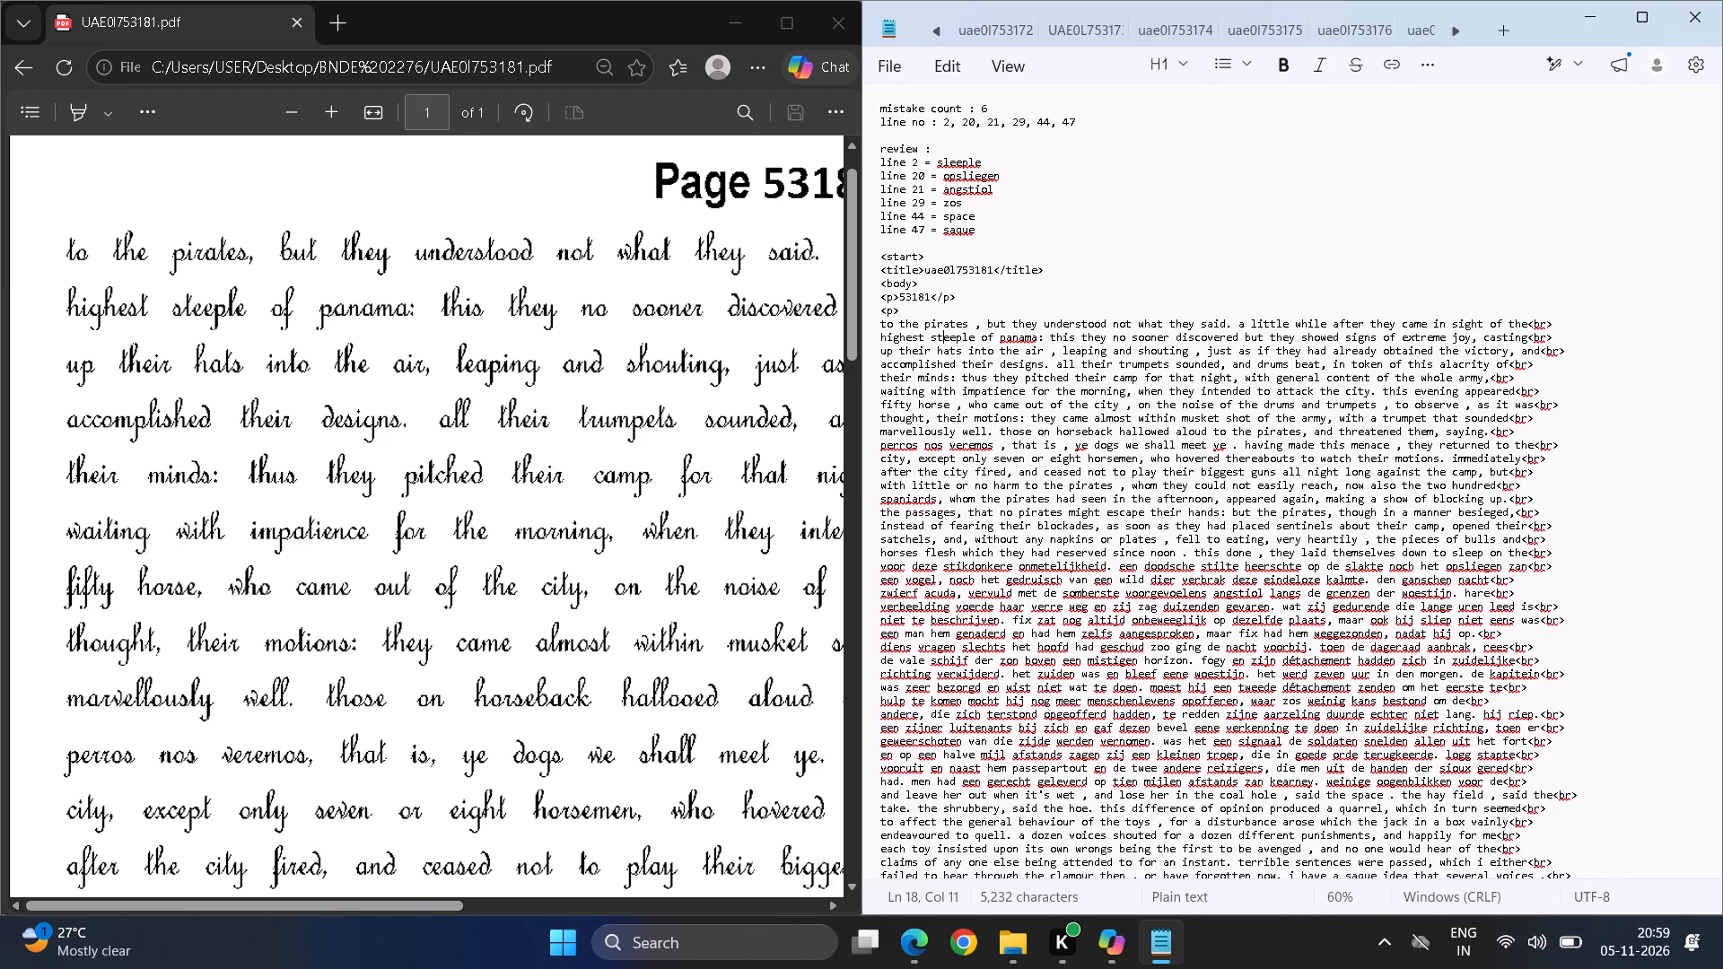
scroll(1206, 340, "up", 1, "ctrl")
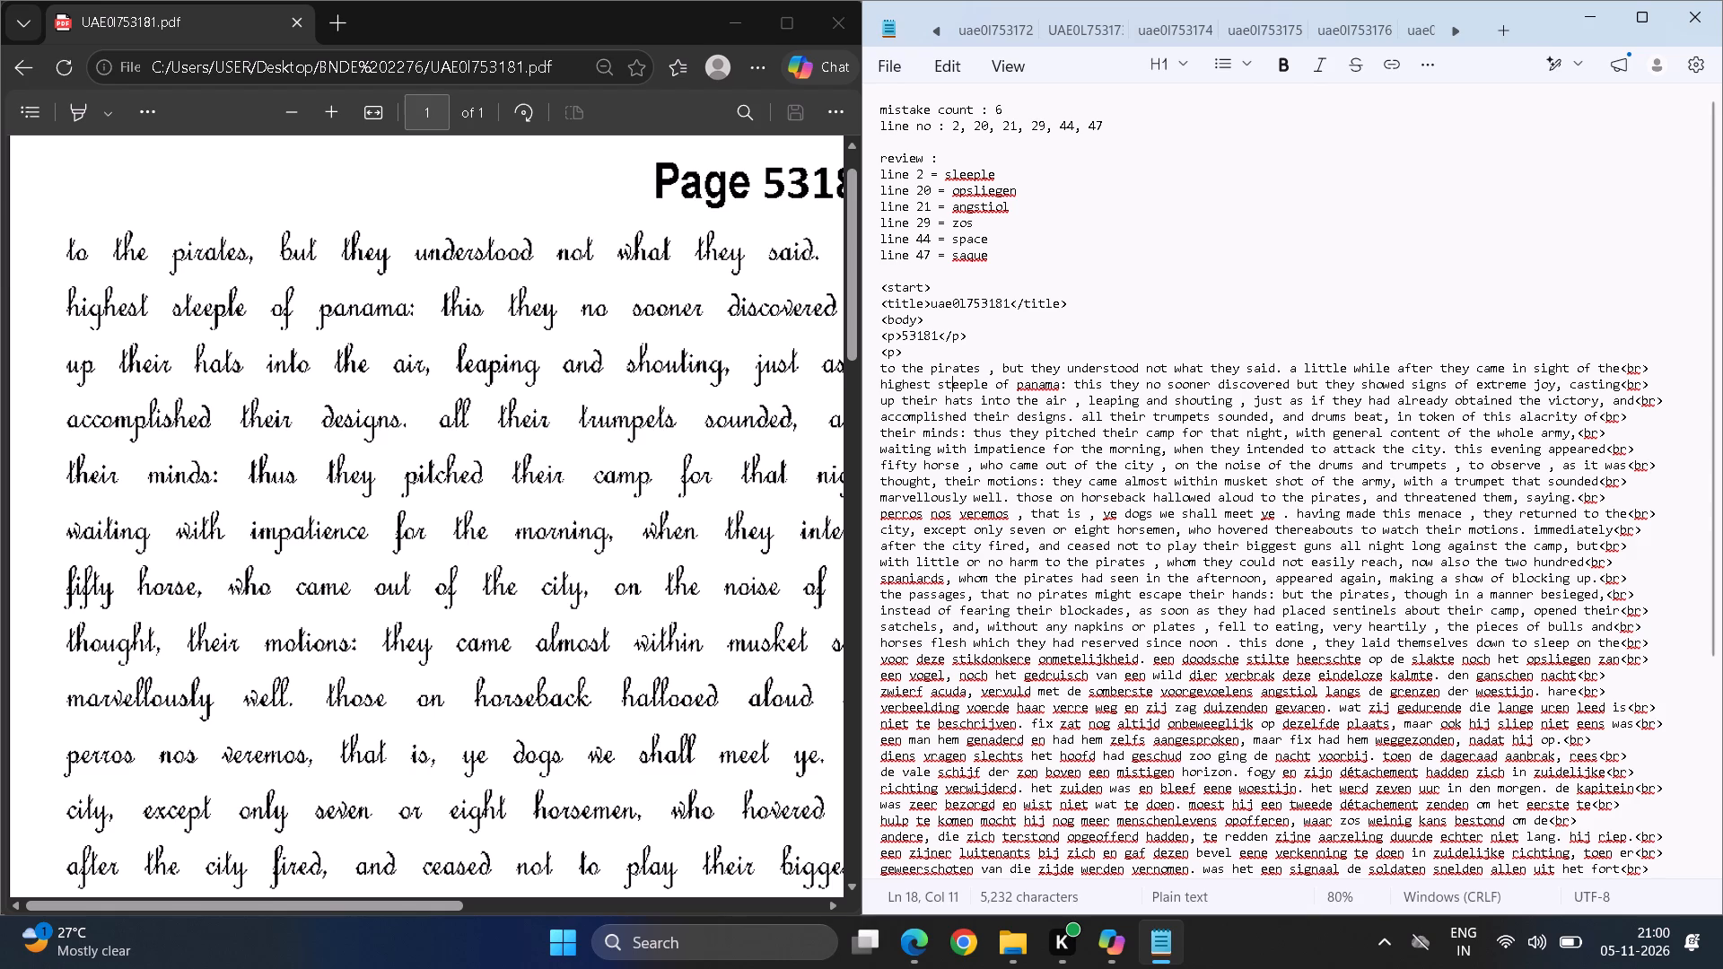
scroll(1586, 650, "up", 2, "ctrl")
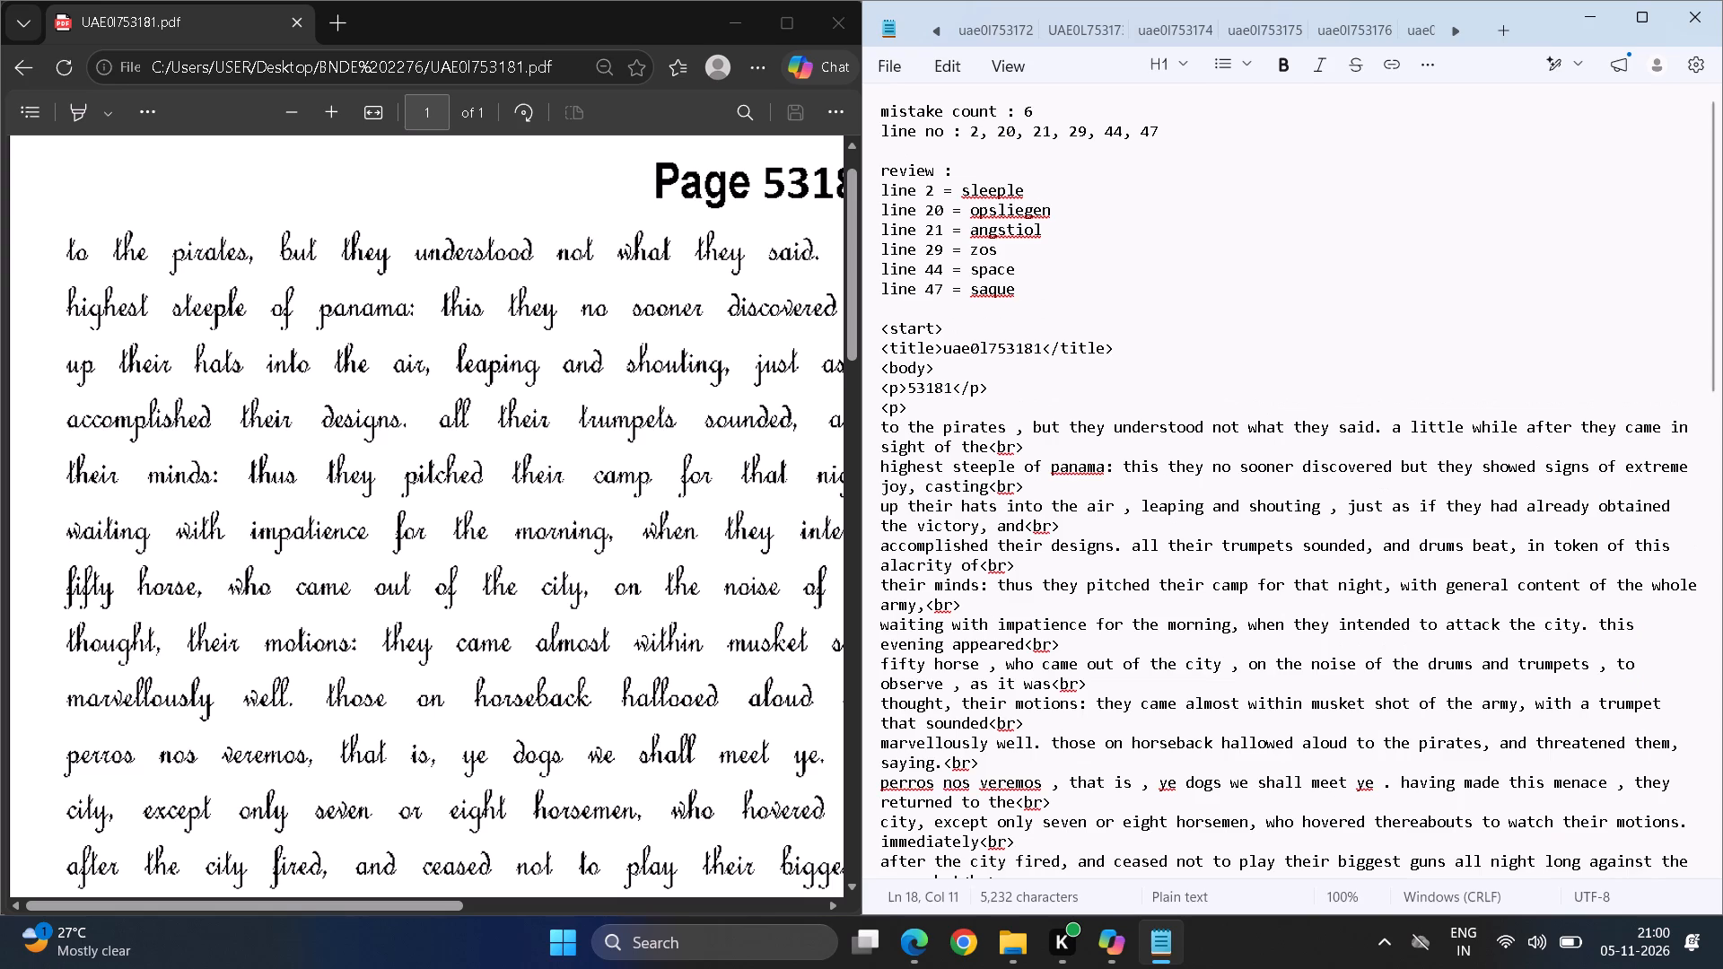
scroll(1586, 650, "down", 3, "ctrl")
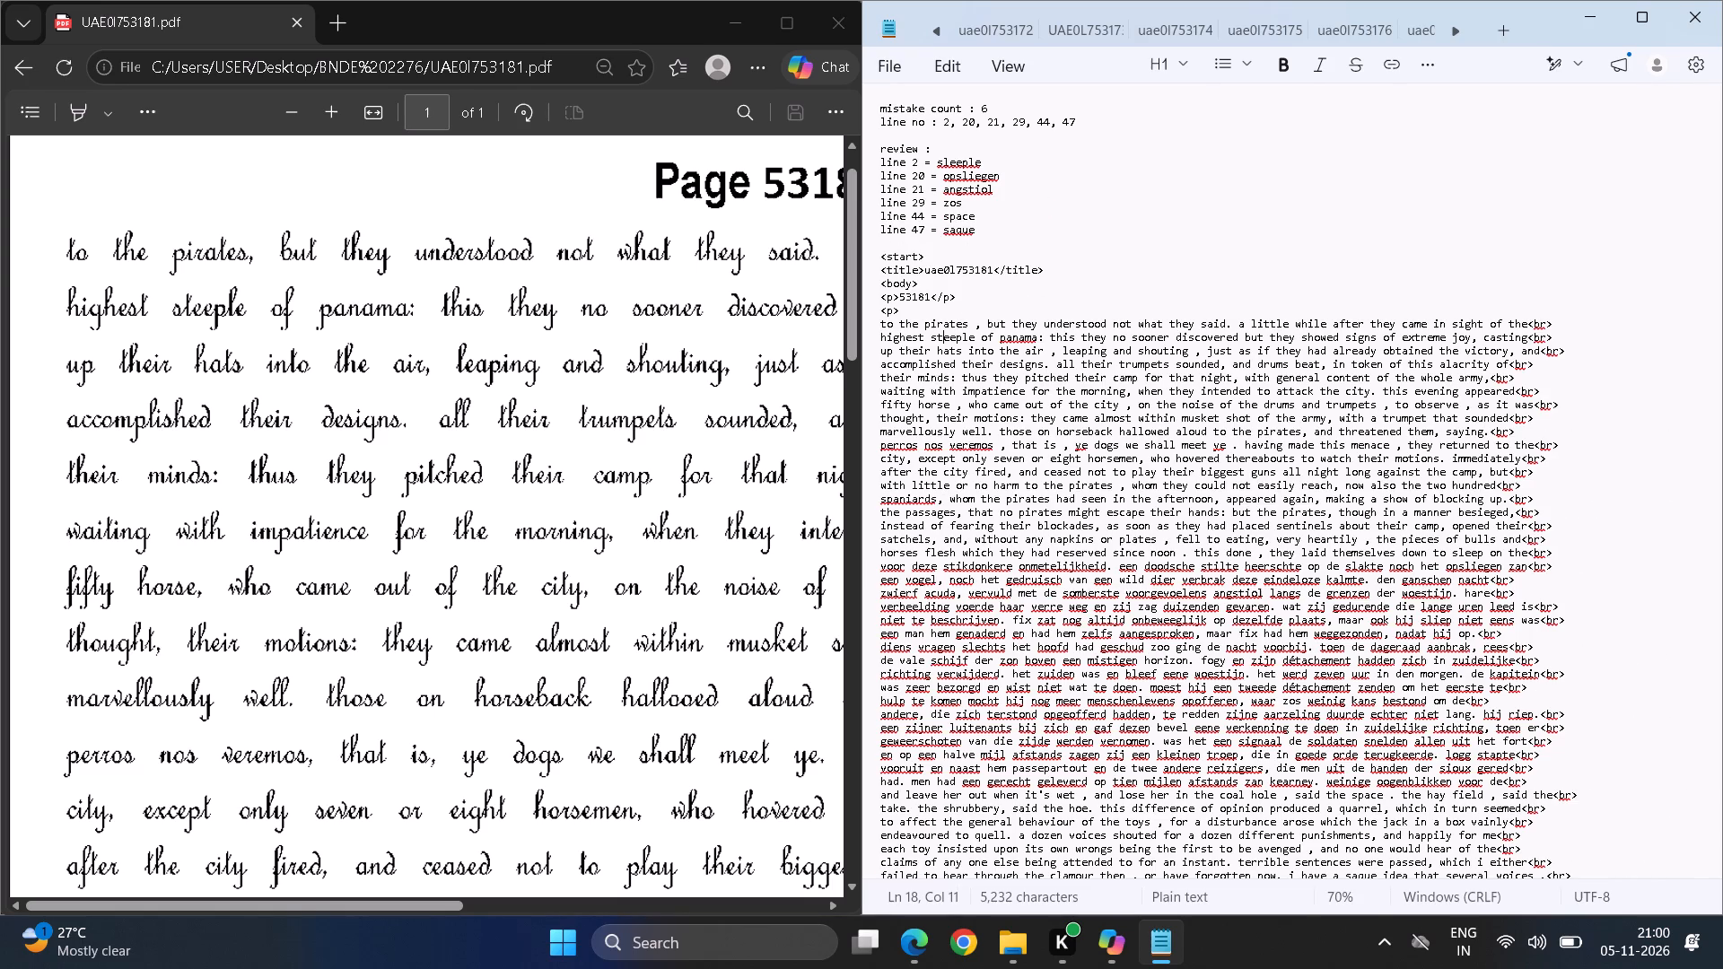
scroll(782, 503, "left", 5)
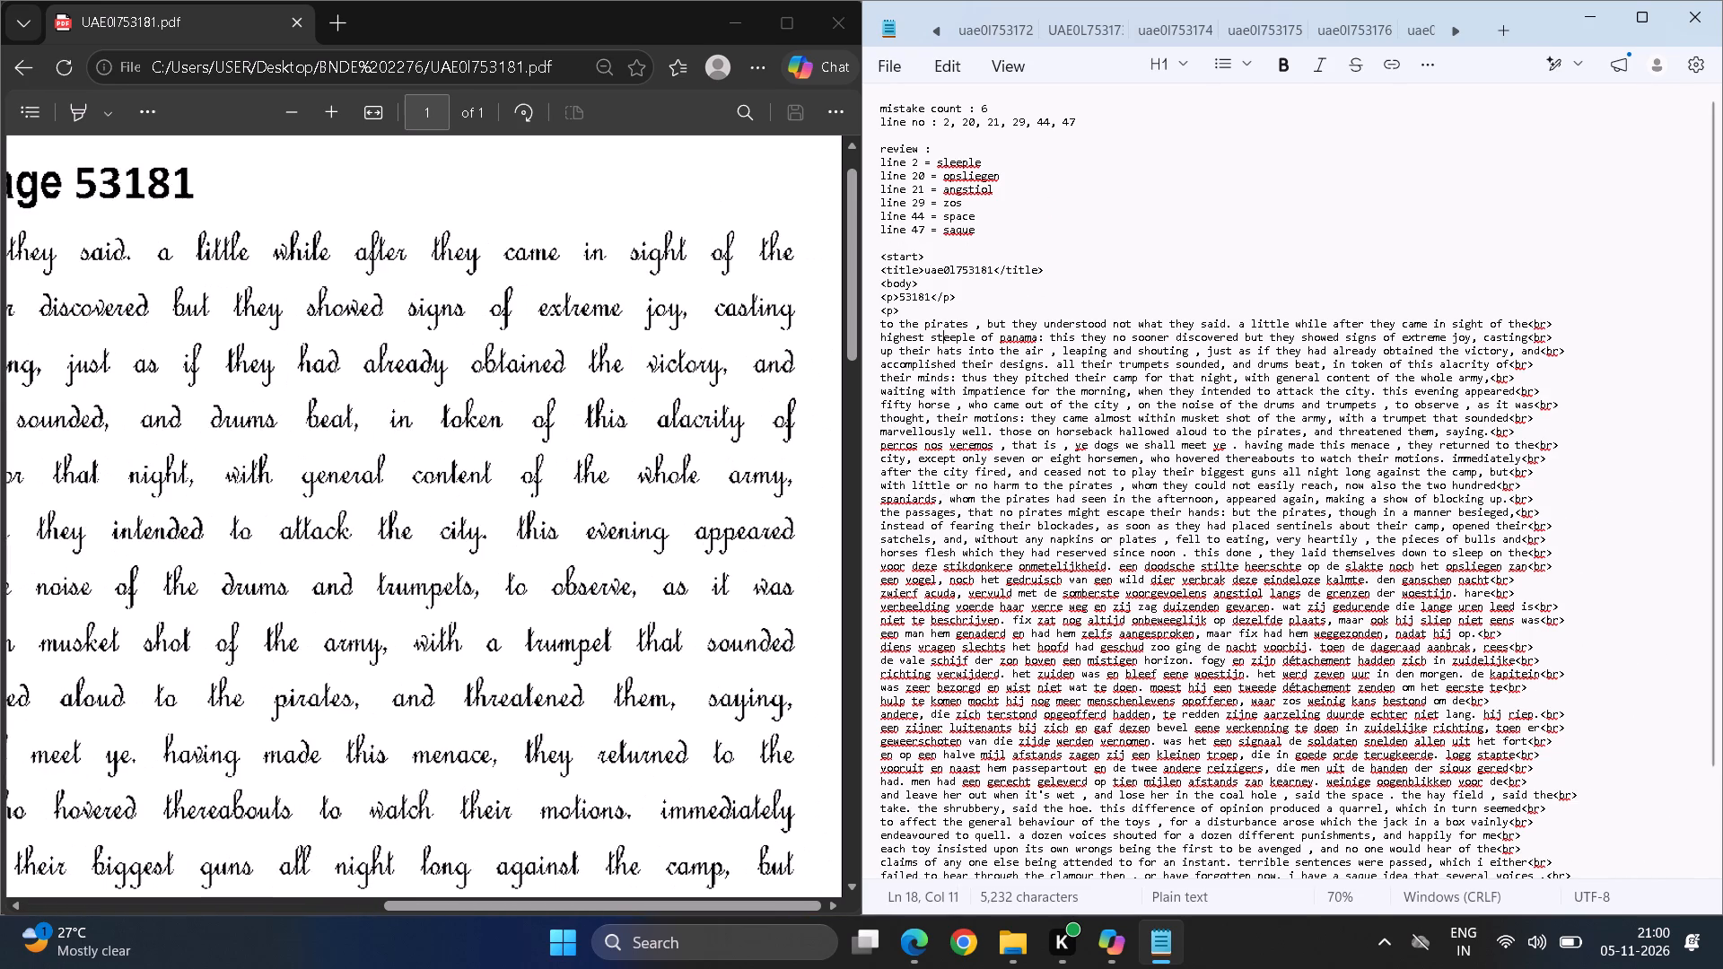
scroll(782, 503, "left", 1)
scroll(787, 696, "down", 2)
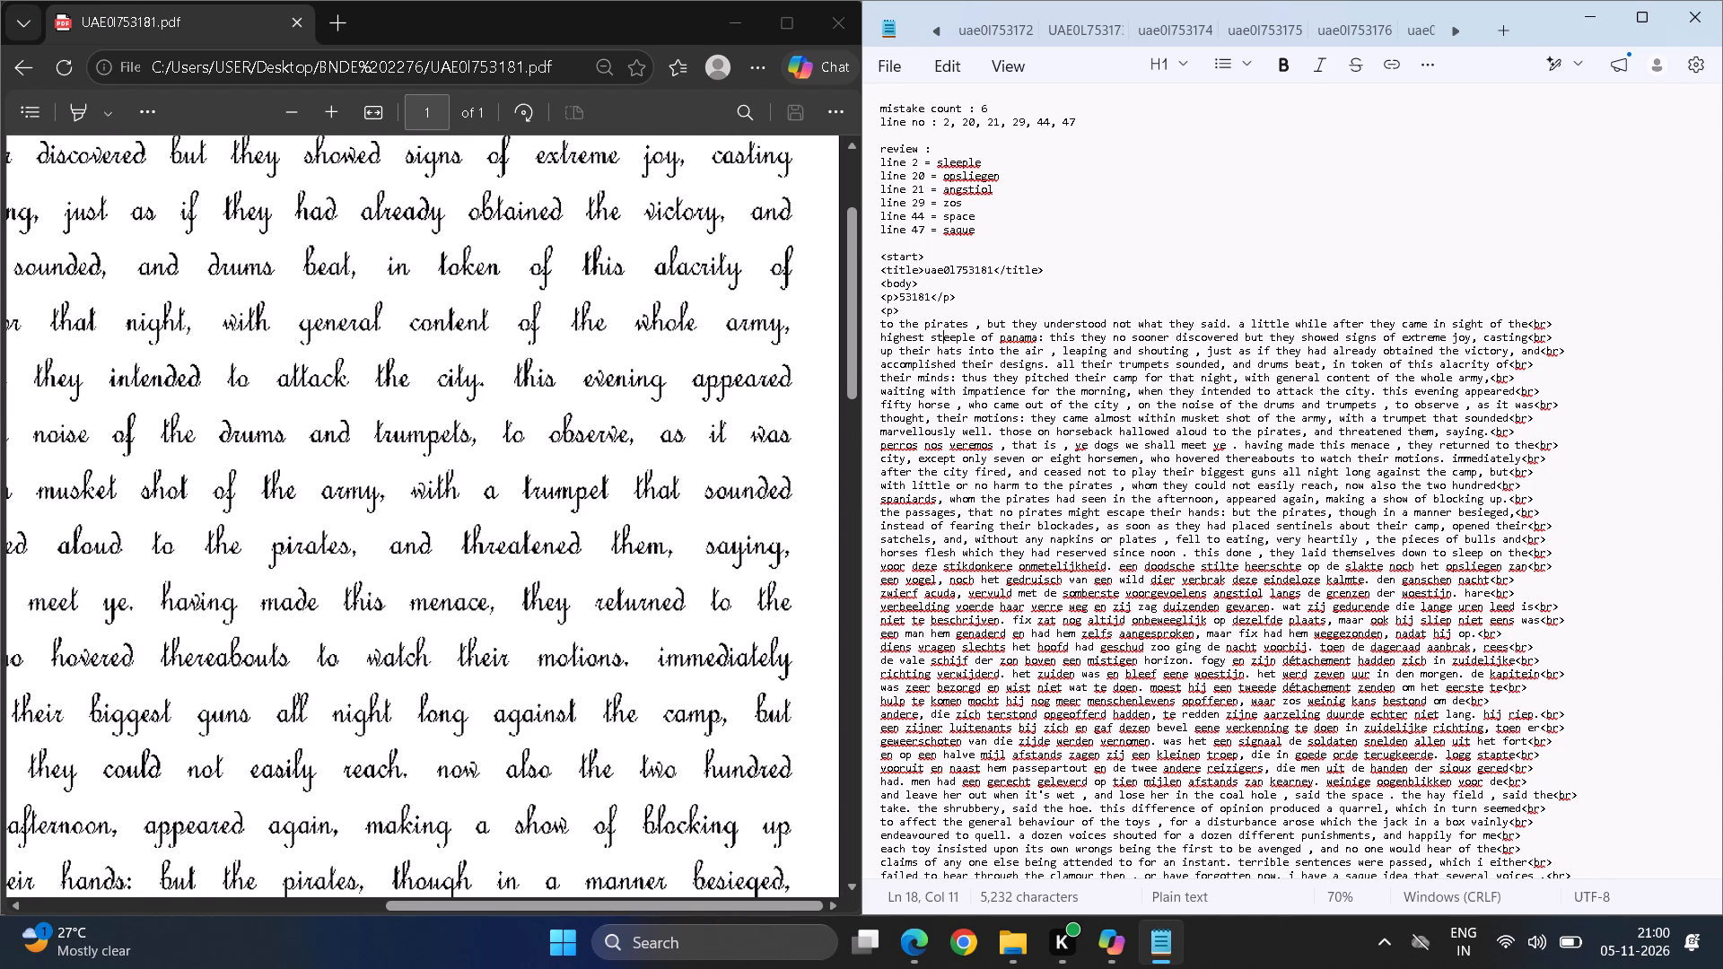
scroll(787, 696, "down", 4)
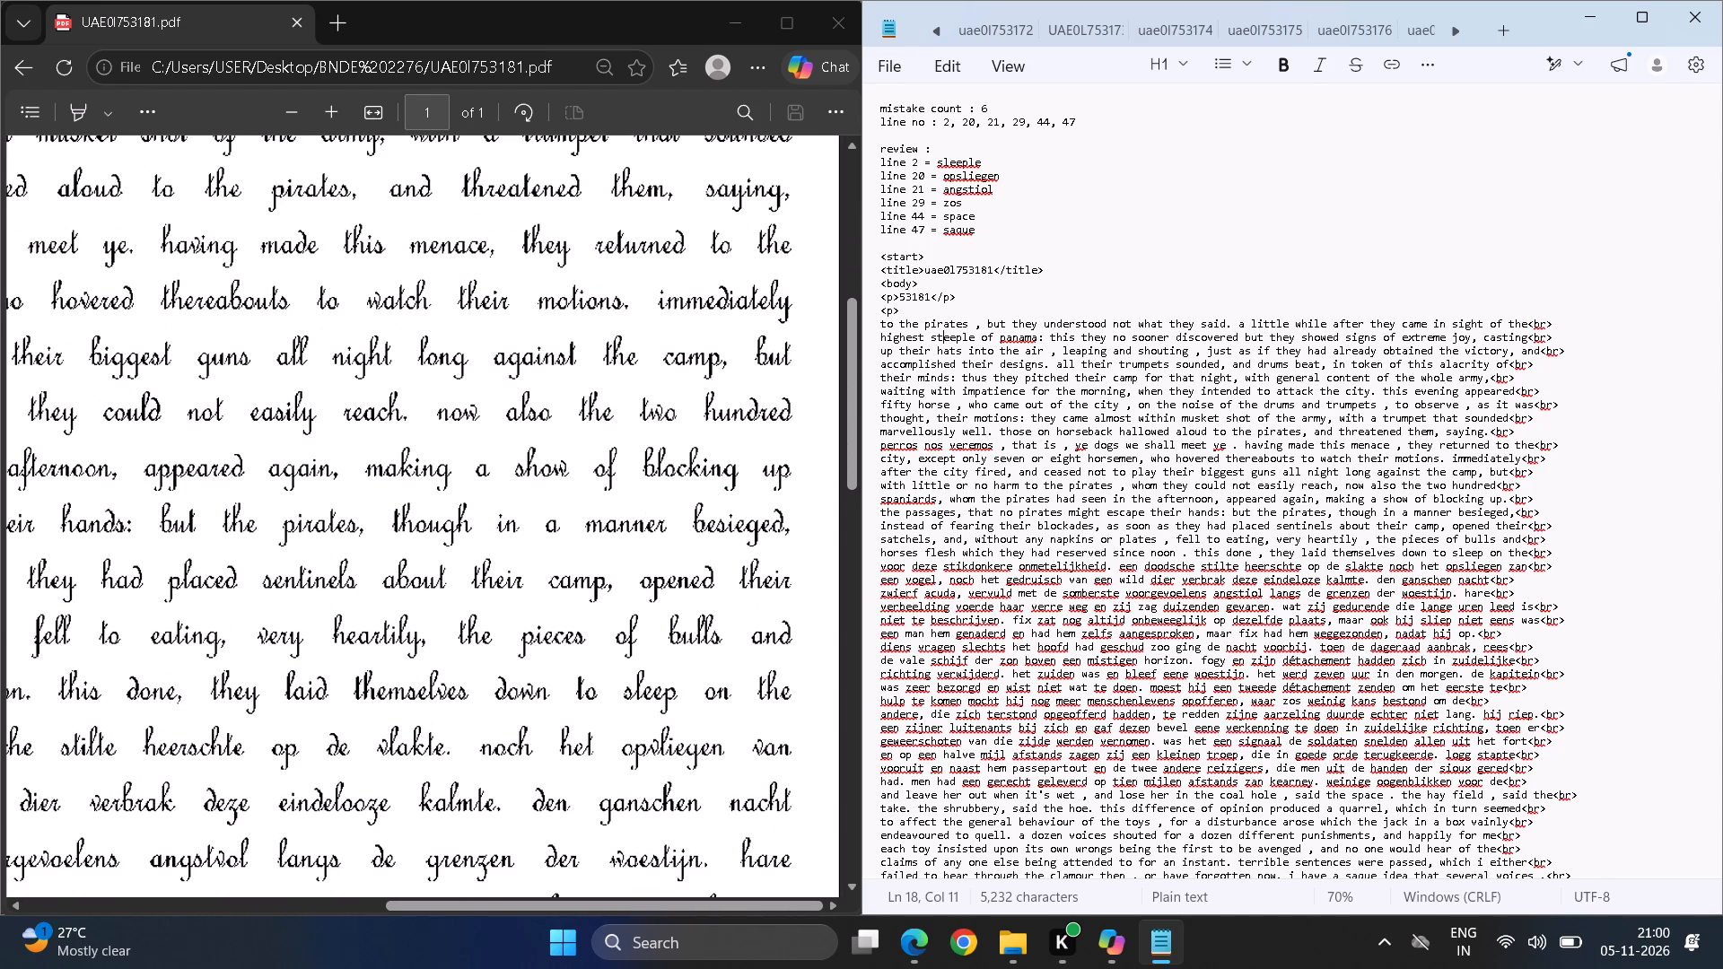
scroll(787, 696, "down", 3)
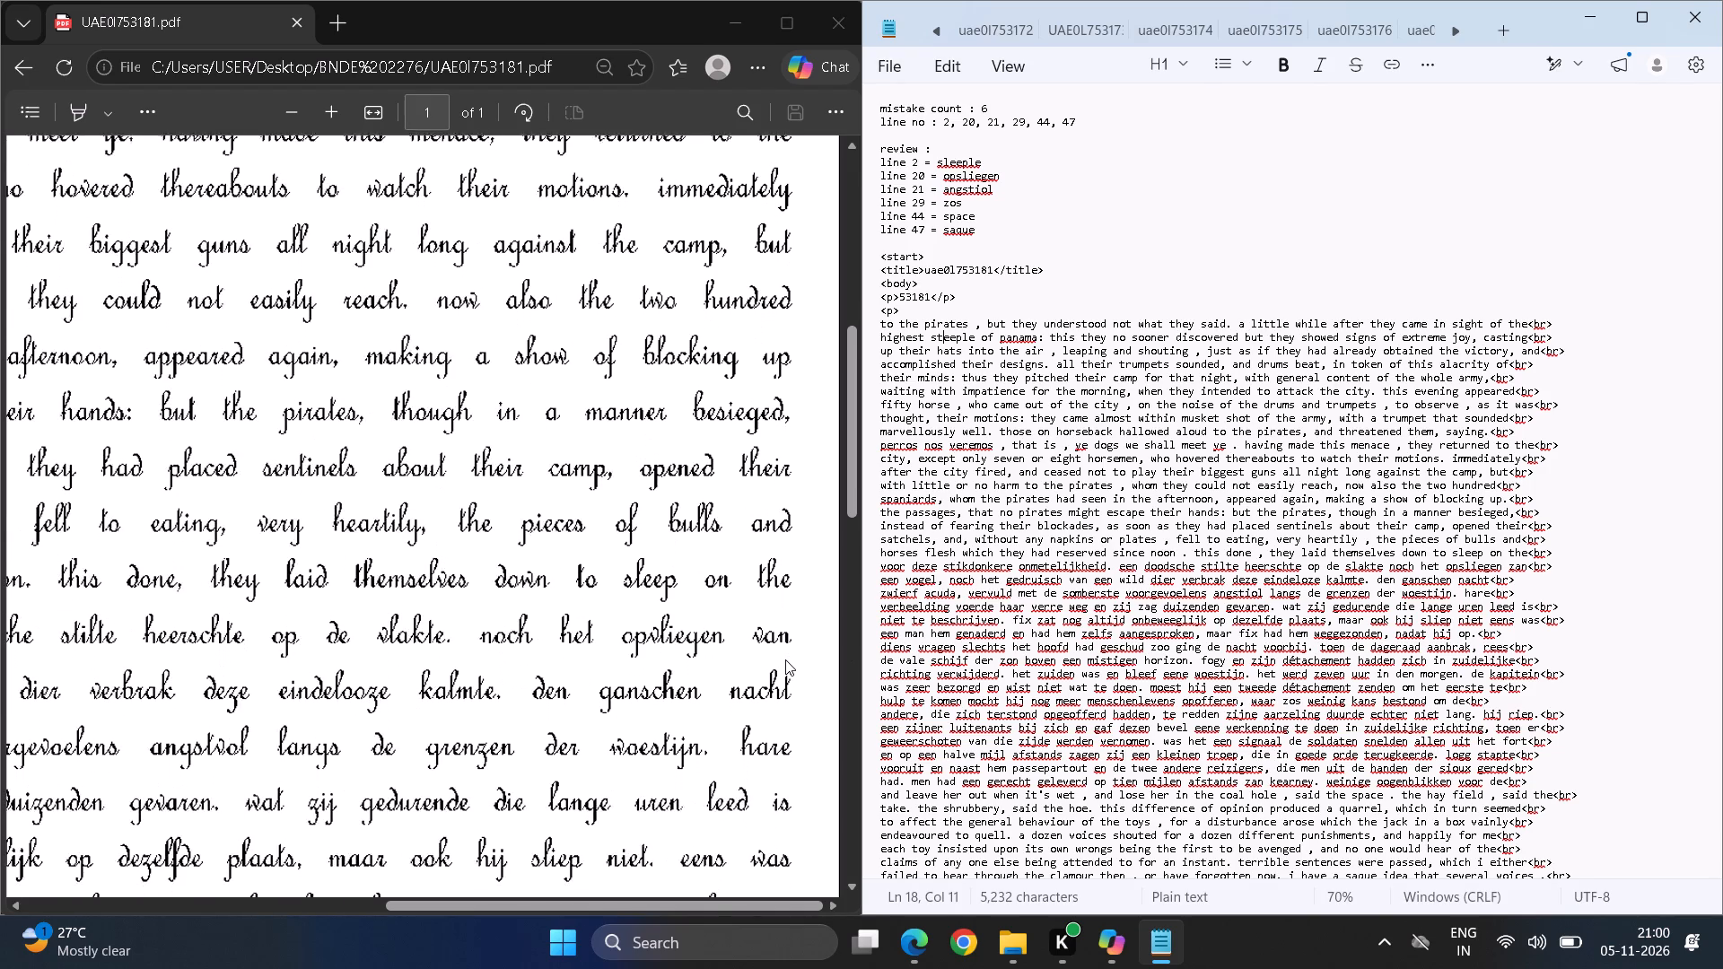
scroll(785, 659, "down", 4)
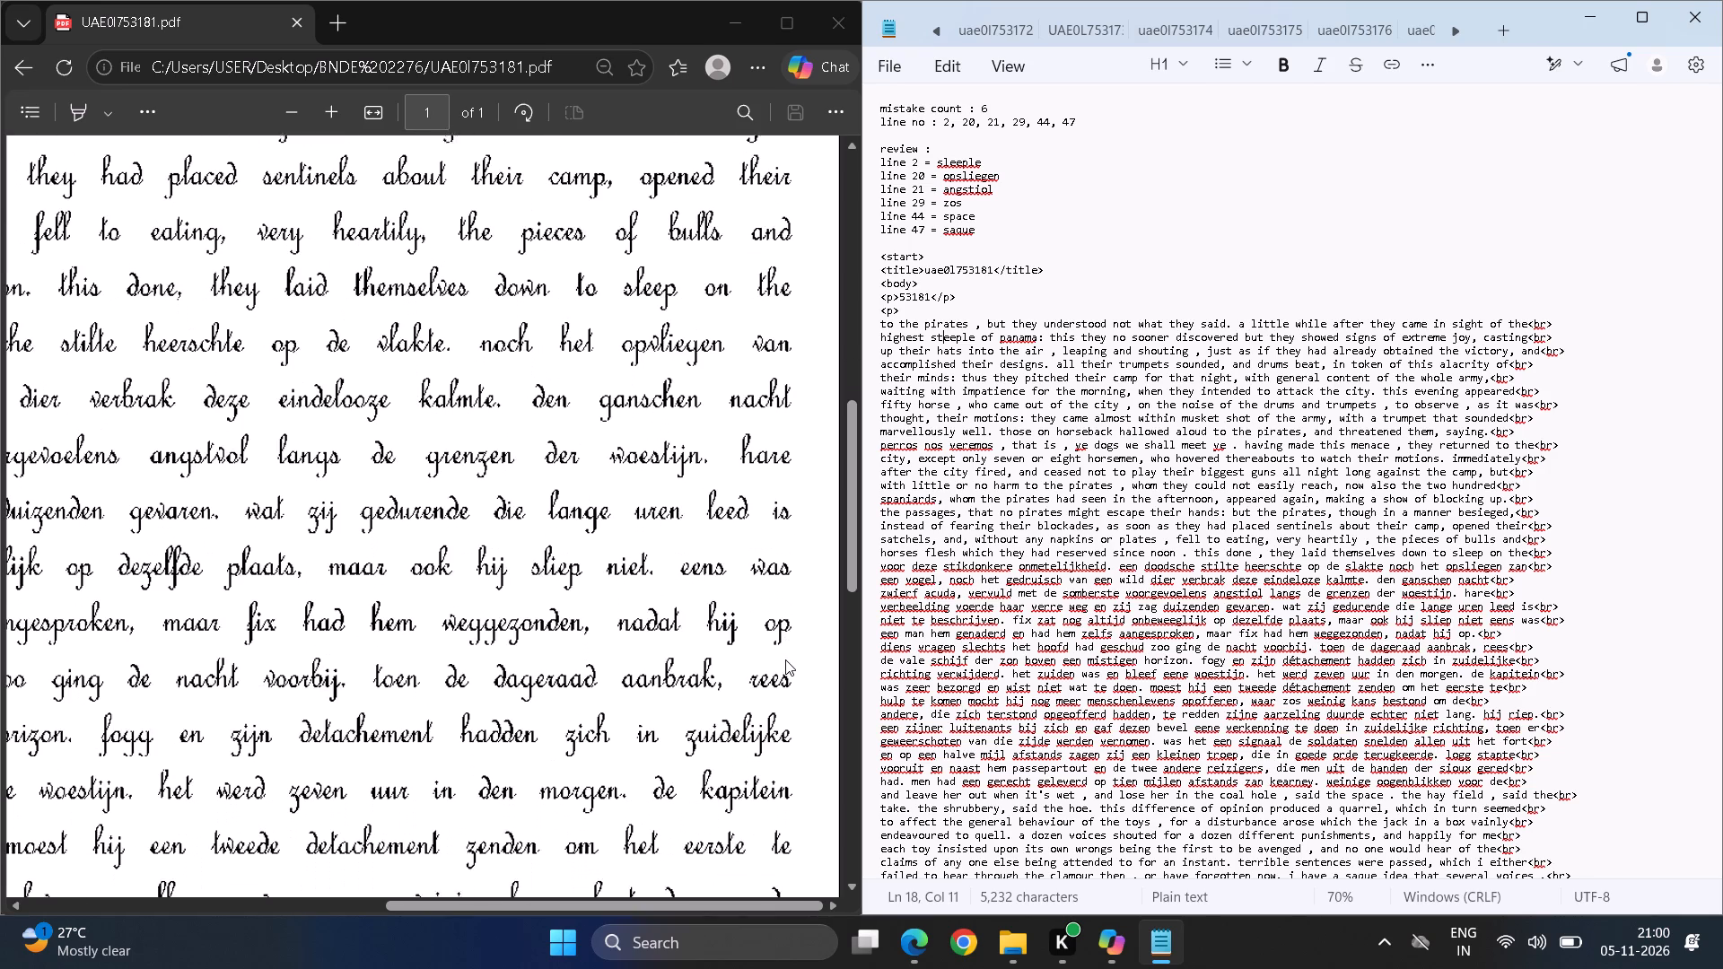
scroll(785, 659, "down", 2)
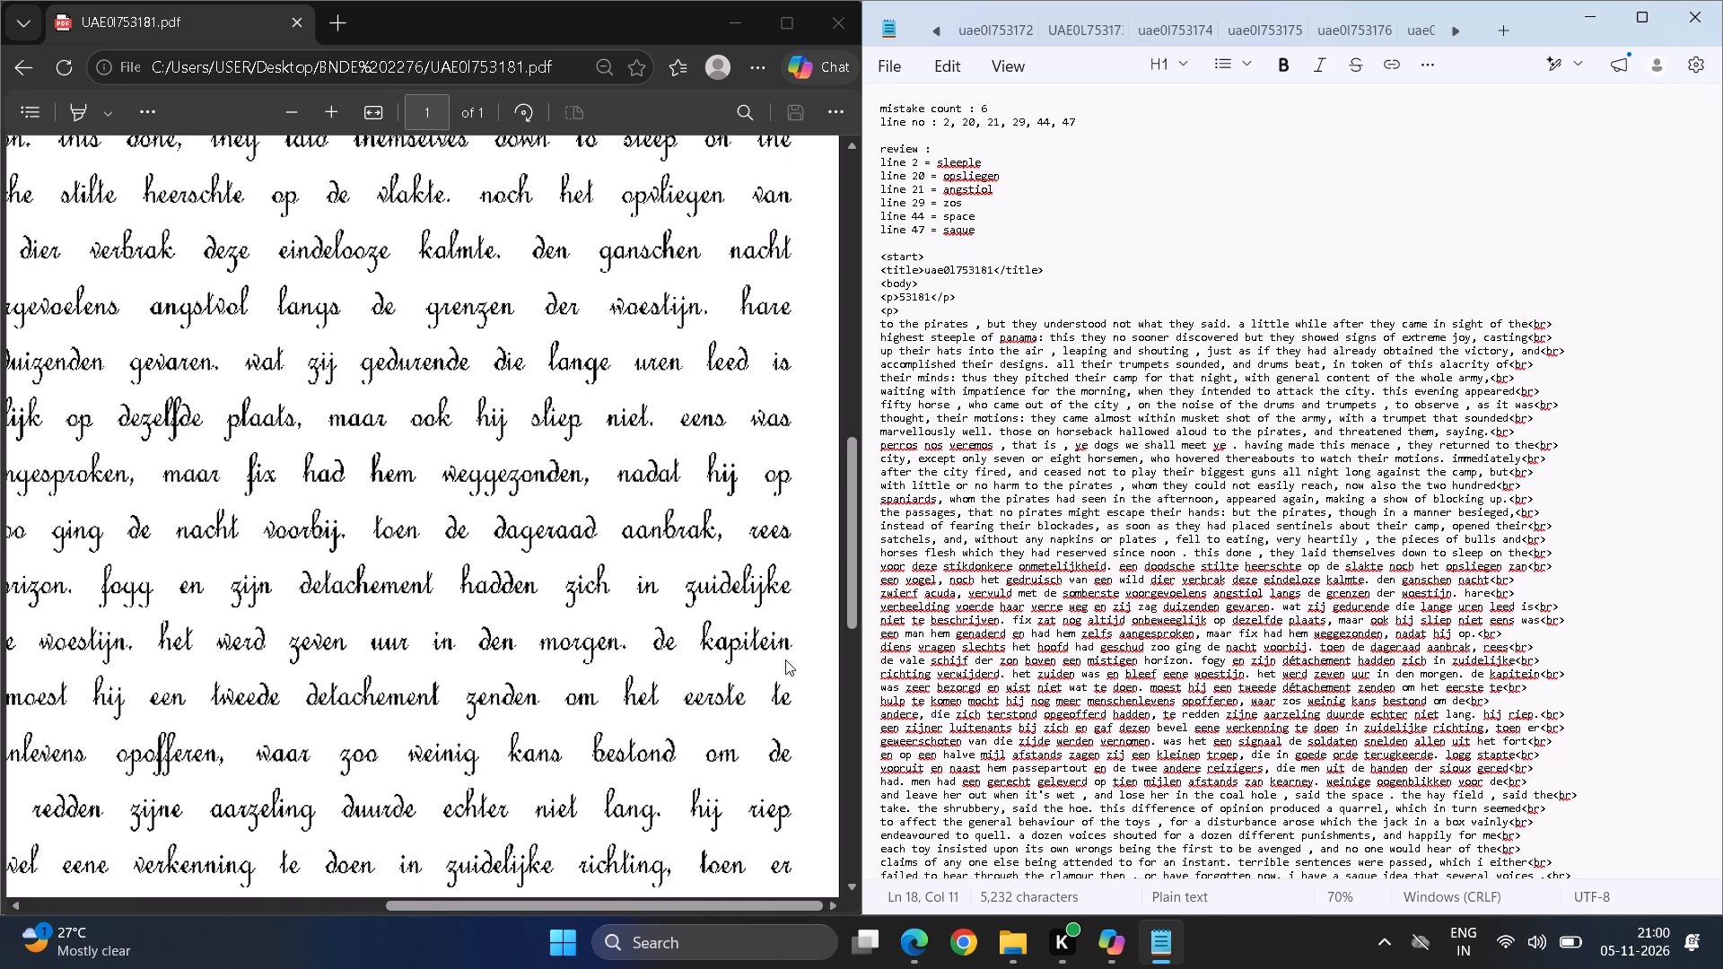
scroll(785, 659, "up", 3)
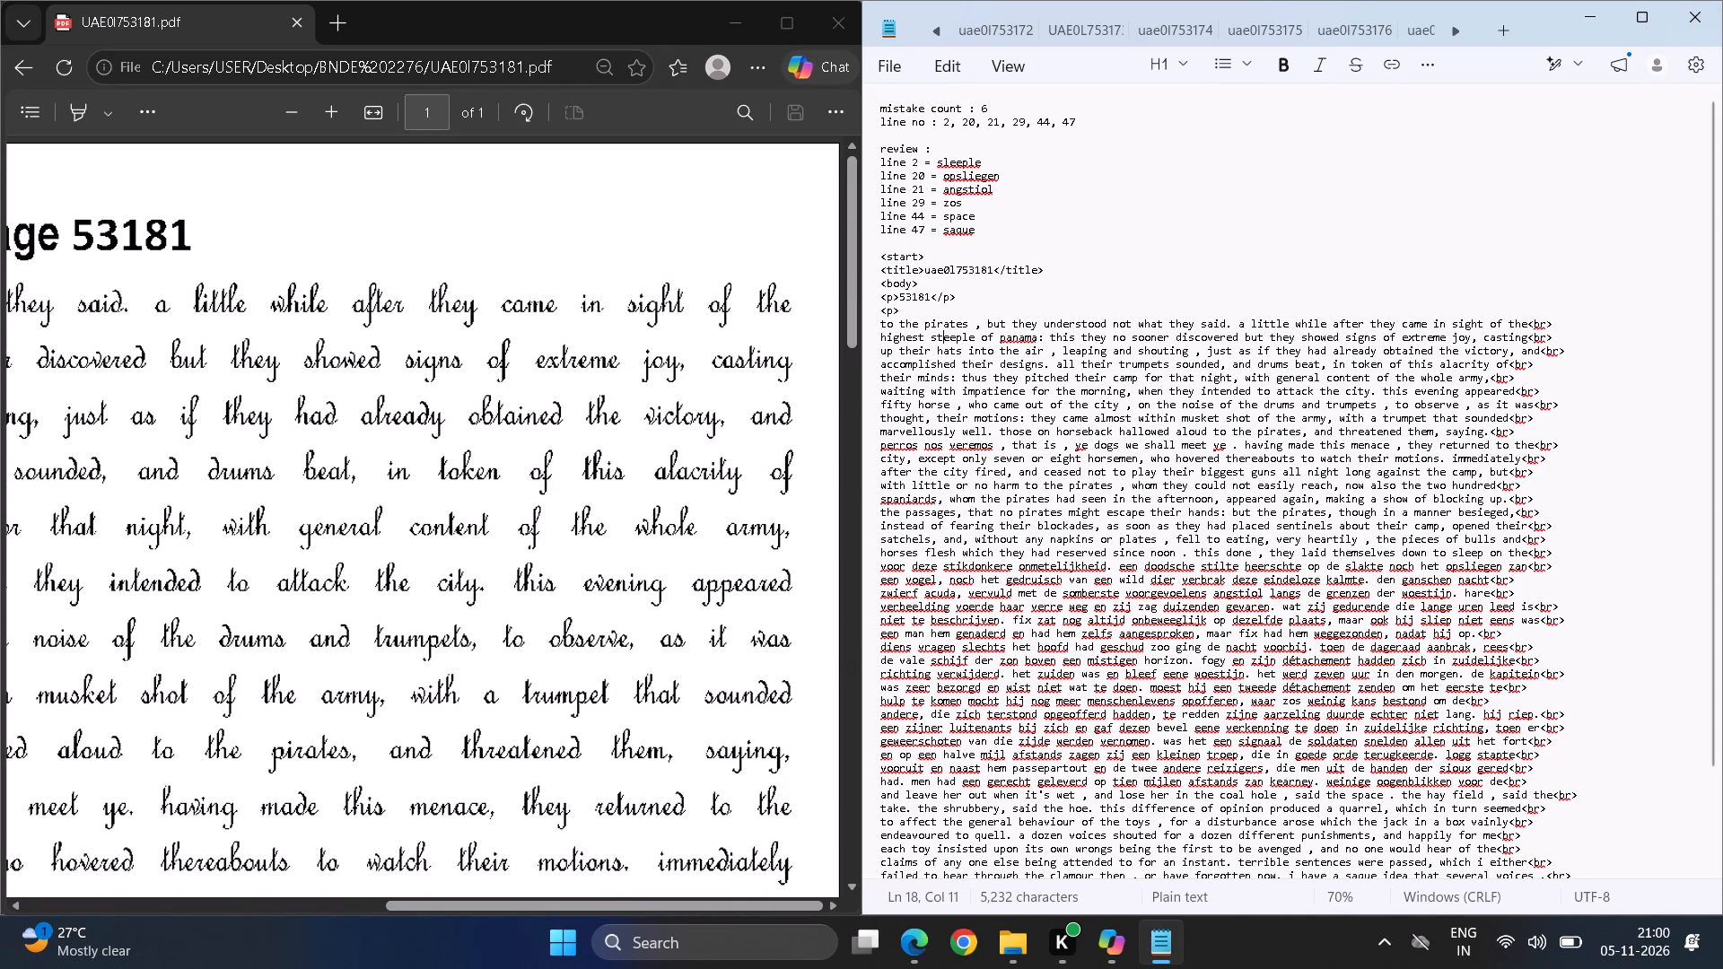
Correct "zan" to "van" at the end of the Dutch line beginning "voor deze stikdonkere", following the PDF page.
left_click(1527, 563)
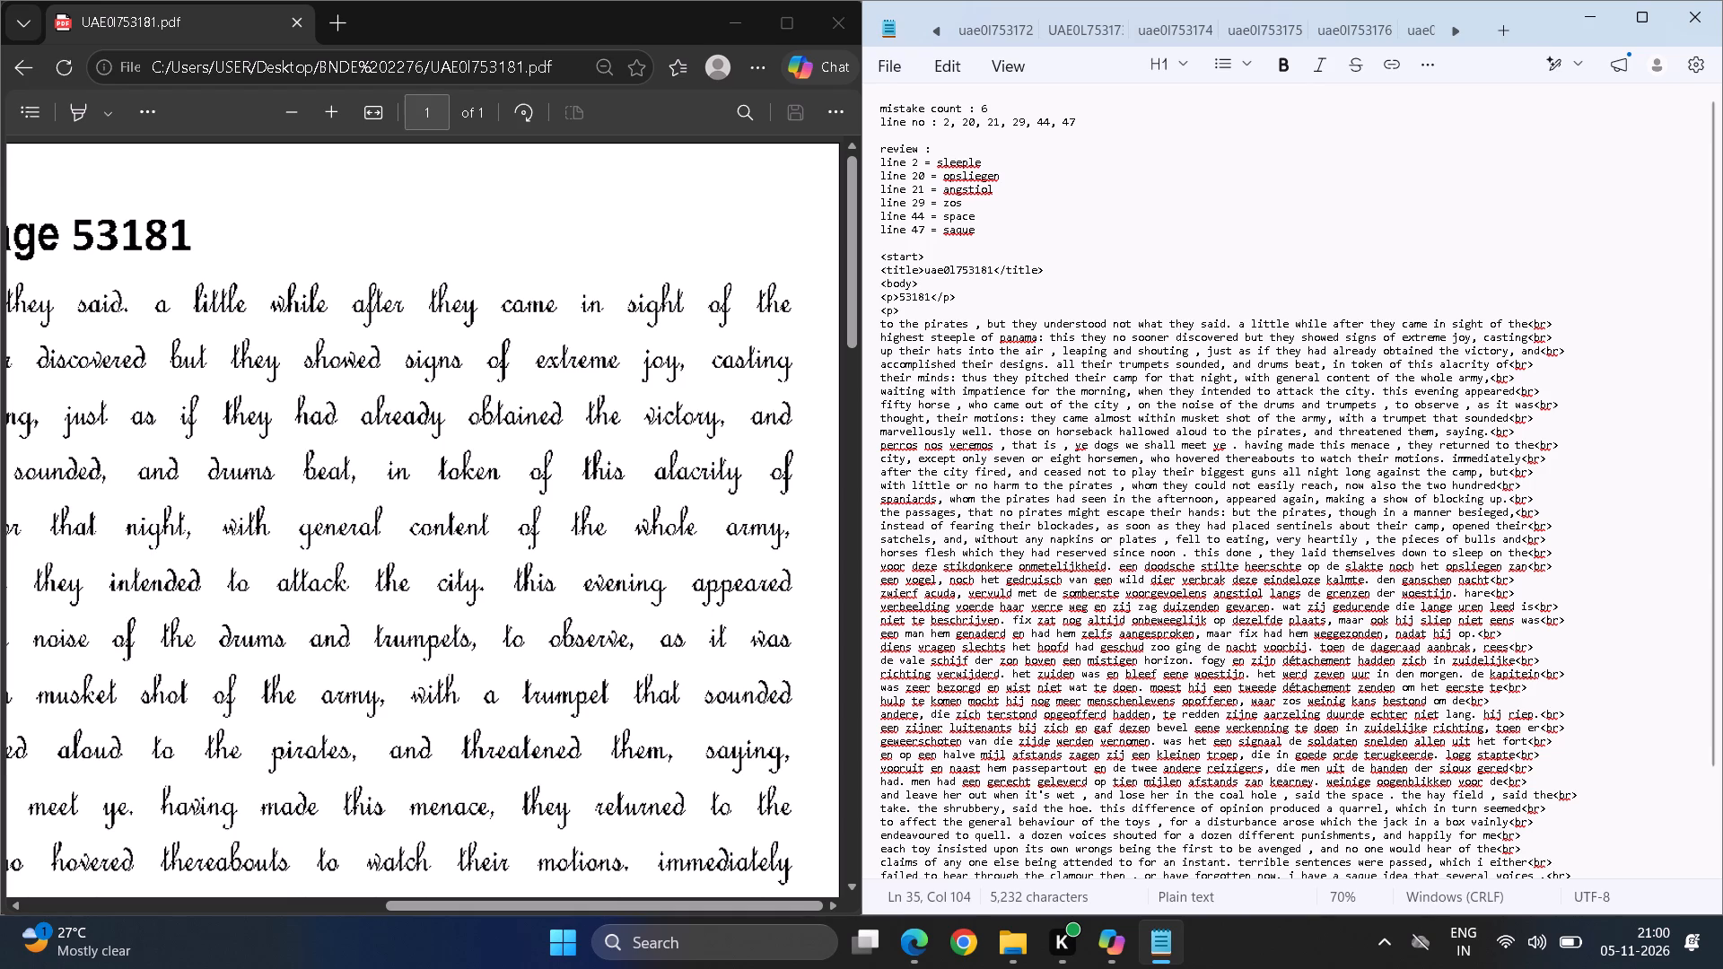
scroll(1544, 607, "up", 3, "ctrl")
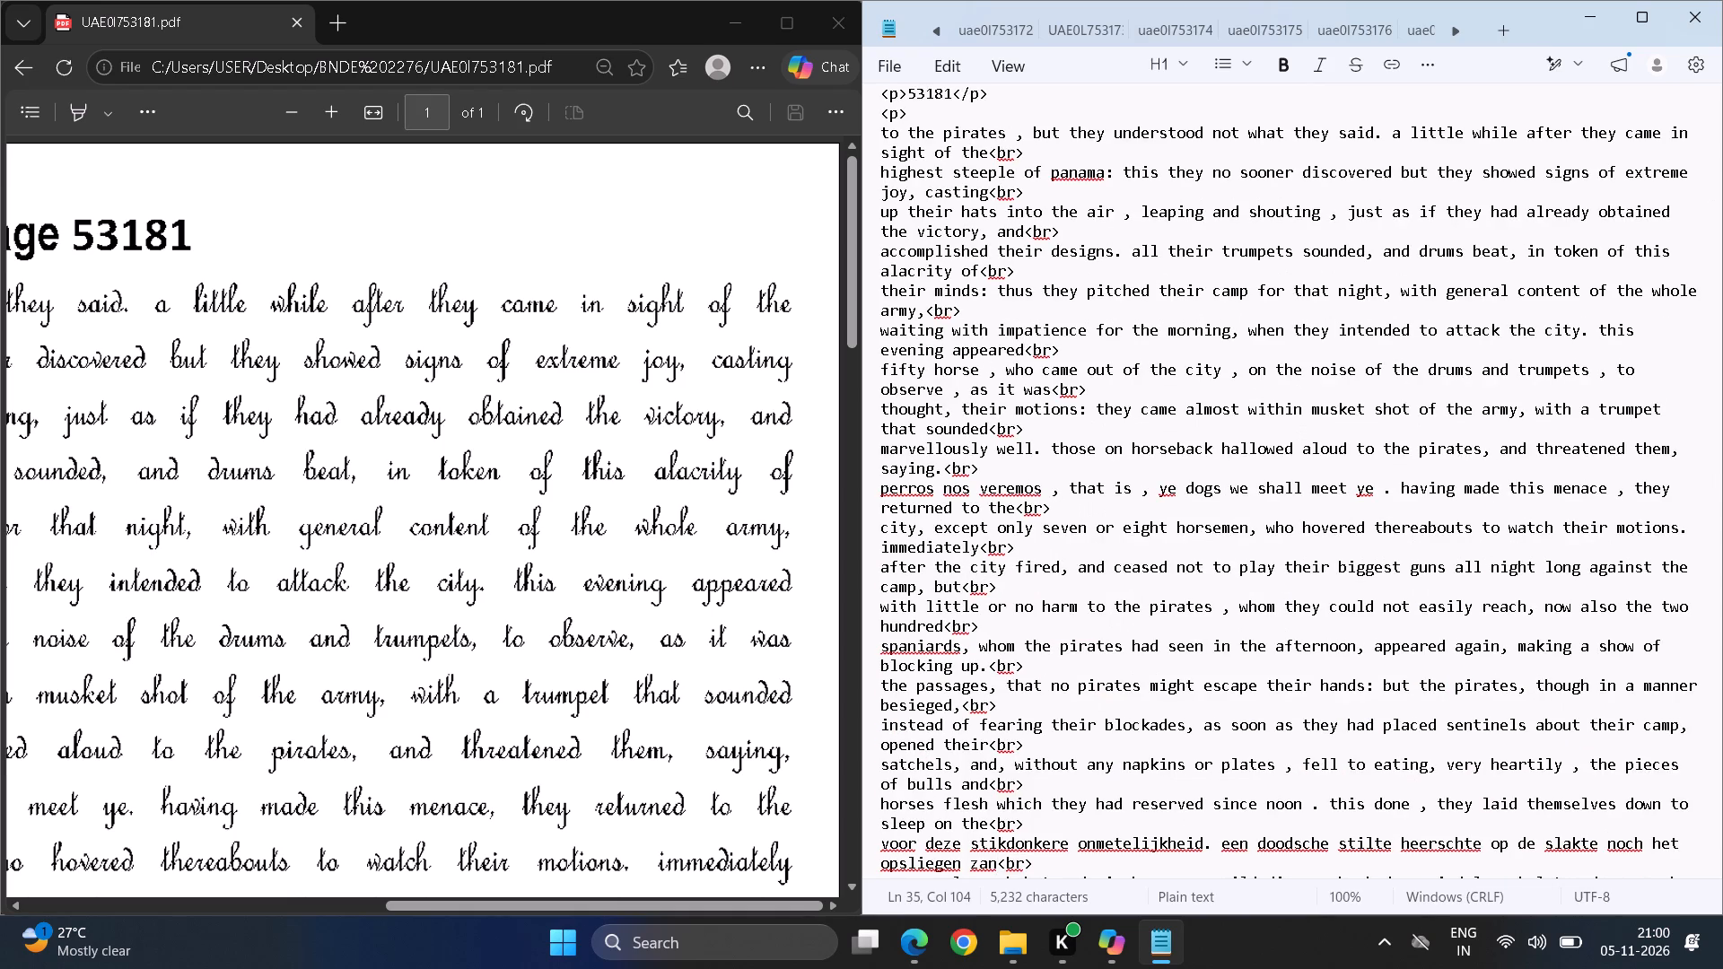
scroll(1544, 607, "down", 2, "ctrl")
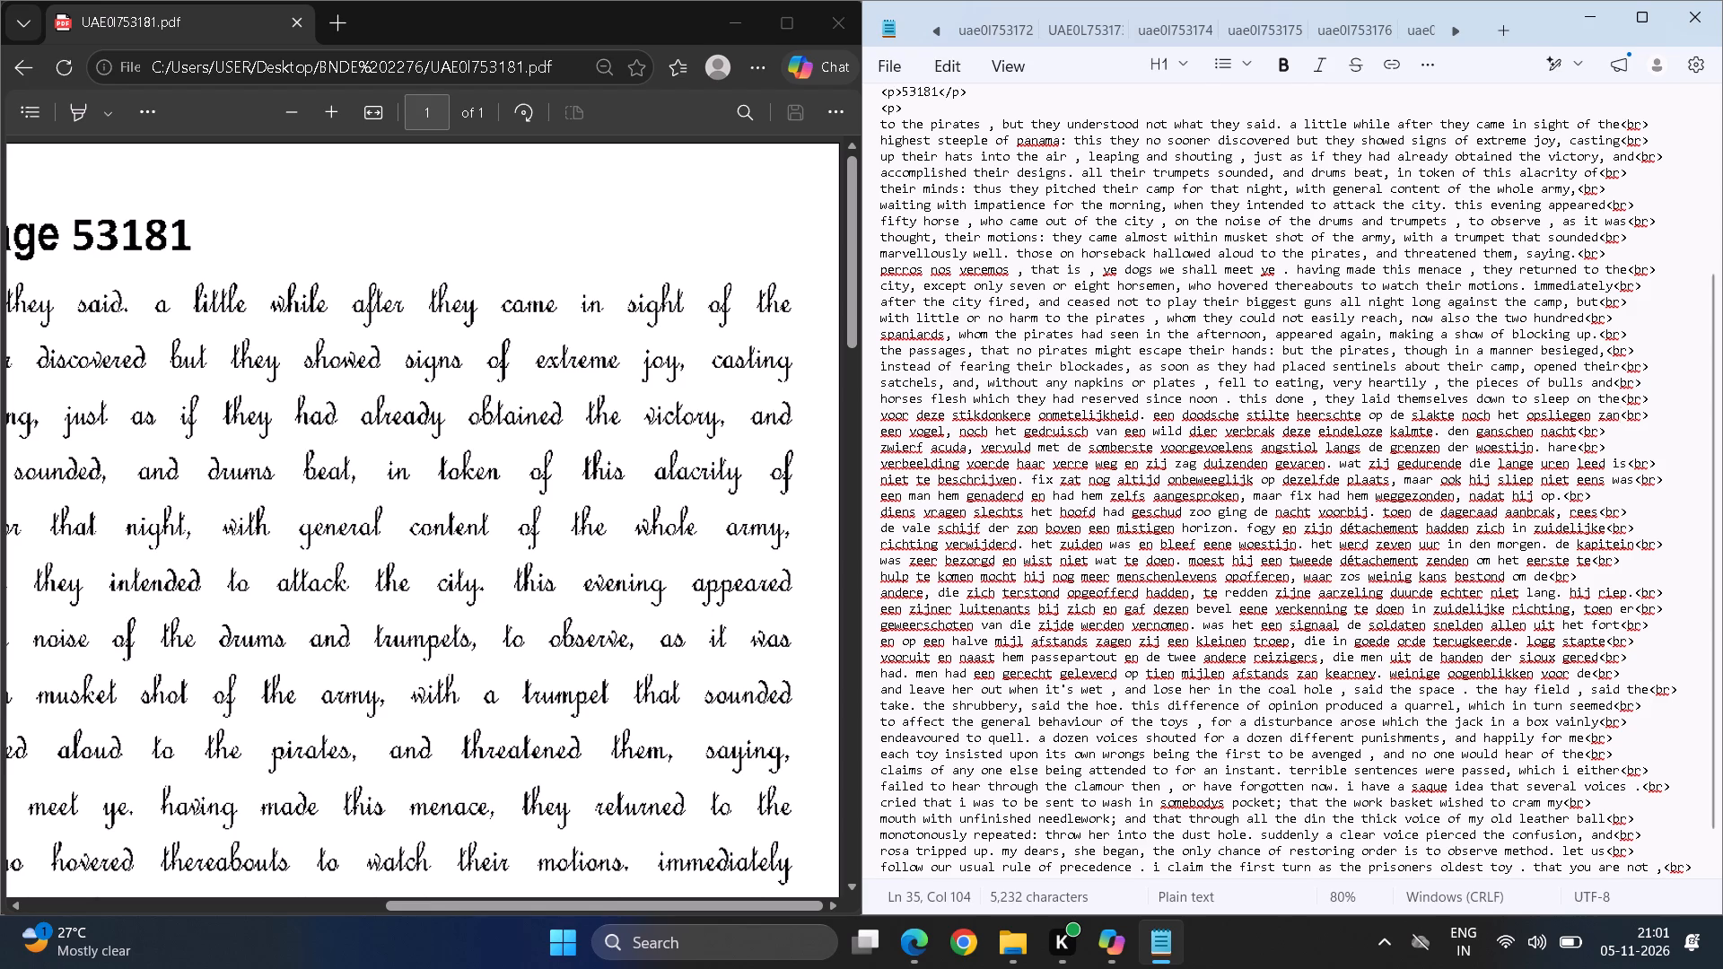
scroll(1656, 410, "up", 3, "ctrl")
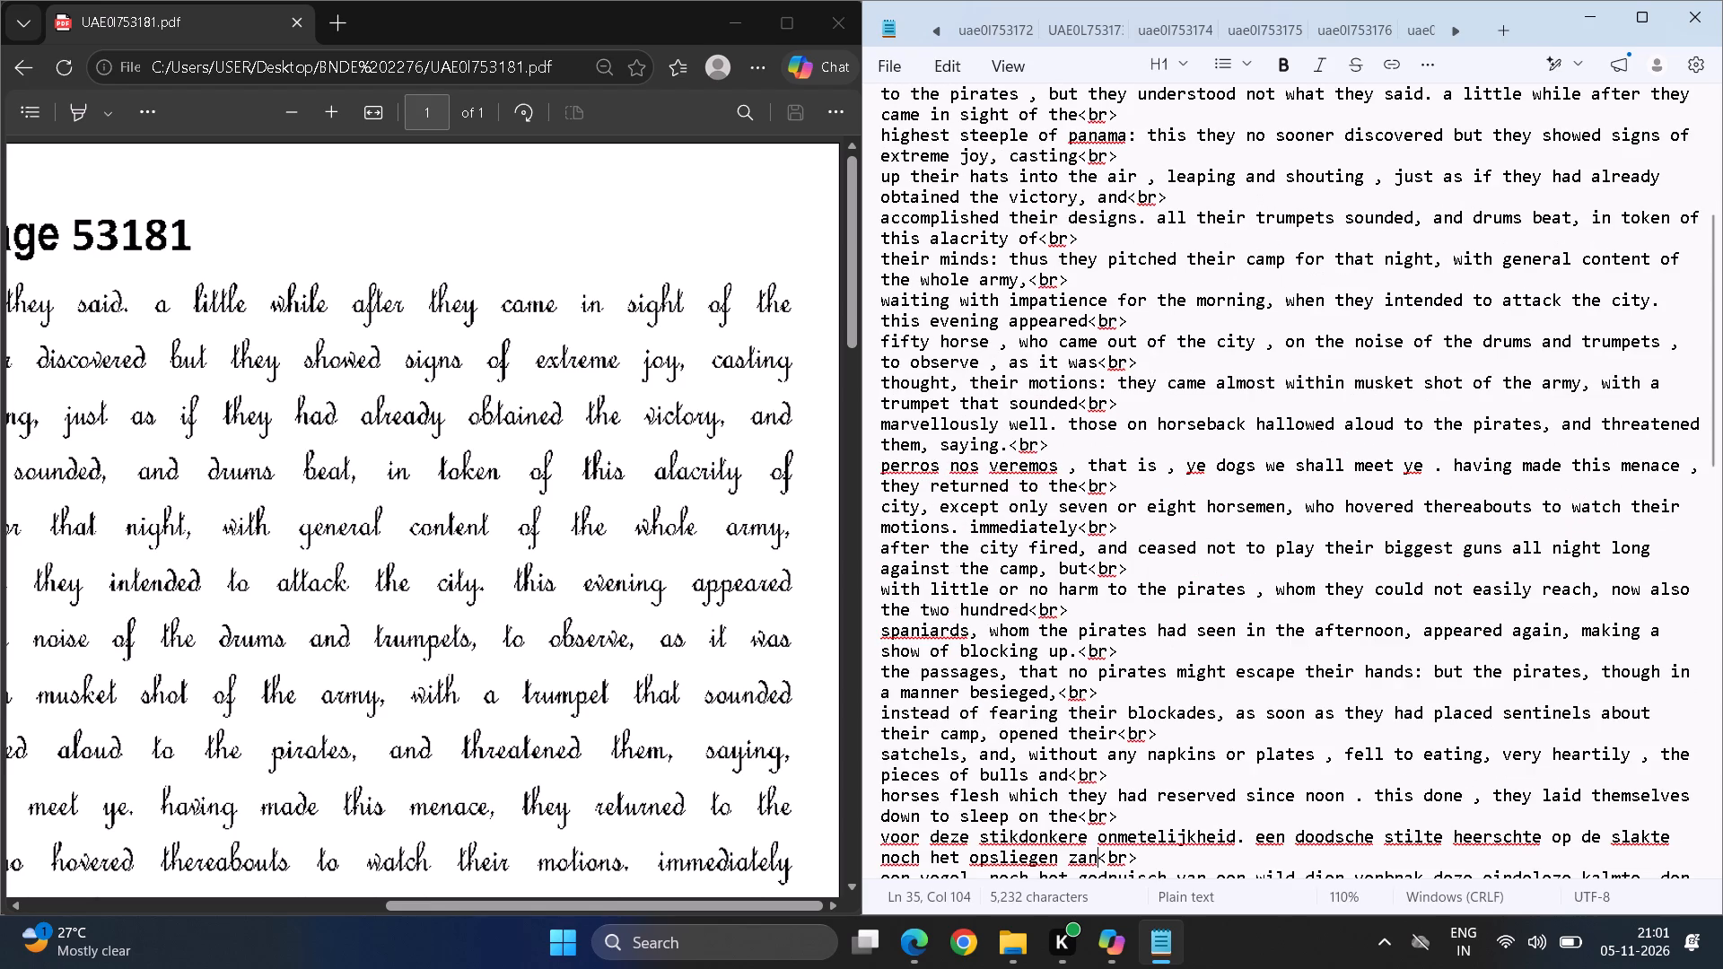
scroll(1445, 653, "down", 1)
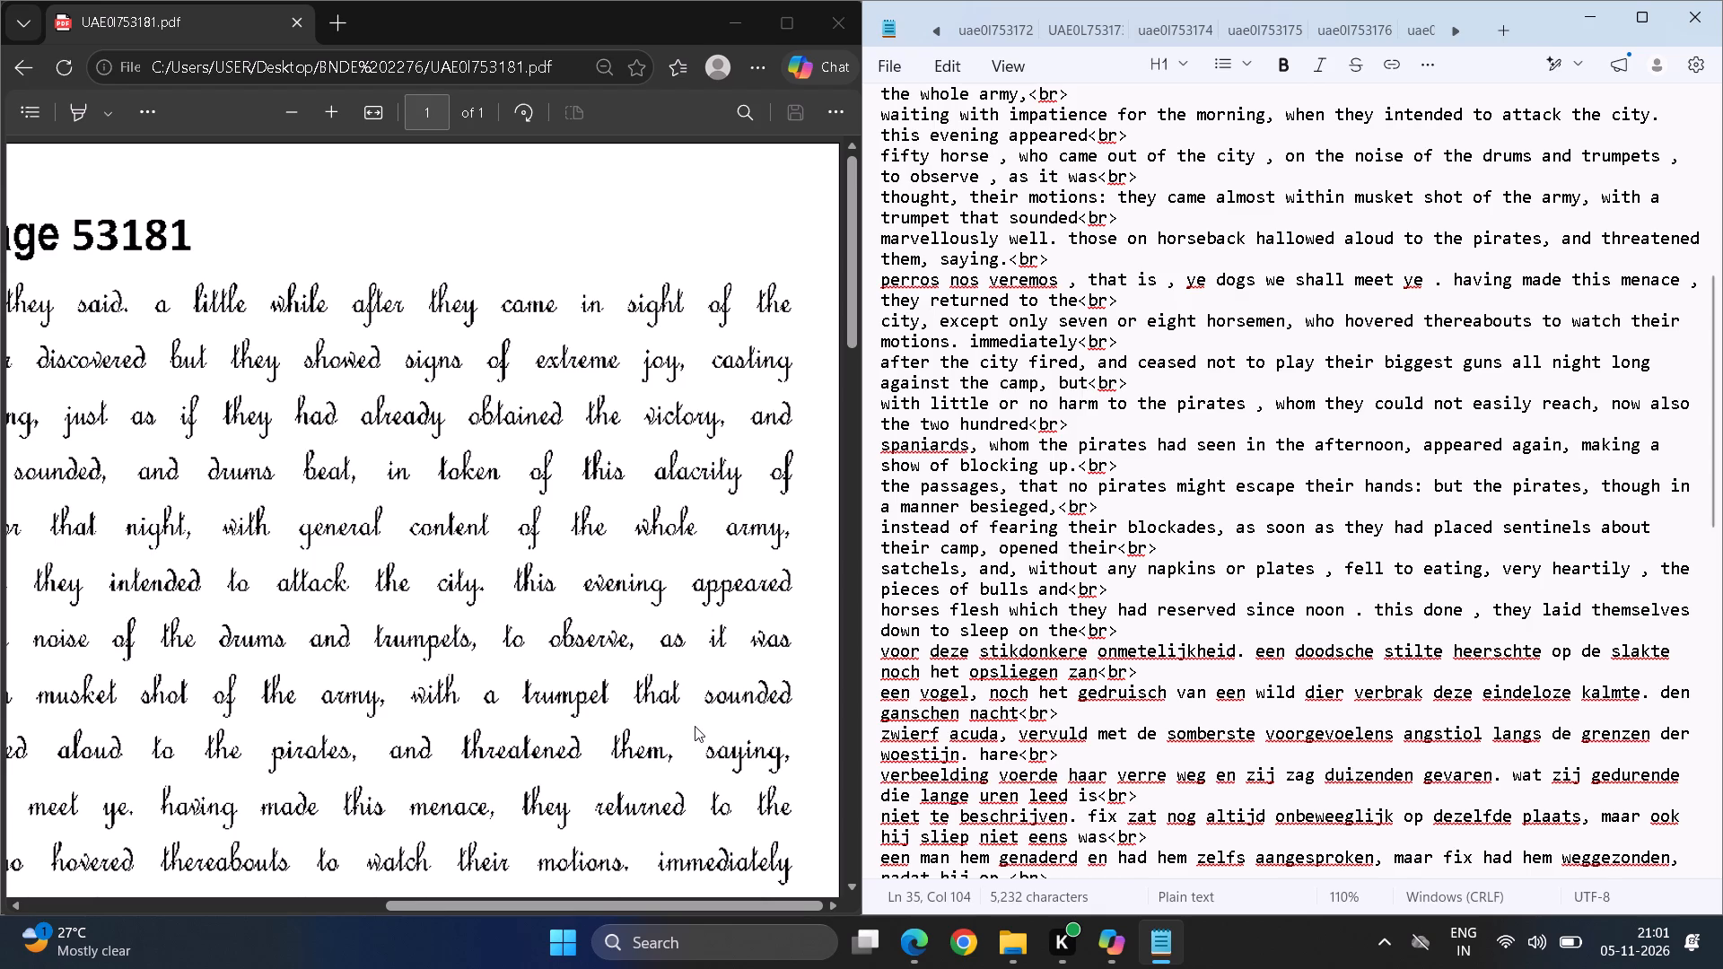
scroll(695, 726, "left", 3)
scroll(788, 709, "down", 4)
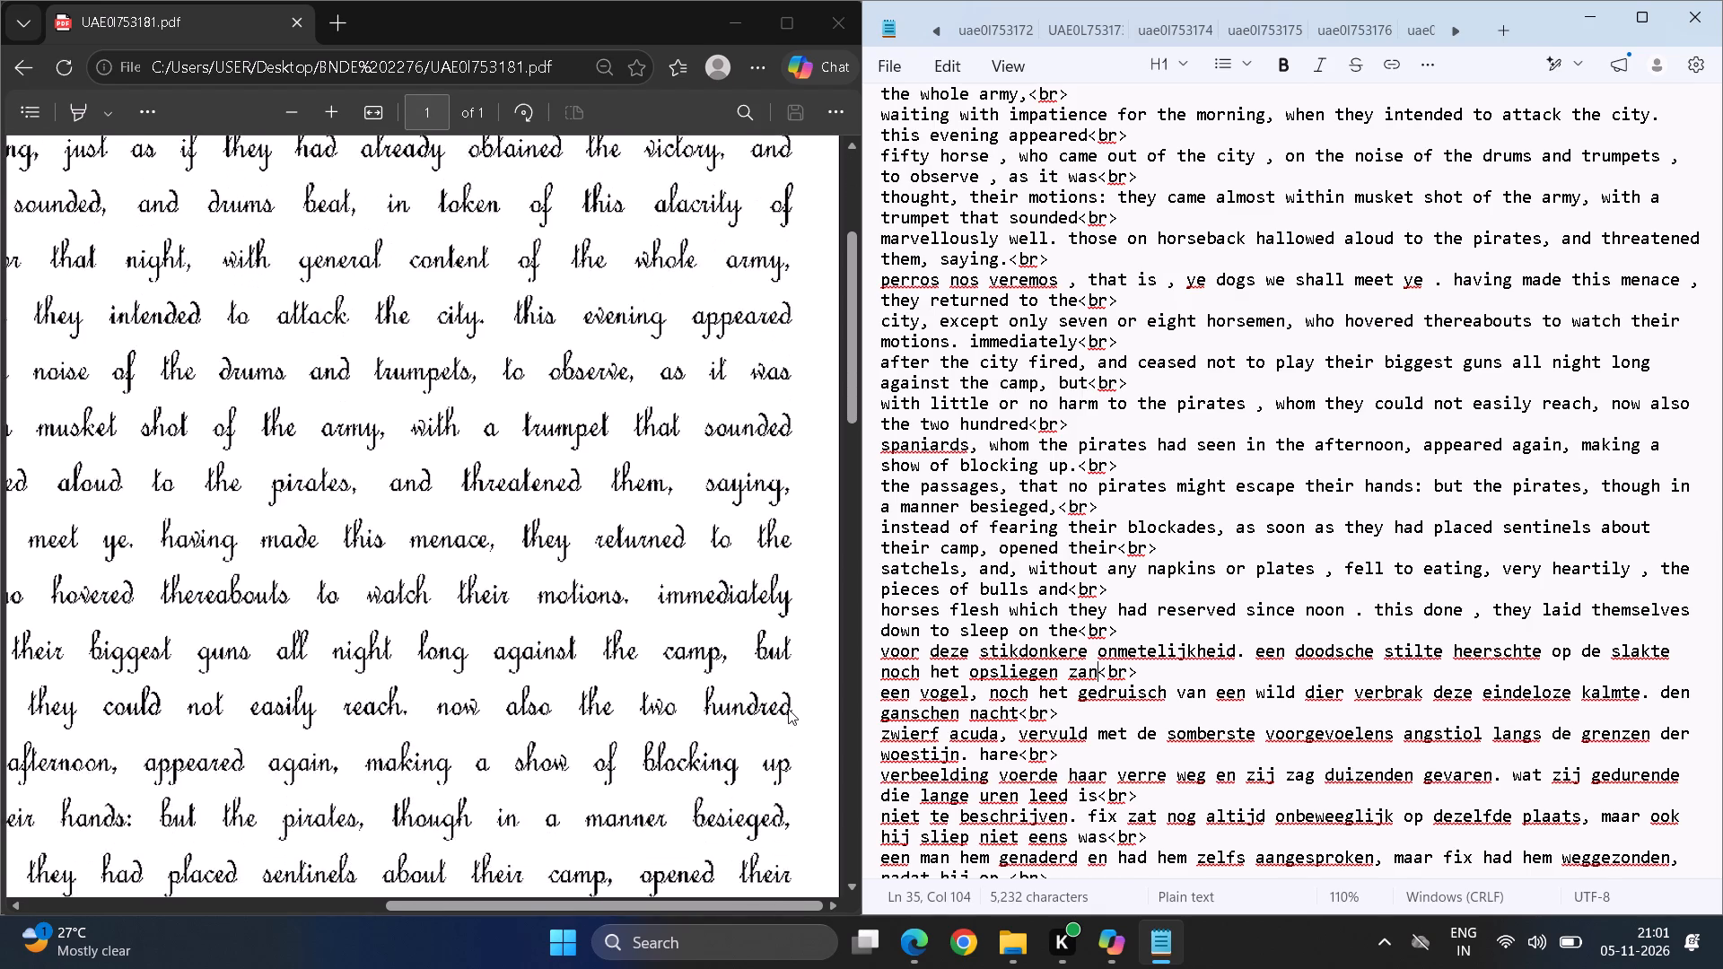
scroll(788, 709, "down", 2)
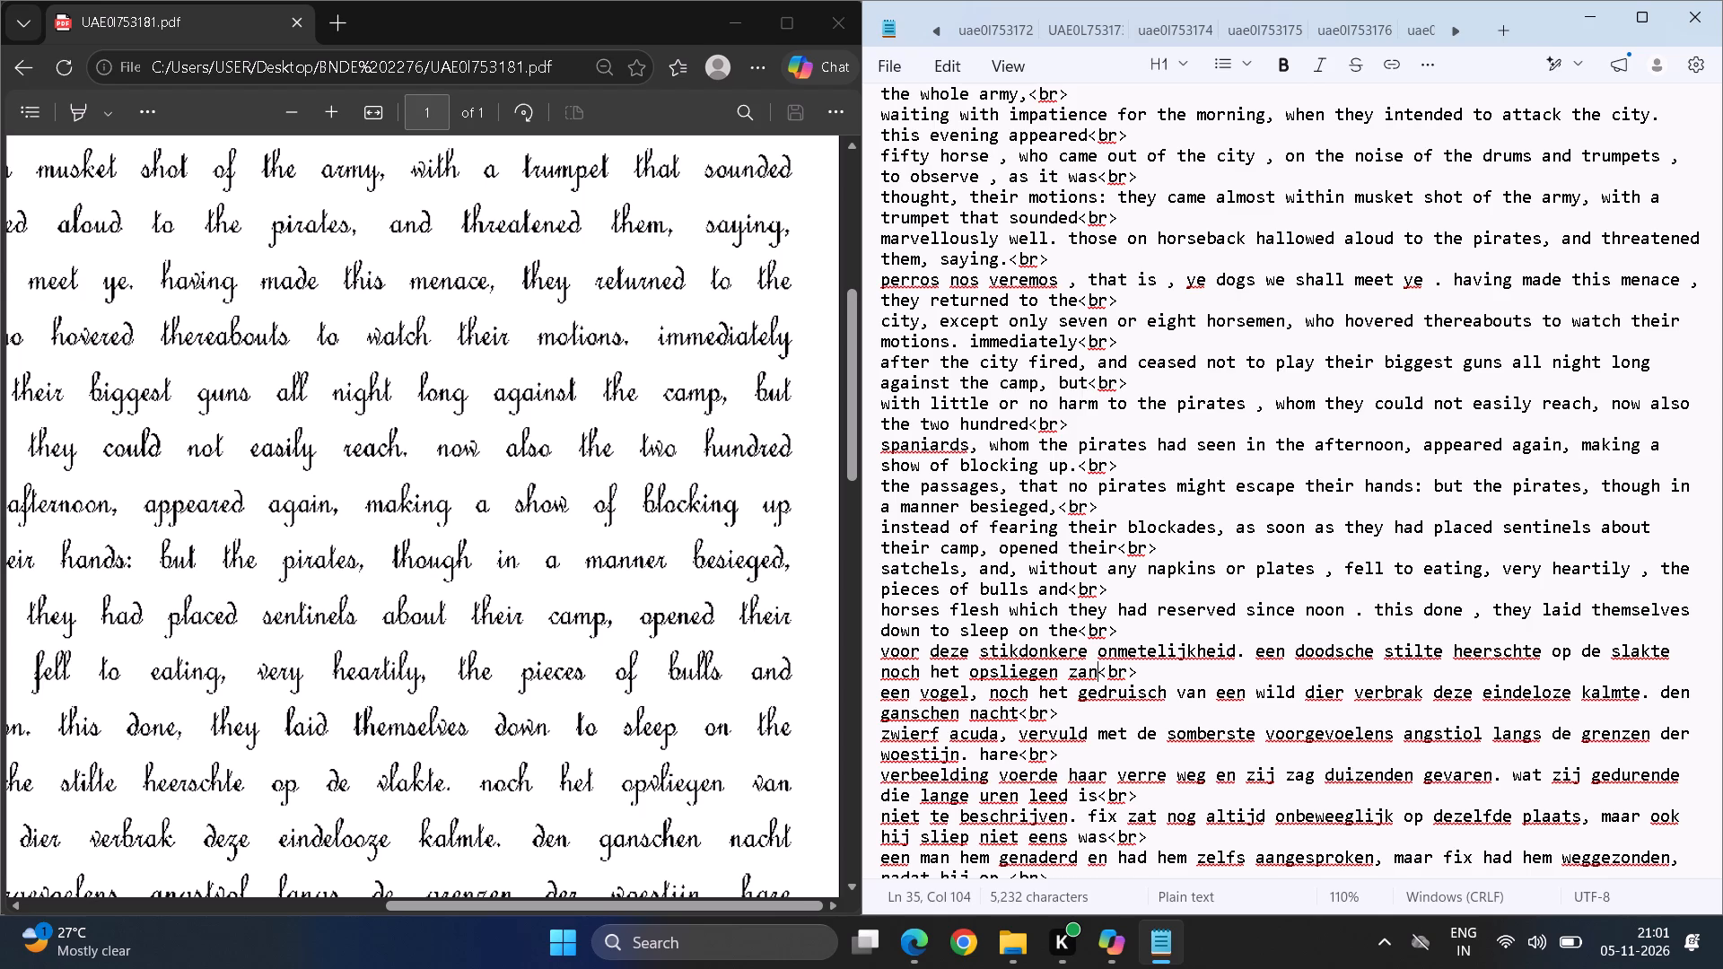
key("Left")
key("Left")
key("BackSpace")
key("v")
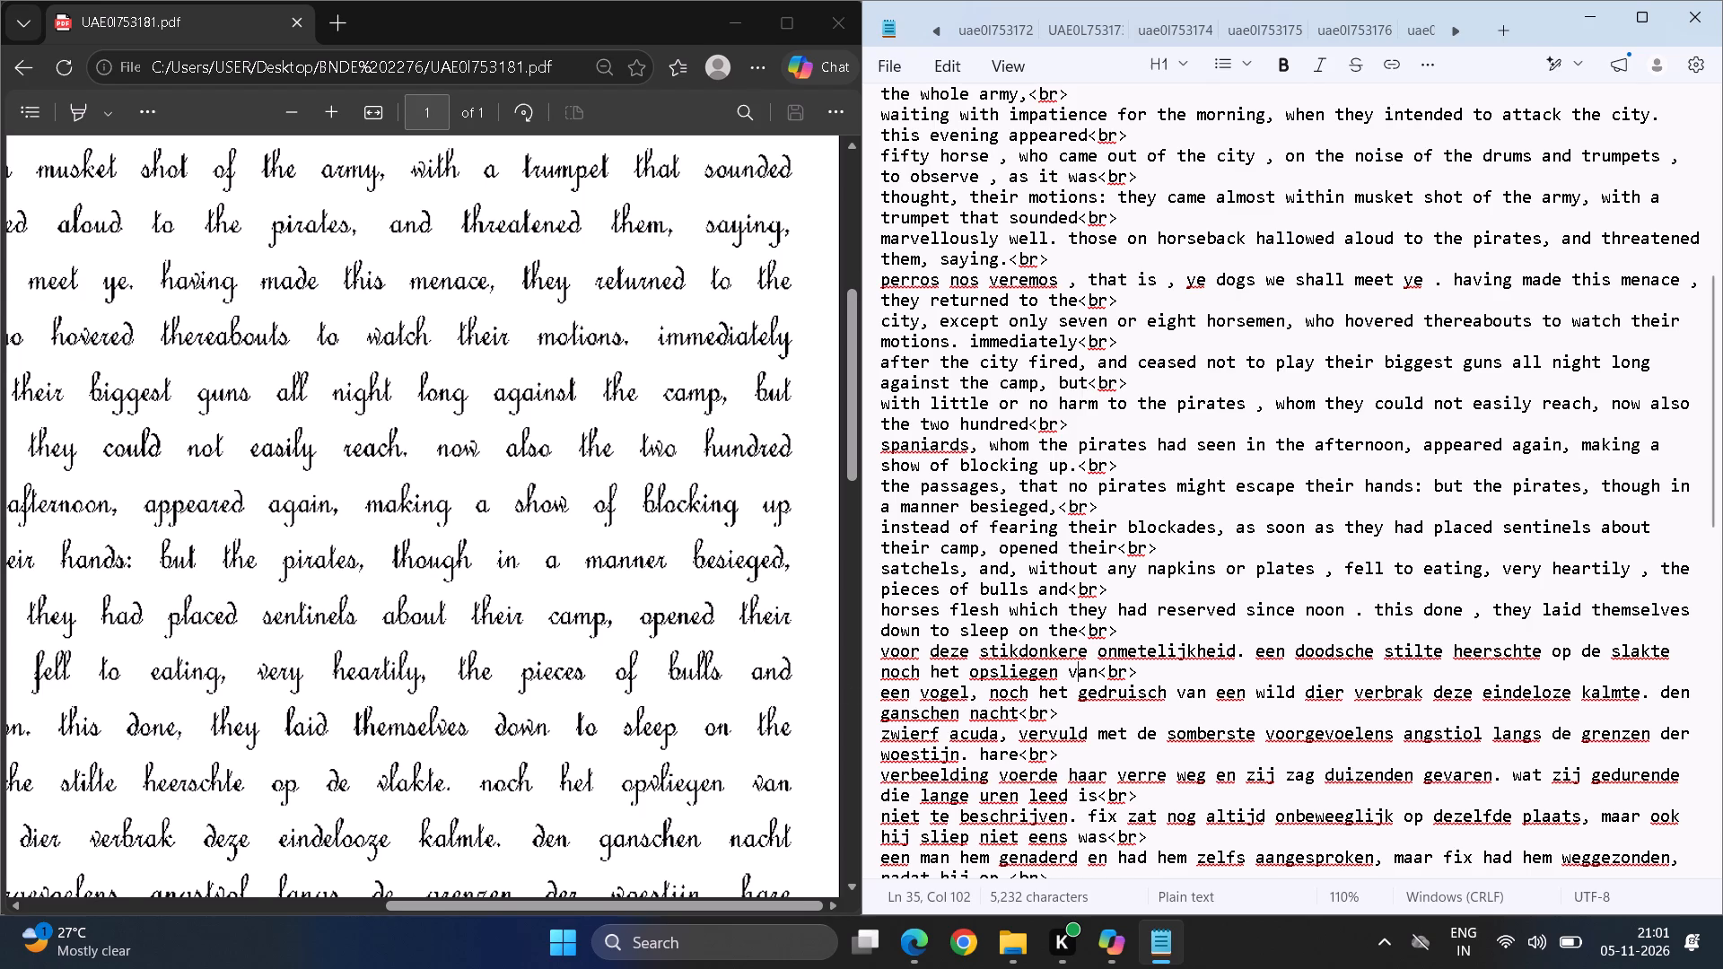
Check the review list above the transcription and compare the first Dutch lines with the same lines on the PDF page.
scroll(750, 675, "down", 1)
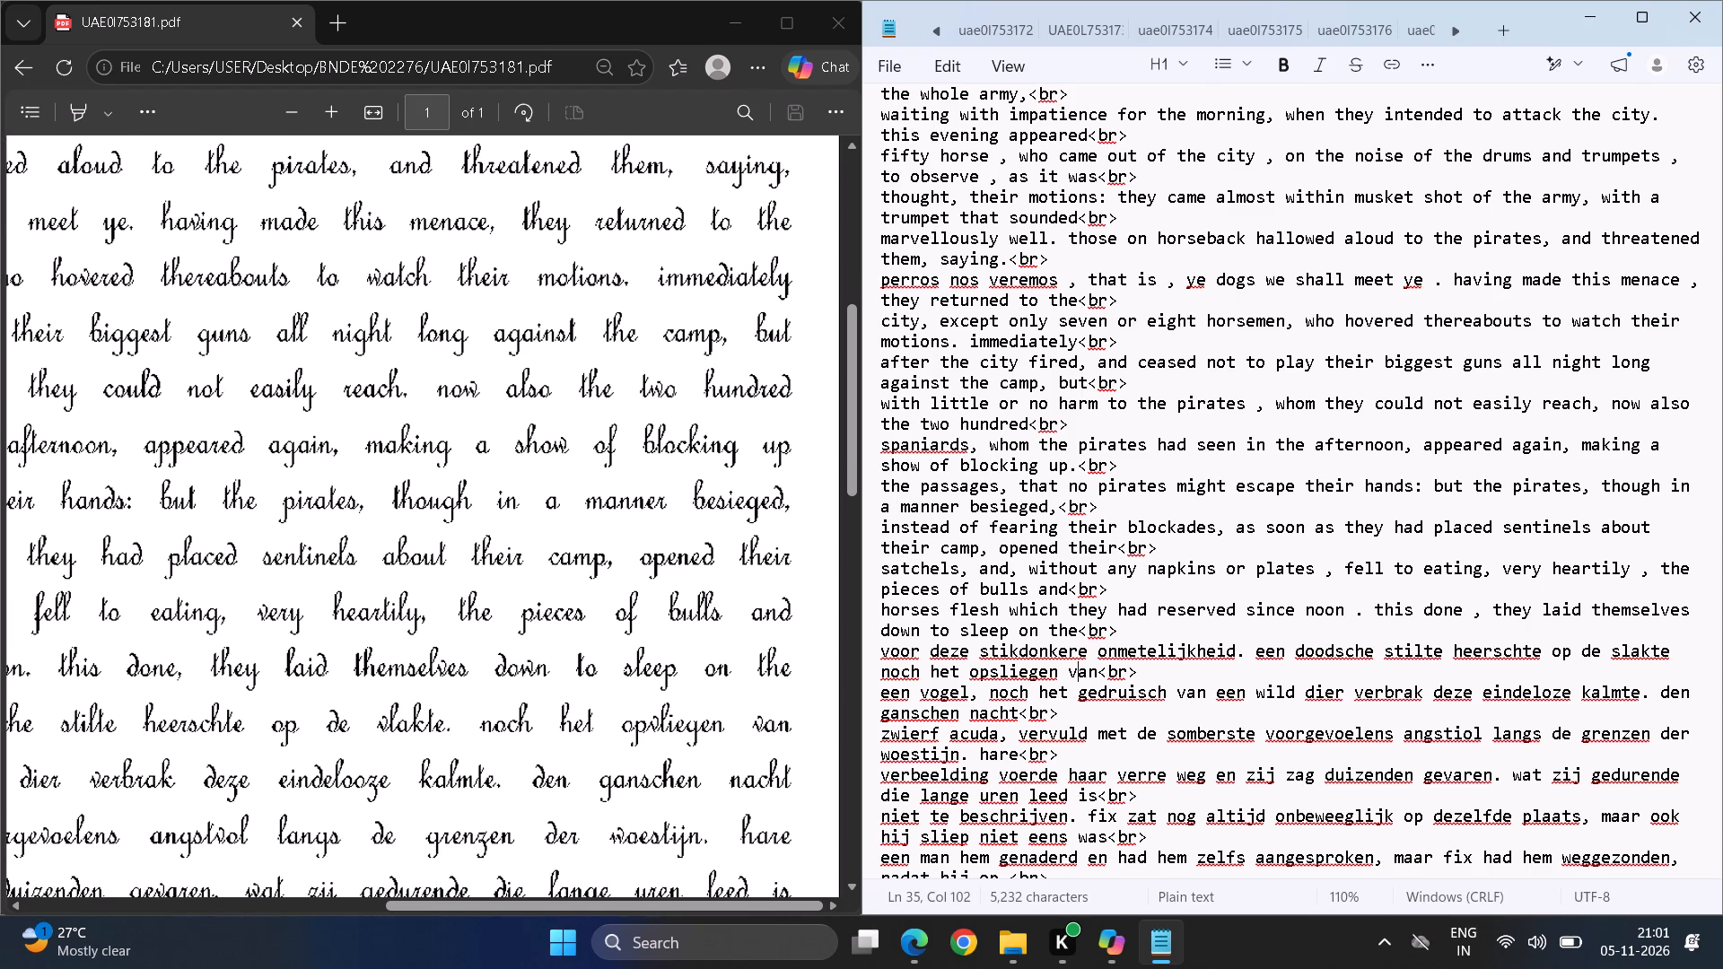
scroll(841, 770, "down", 1)
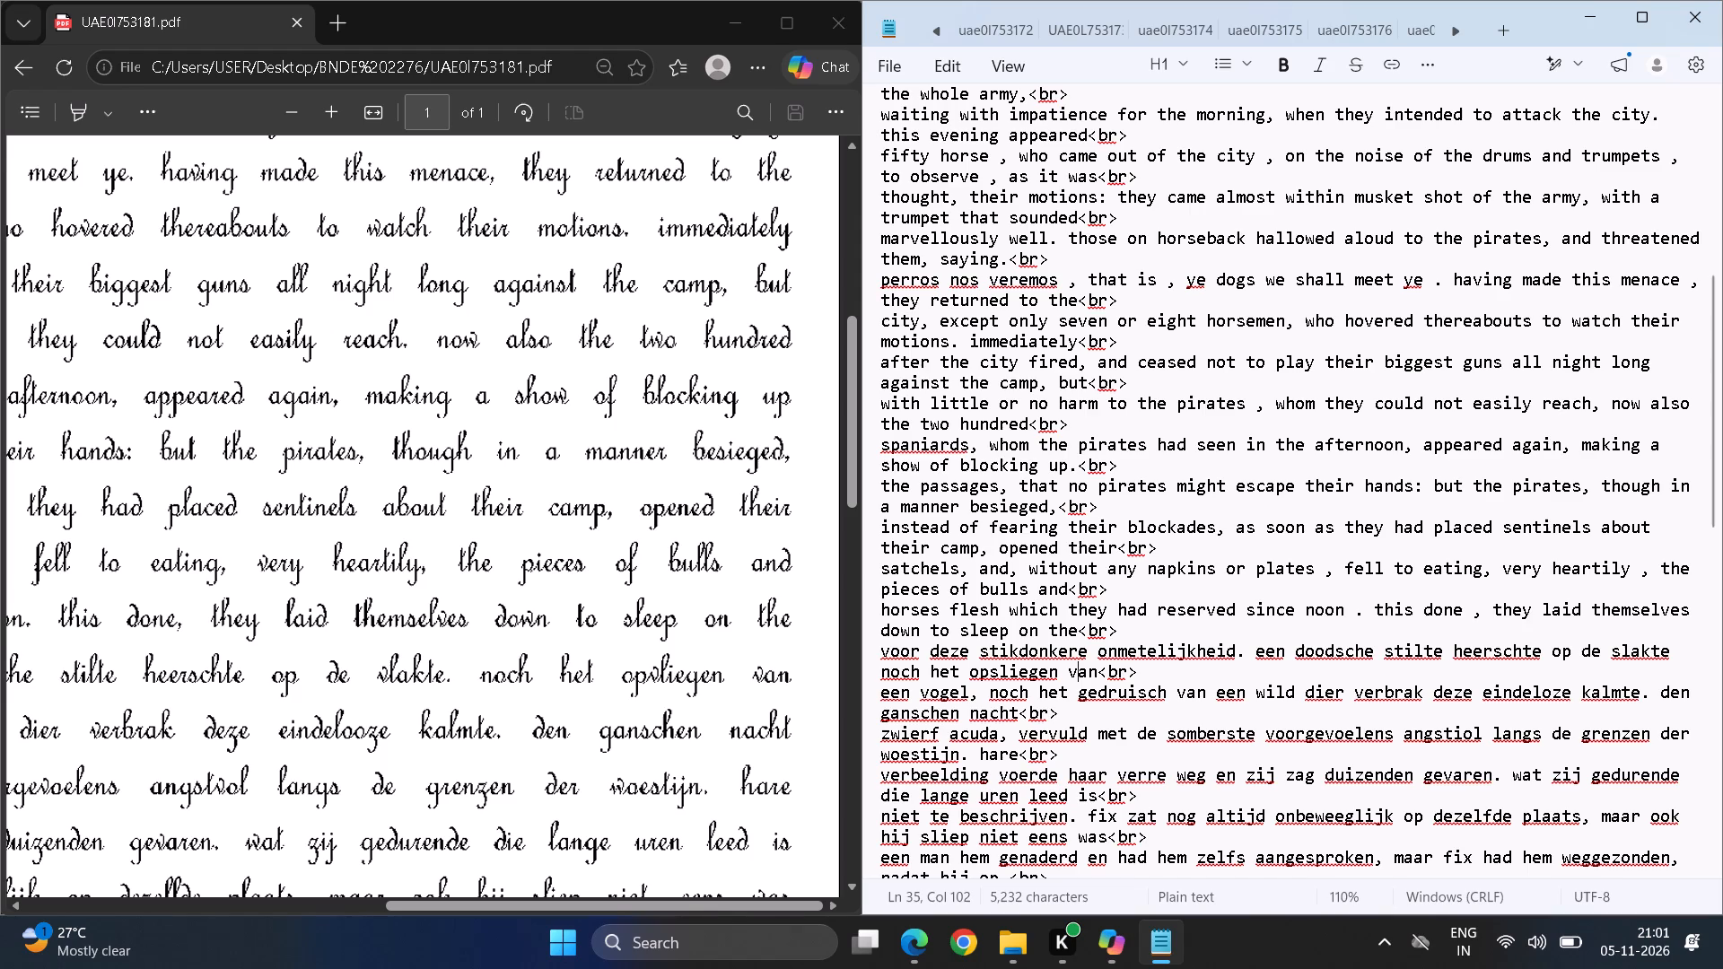
scroll(1075, 467, "up", 8)
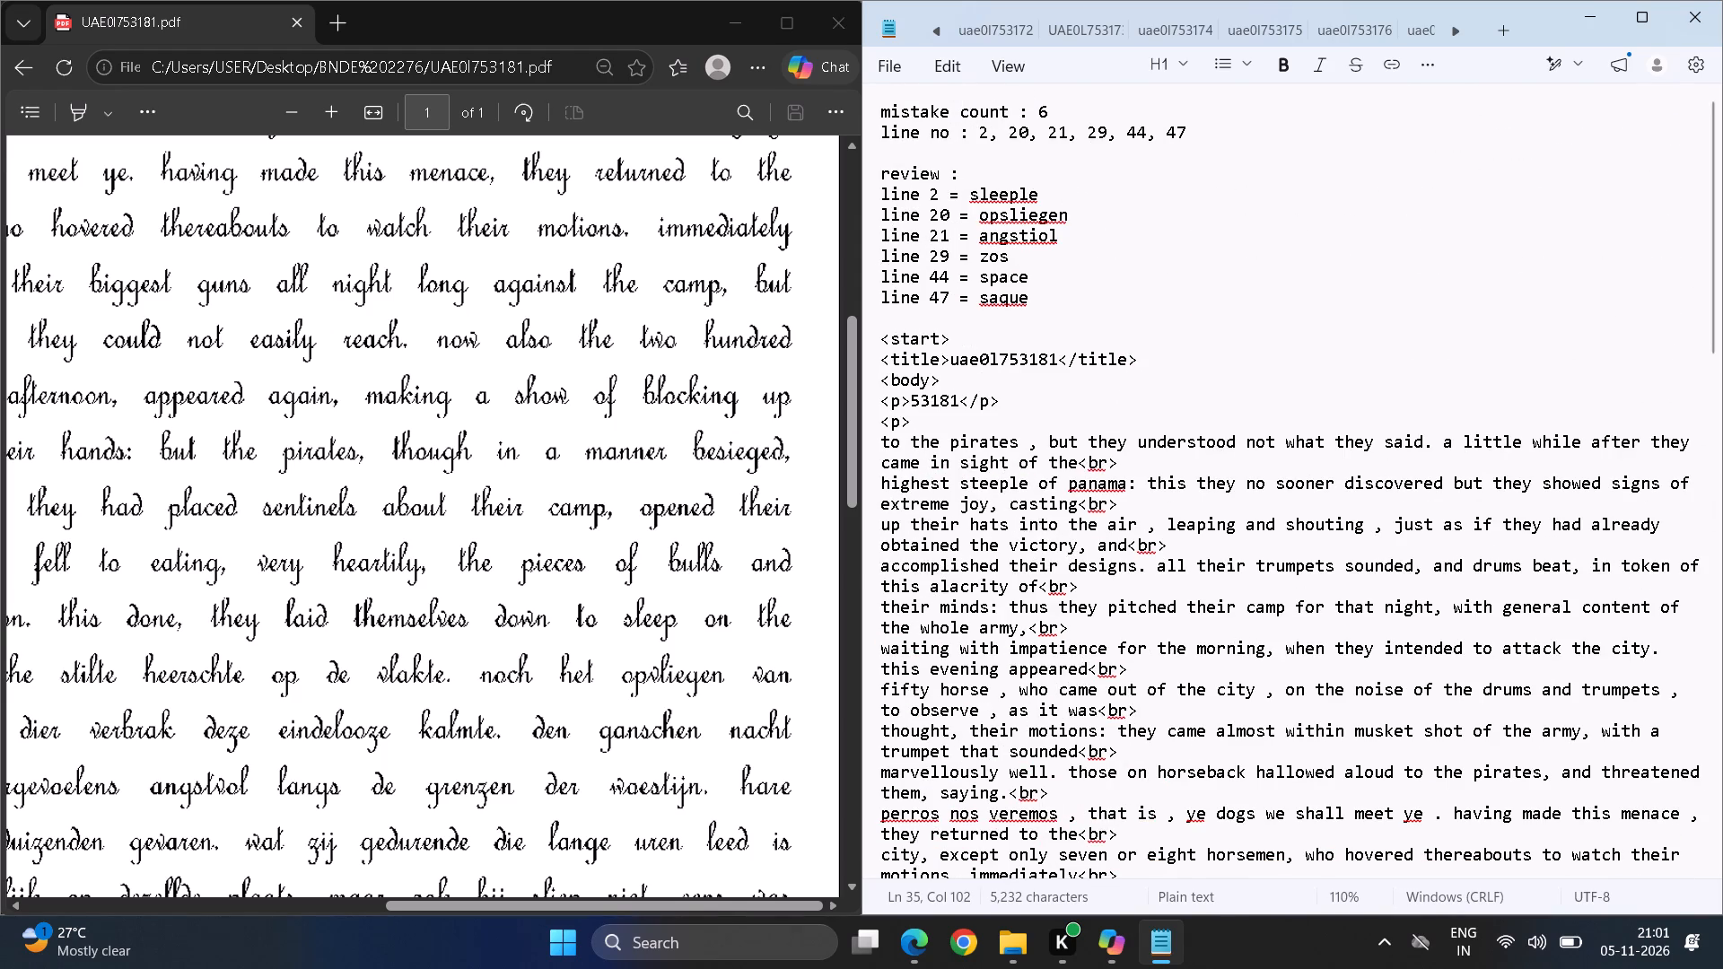
scroll(1077, 633, "down", 2)
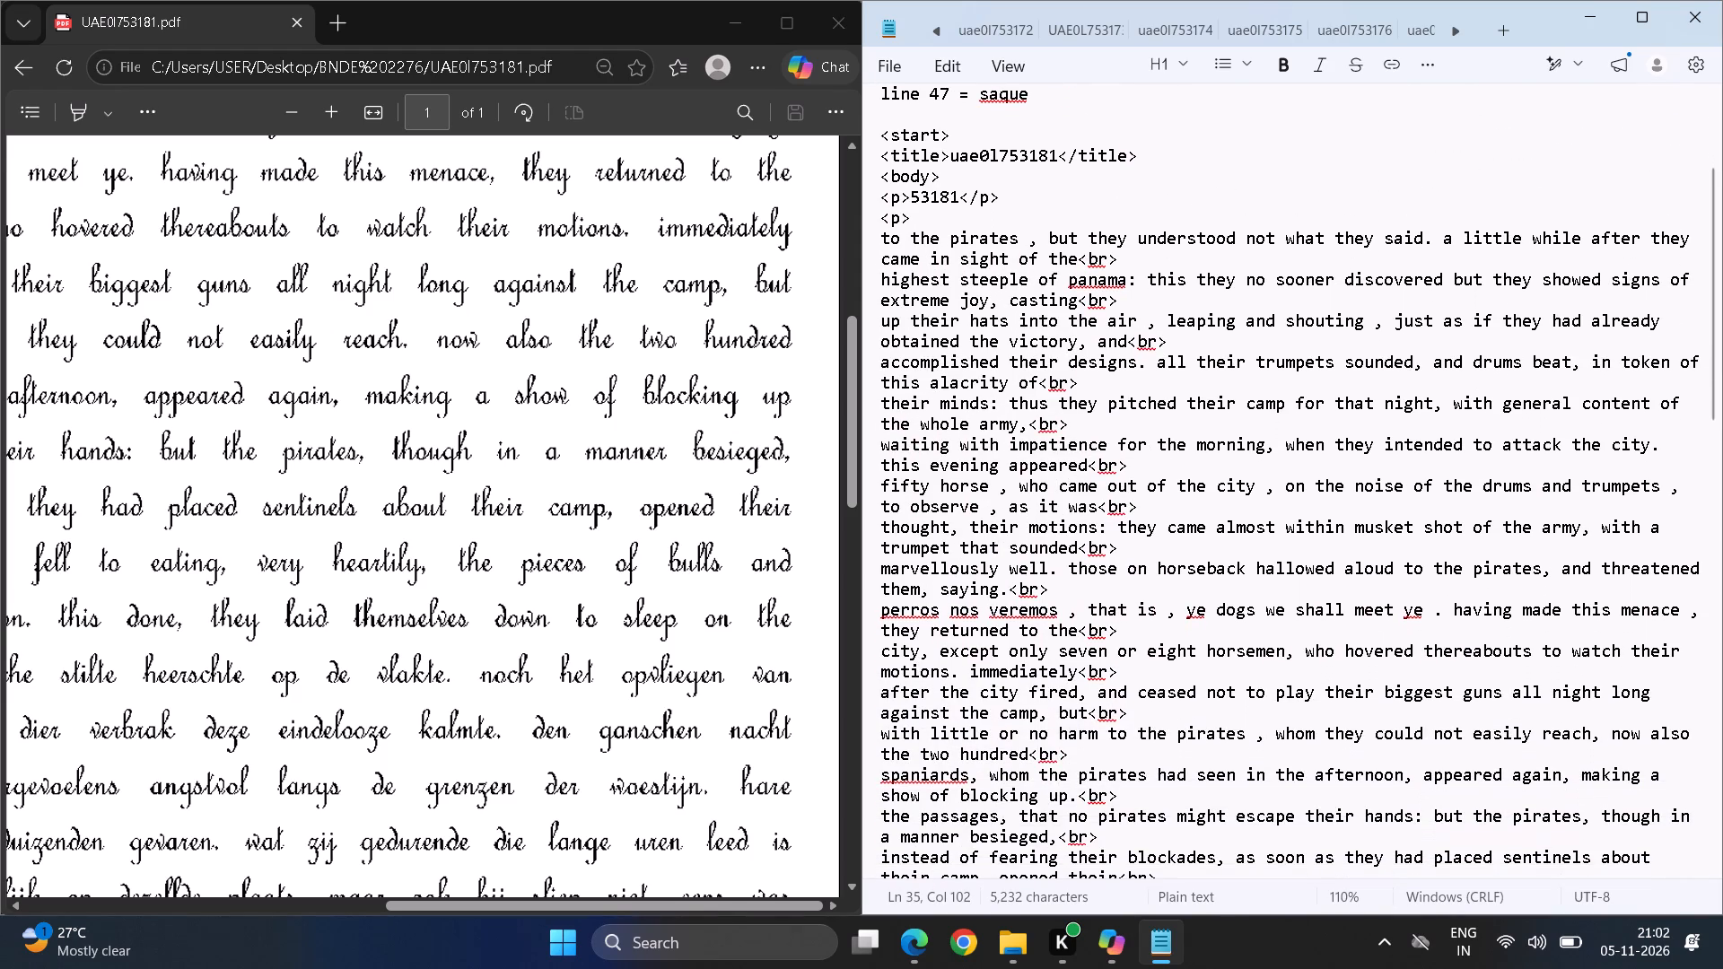
scroll(1077, 633, "down", 2)
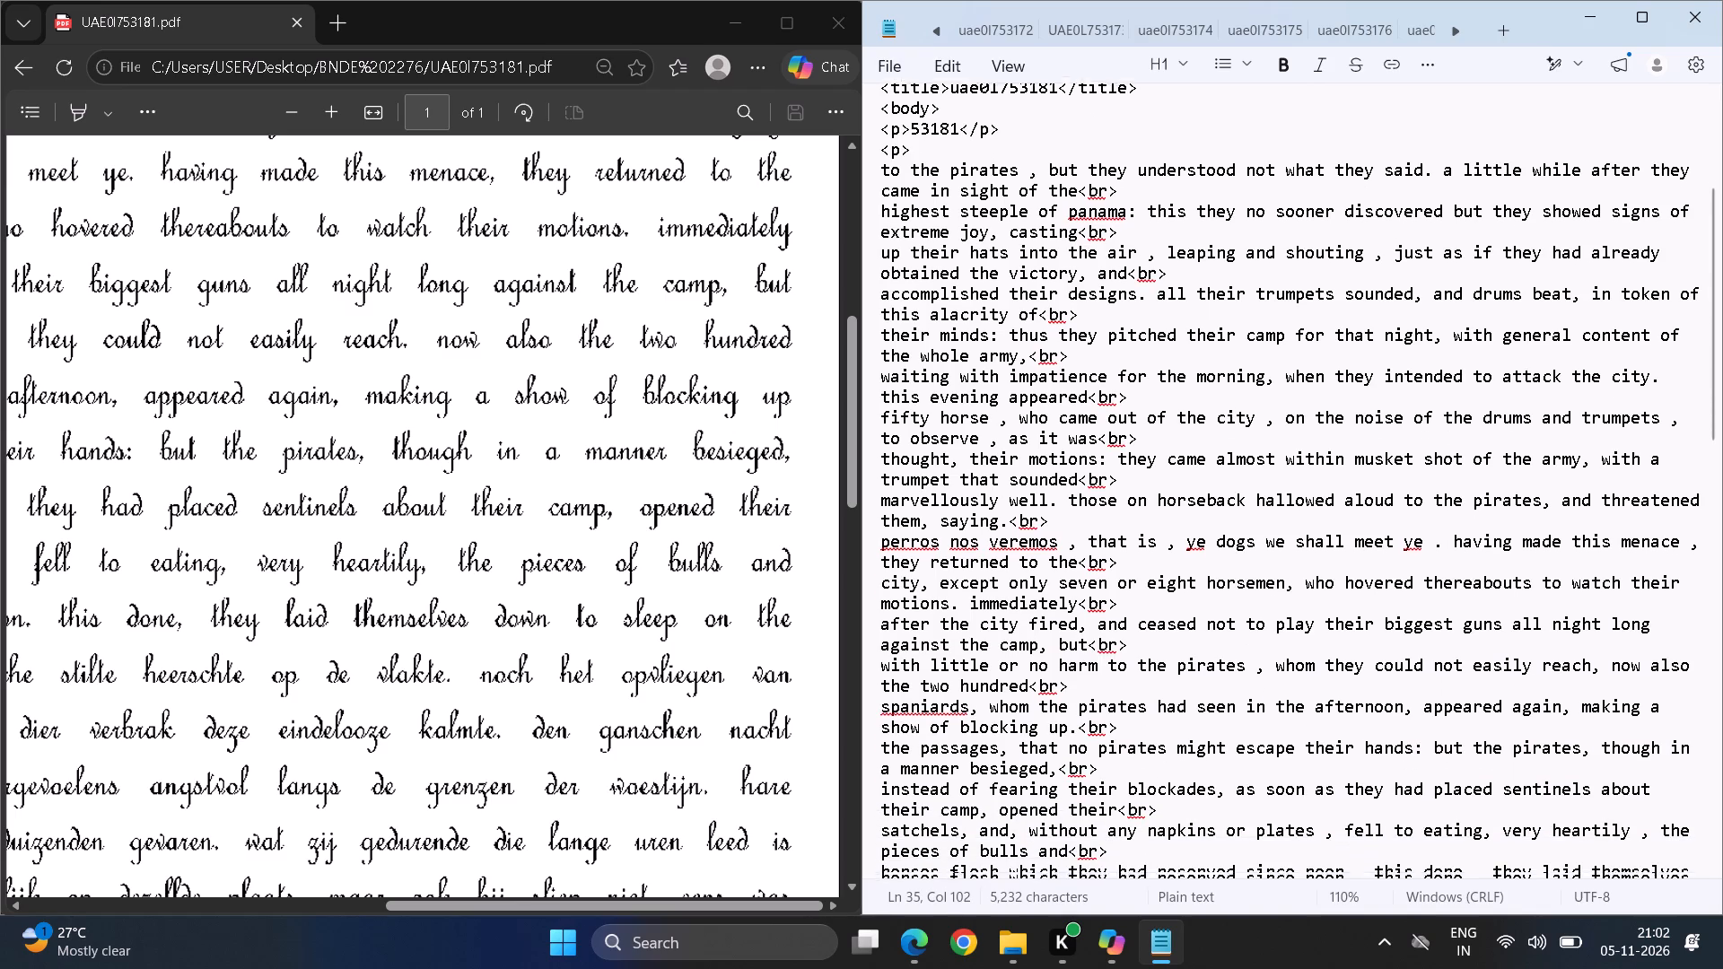
scroll(1077, 633, "down", 2)
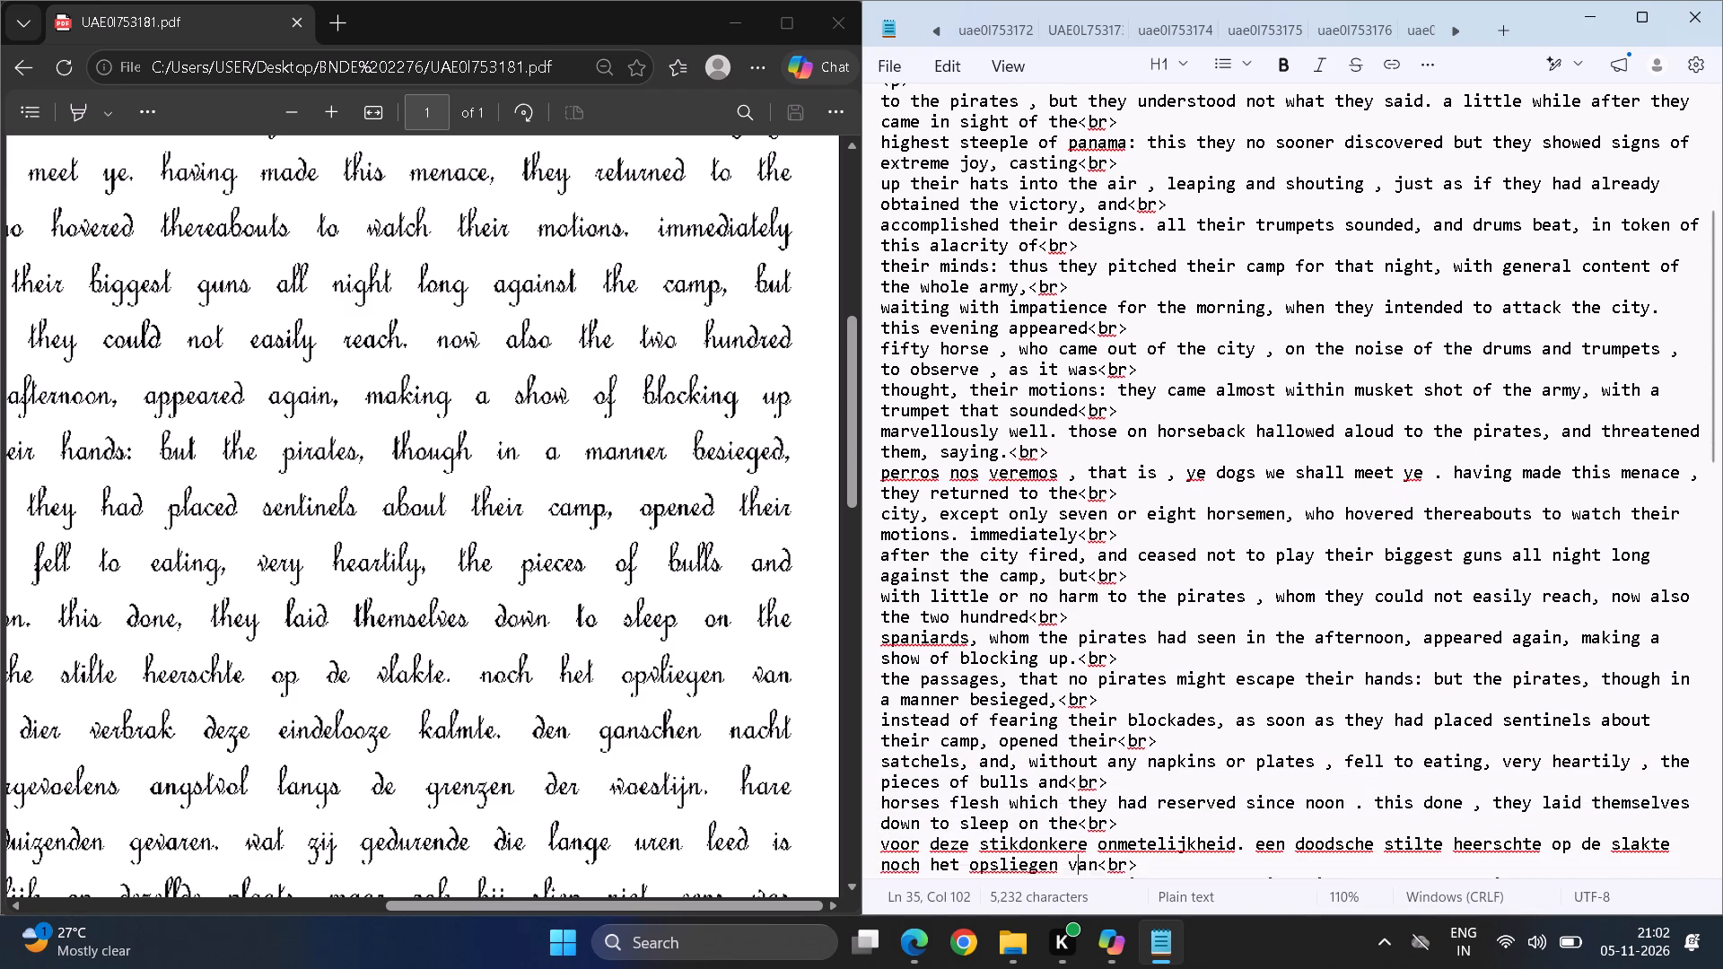
scroll(1077, 633, "down", 1)
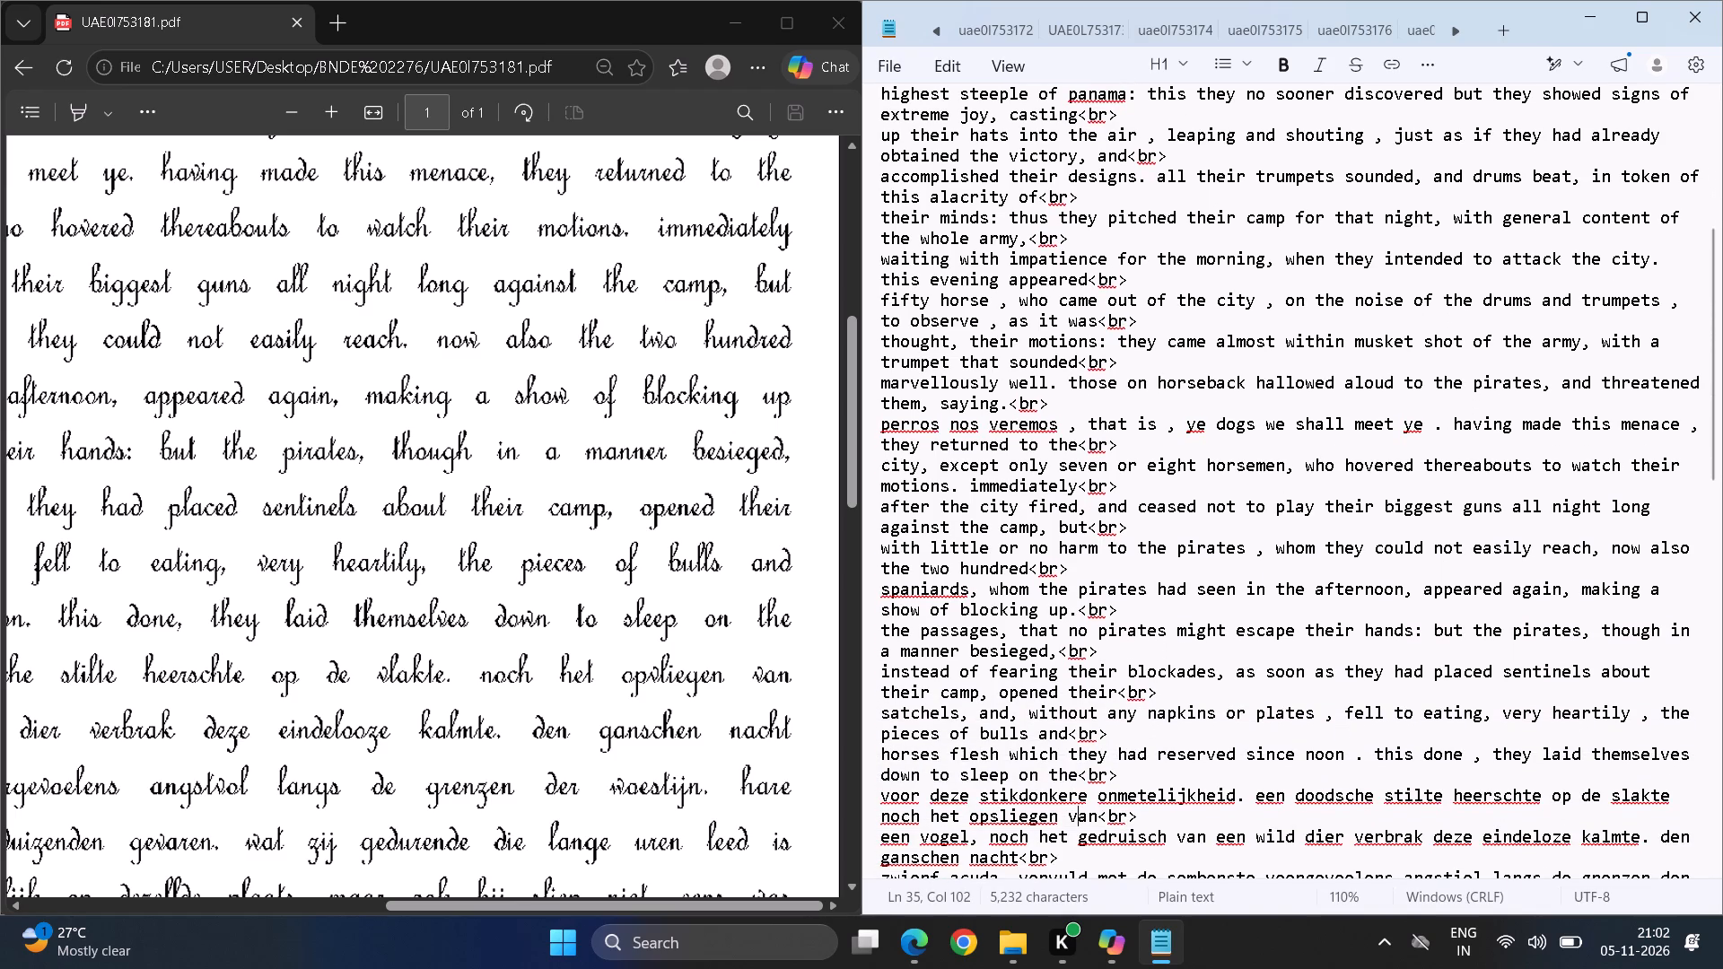
scroll(1141, 723, "down", 2)
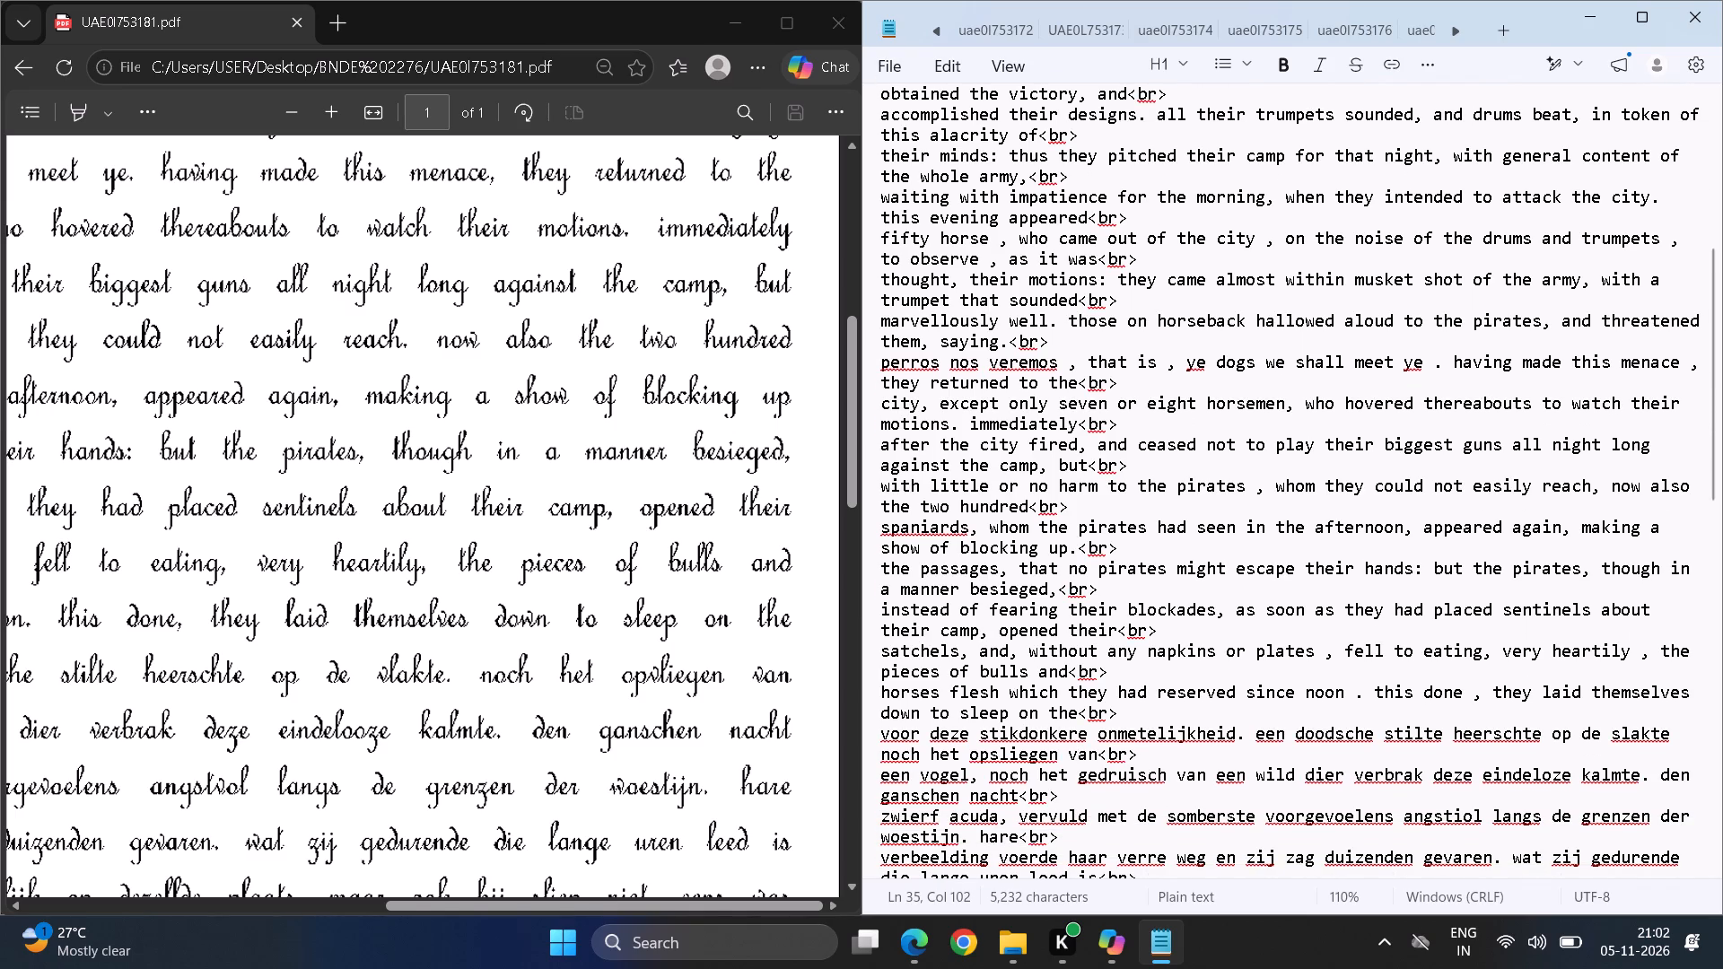
Correct "angstiol" to "angstvol" in the Dutch line beginning "zwierf acuda", checking it against the enlarged PDF page.
scroll(1227, 692, "up", 6)
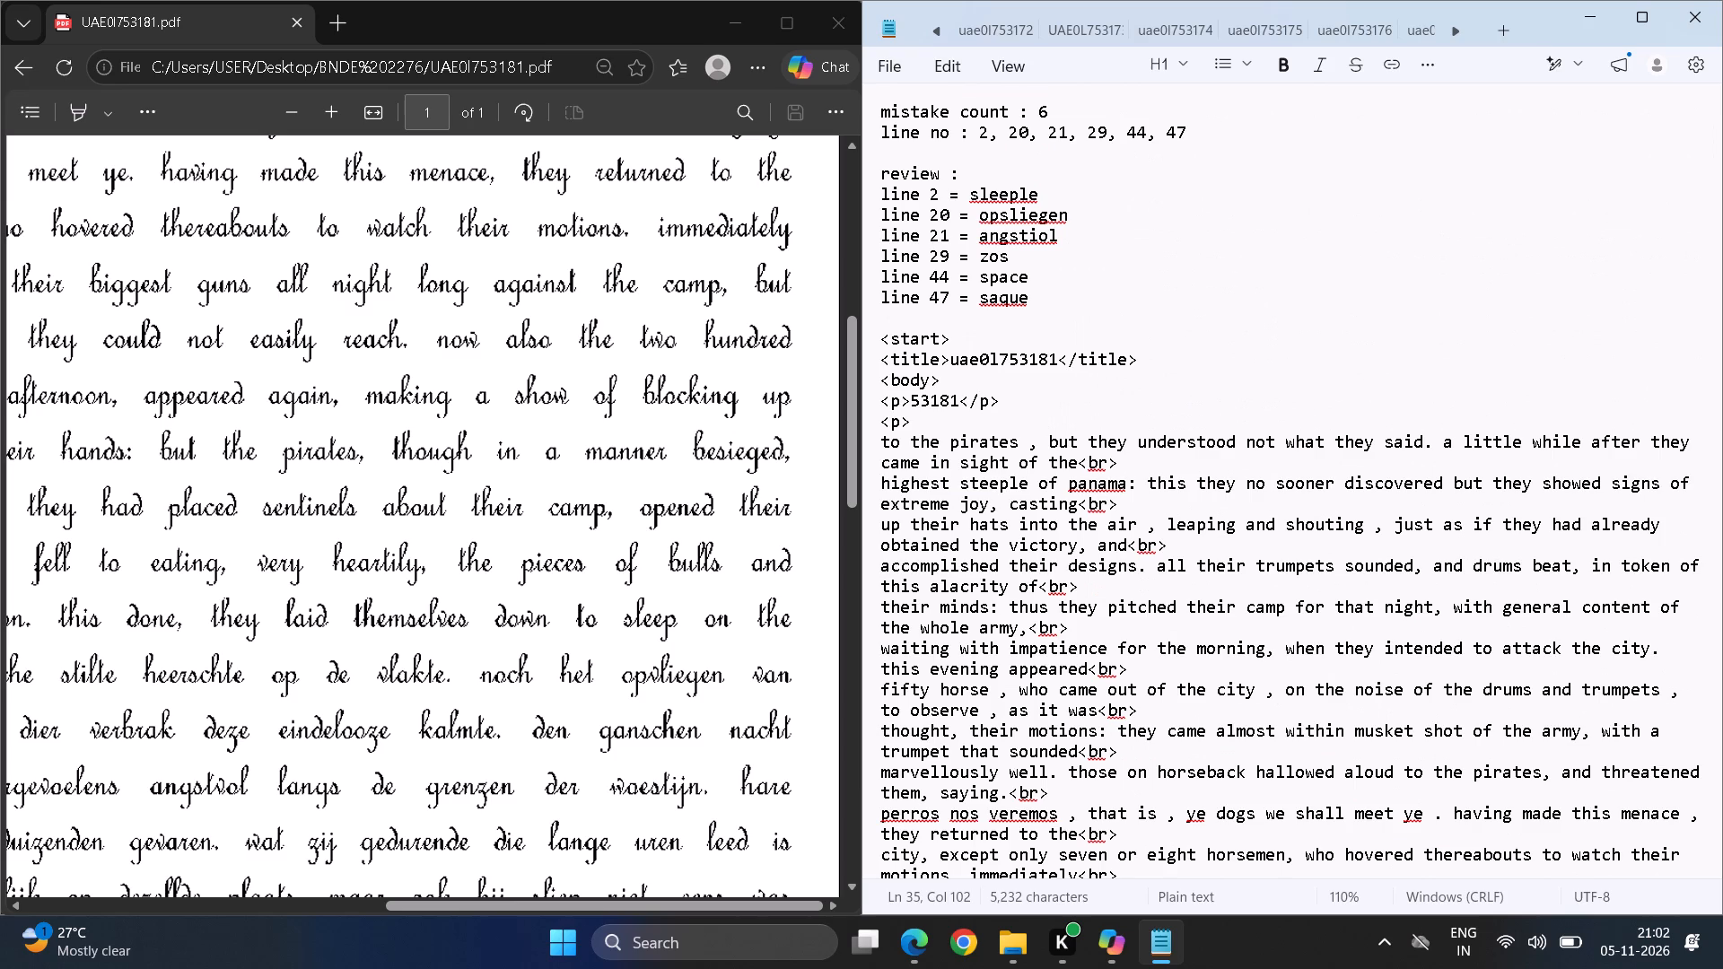
scroll(1227, 692, "down", 3)
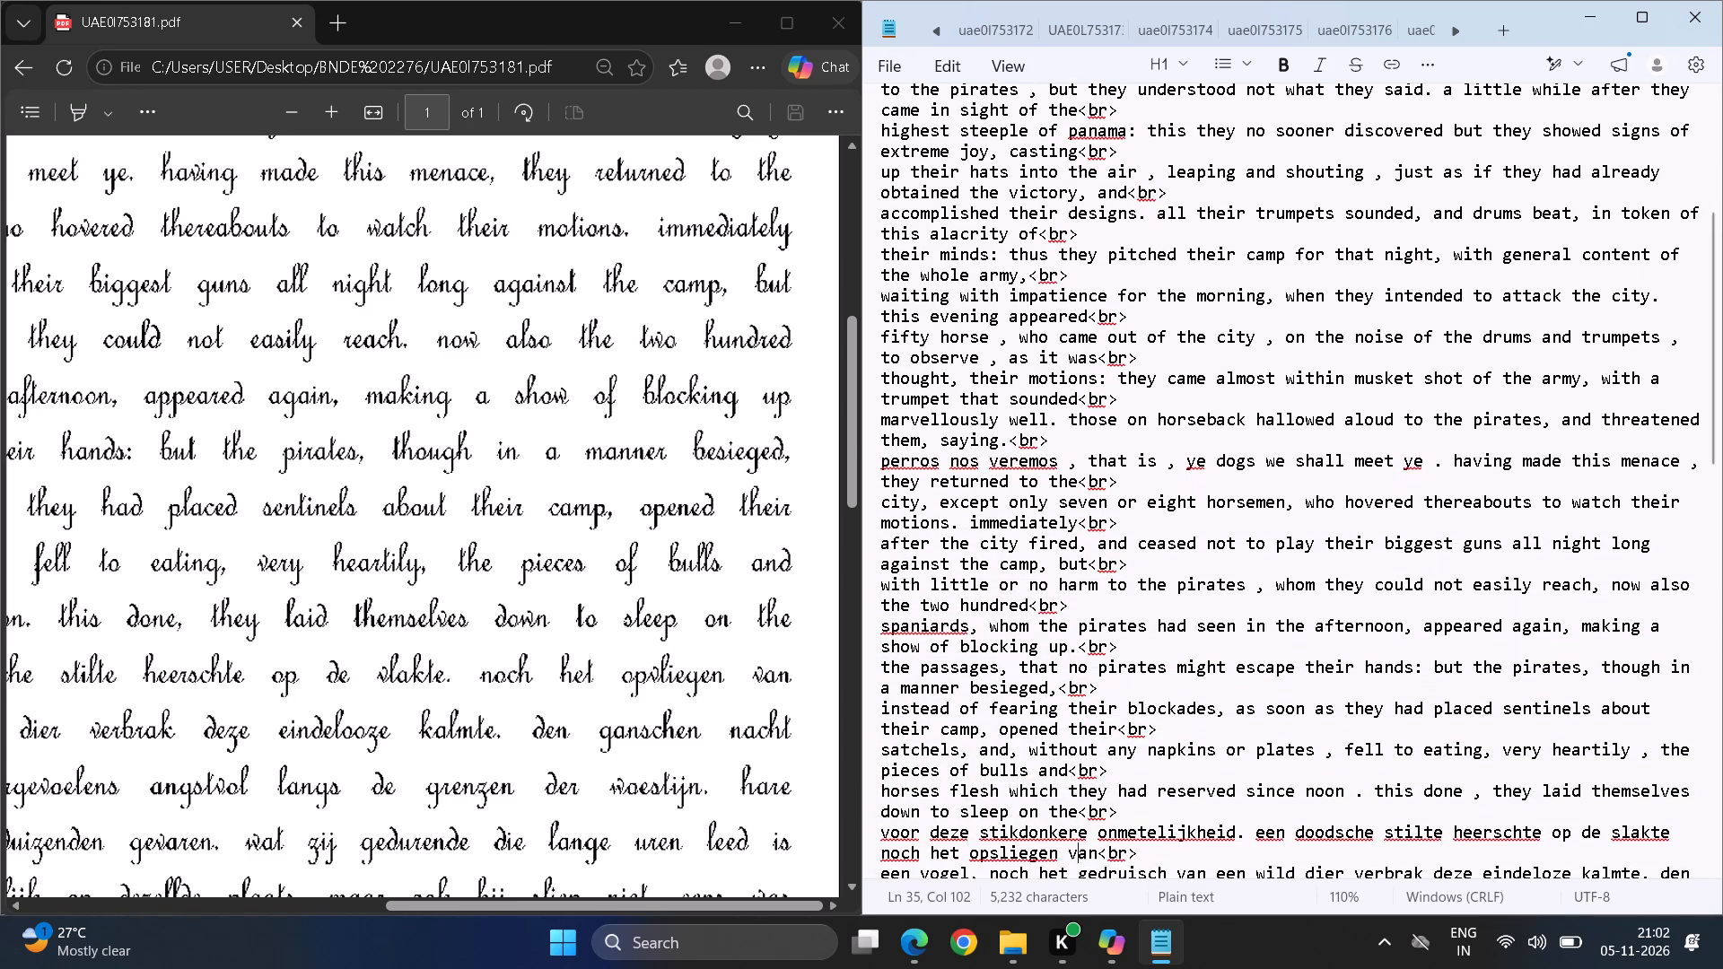
scroll(1227, 692, "down", 1)
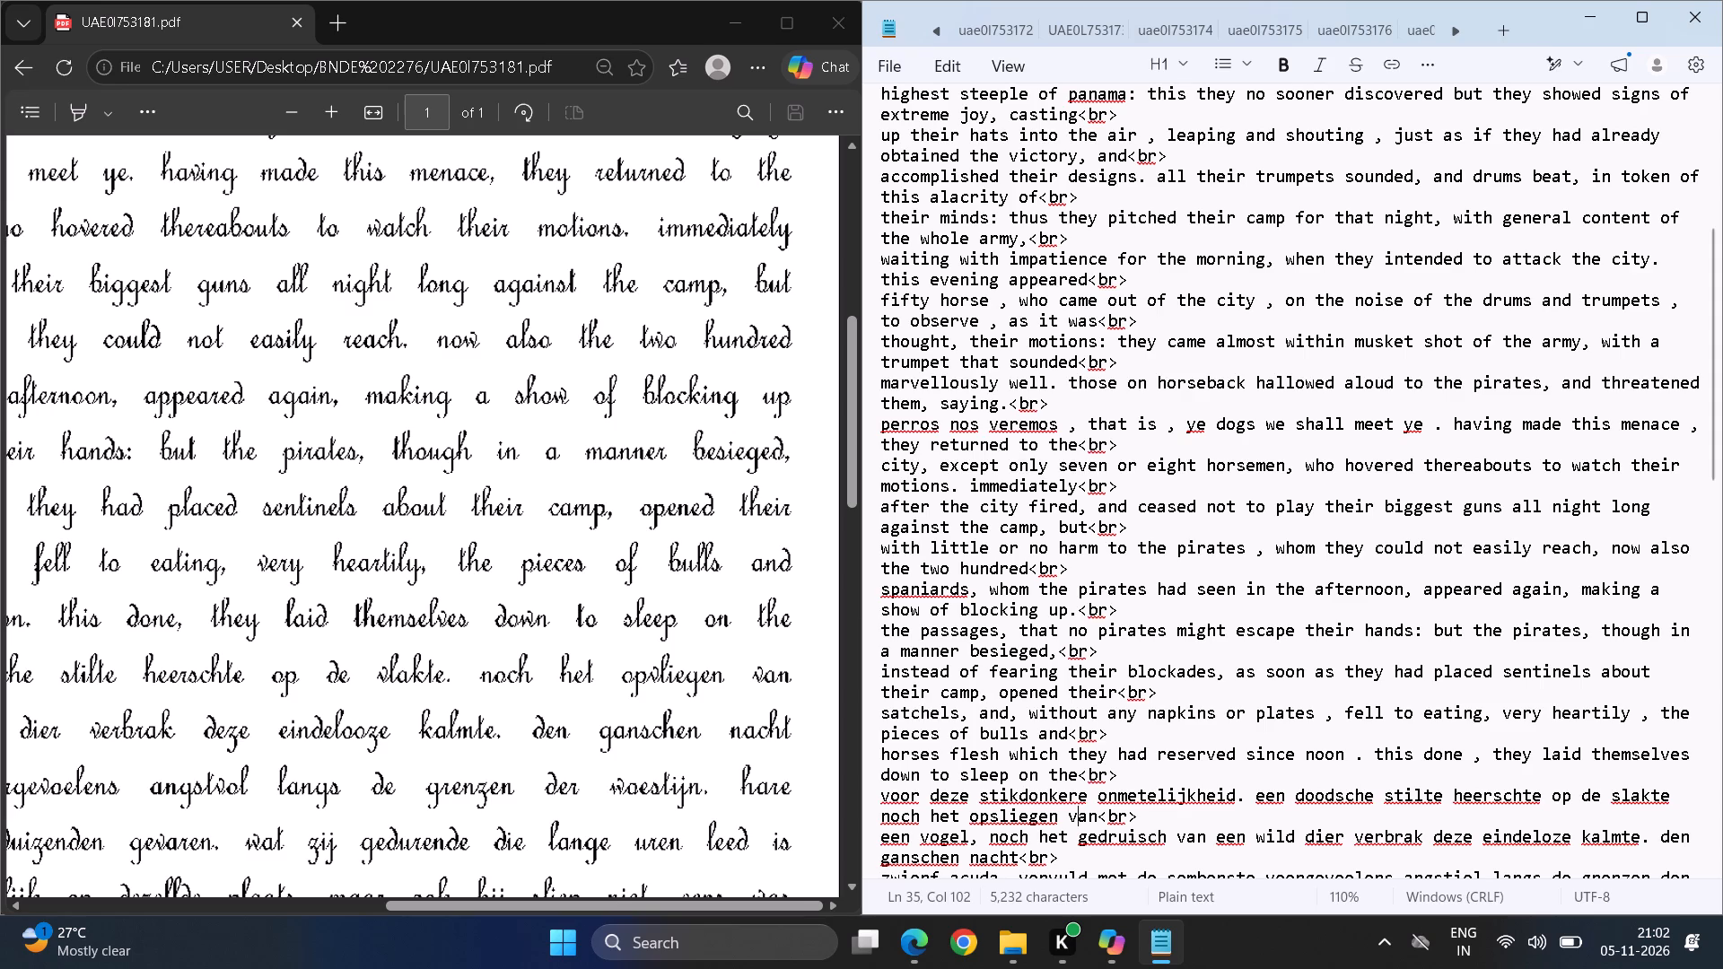
scroll(1361, 851, "down", 1)
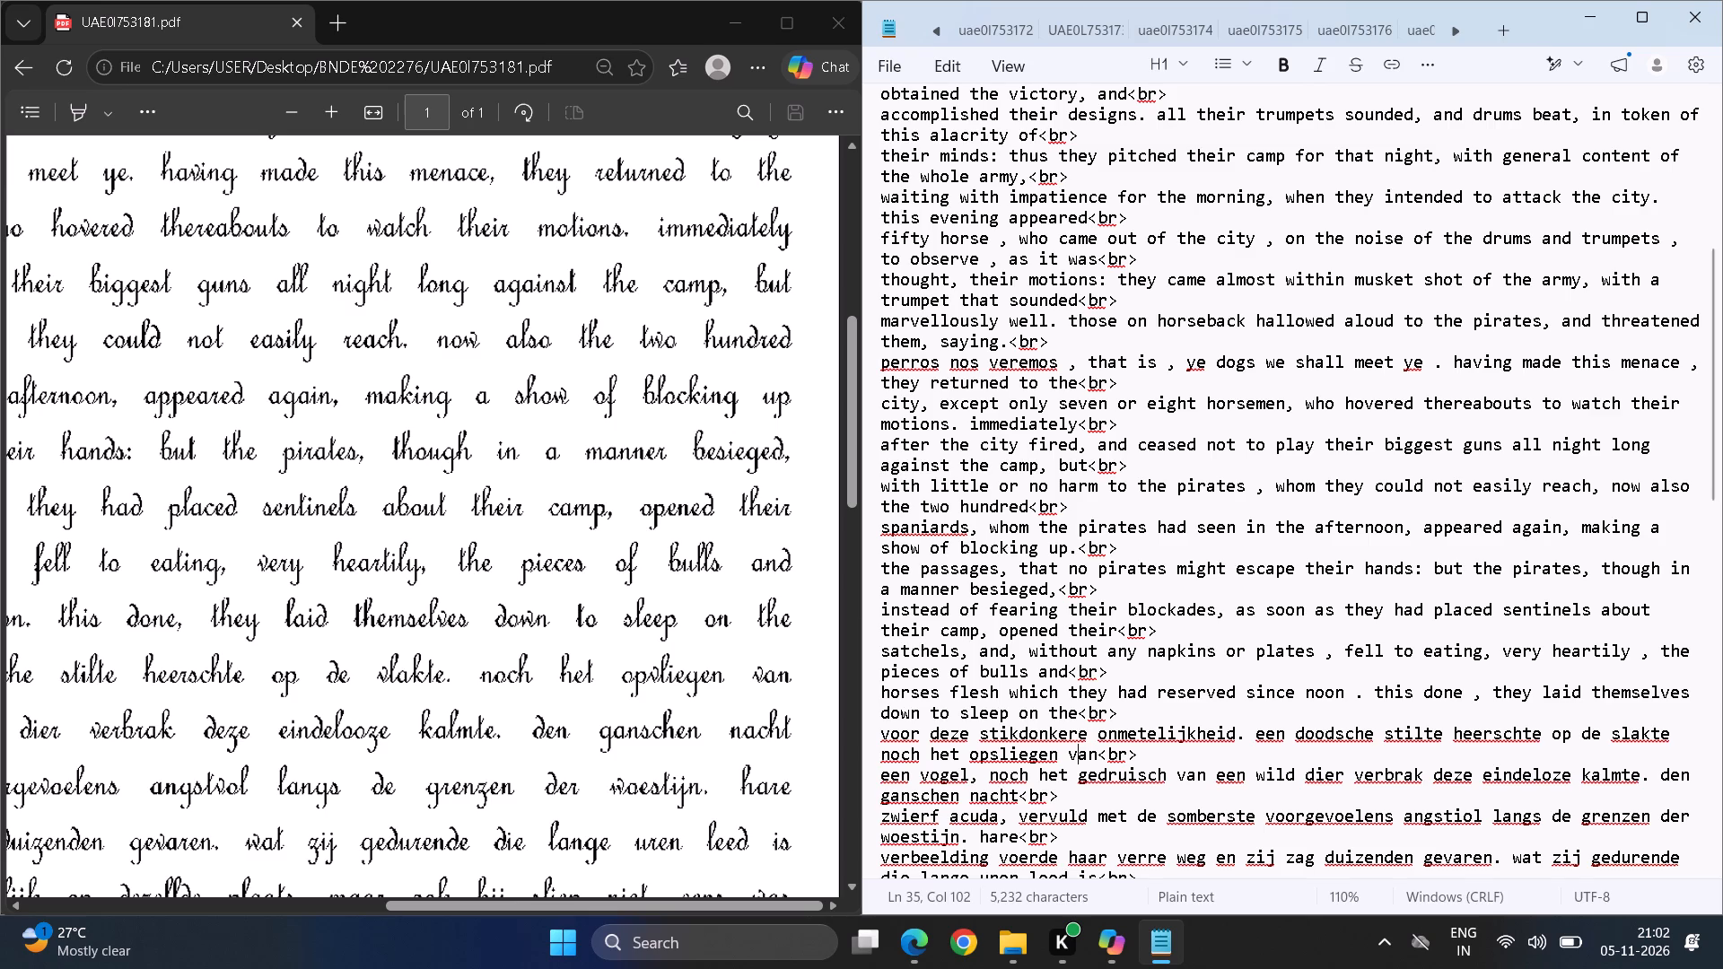
scroll(387, 814, "right", 1)
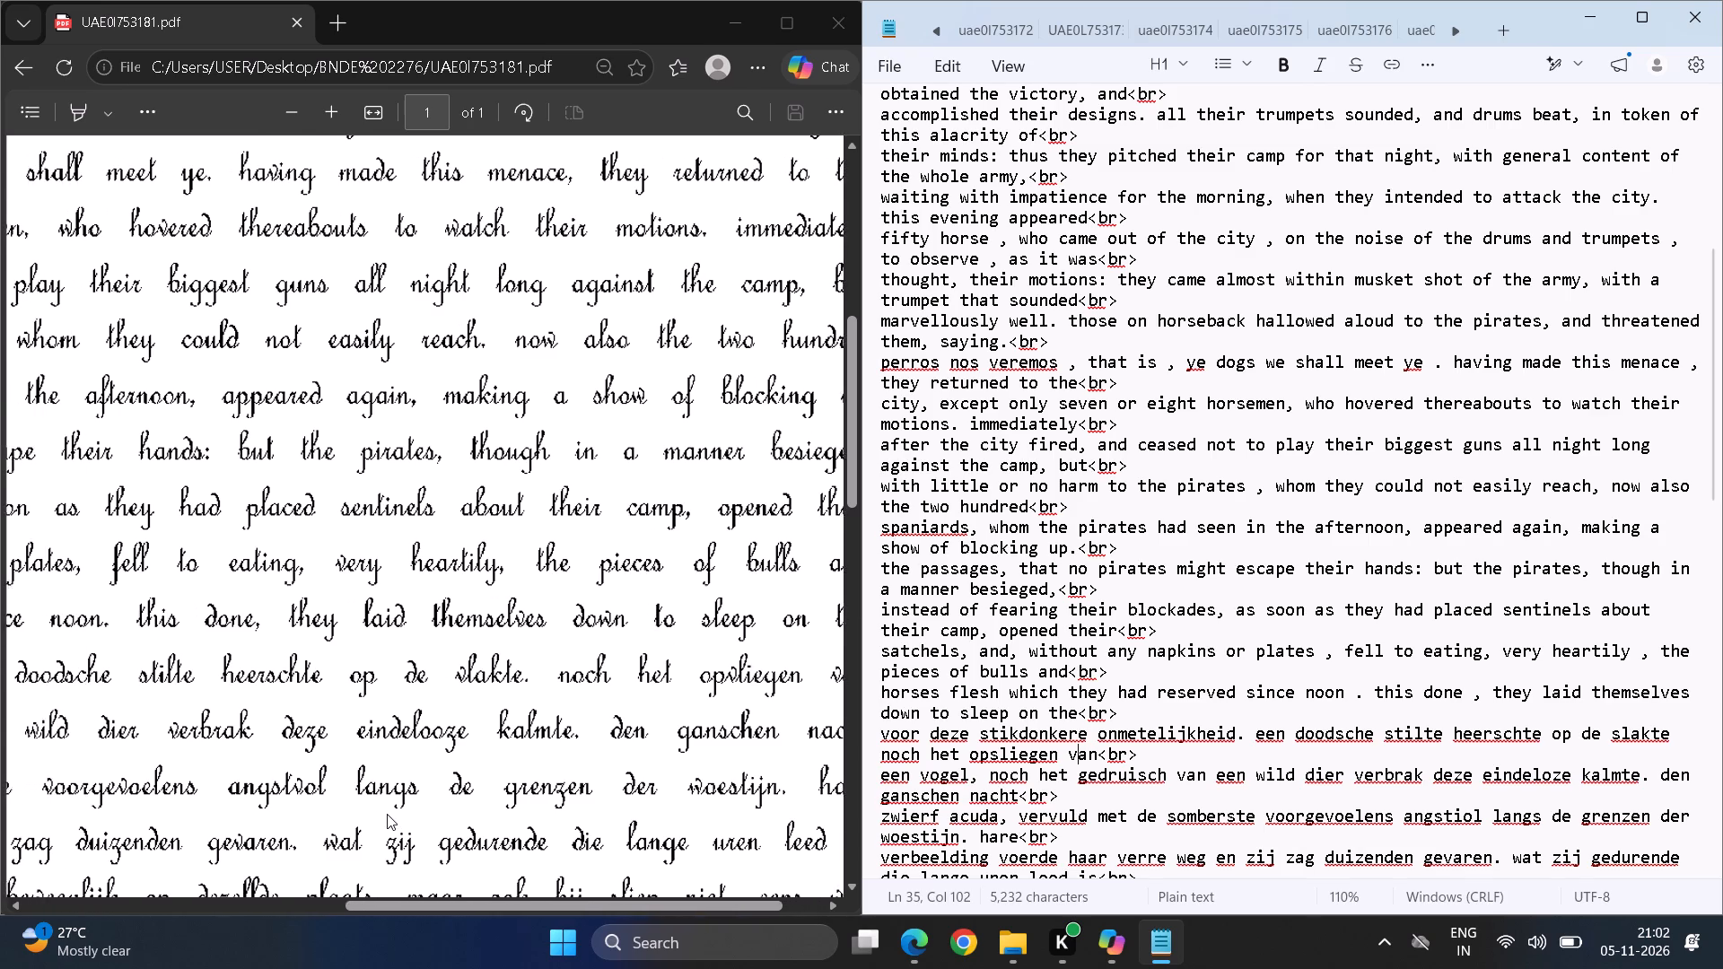
scroll(387, 814, "right", 1)
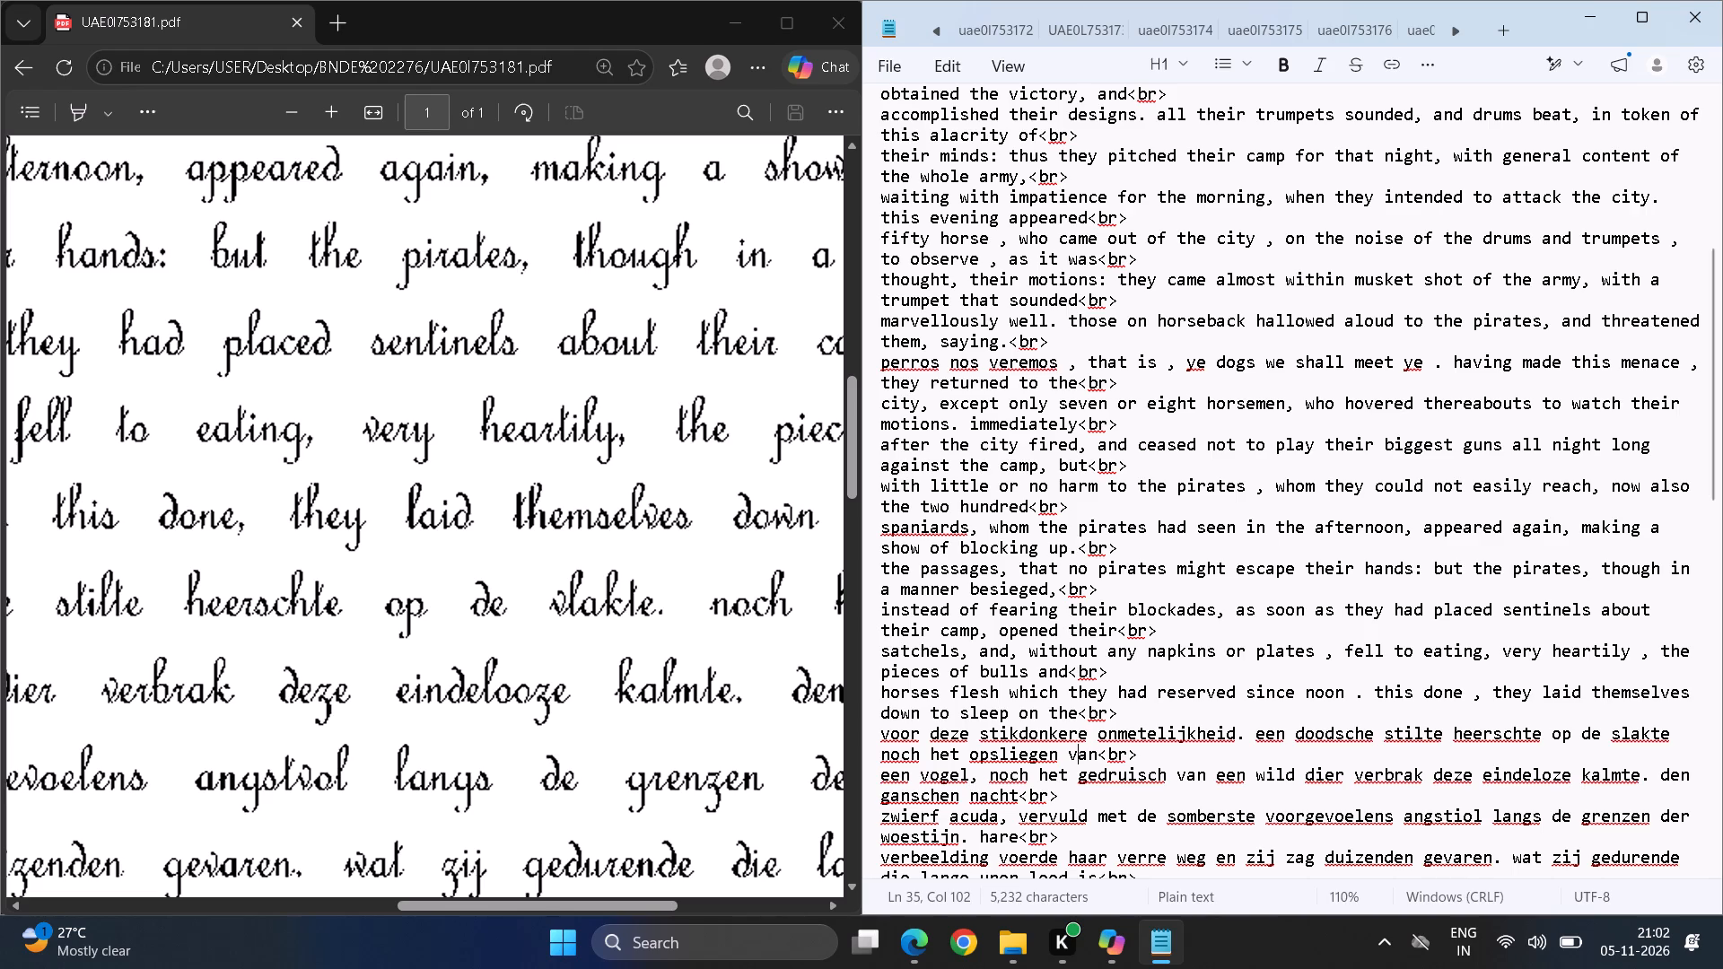
left_click(1475, 816)
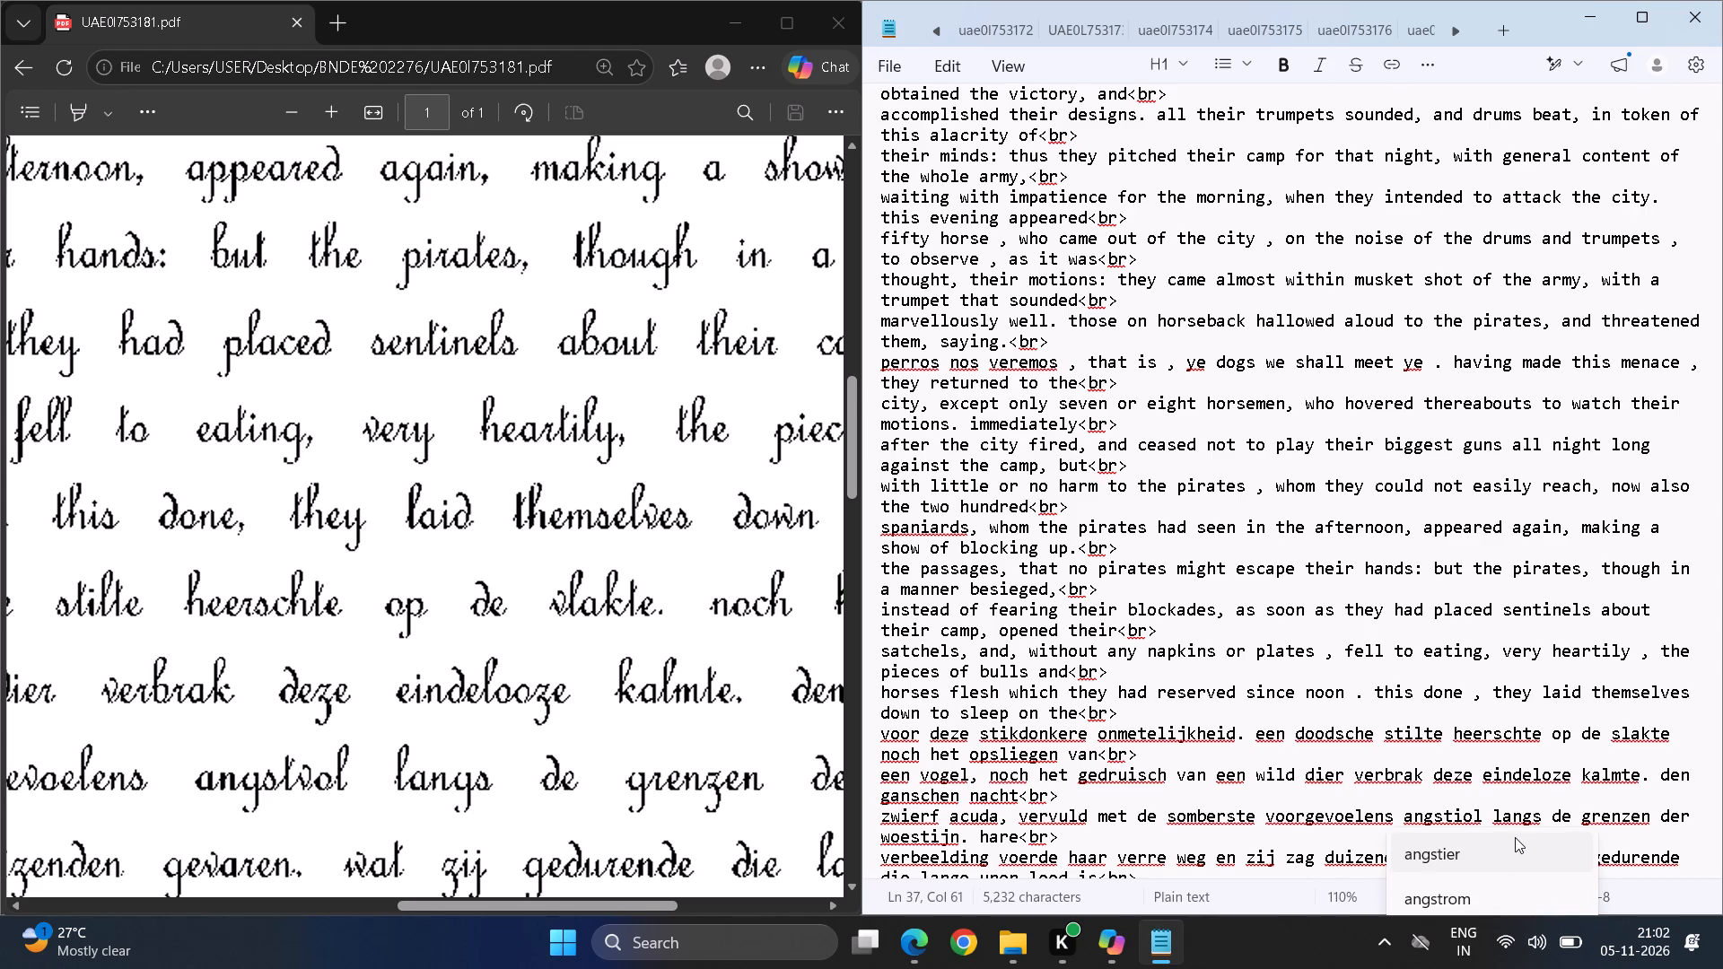
left_click(1465, 816)
key("BackSpace")
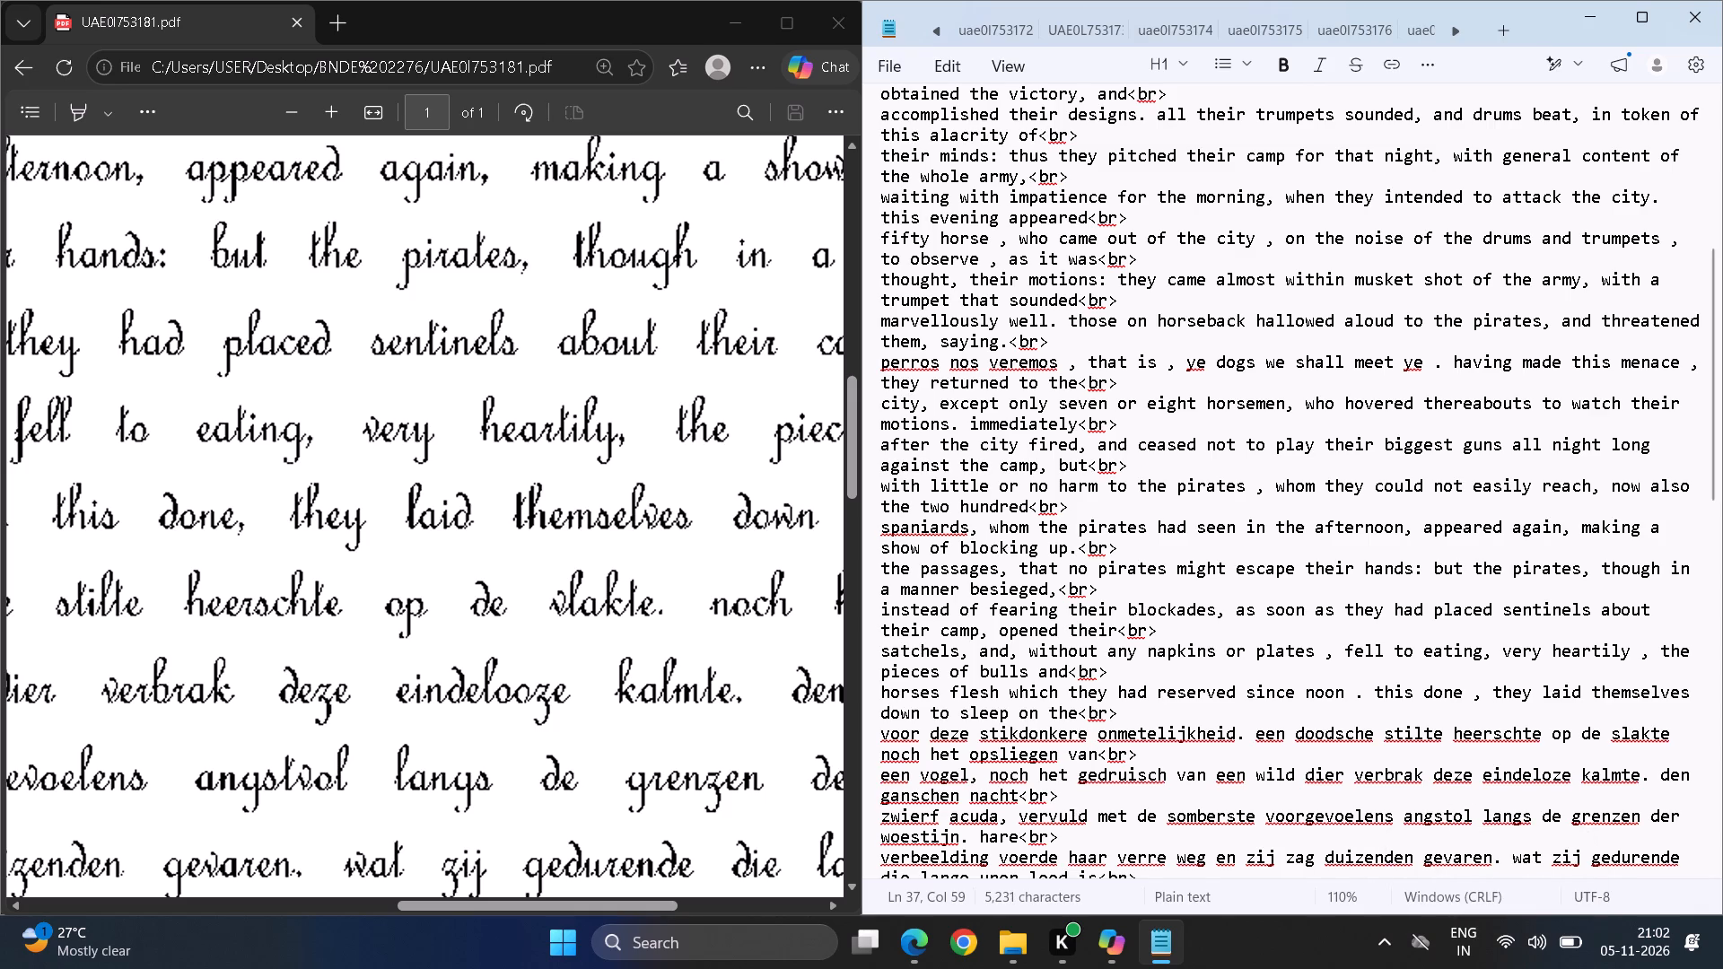
key("v")
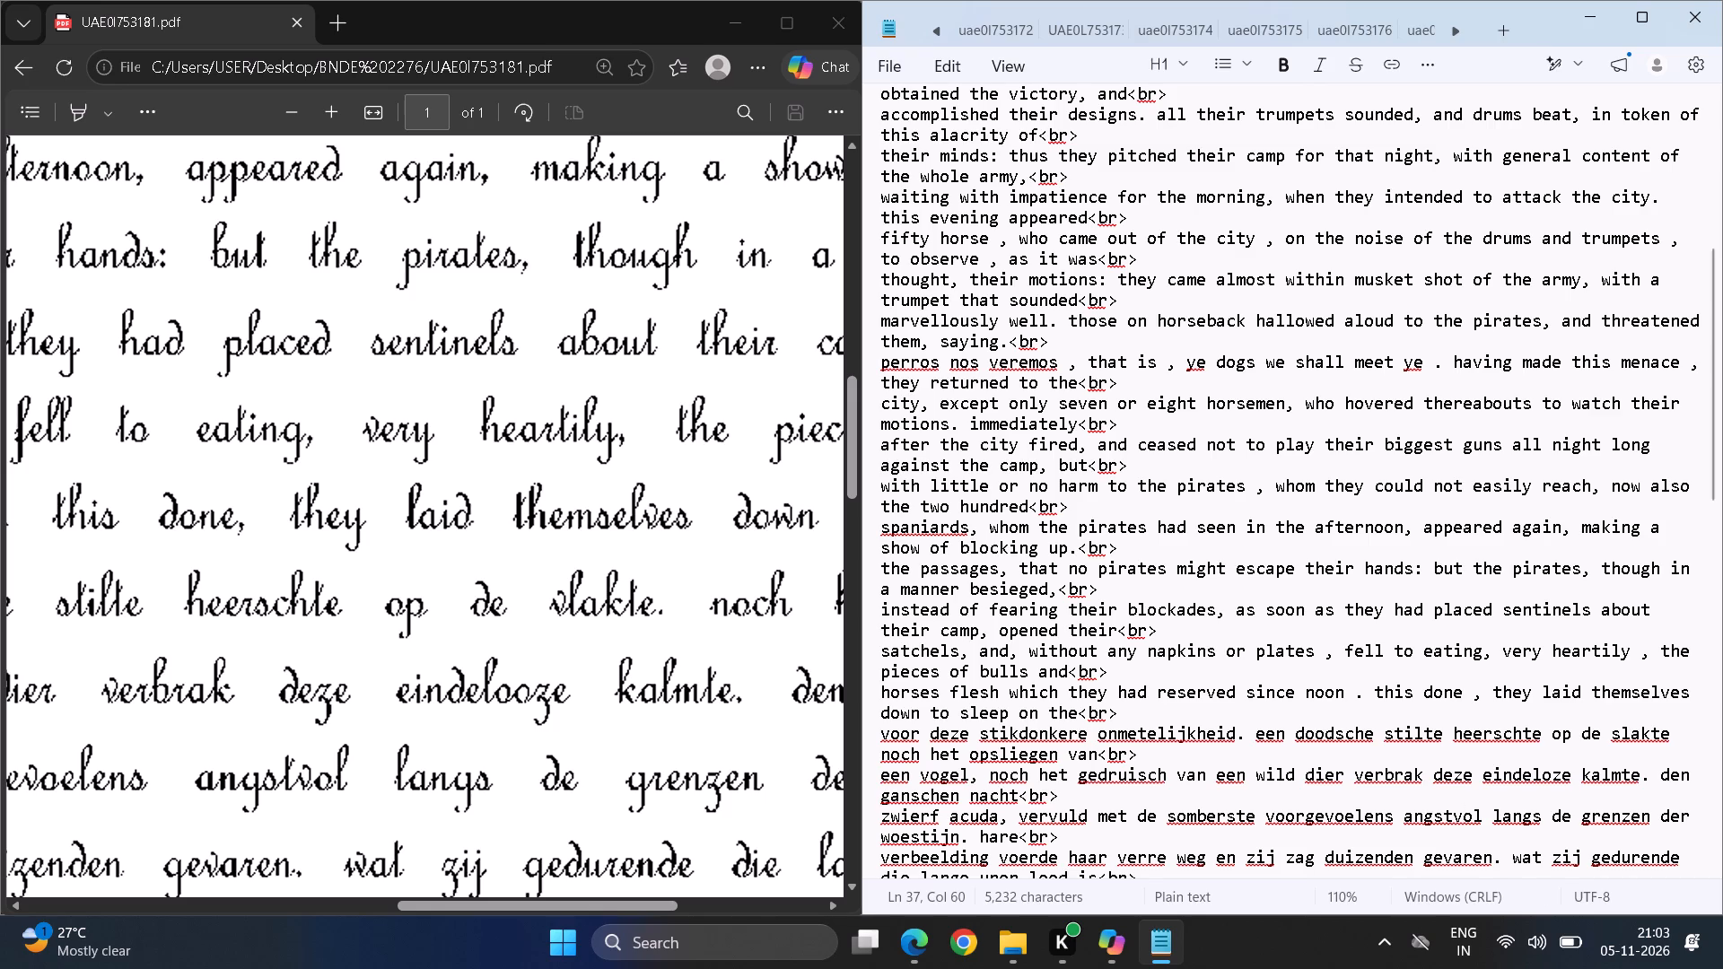
Check the review list above the transcription and look through the English and Dutch lines for the remaining flagged words.
scroll(1372, 655, "up", 6)
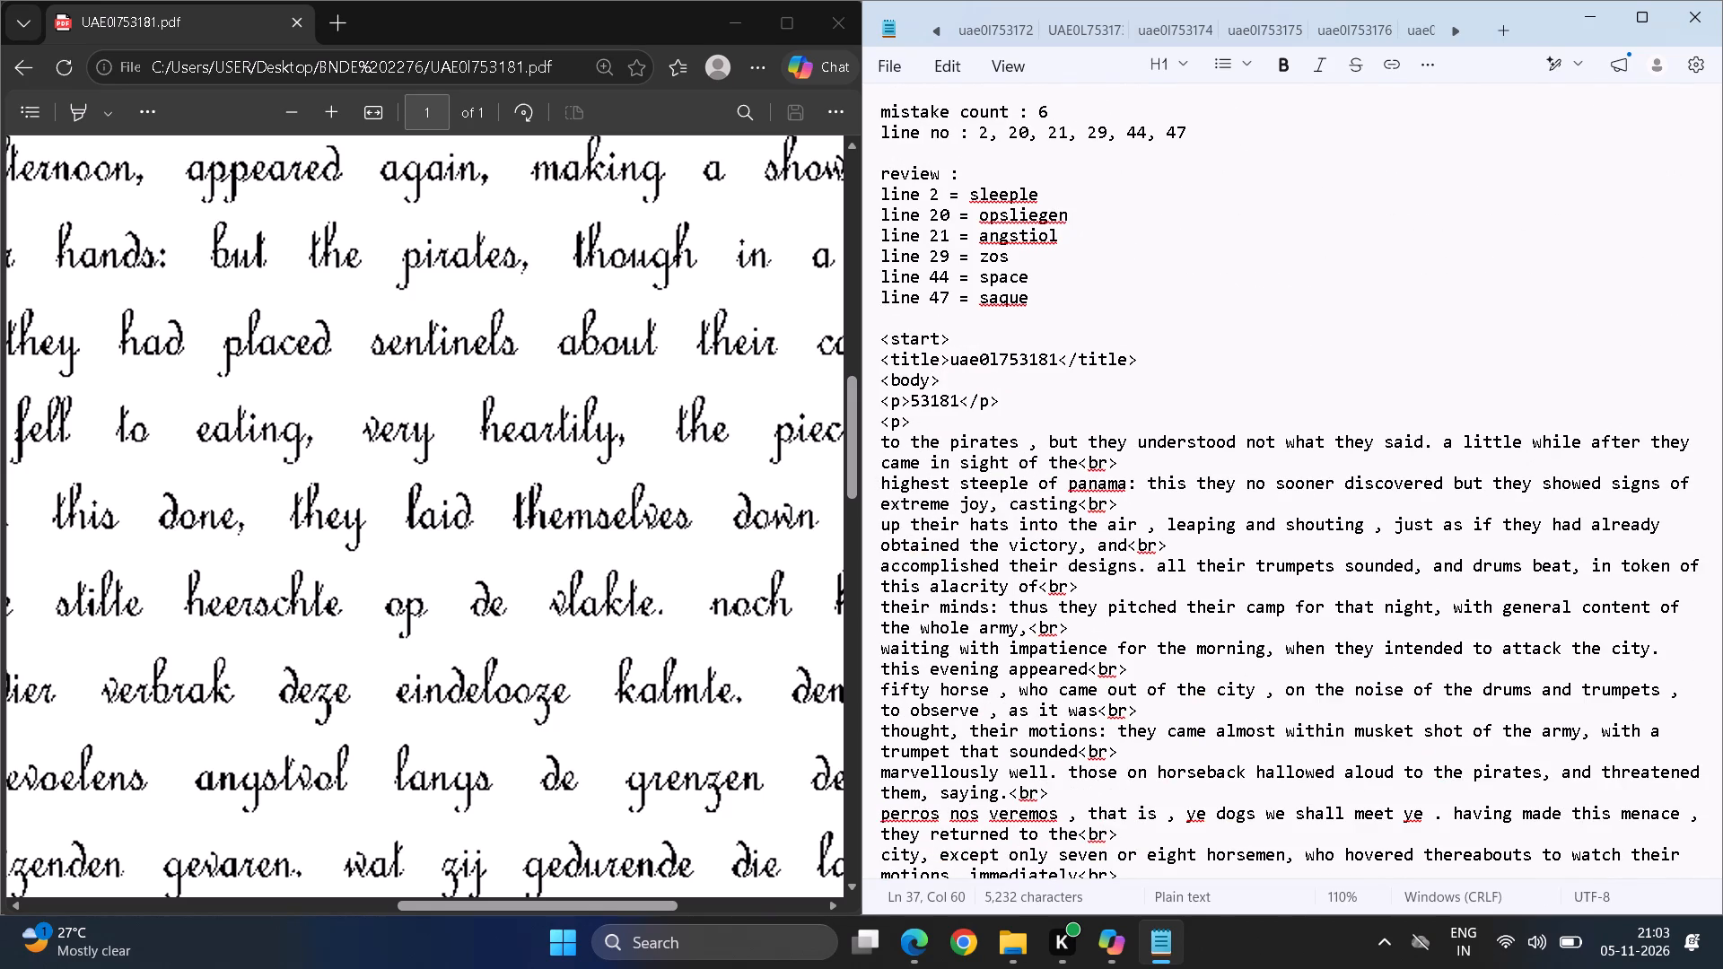
scroll(1372, 655, "down", 2)
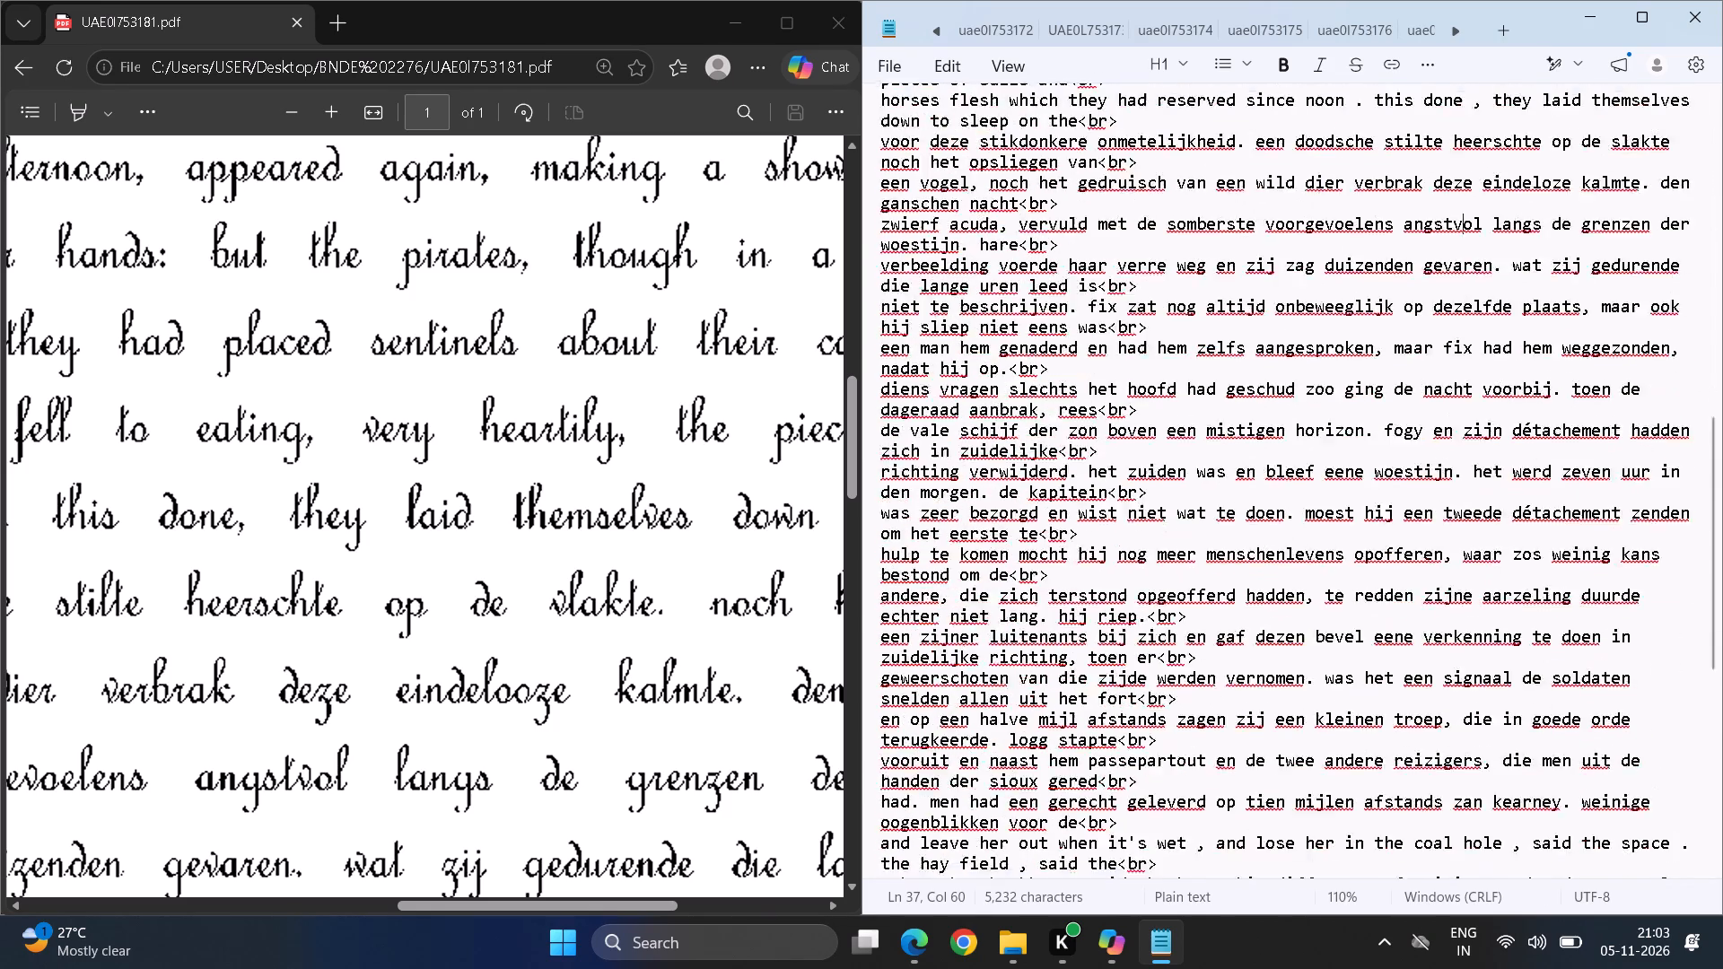
scroll(1372, 655, "up", 1)
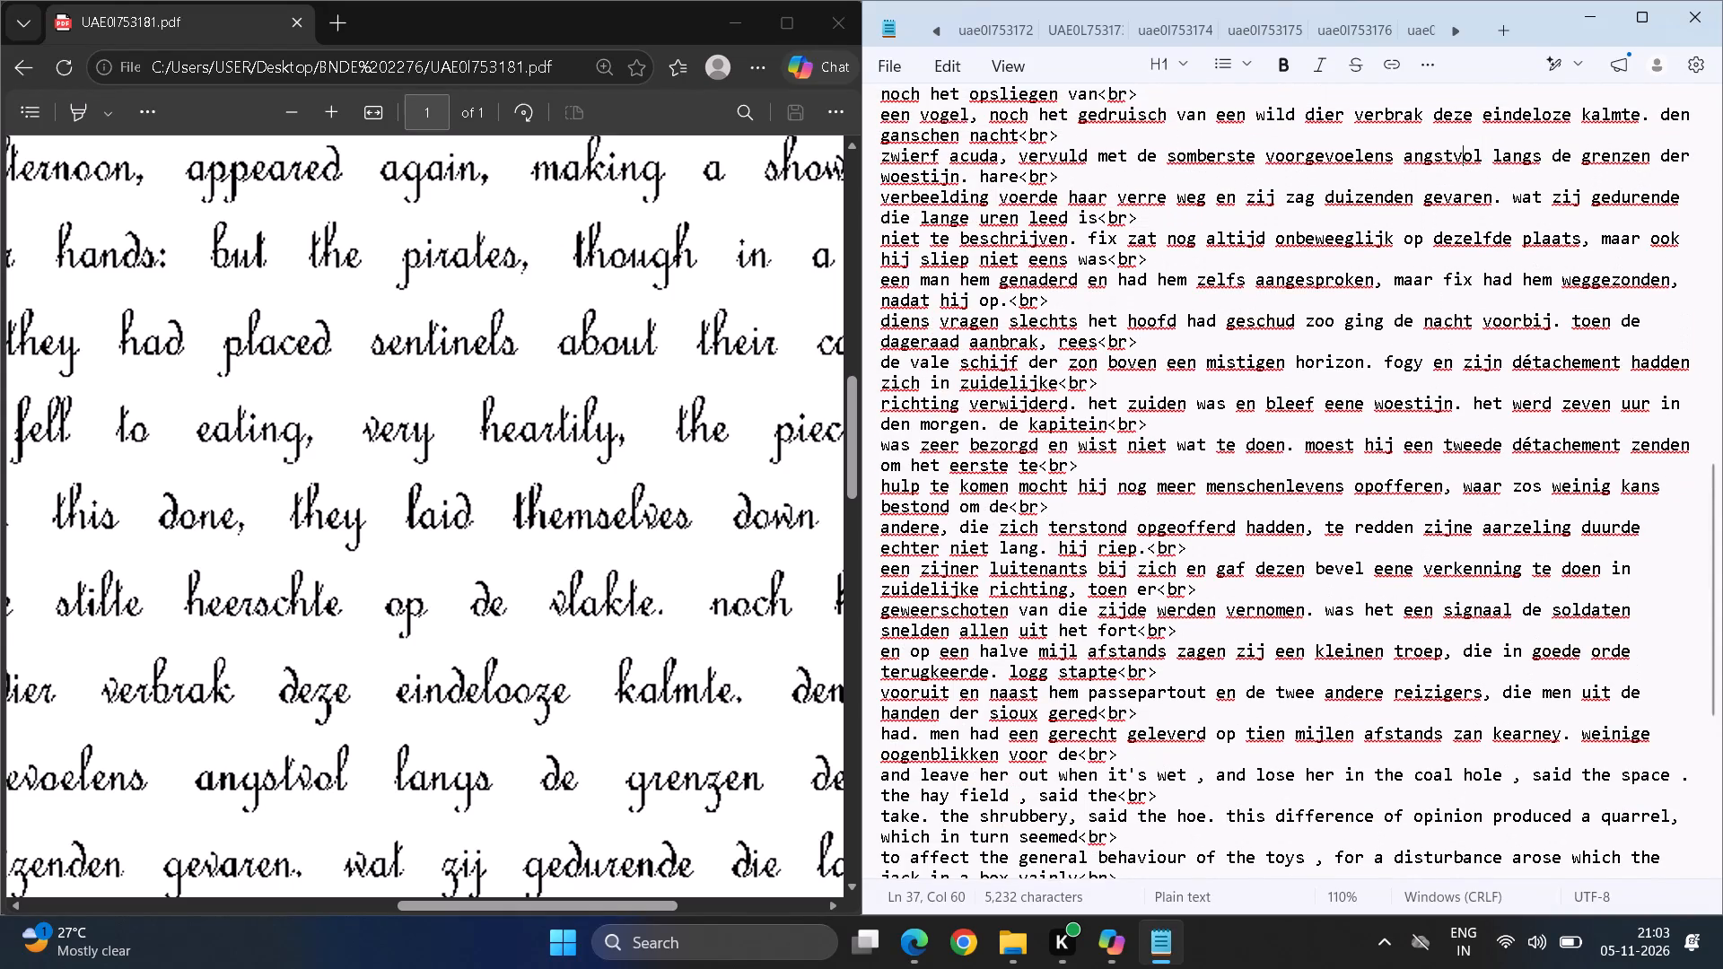
scroll(1372, 655, "up", 8)
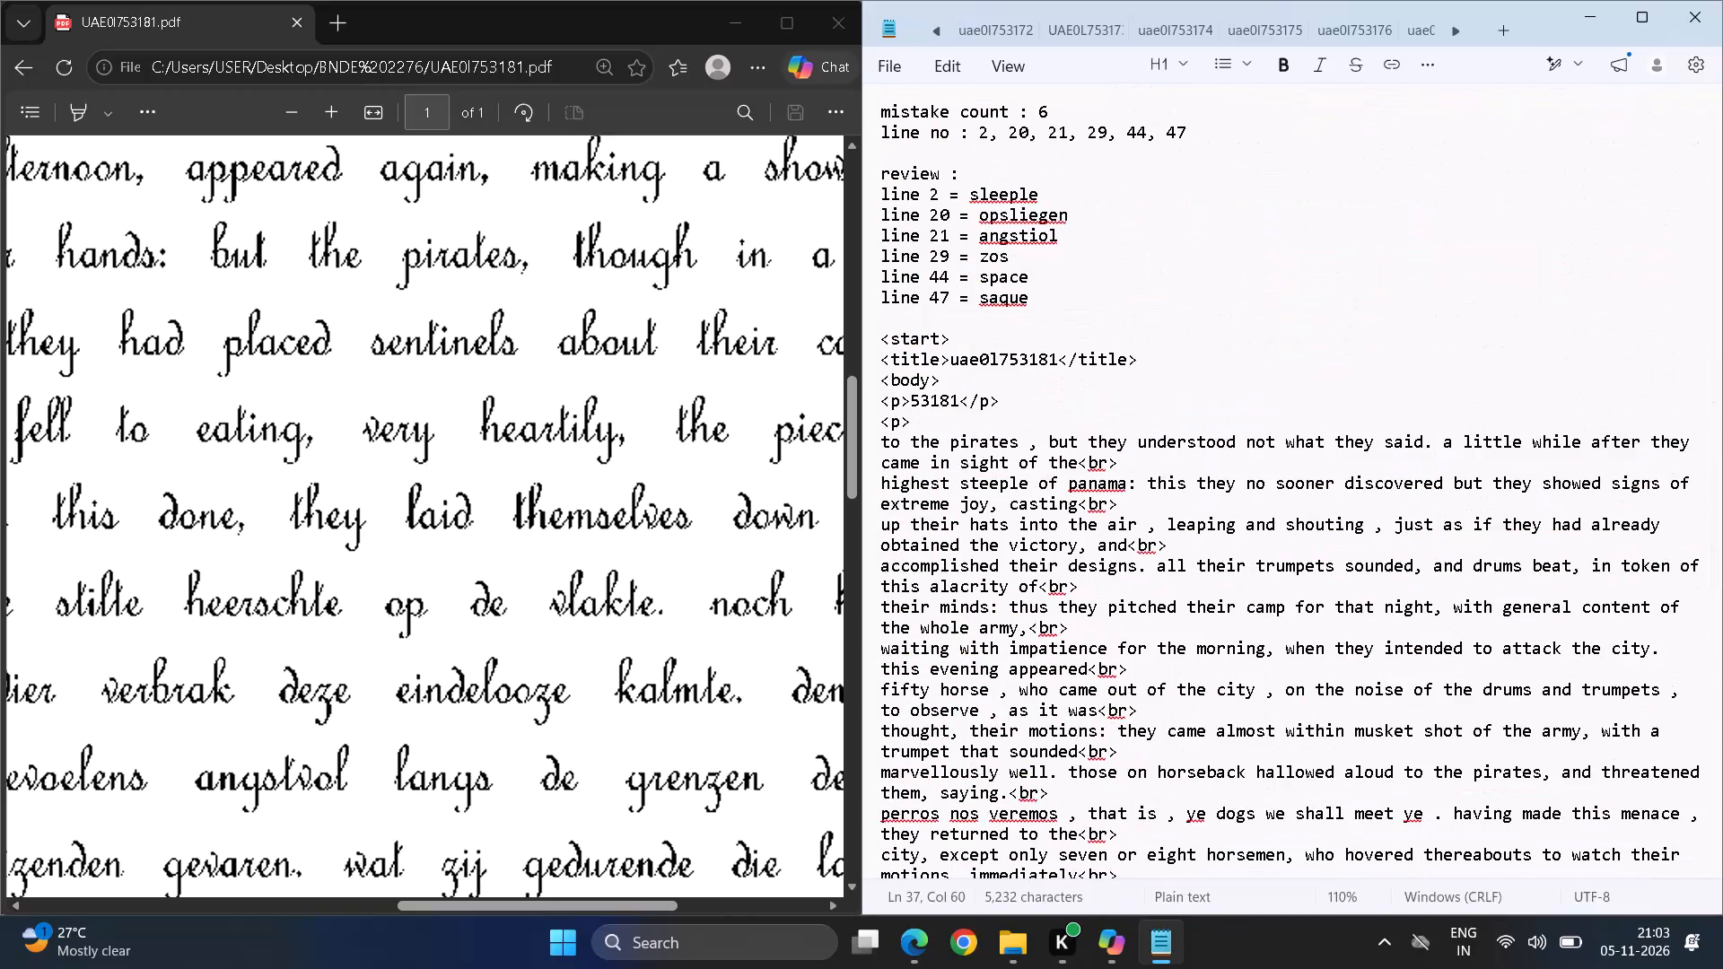
scroll(1372, 655, "down", 1)
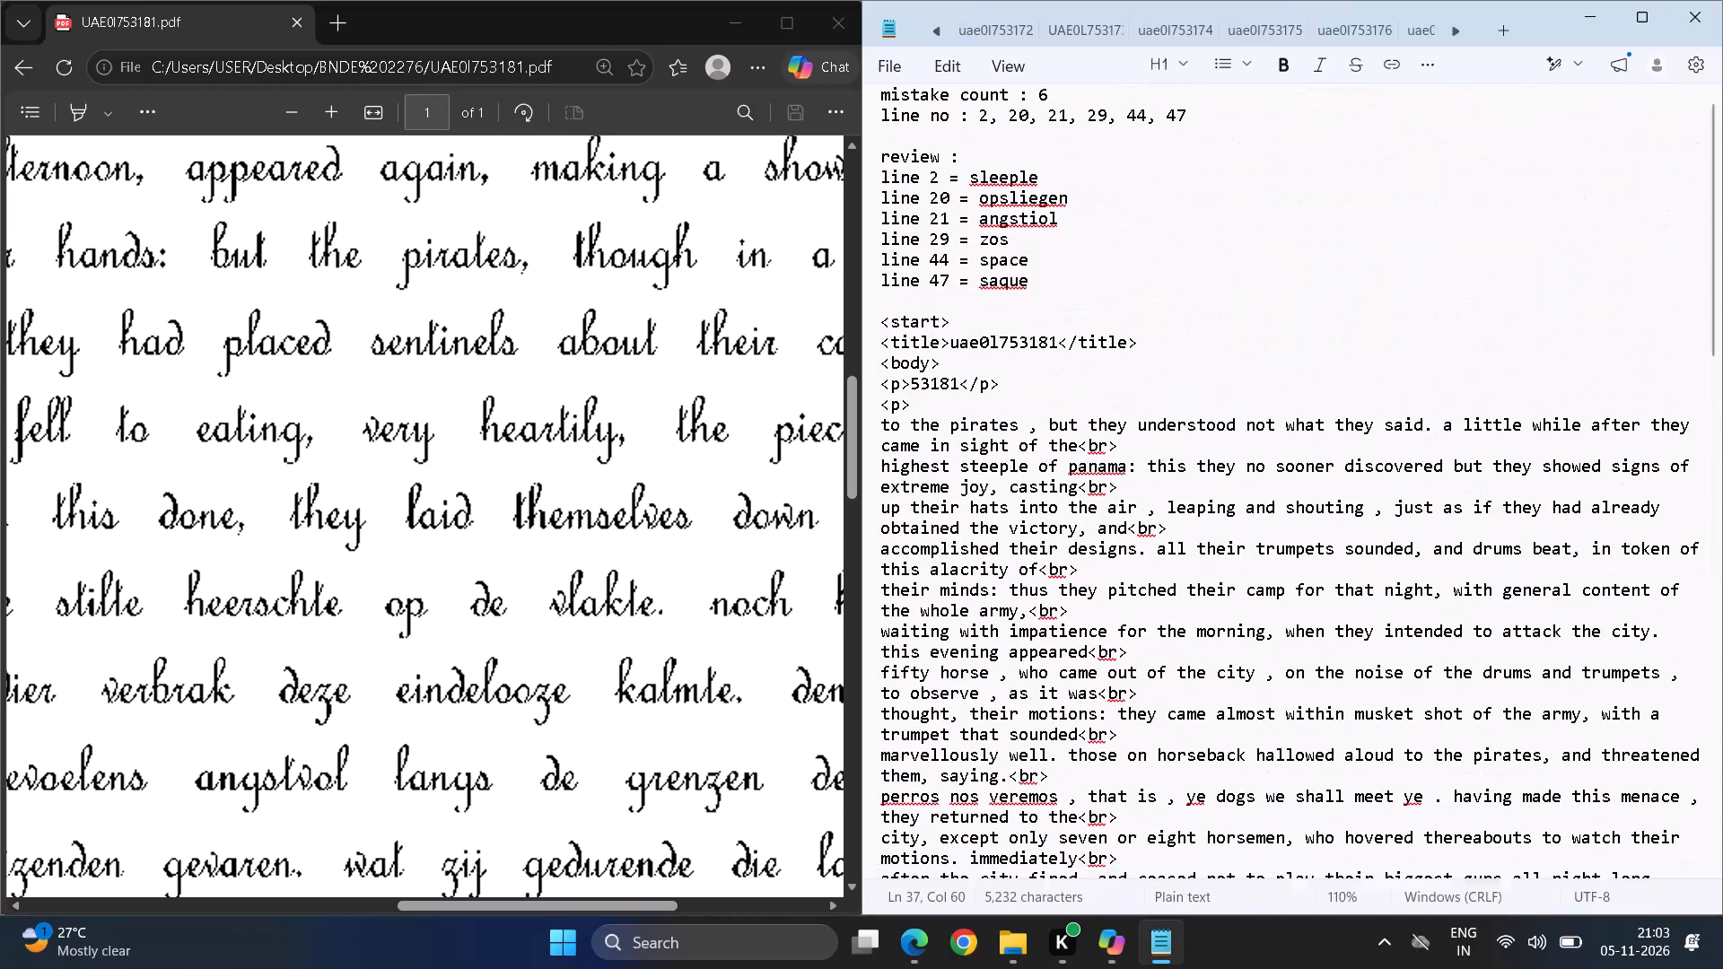
scroll(1372, 655, "down", 1)
scroll(1452, 641, "down", 1)
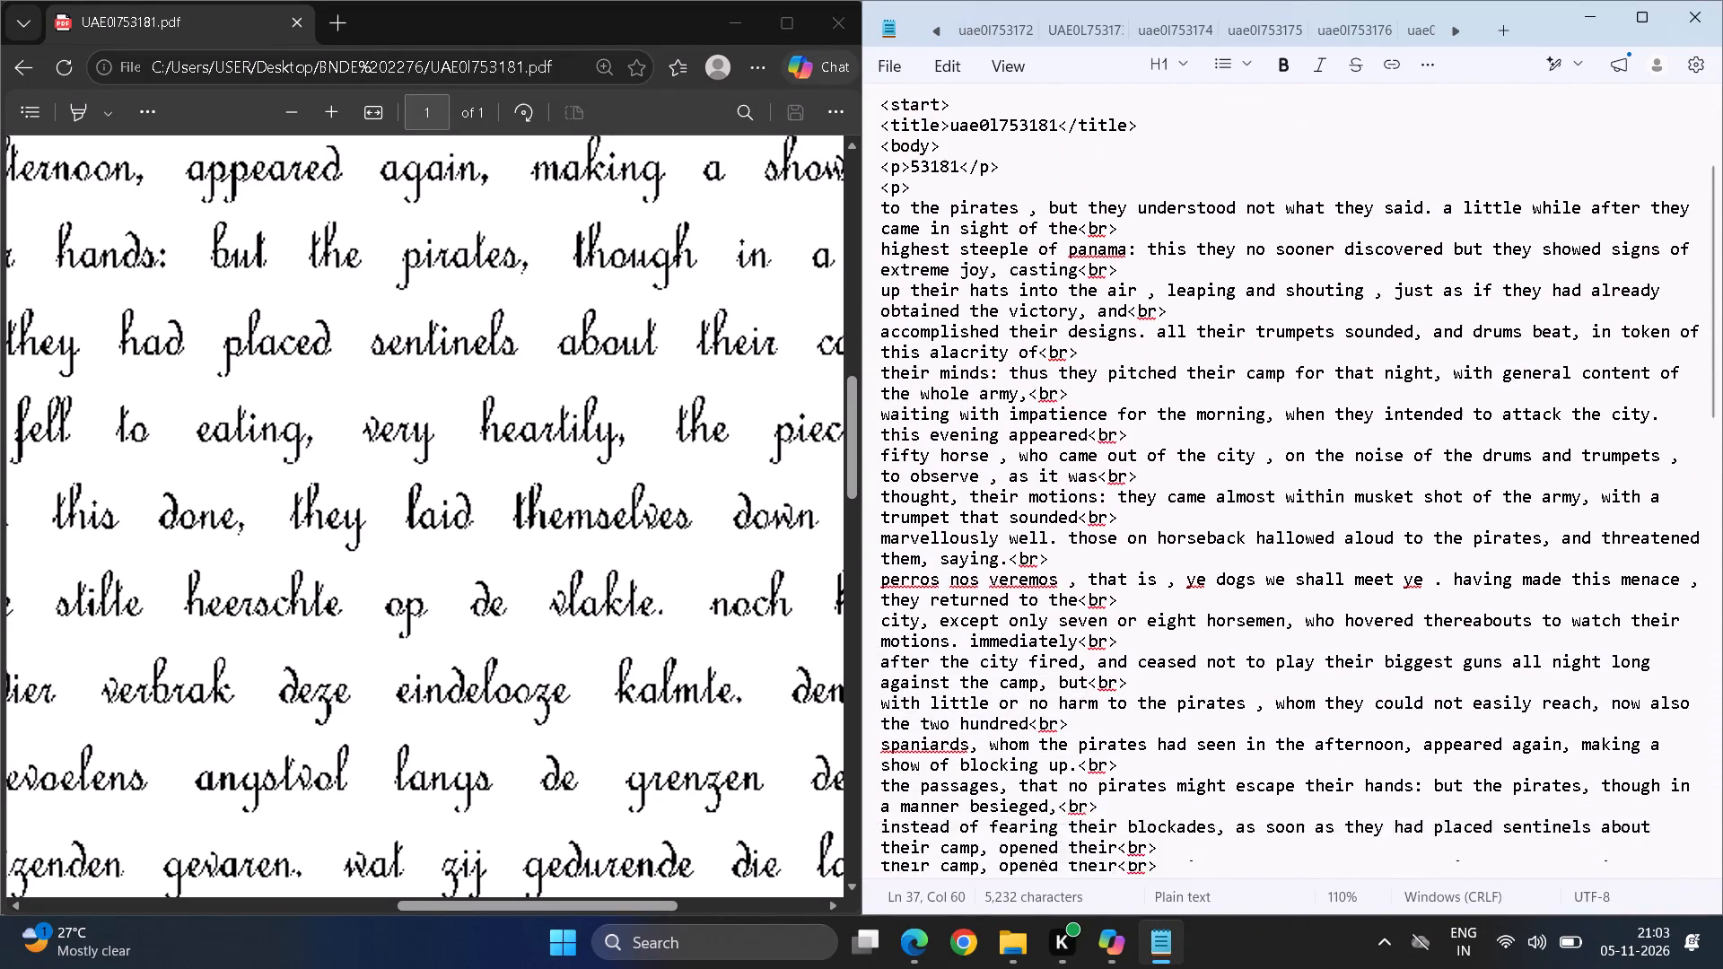
scroll(1452, 641, "down", 1)
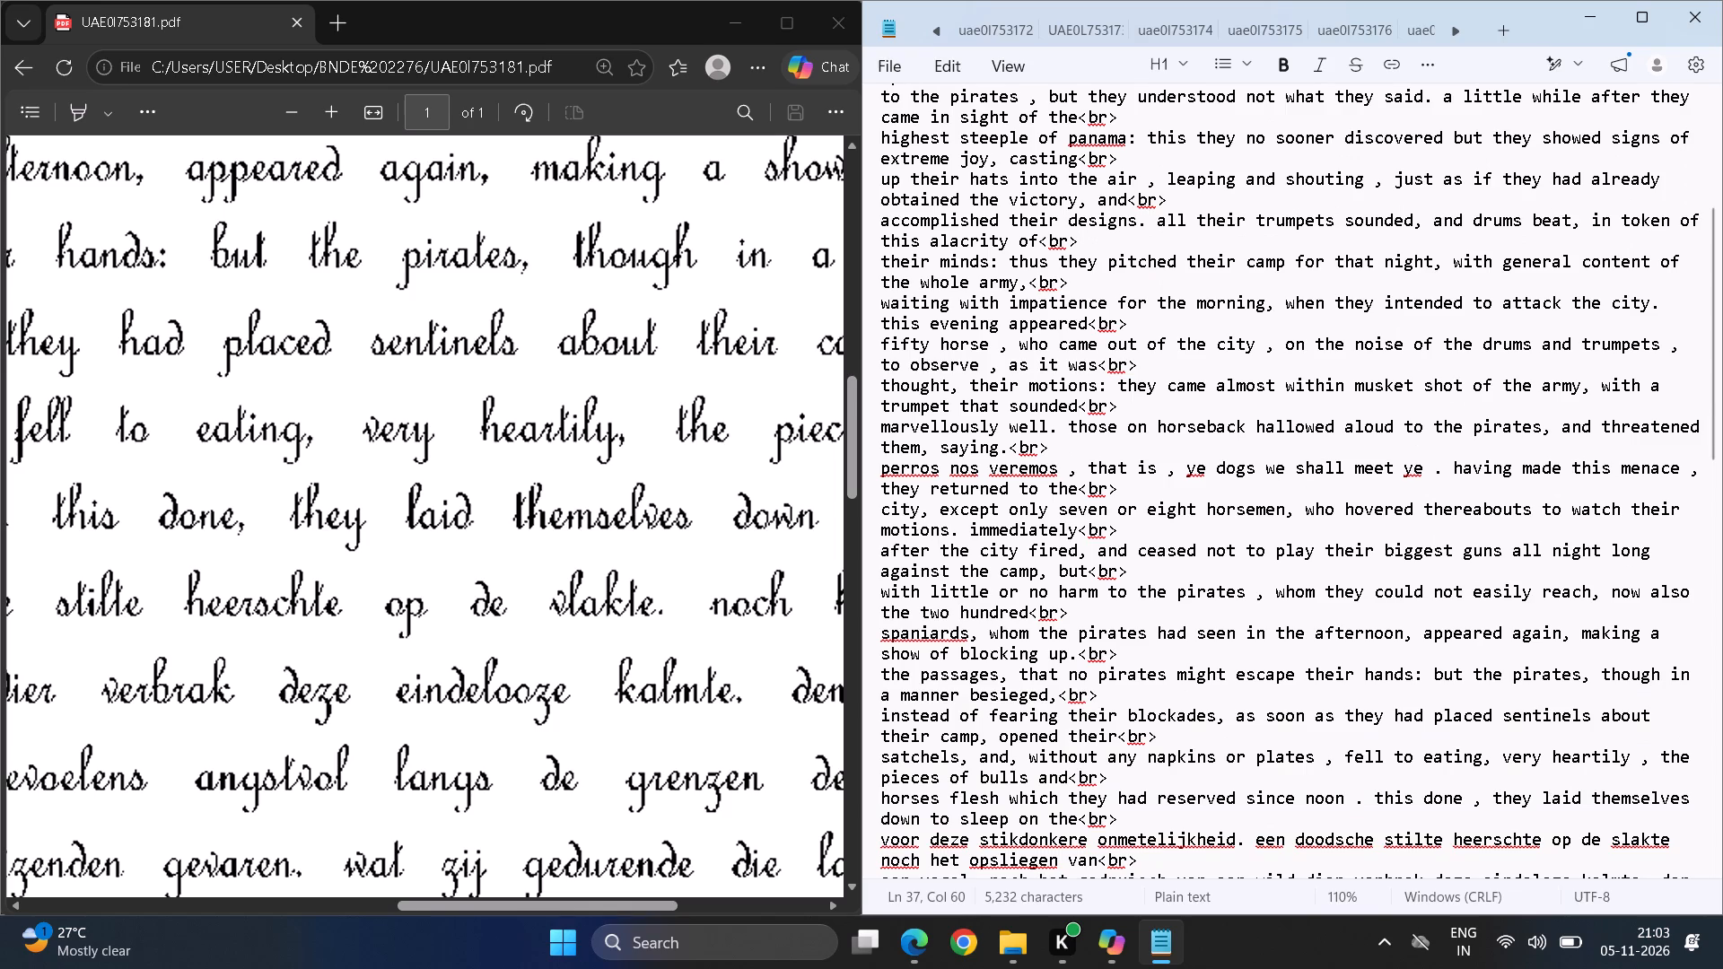
scroll(1452, 641, "down", 1)
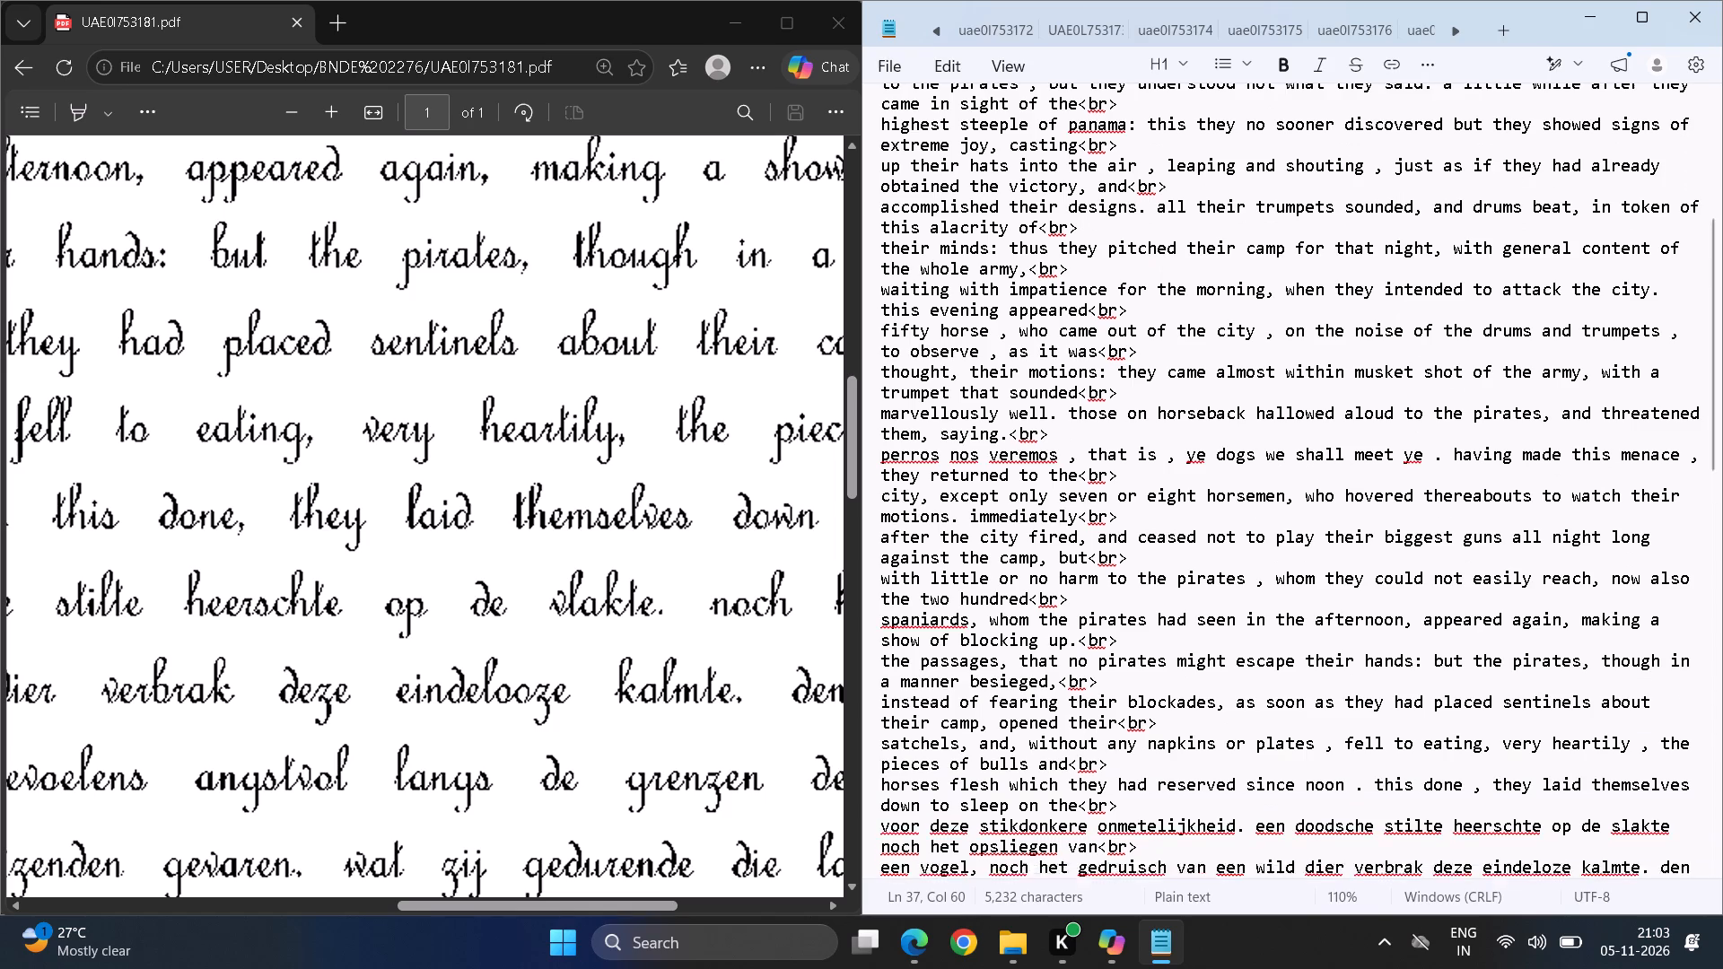
scroll(1452, 641, "down", 1)
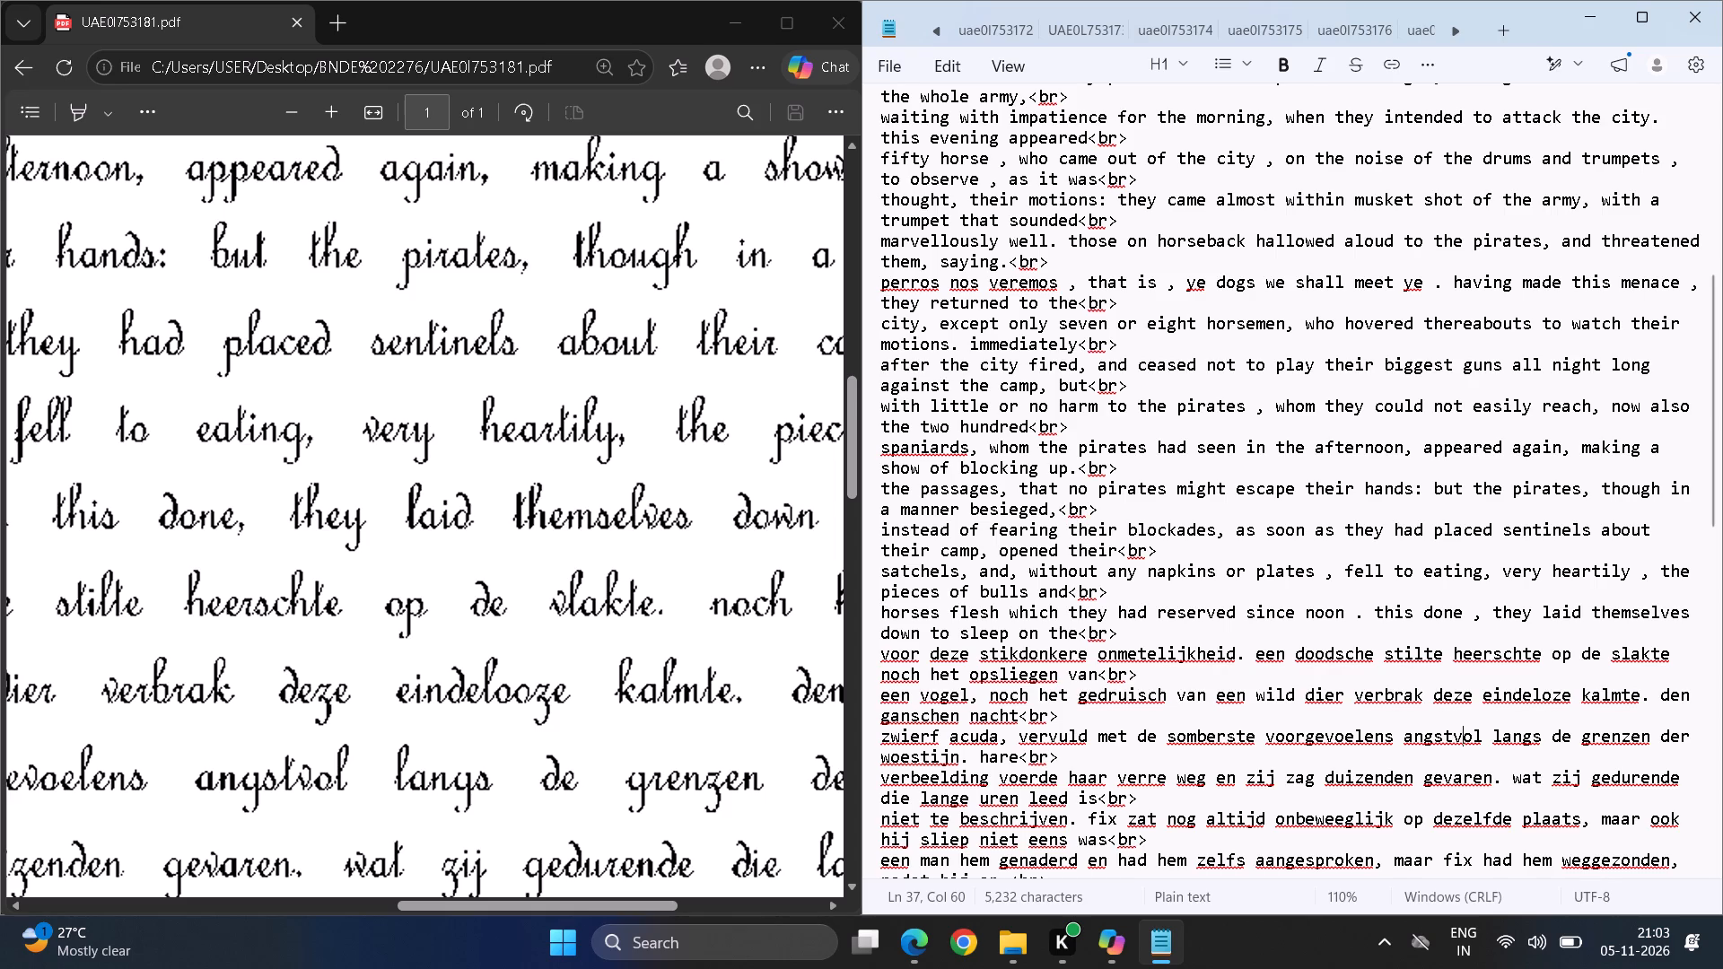
scroll(1482, 799, "down", 2)
scroll(1325, 840, "down", 1)
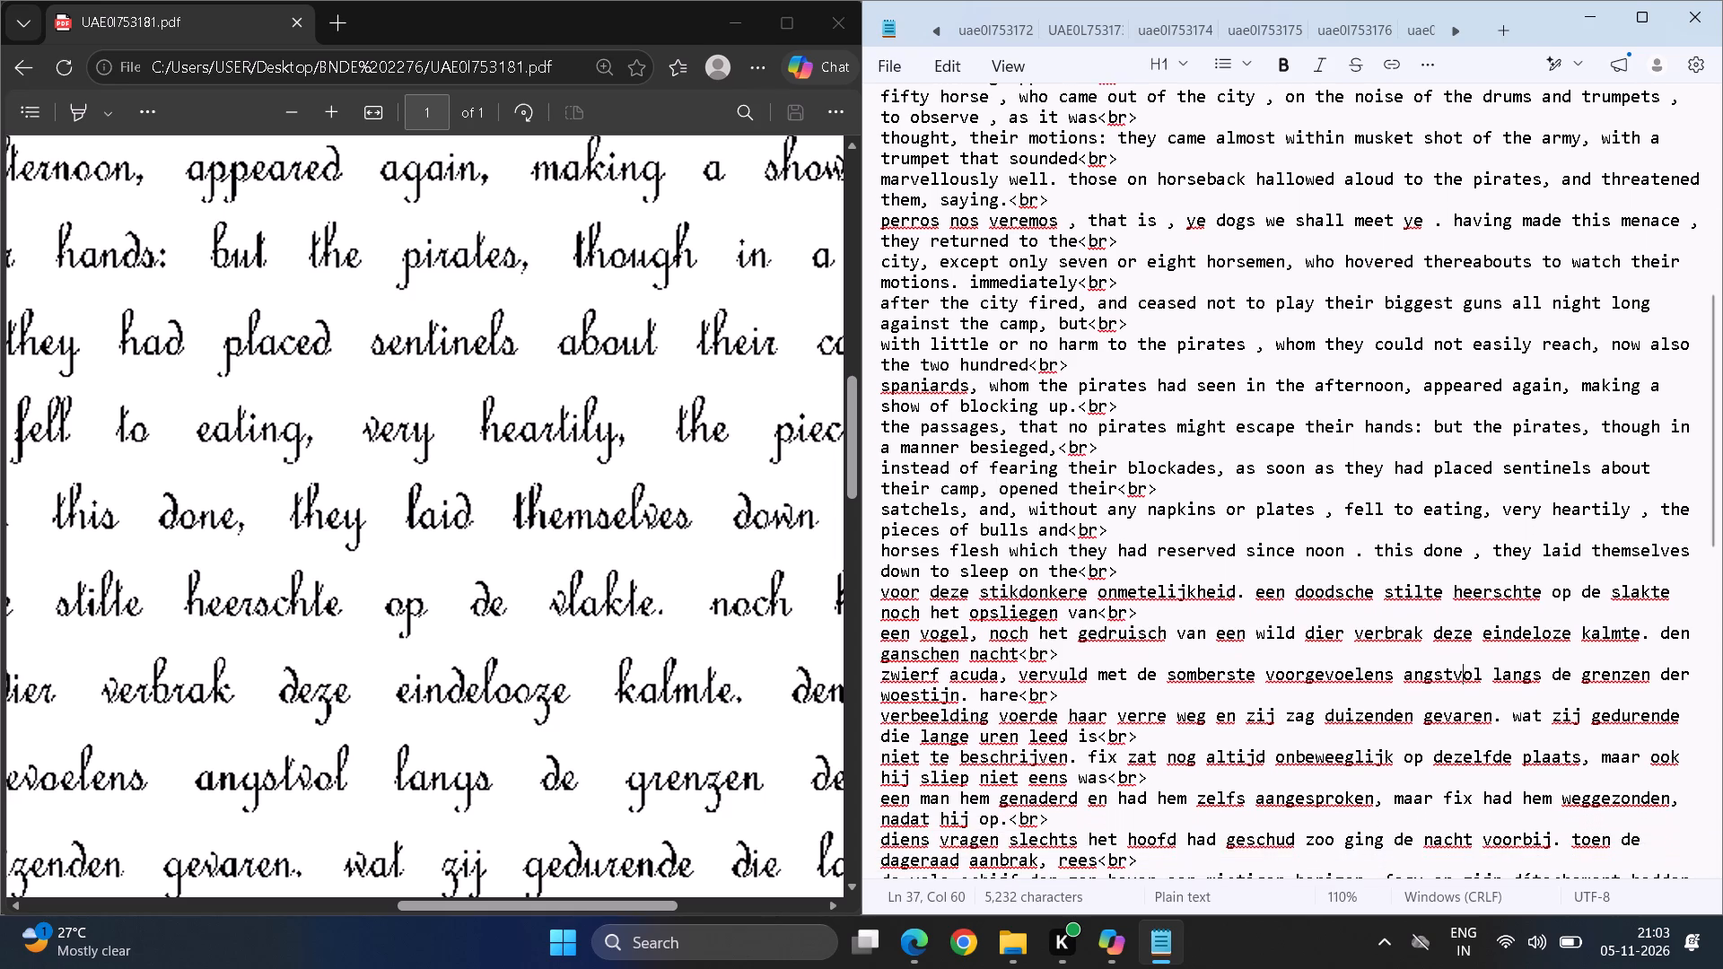
scroll(1325, 840, "down", 1)
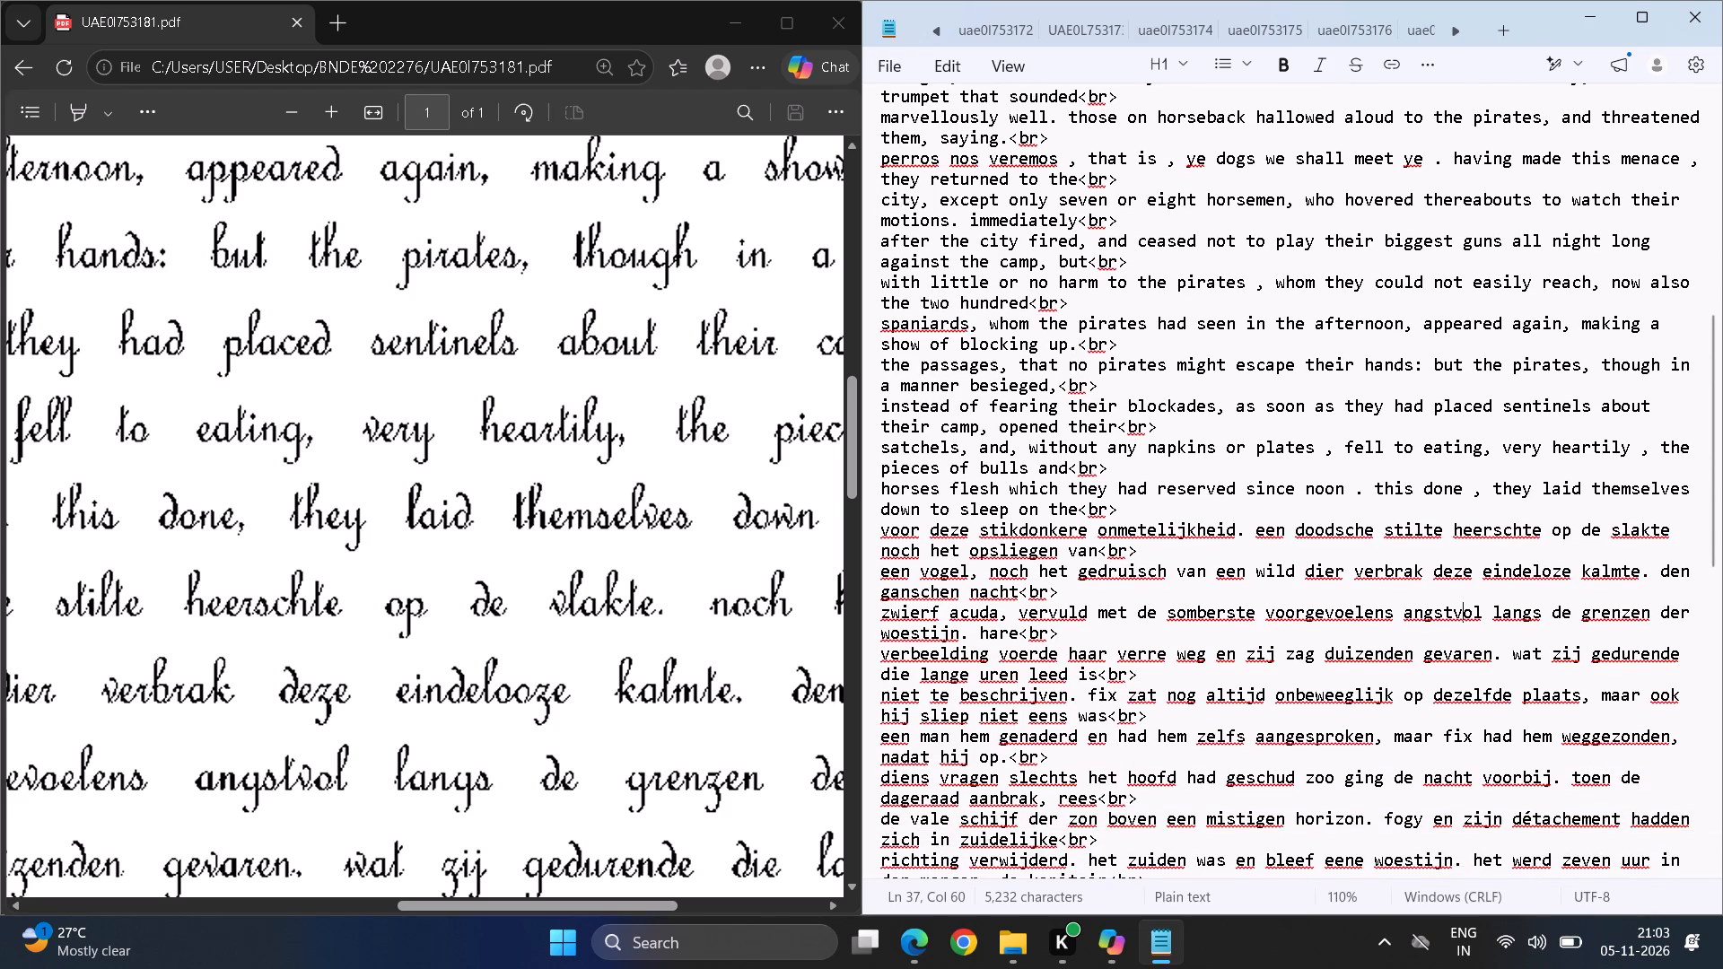
left_click(1072, 811)
scroll(1225, 616, "up", 4)
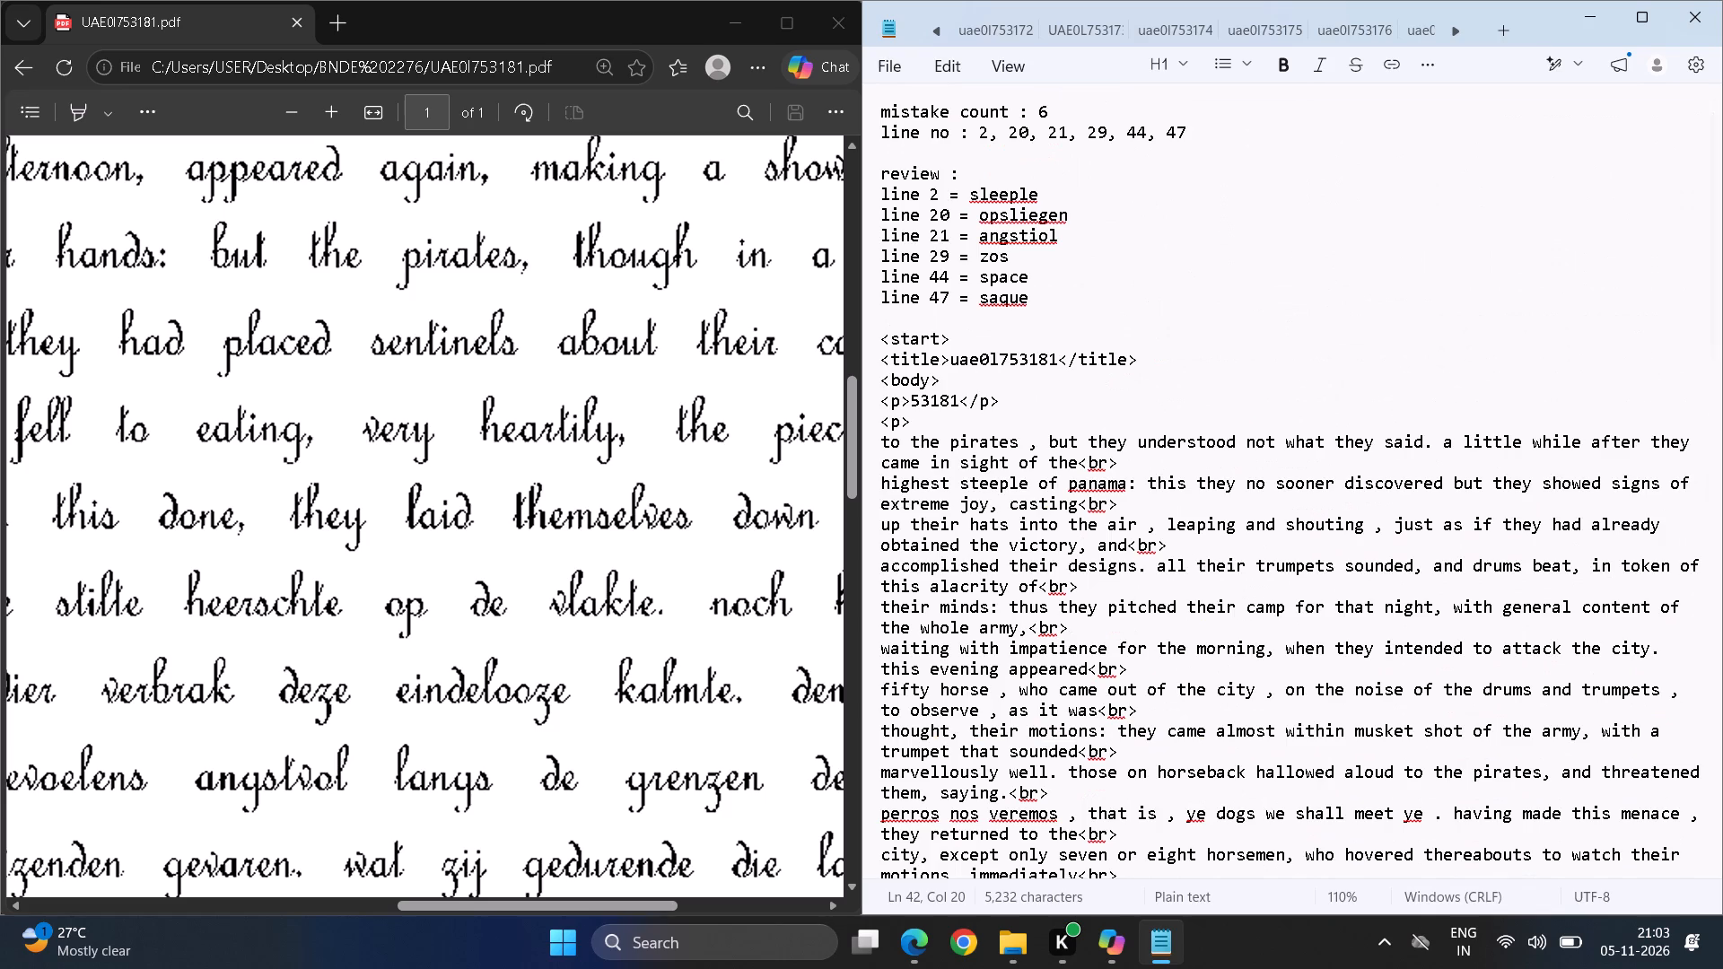
scroll(1225, 616, "down", 2)
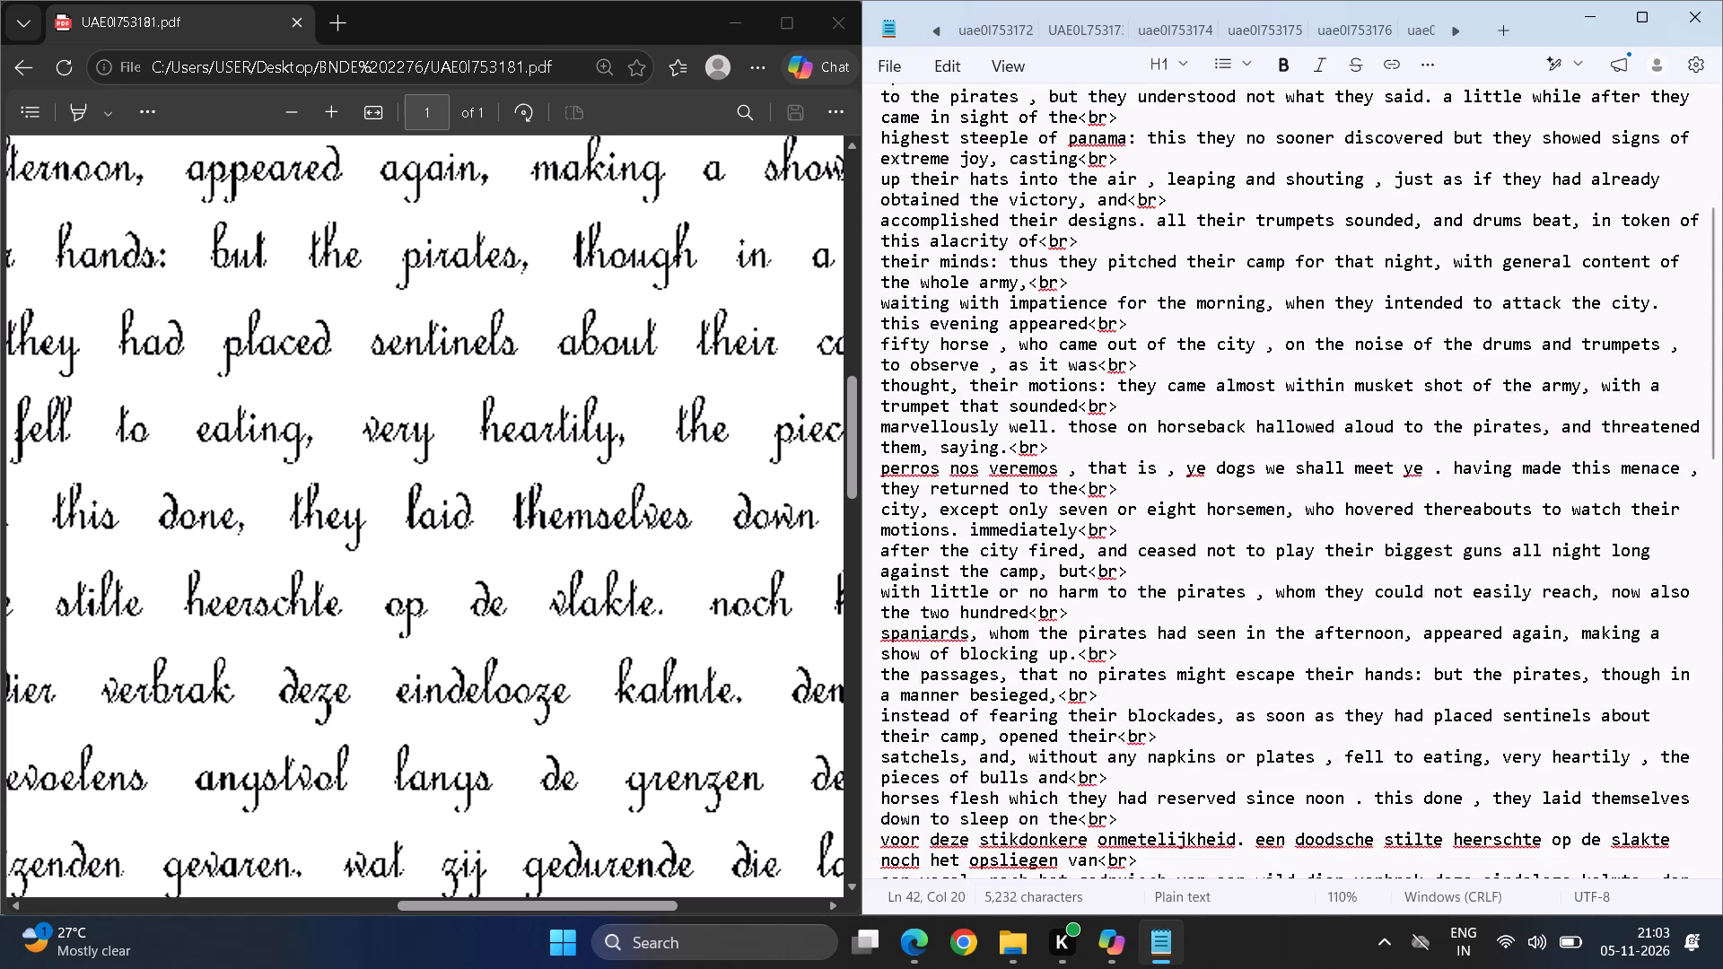
scroll(1225, 616, "down", 1)
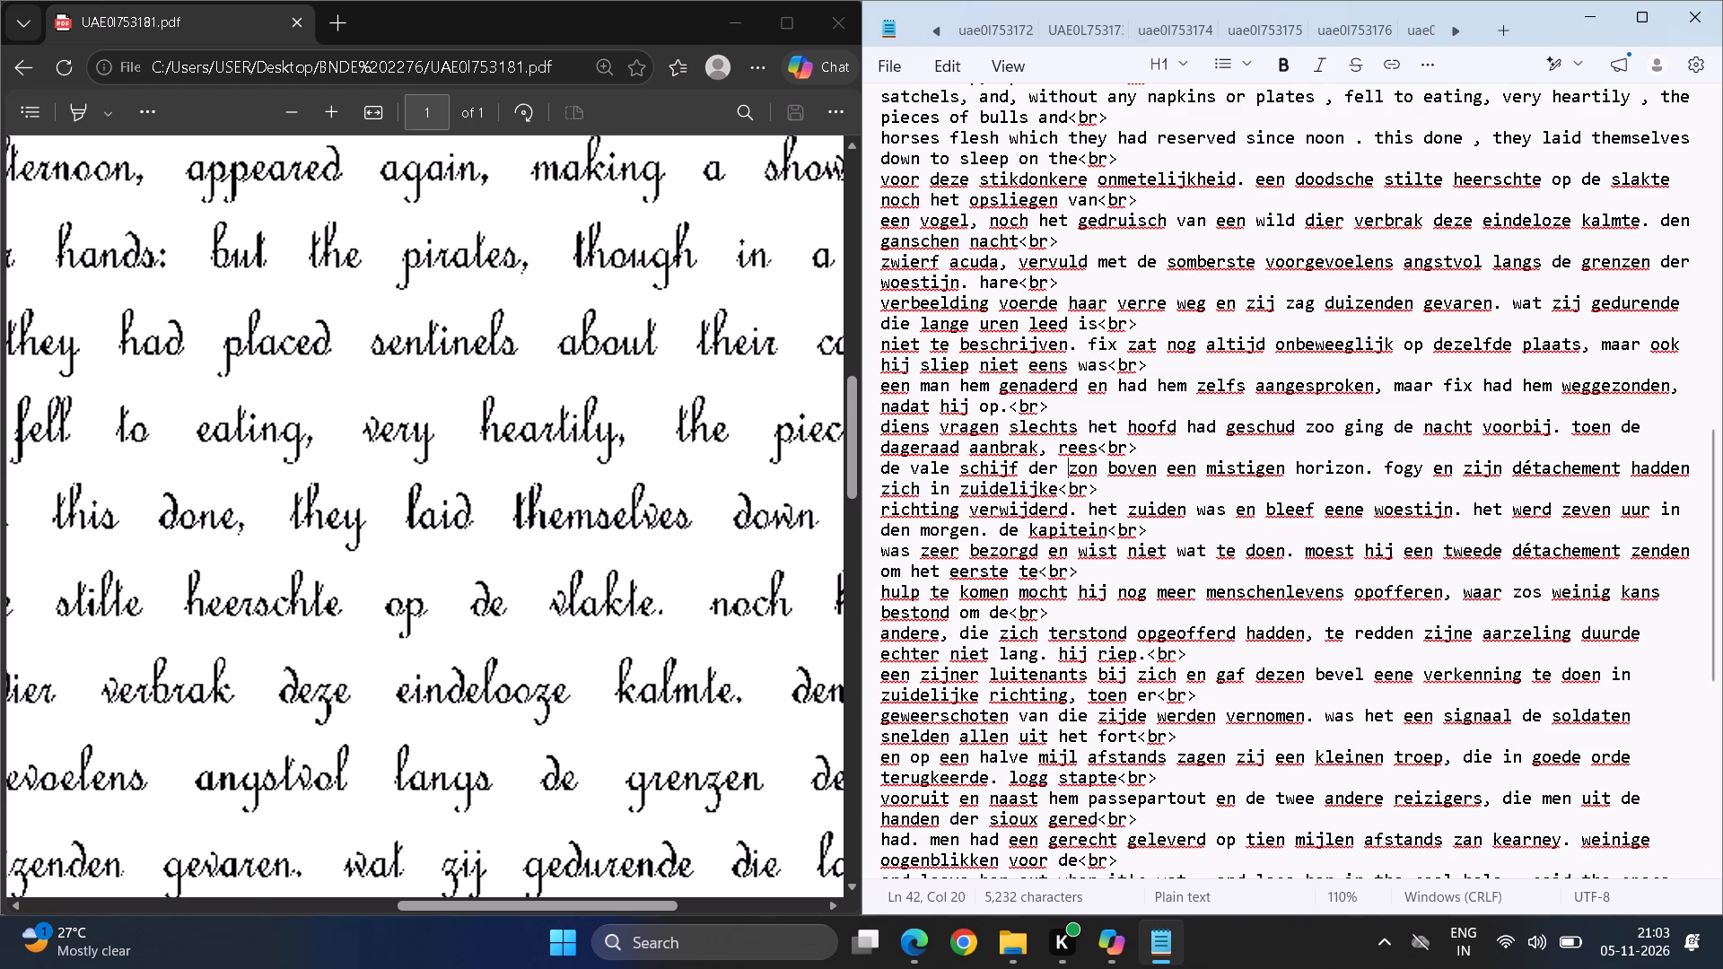
scroll(1100, 416, "up", 13)
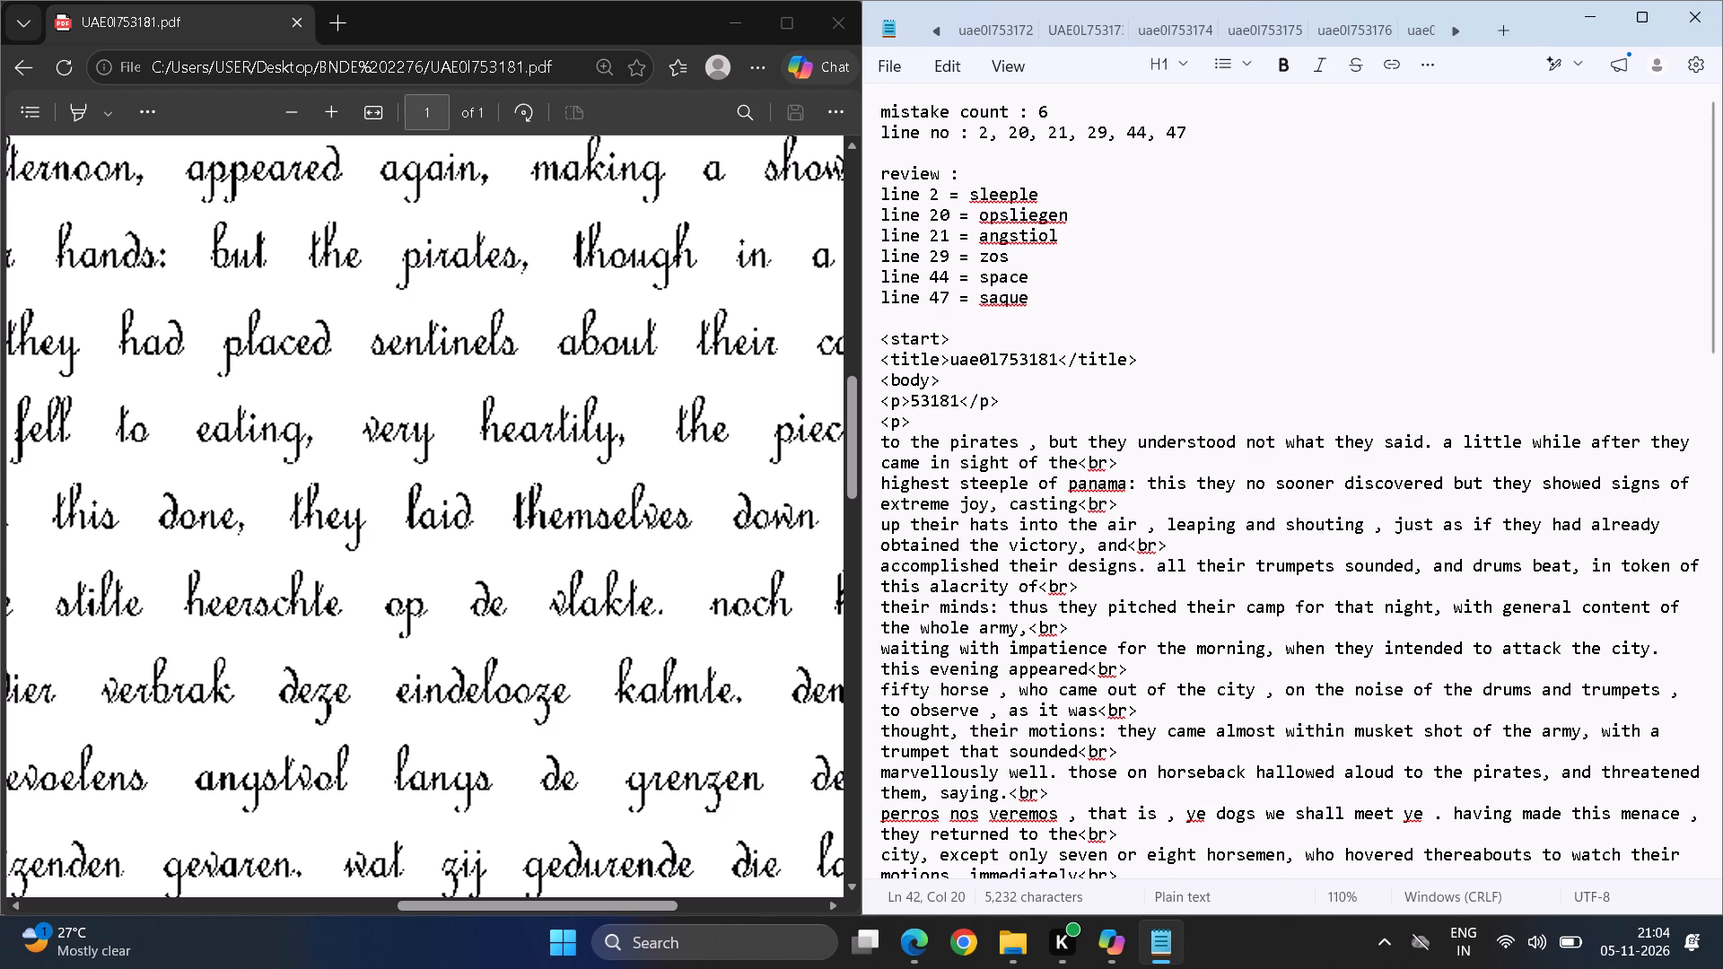
Recheck the review list at different text zoom levels and examine the closing English lines of the transcription for the flagged words.
scroll(1154, 501, "down", 8)
scroll(1154, 501, "down", 3, "ctrl")
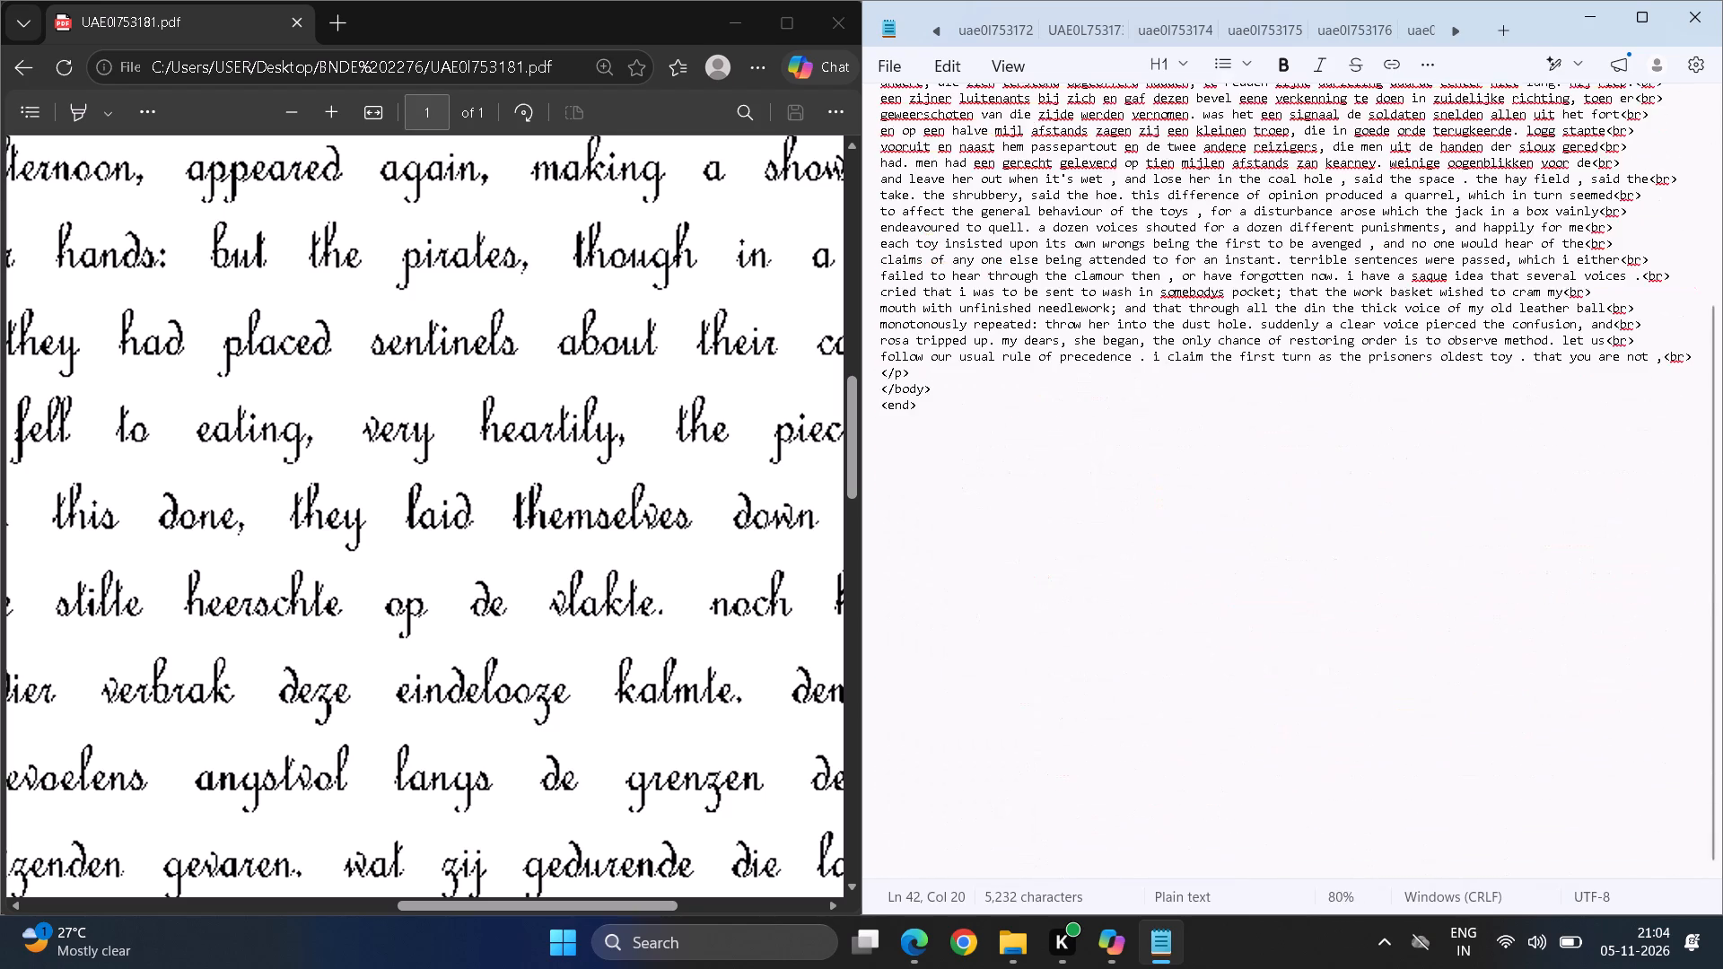
scroll(1210, 465, "up", 1, "ctrl")
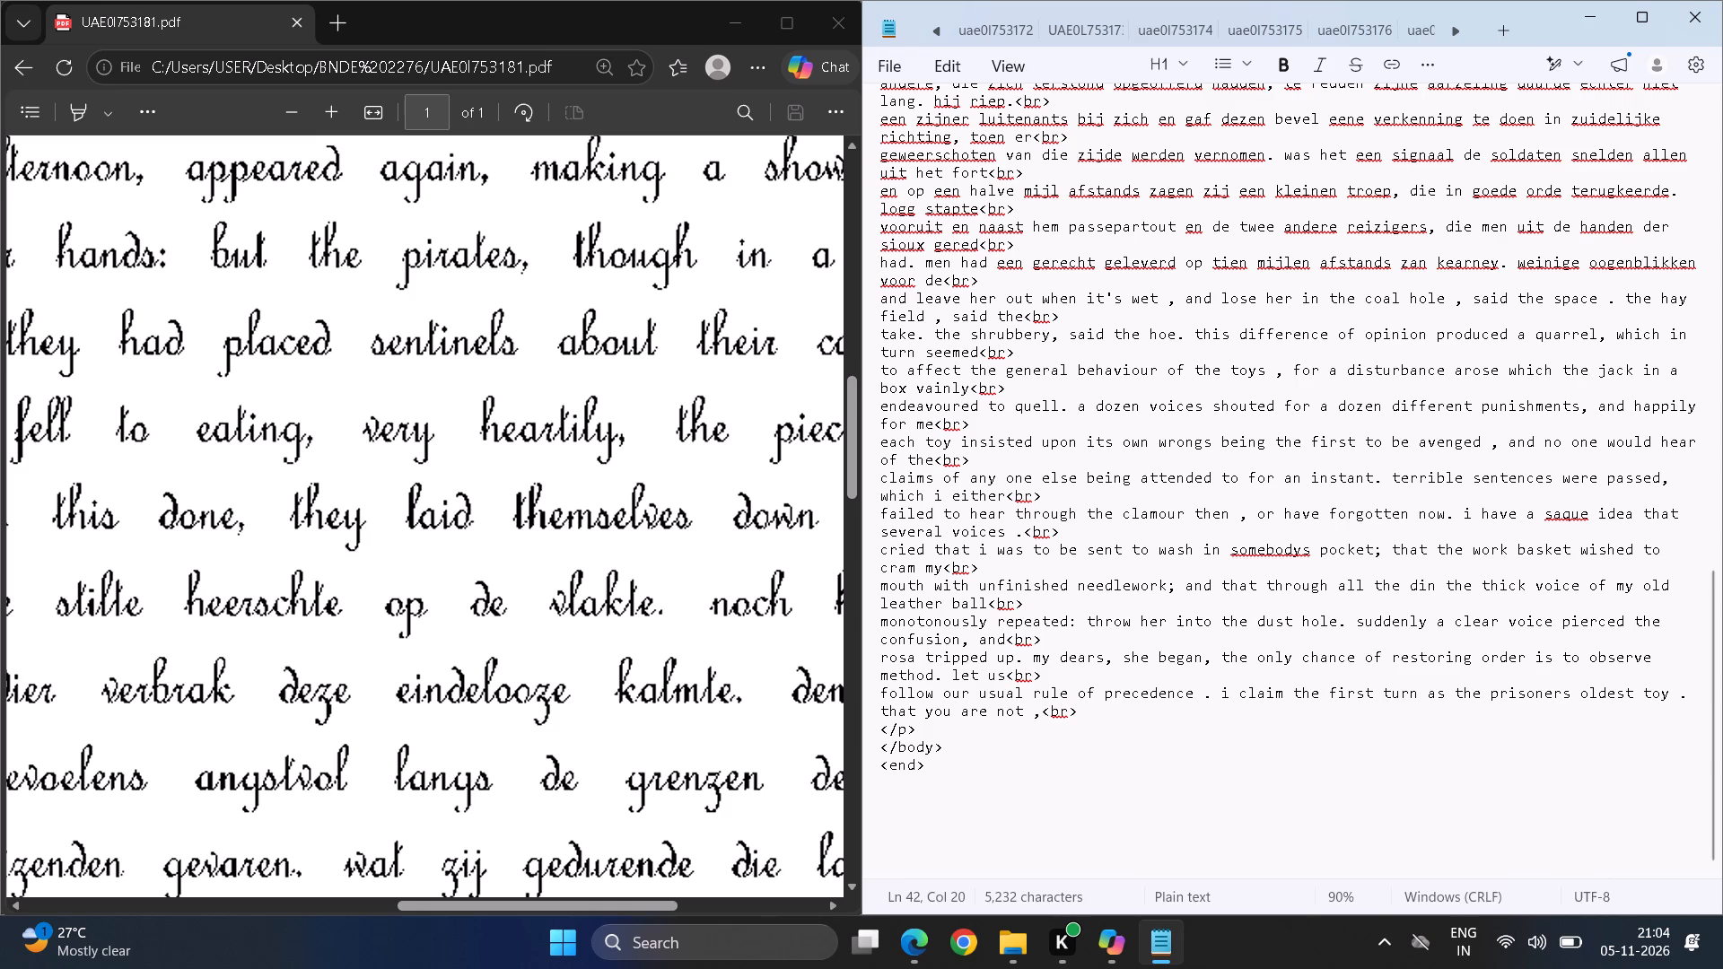
scroll(1072, 600, "up", 6)
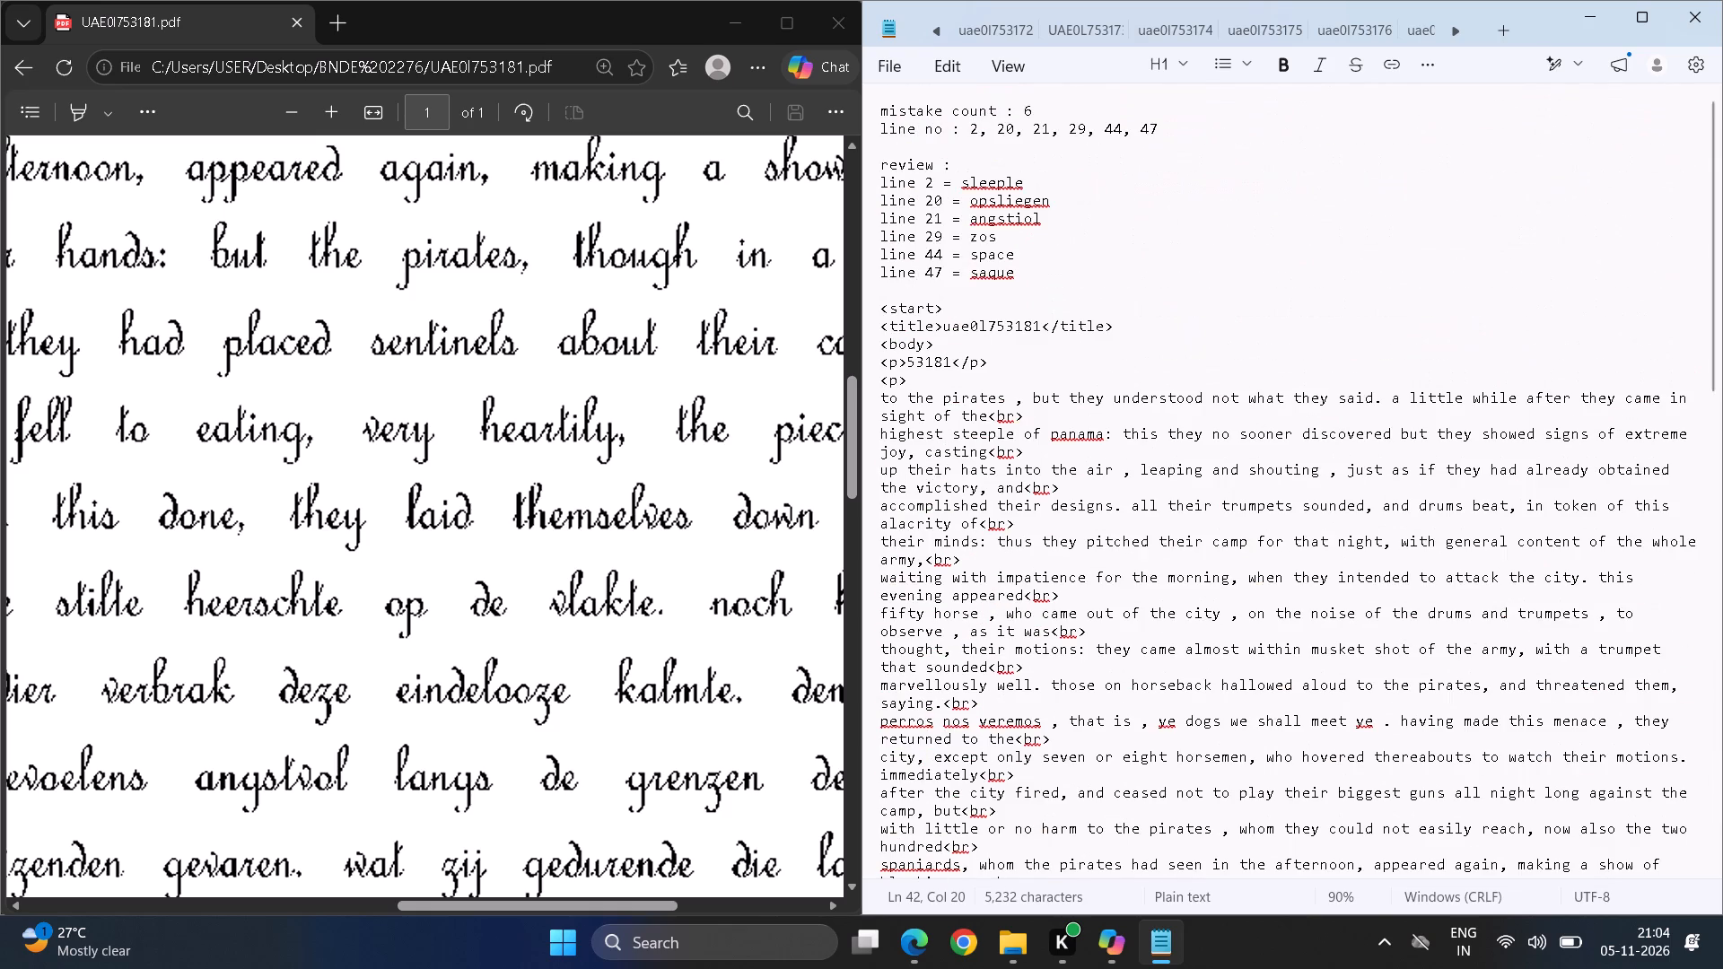
left_click(1020, 296)
scroll(1106, 268, "up", 2, "ctrl")
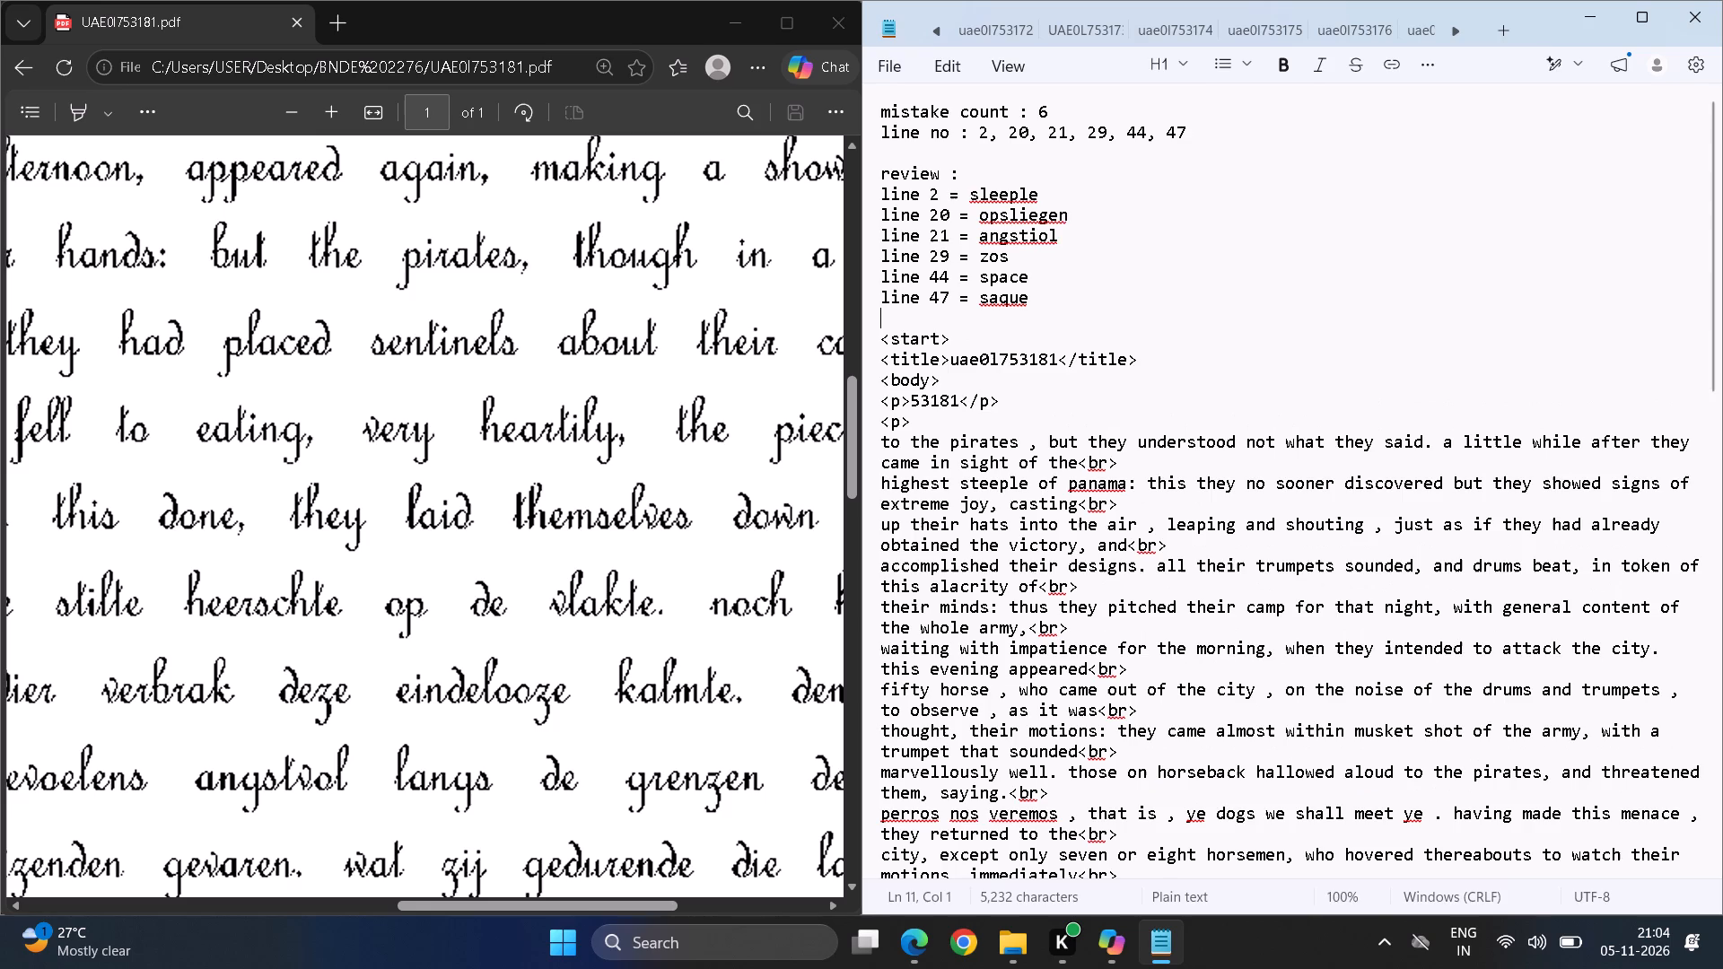
scroll(1106, 268, "down", 5, "ctrl")
scroll(1043, 502, "up", 1, "ctrl")
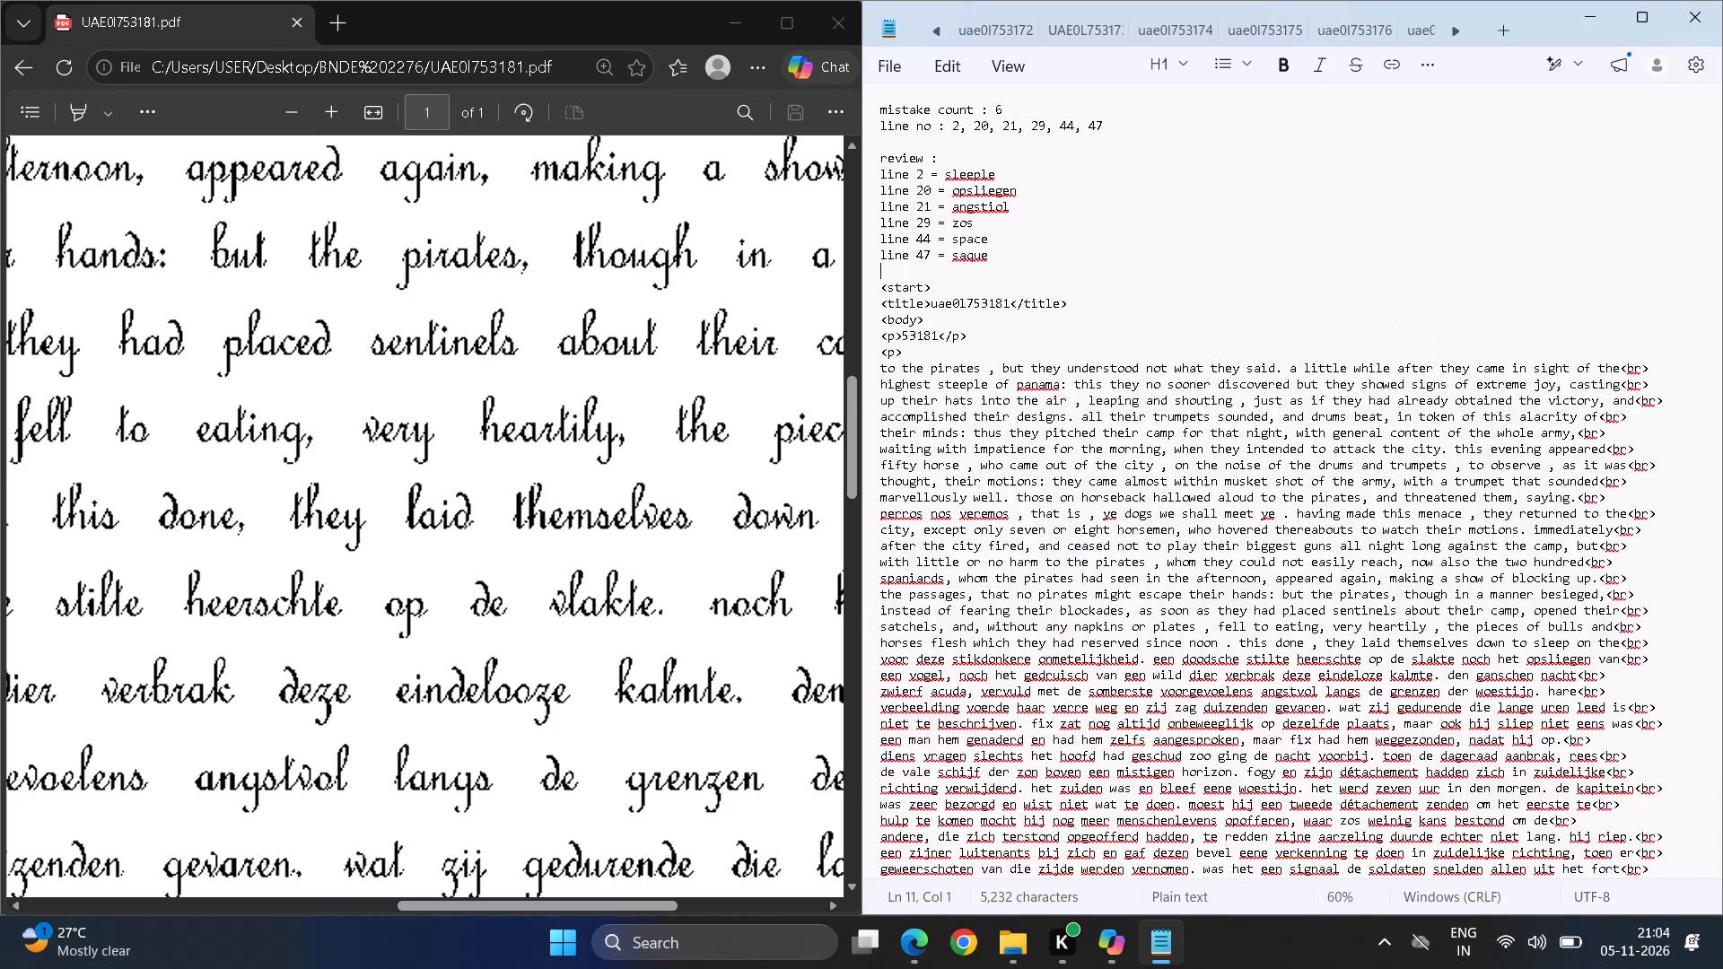
scroll(1043, 502, "up", 2, "ctrl")
scroll(1171, 732, "down", 5)
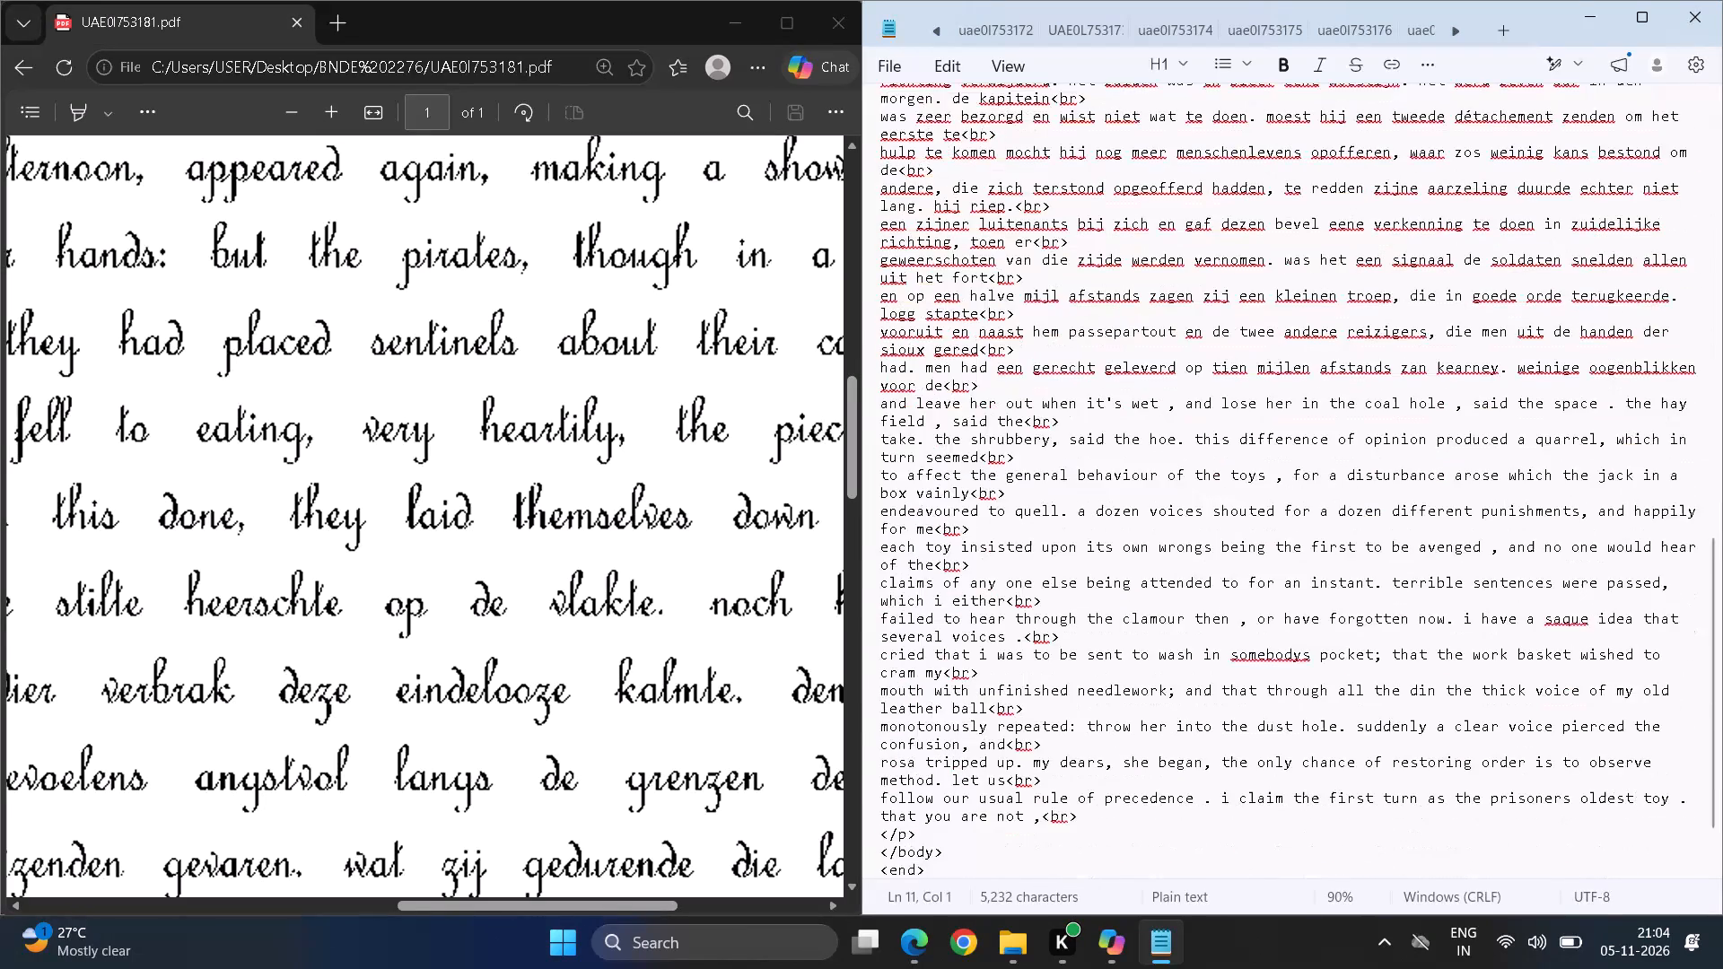
scroll(1171, 732, "down", 2)
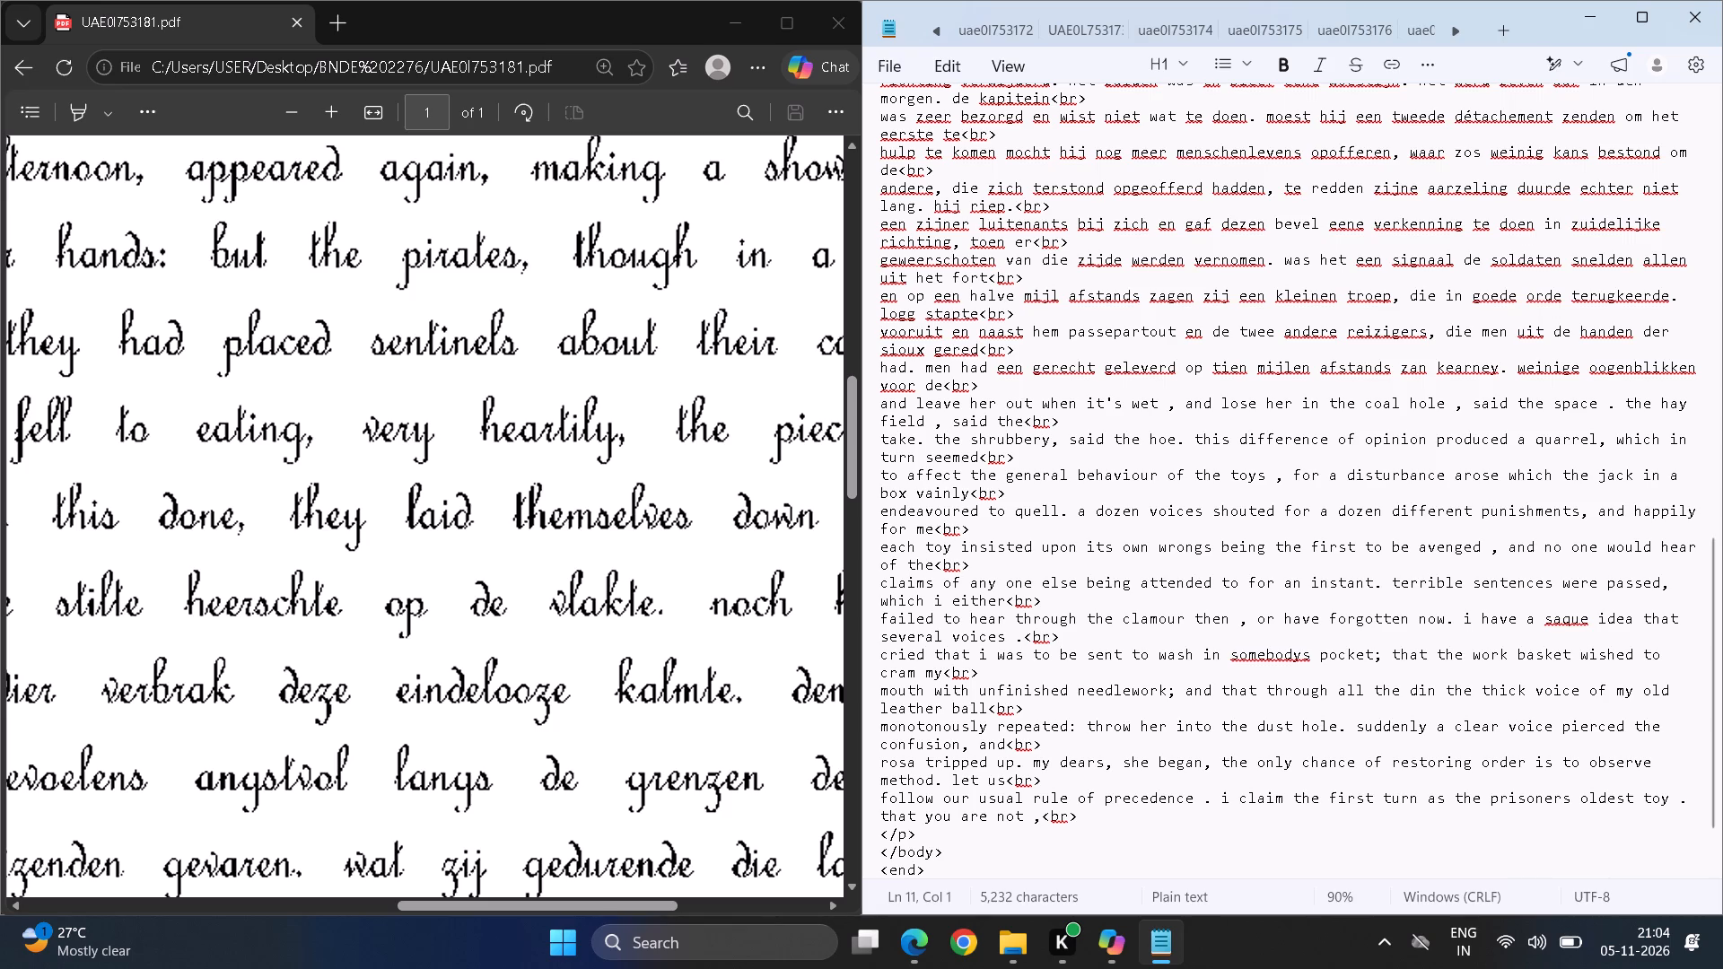
Replace the initial "s" of "saque" with "v" in the line beginning "failed to hear", checking the word against the PDF page.
scroll(564, 610, "left", 4)
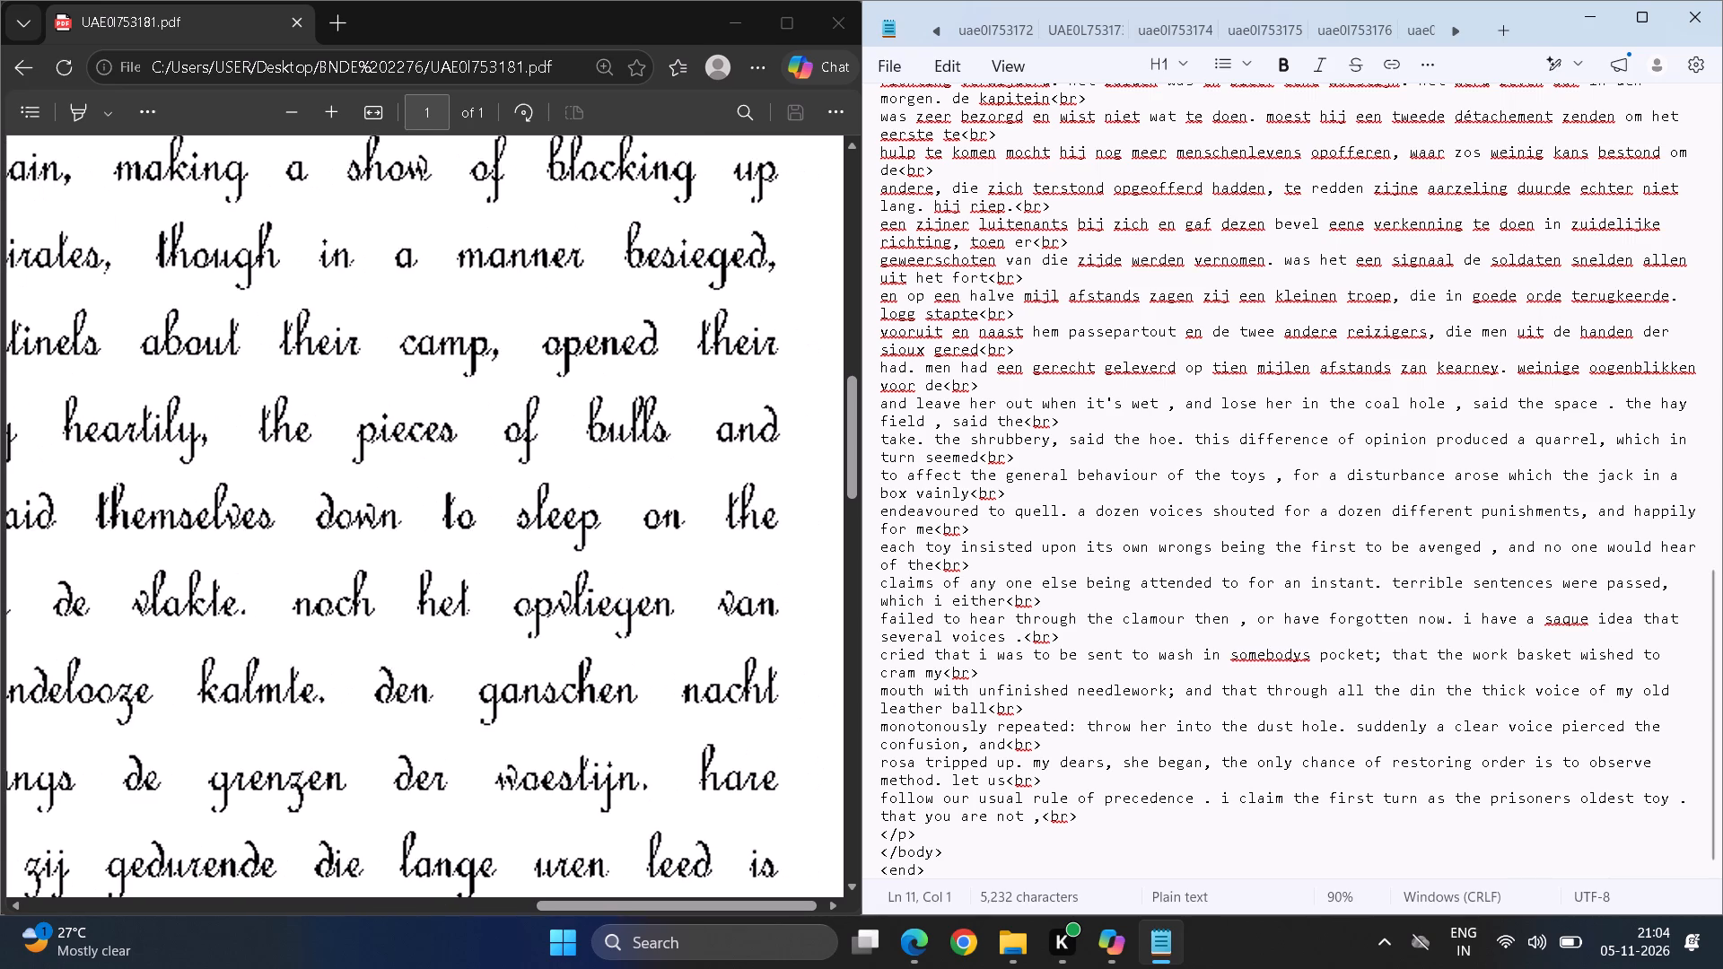
scroll(564, 610, "left", 1)
scroll(564, 610, "down", 13)
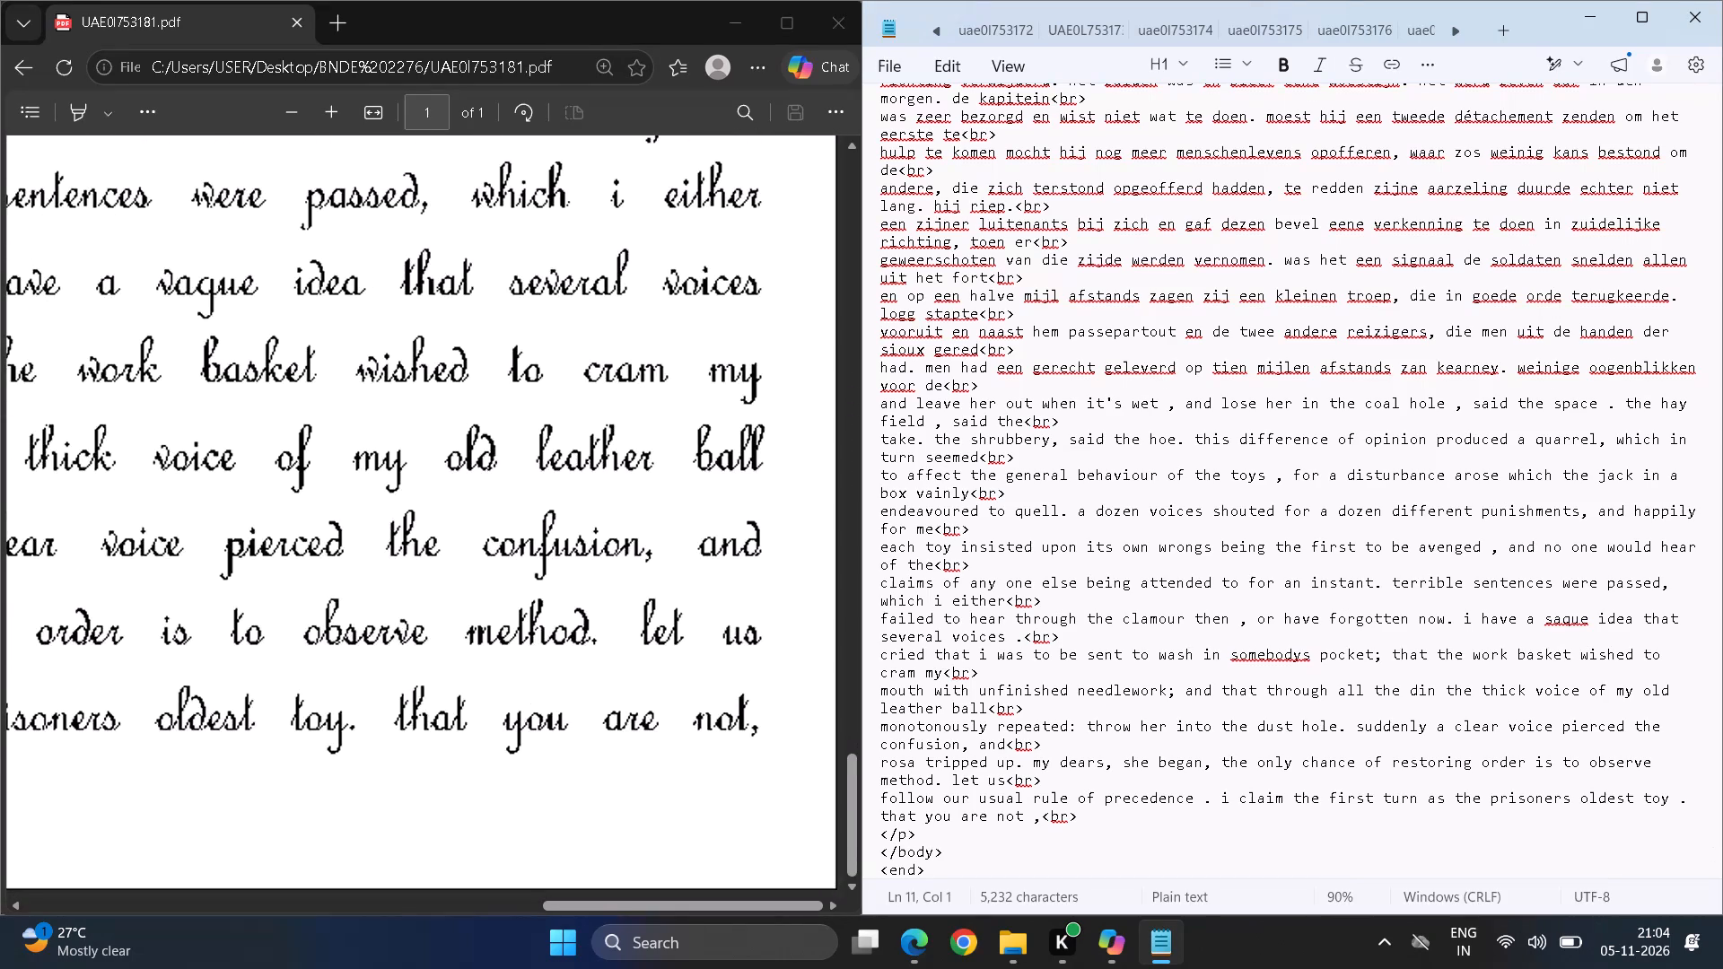
scroll(734, 432, "up", 1)
scroll(471, 251, "right", 3)
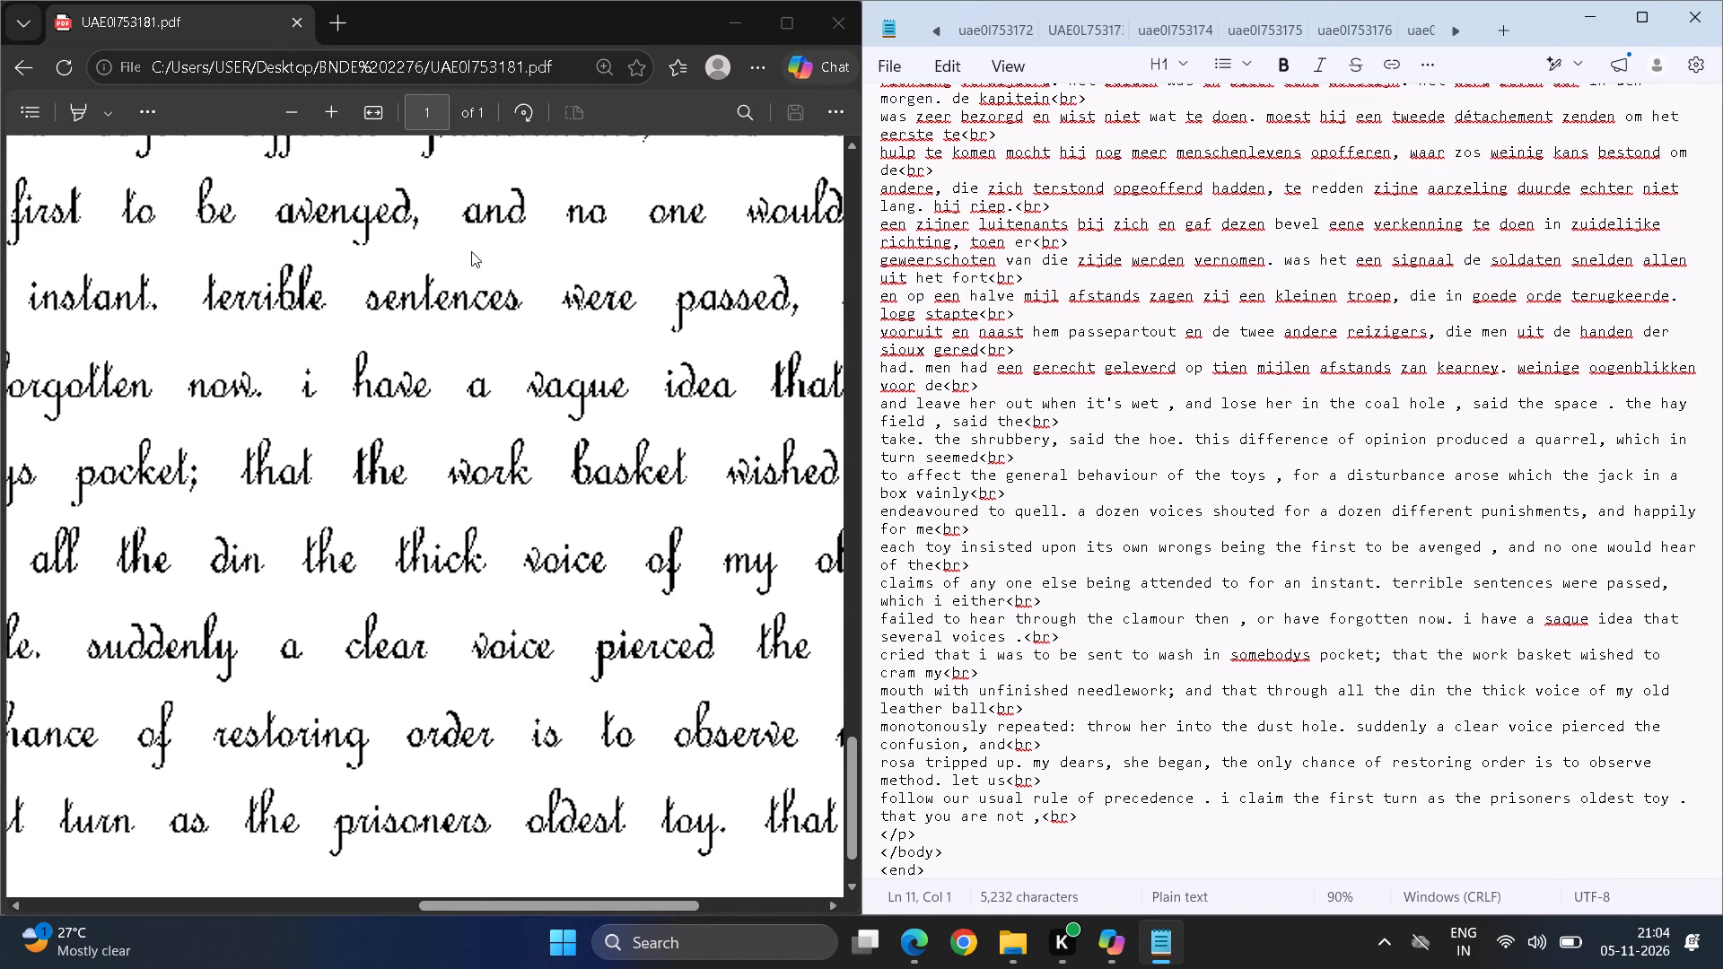
scroll(471, 251, "right", 1)
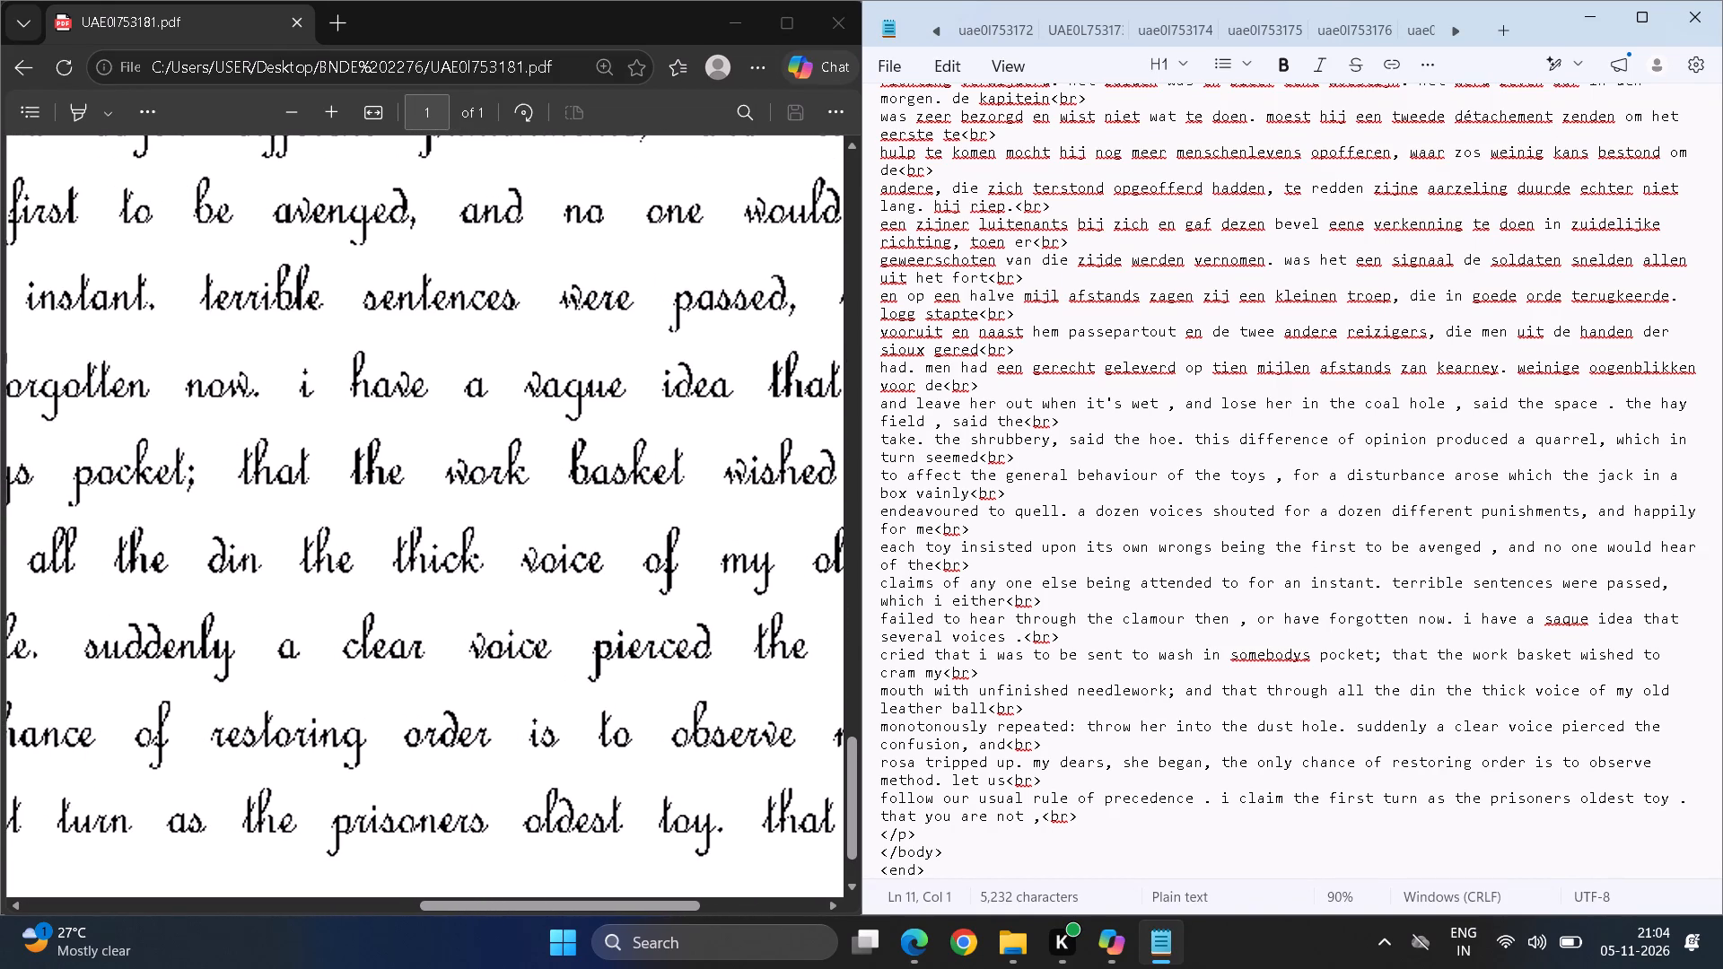
scroll(299, 388, "right", 3)
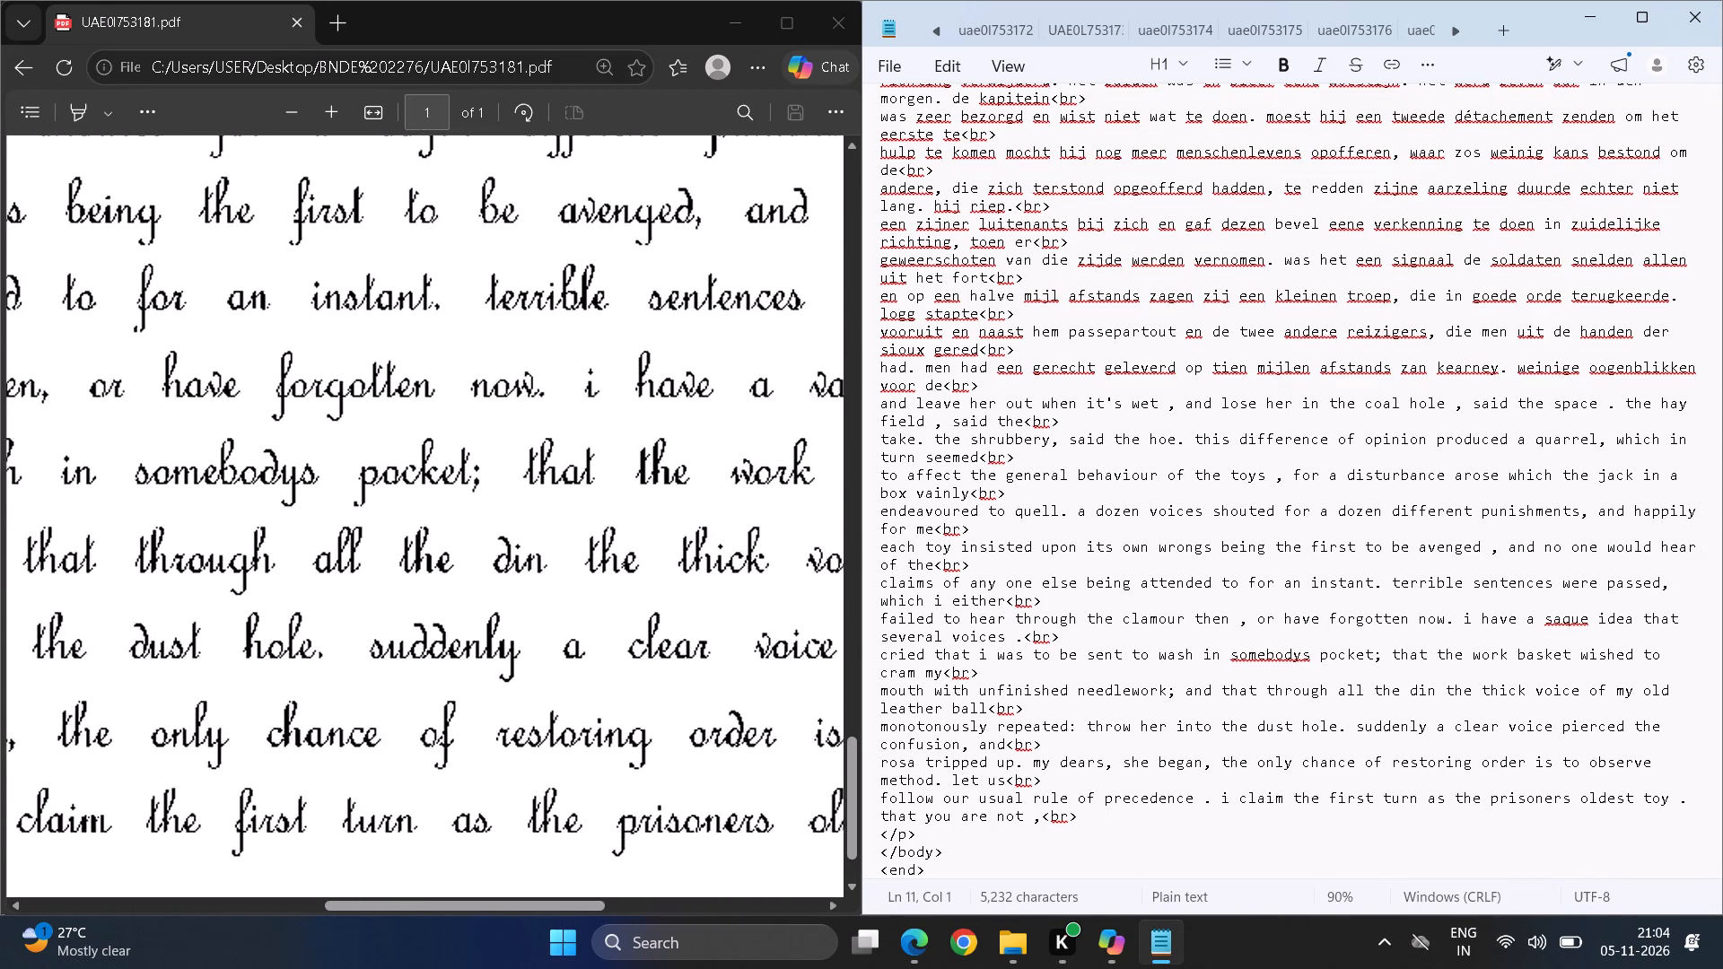
scroll(299, 388, "right", 3)
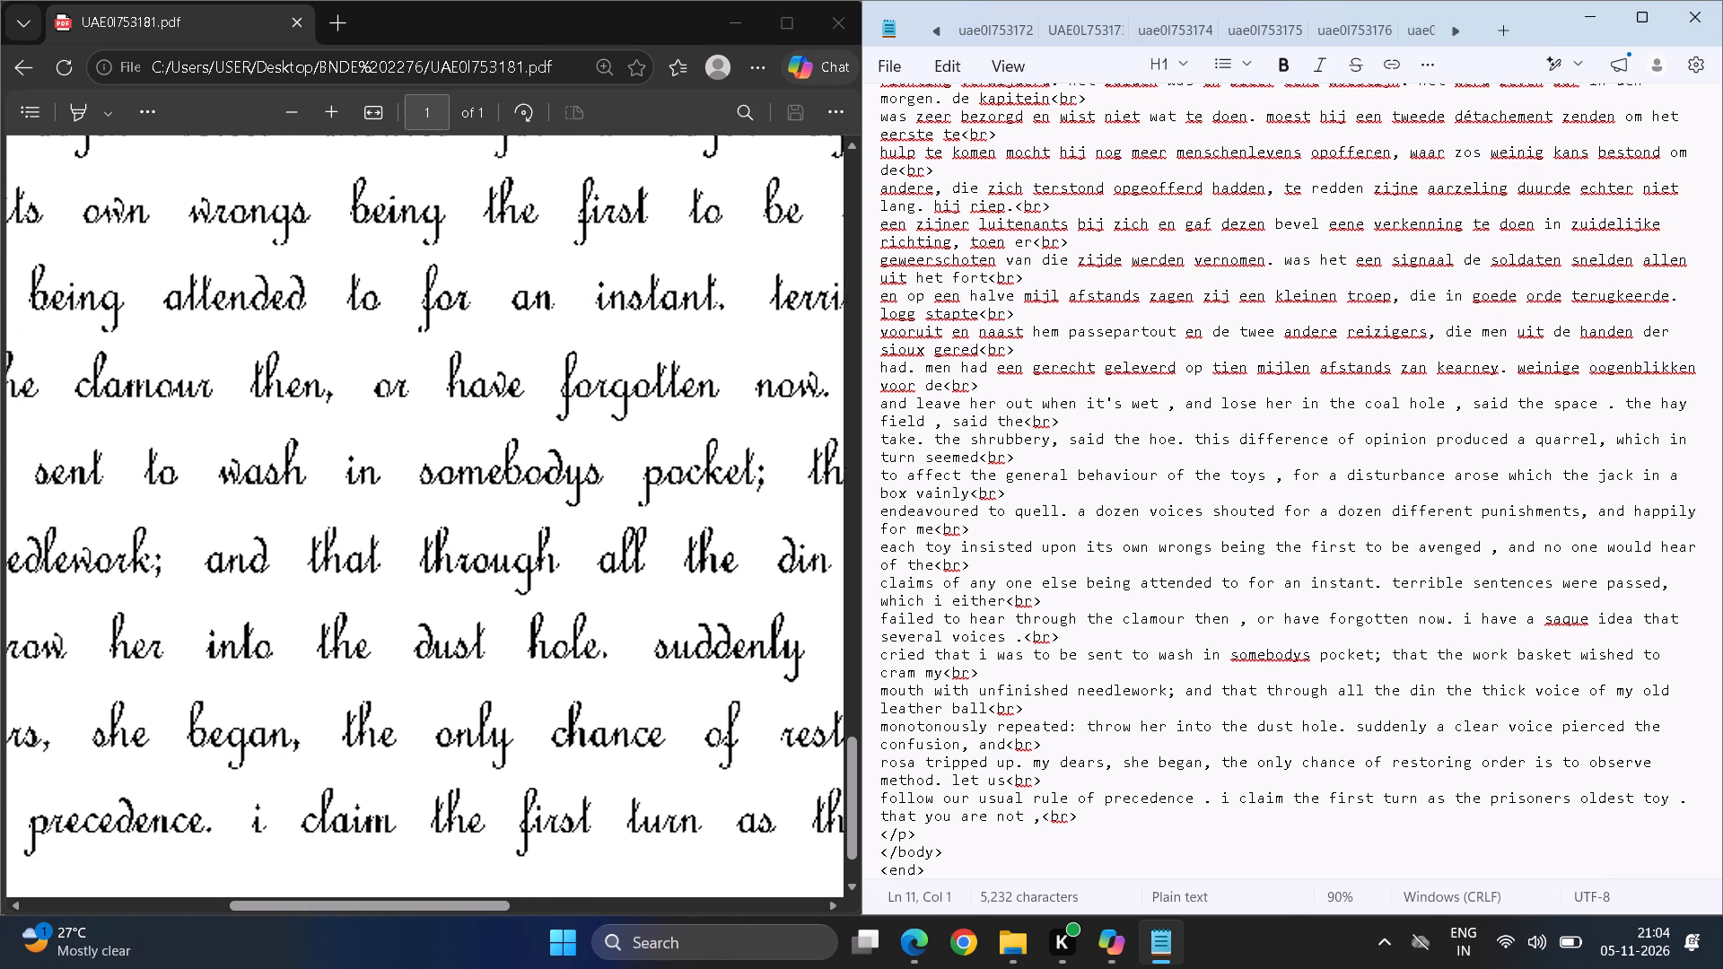
scroll(299, 388, "right", 1)
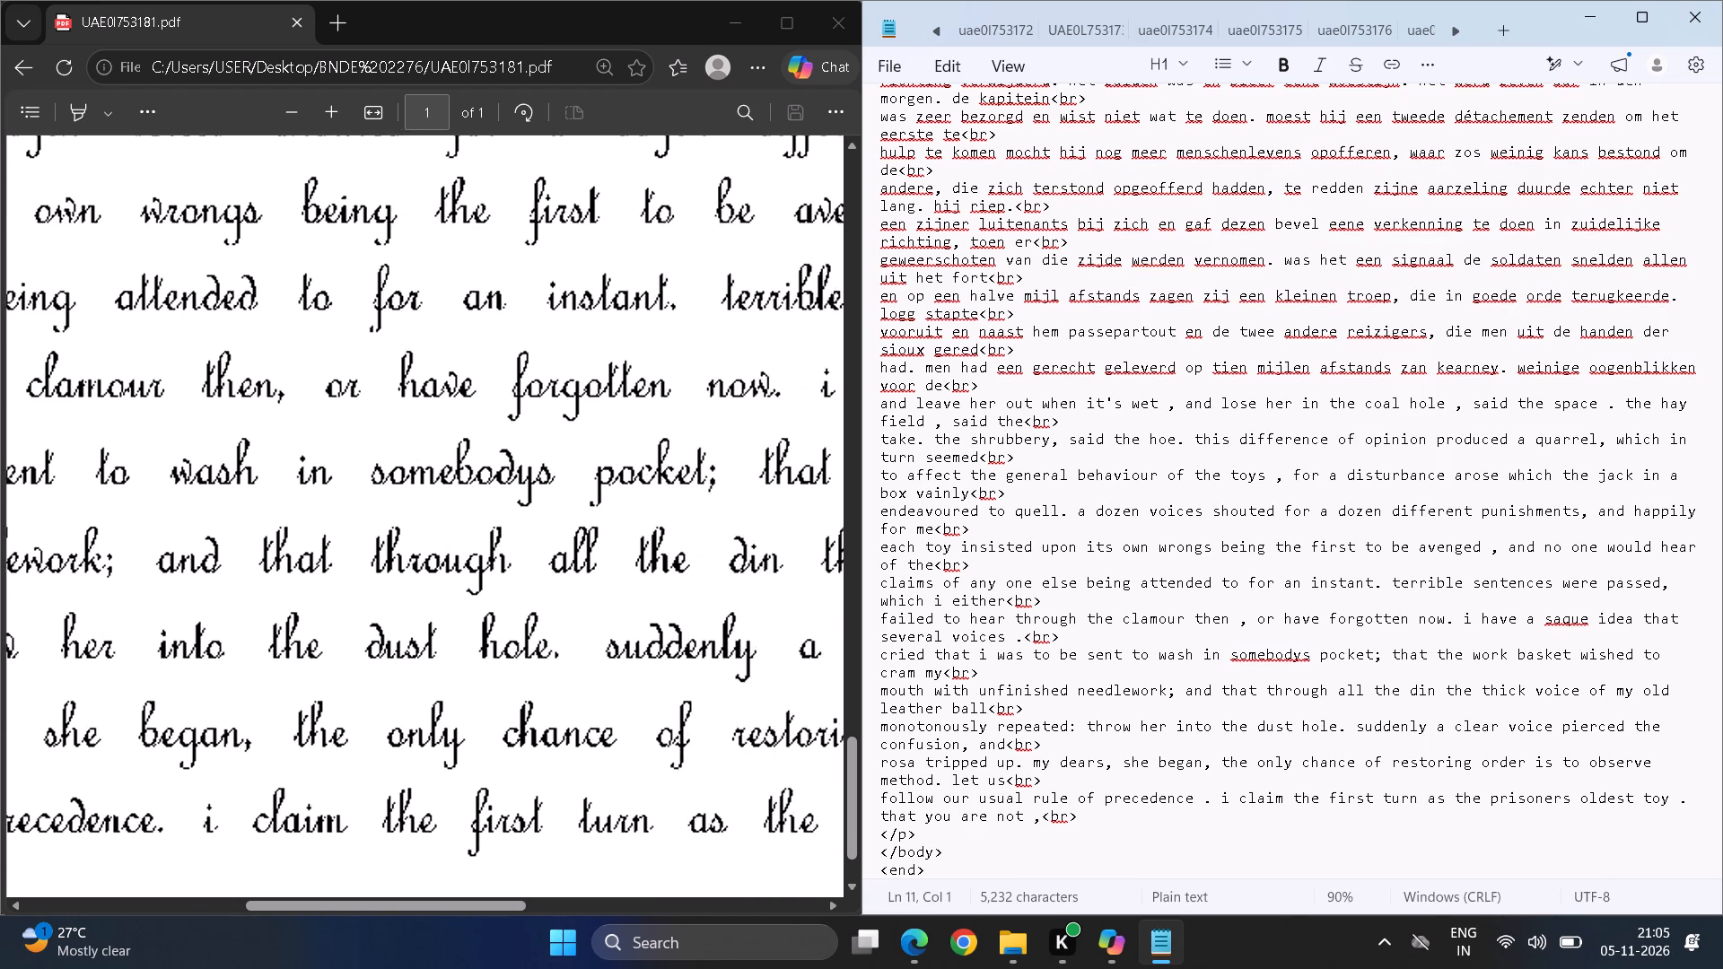
scroll(299, 388, "left", 4)
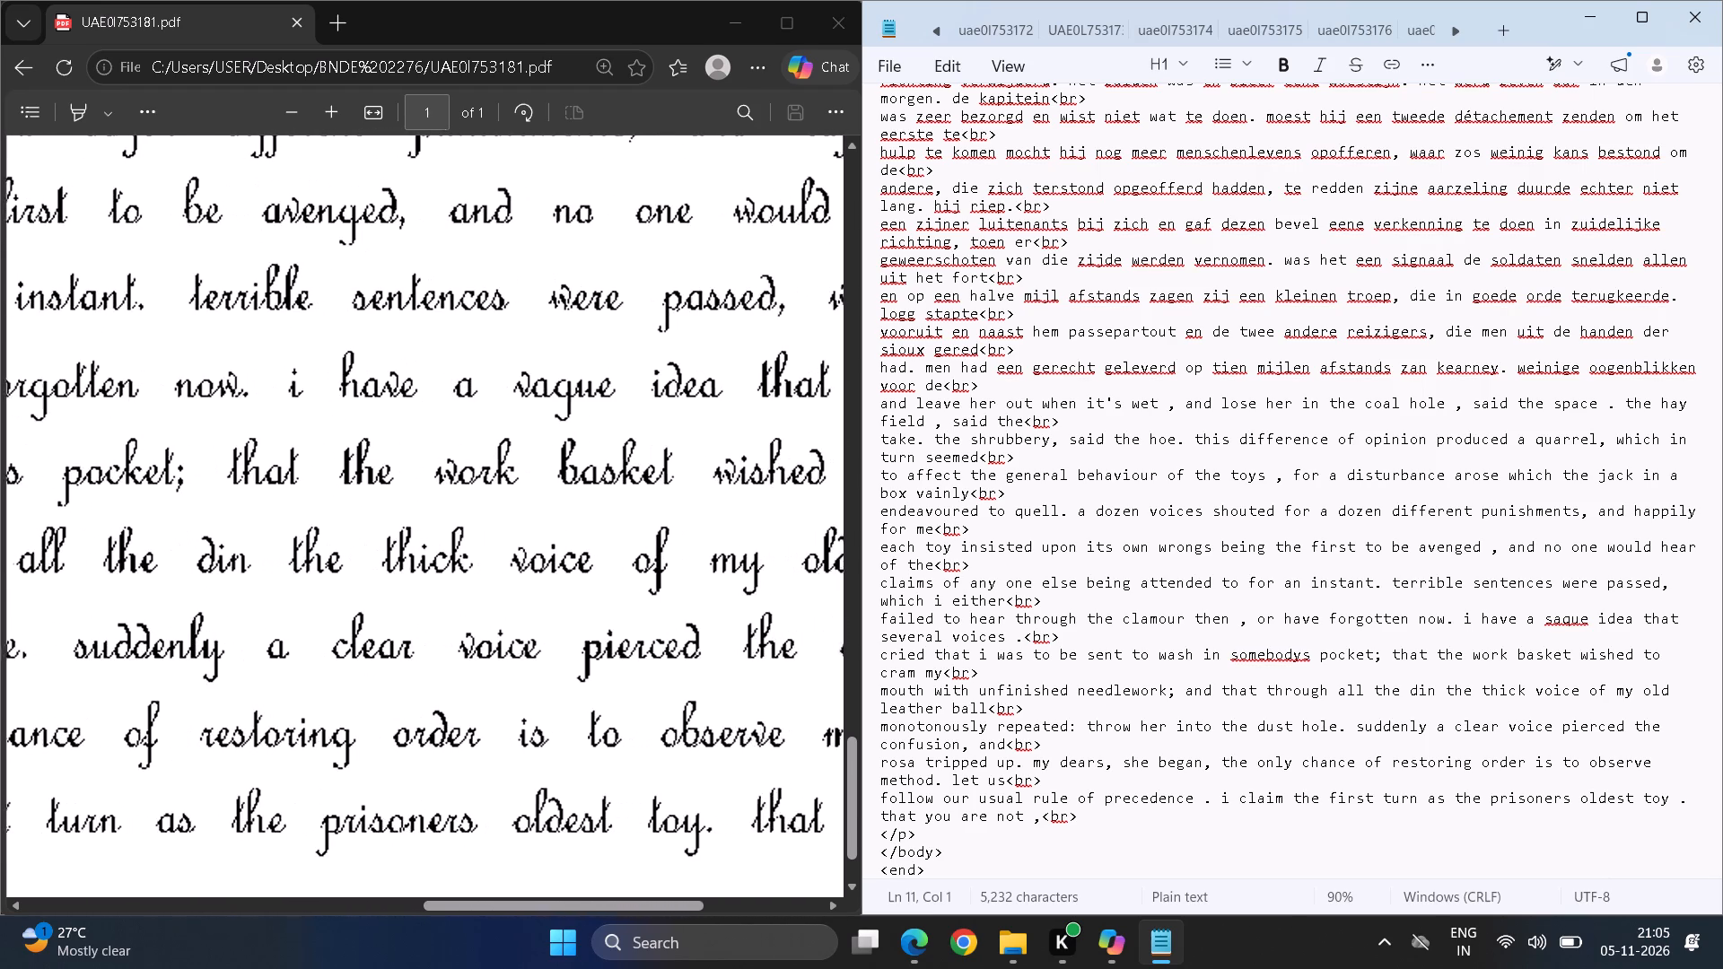
scroll(299, 388, "left", 1)
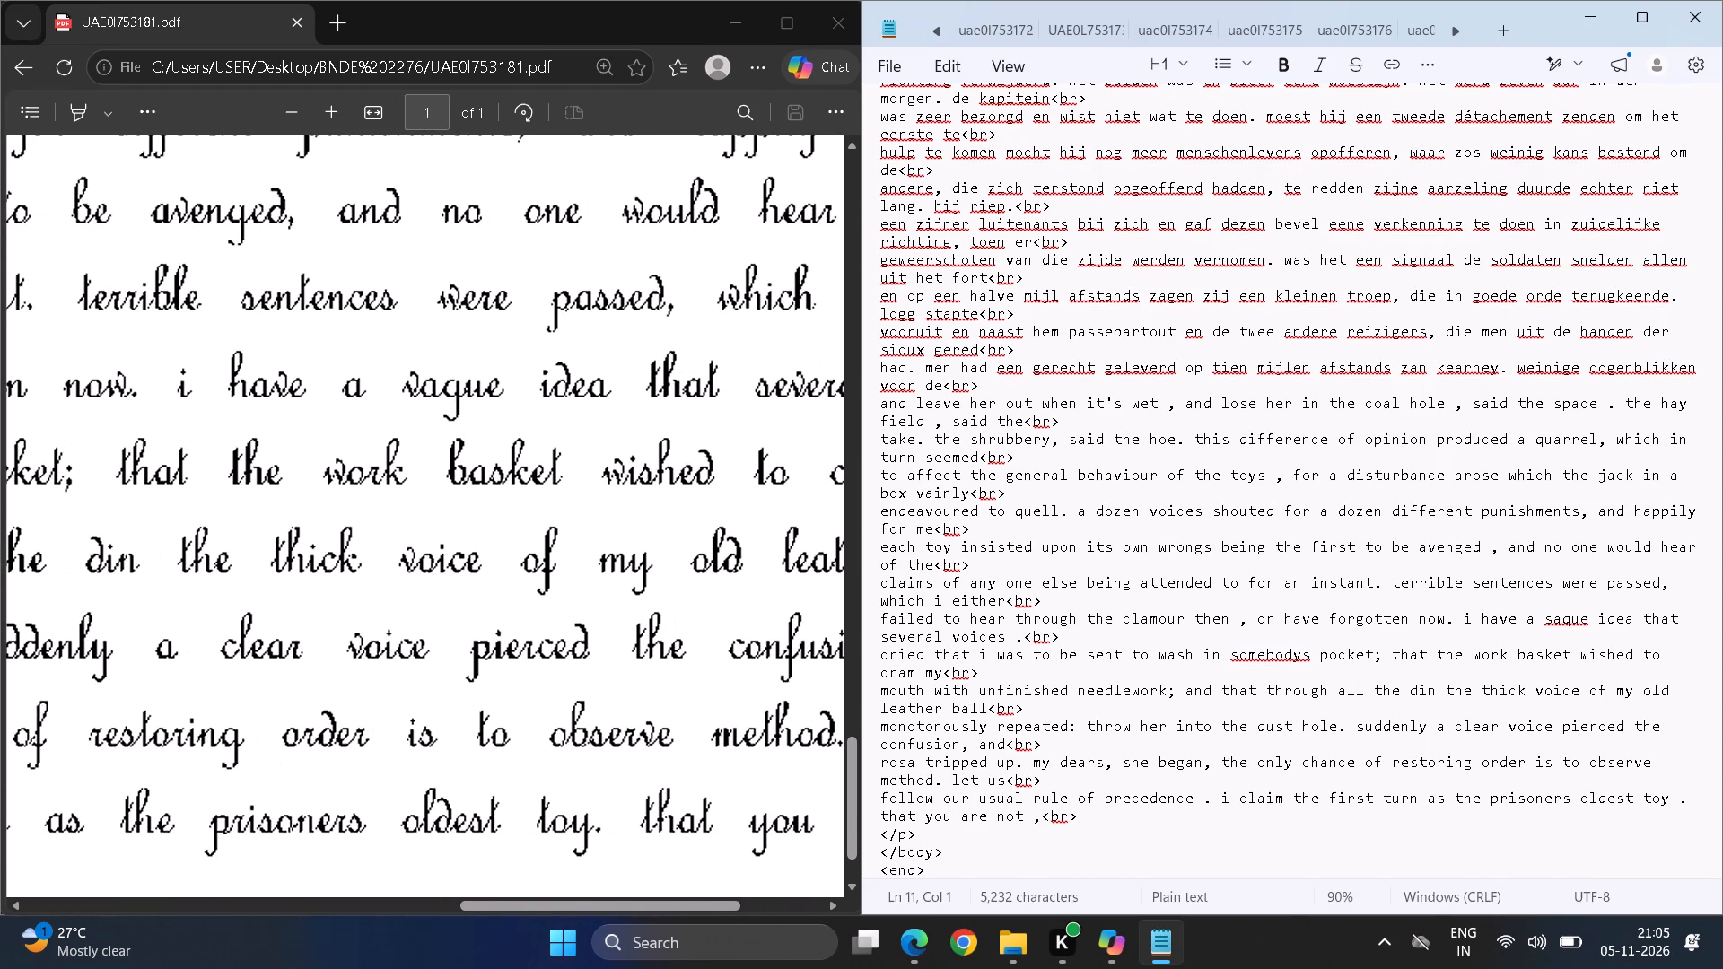
left_click(1552, 611)
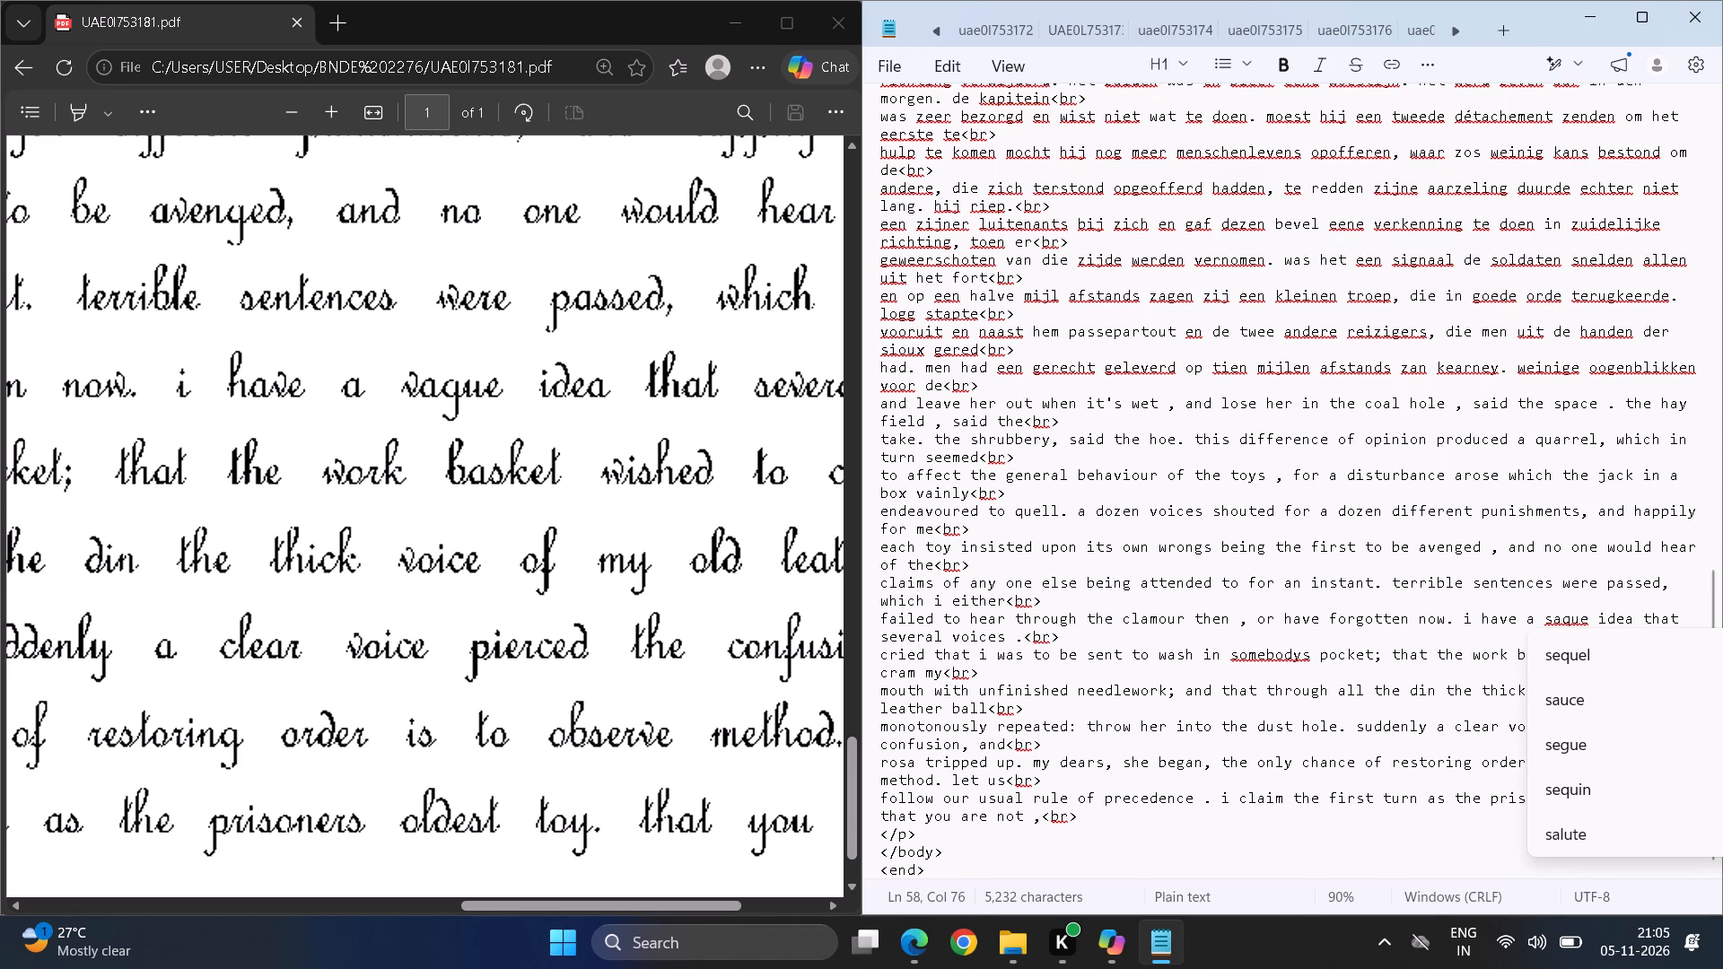
key("BackSpace")
key("v")
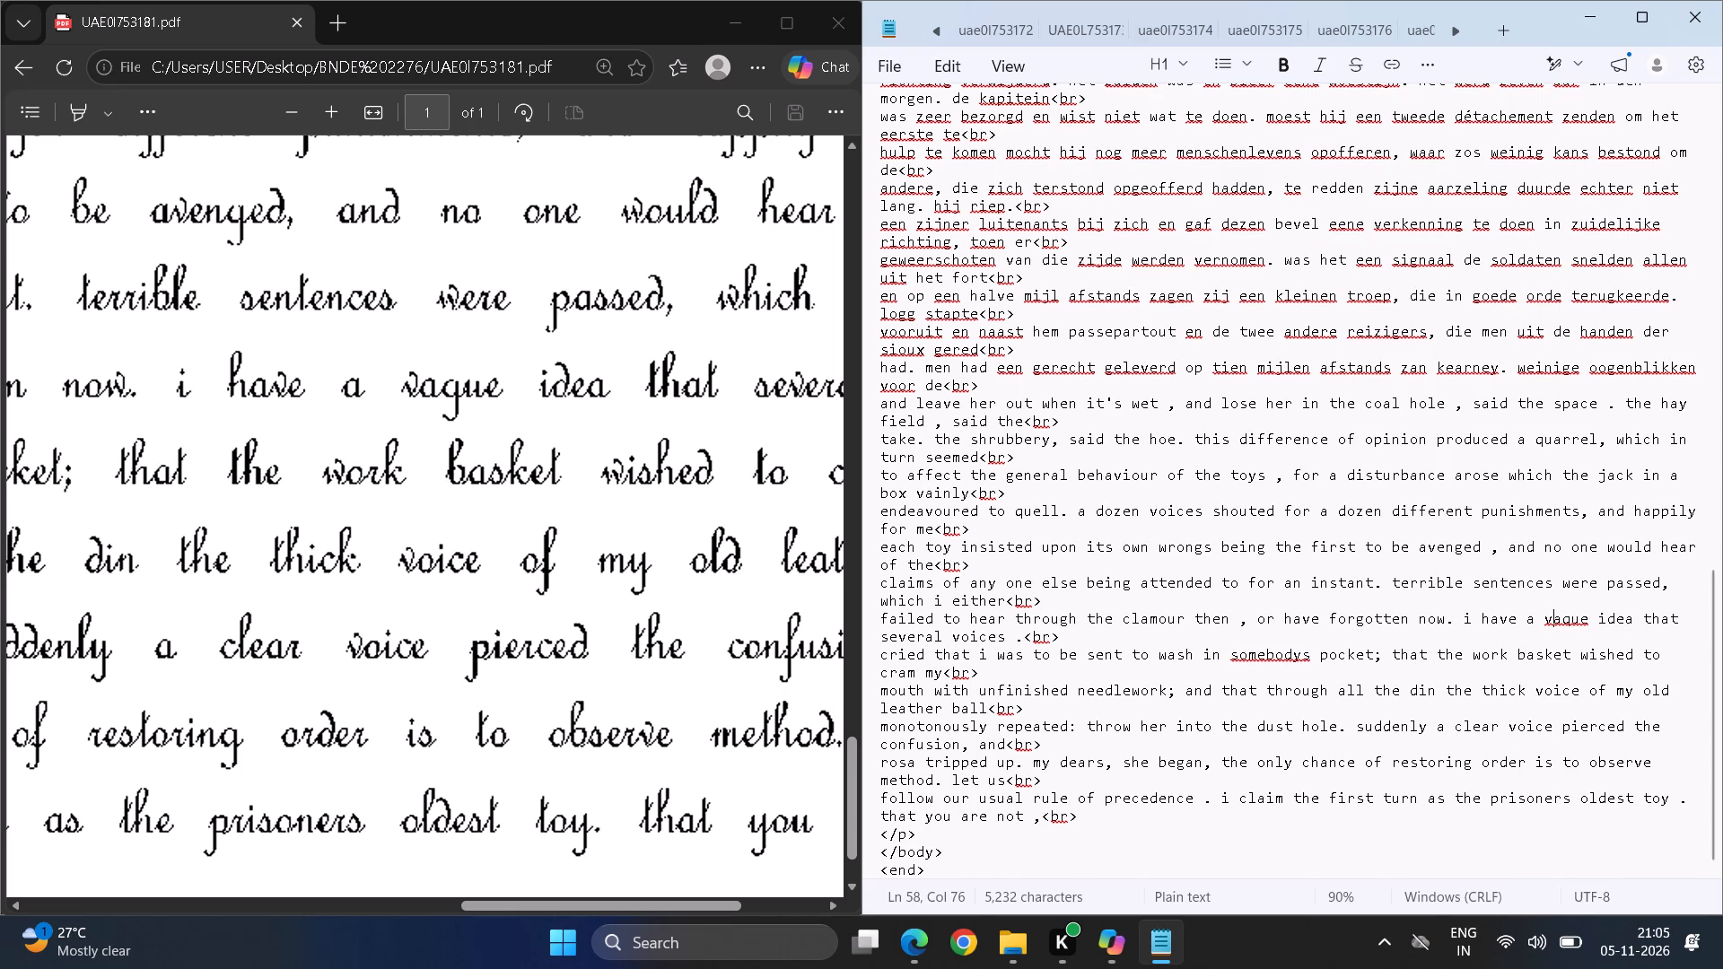
Correct "space" to "spade" in the line beginning "and leave her out", using the review list and the PDF page.
scroll(1526, 515, "up", 6)
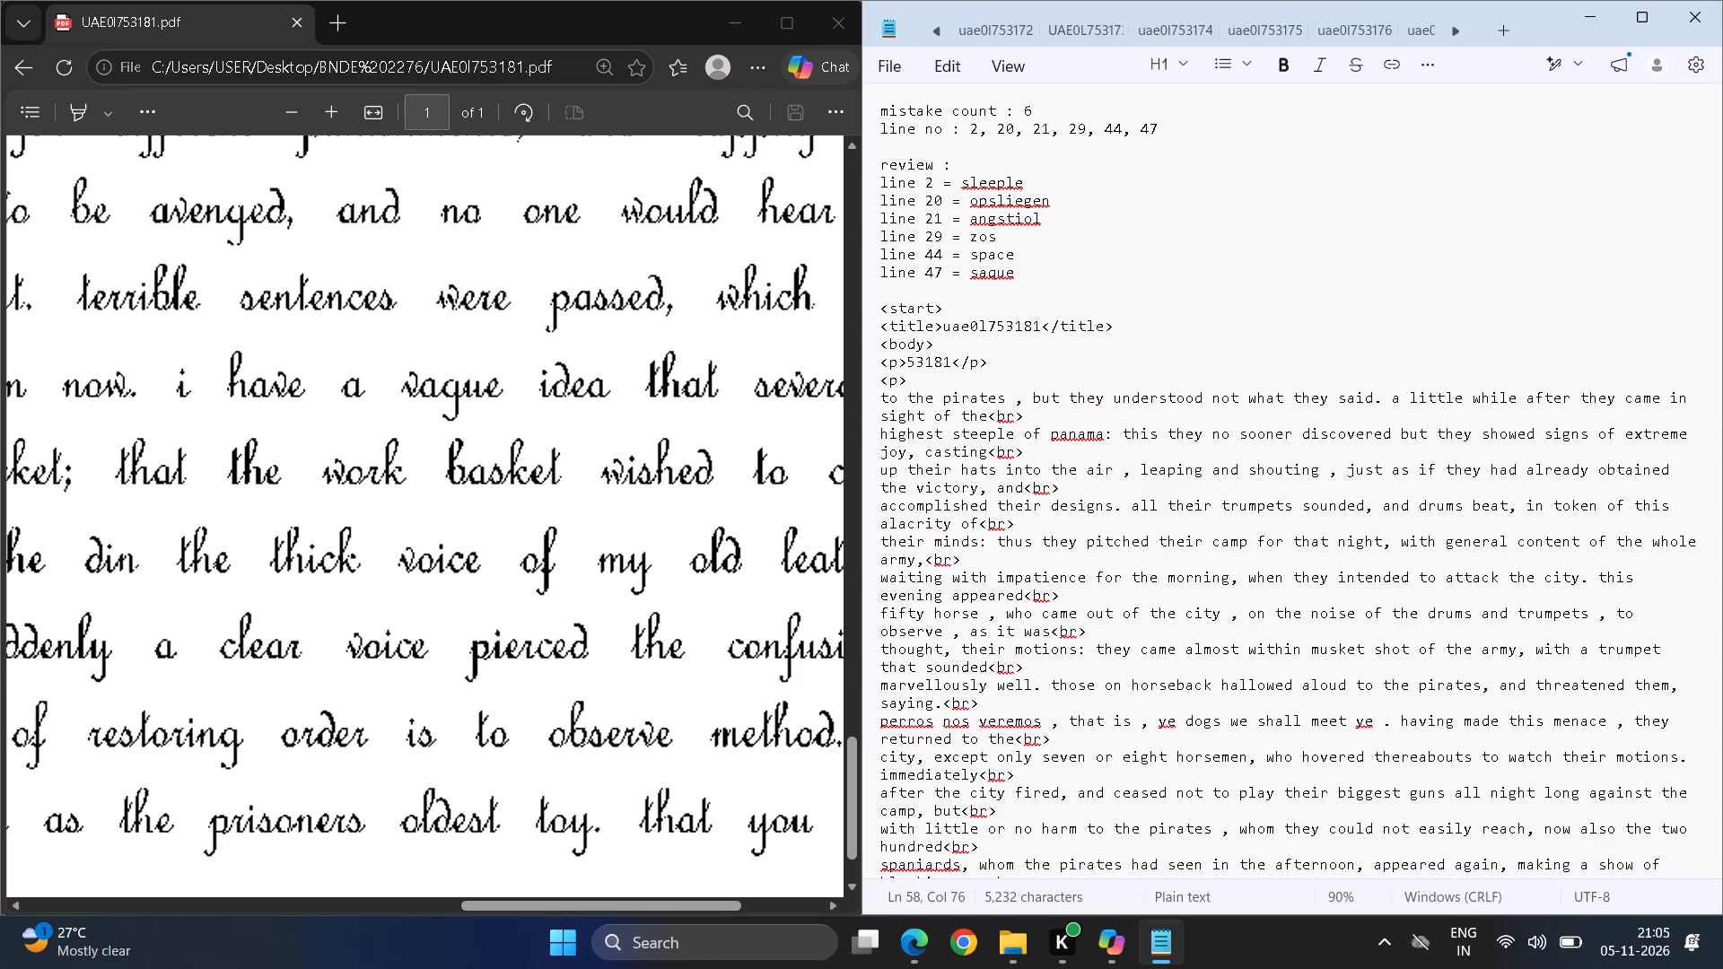
scroll(1526, 515, "down", 4)
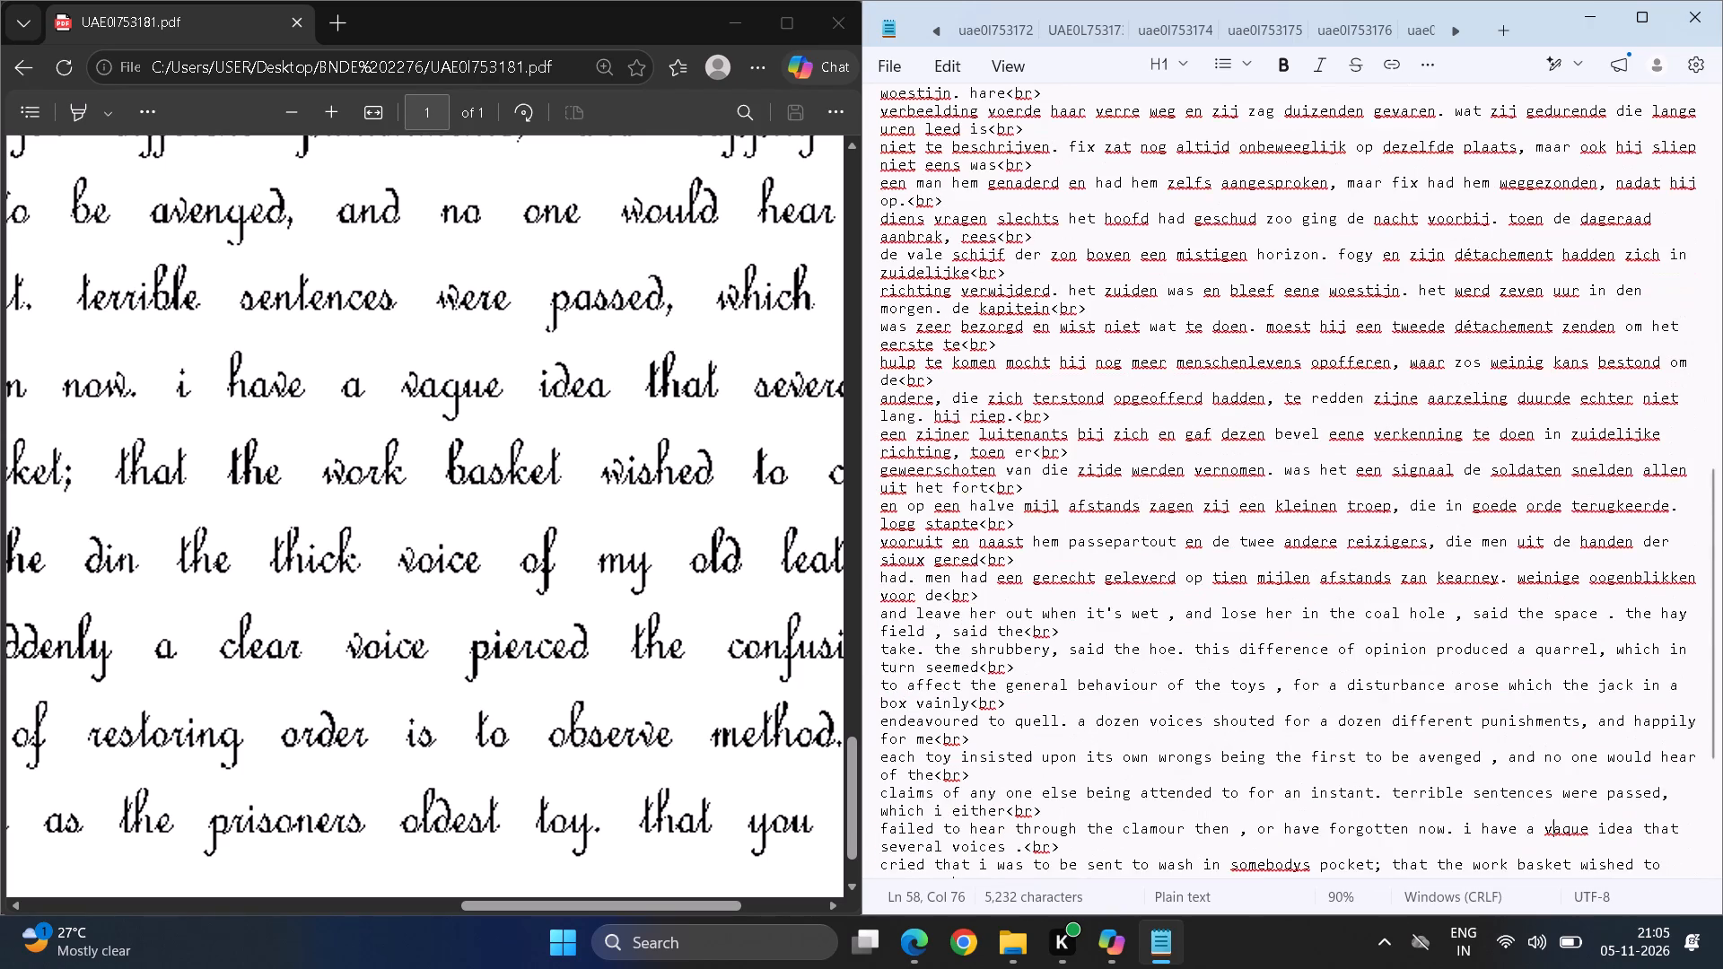
scroll(1526, 515, "down", 2)
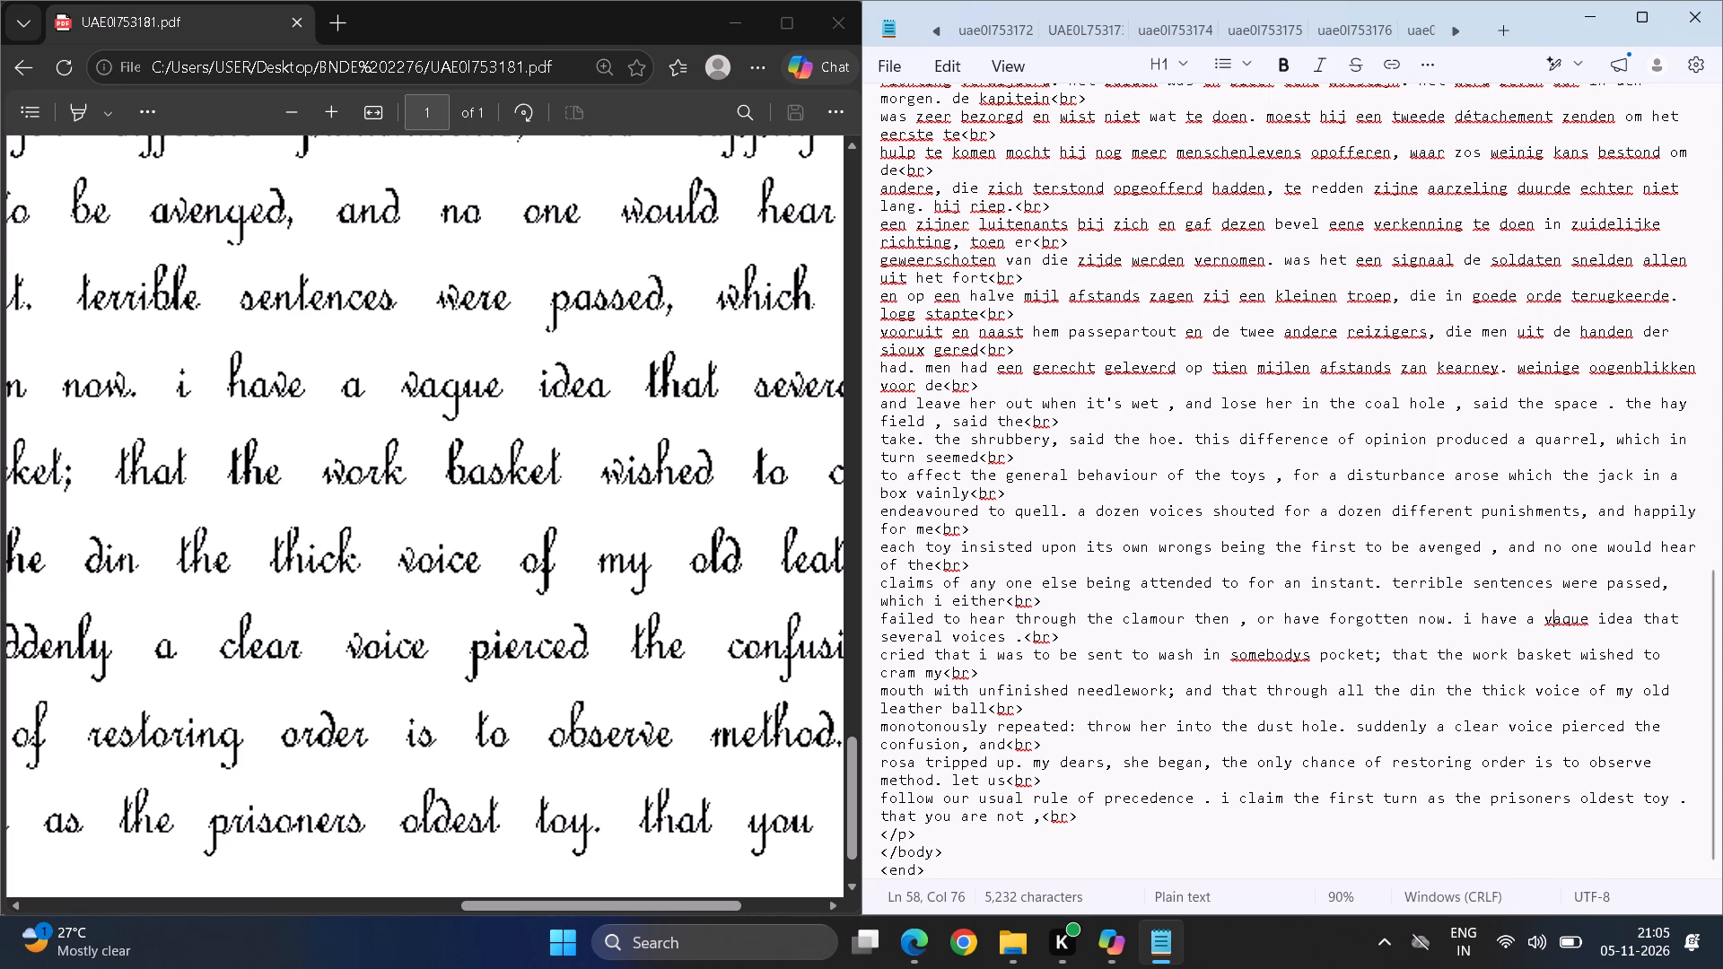
scroll(604, 474, "left", 3)
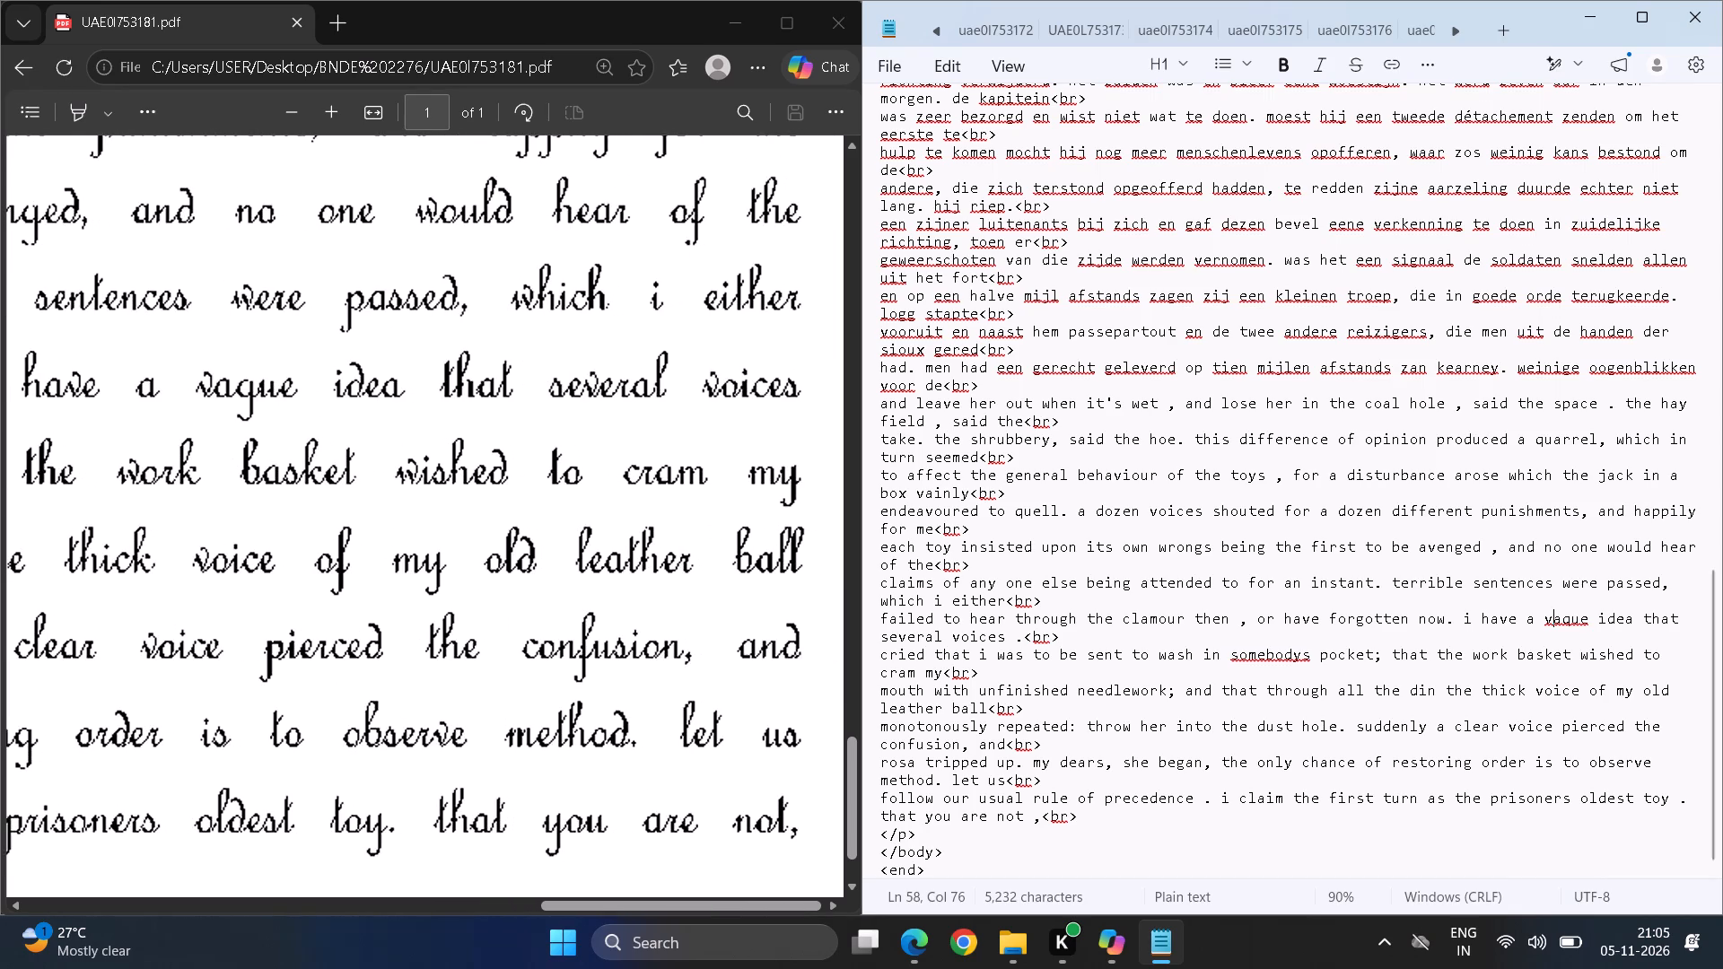
scroll(604, 474, "left", 1)
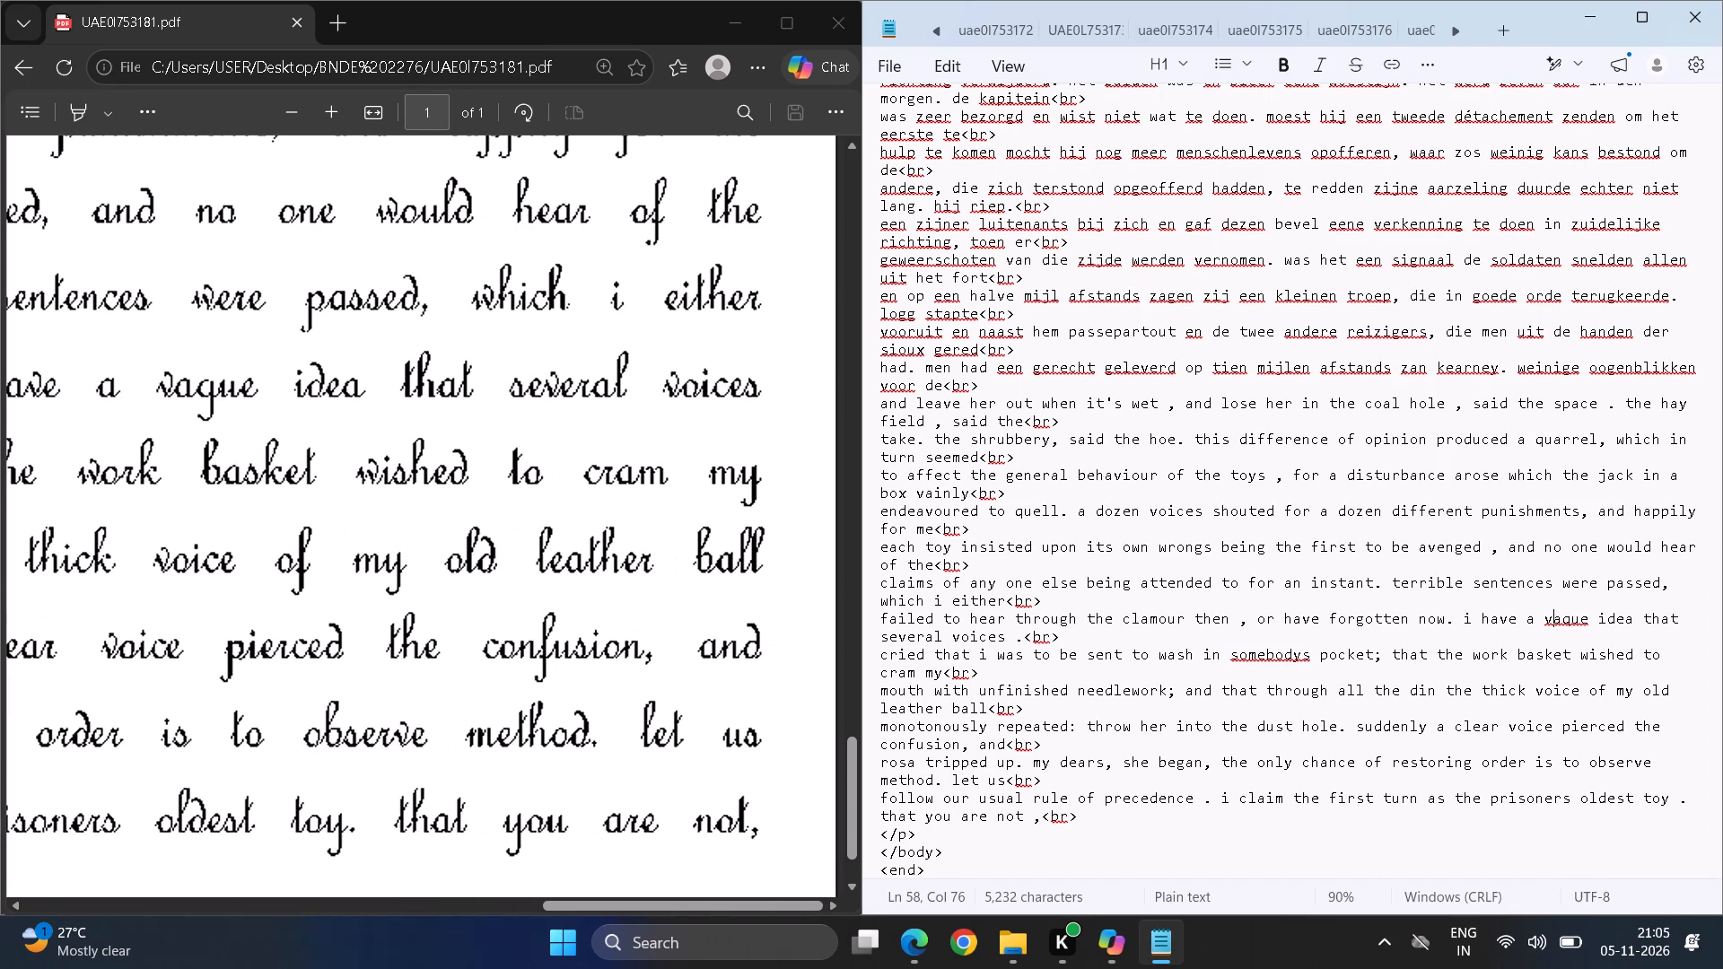
scroll(604, 474, "up", 3)
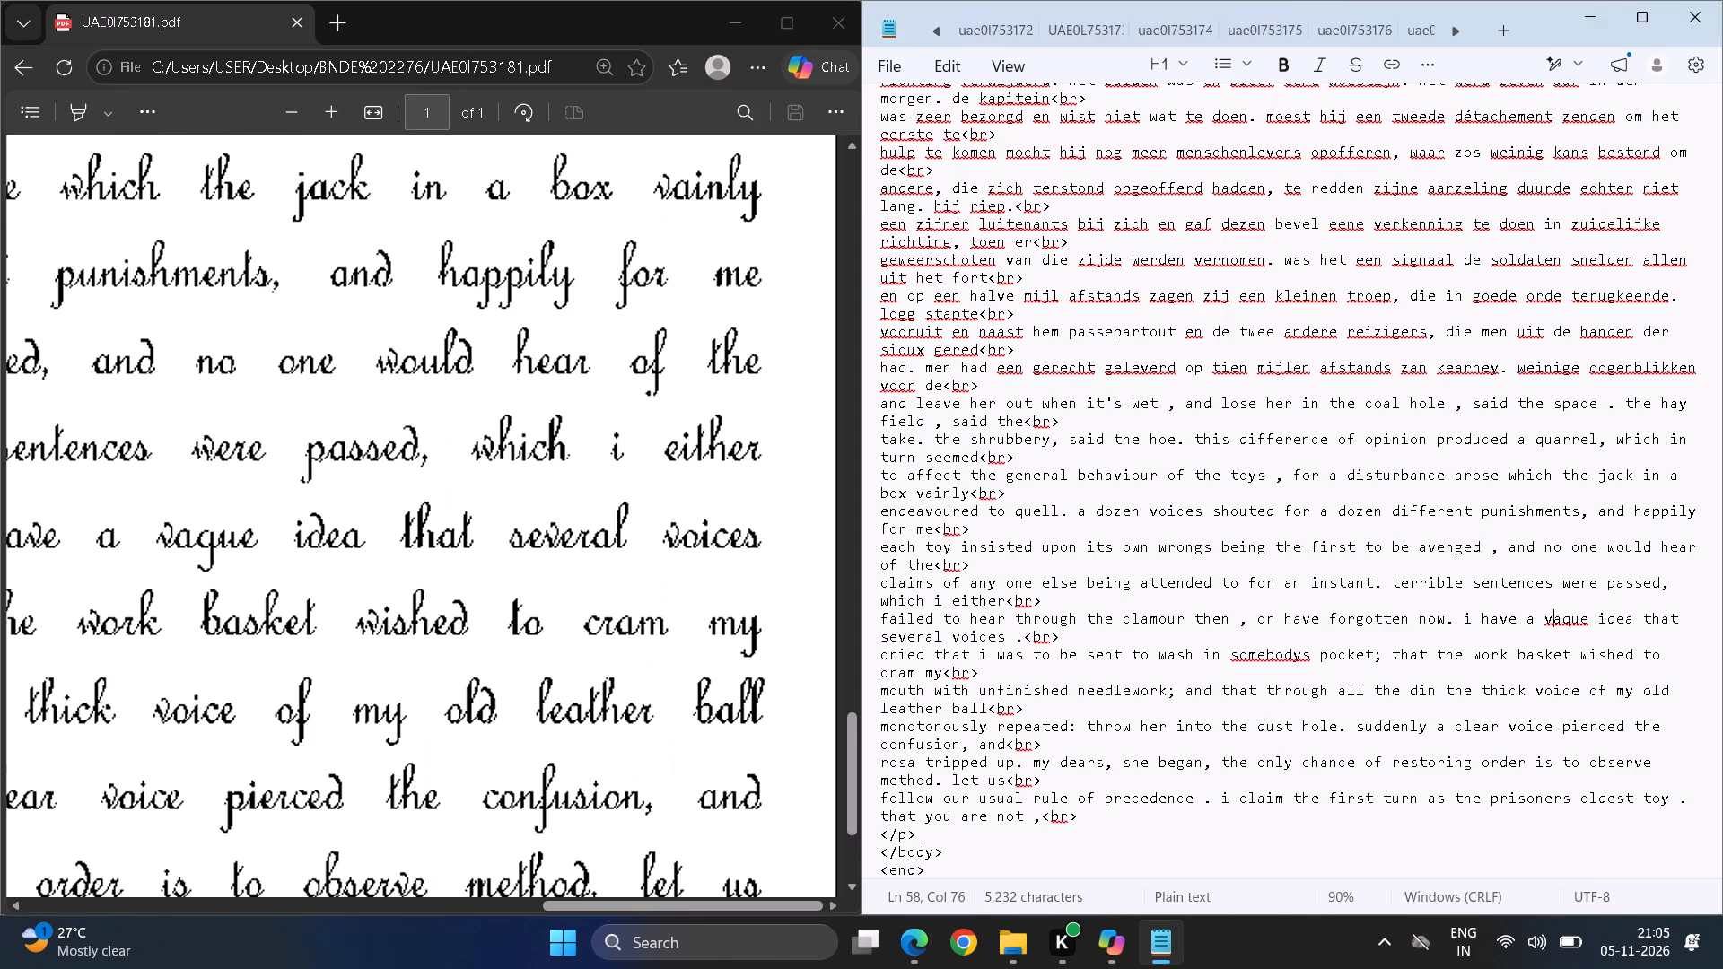
scroll(604, 474, "up", 2)
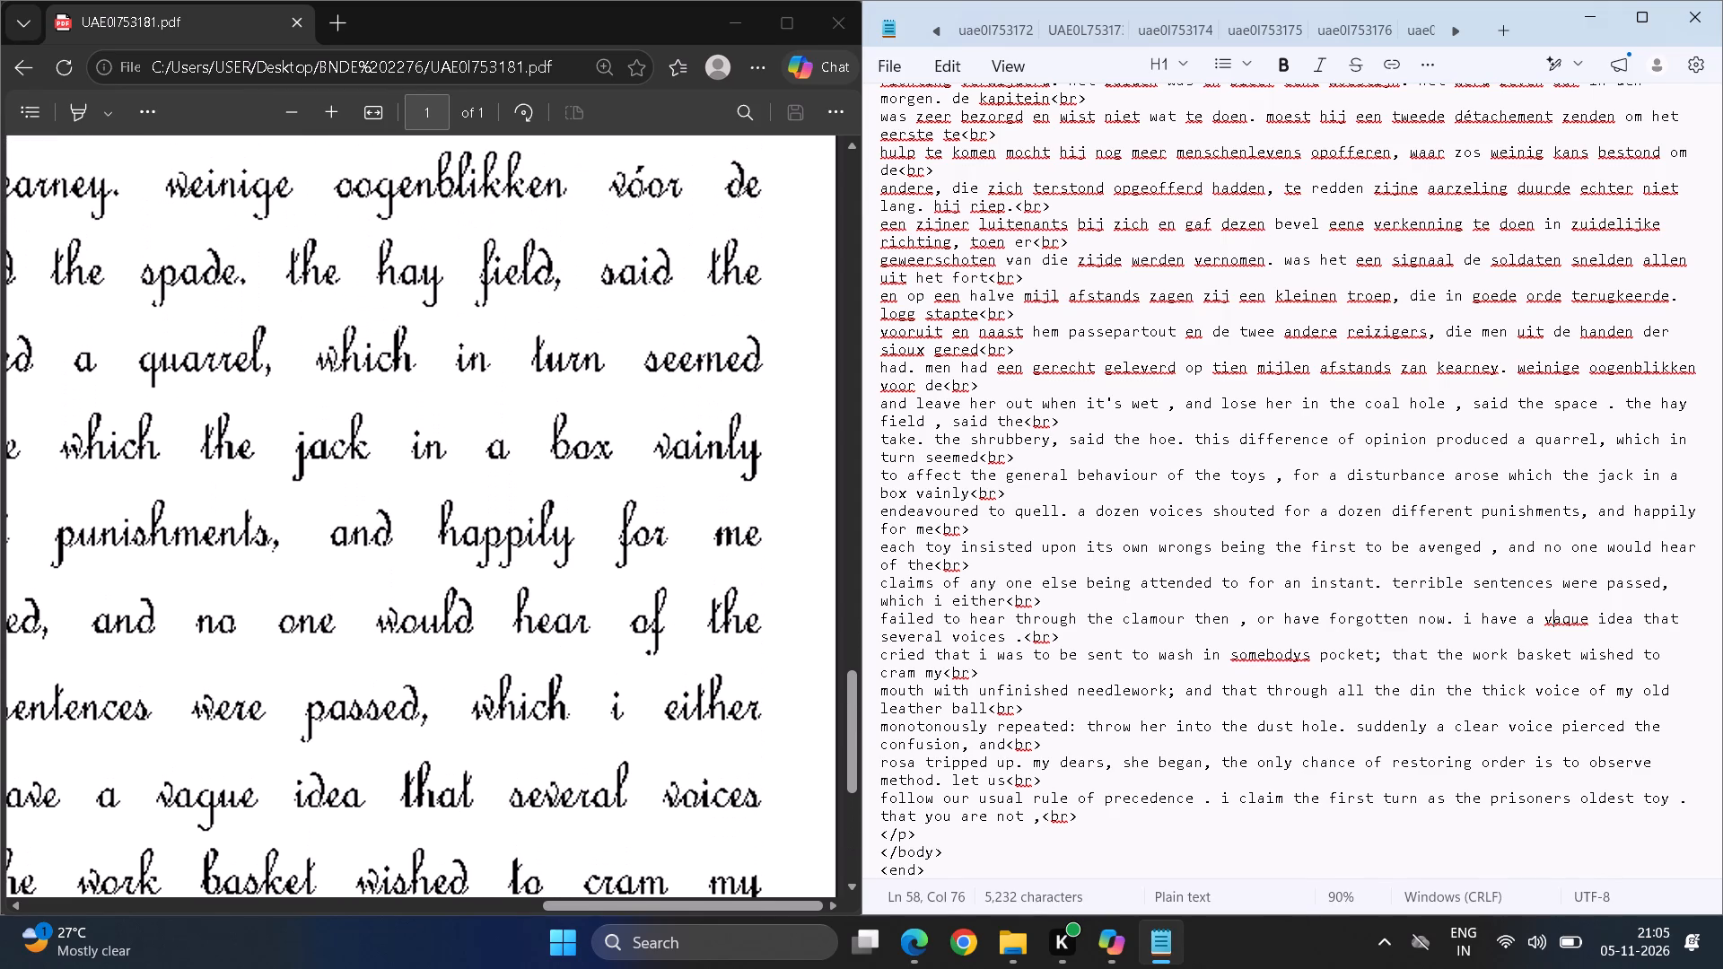
scroll(349, 323, "right", 1)
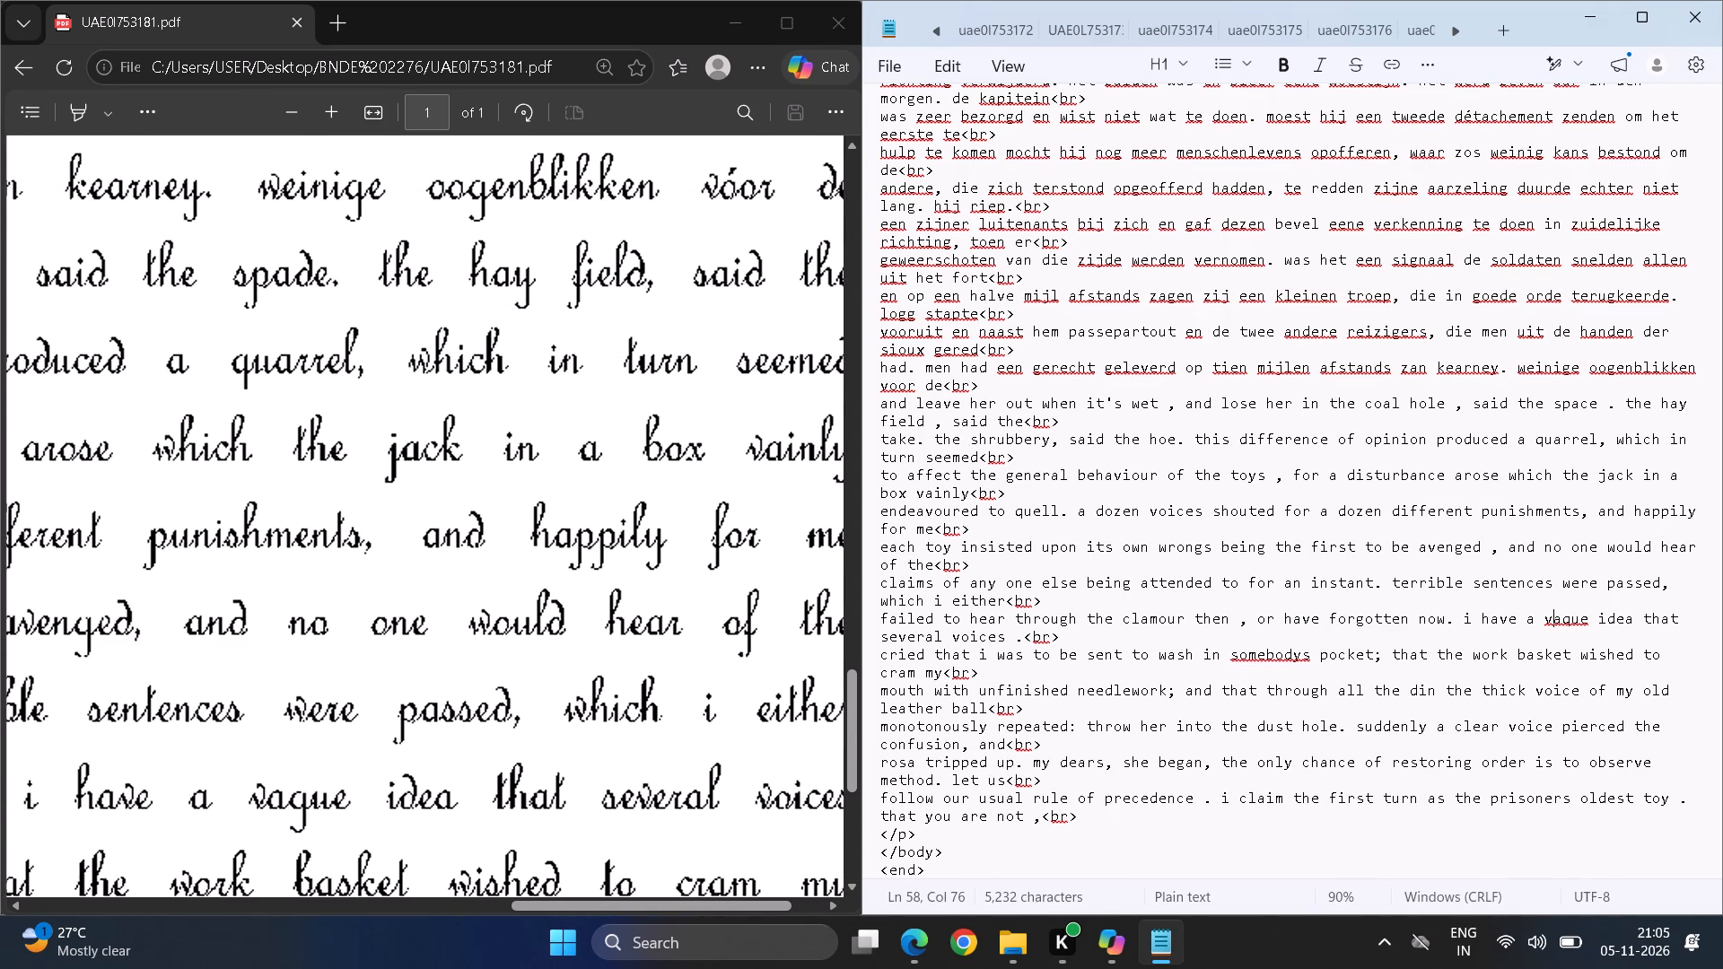
left_click(1588, 401)
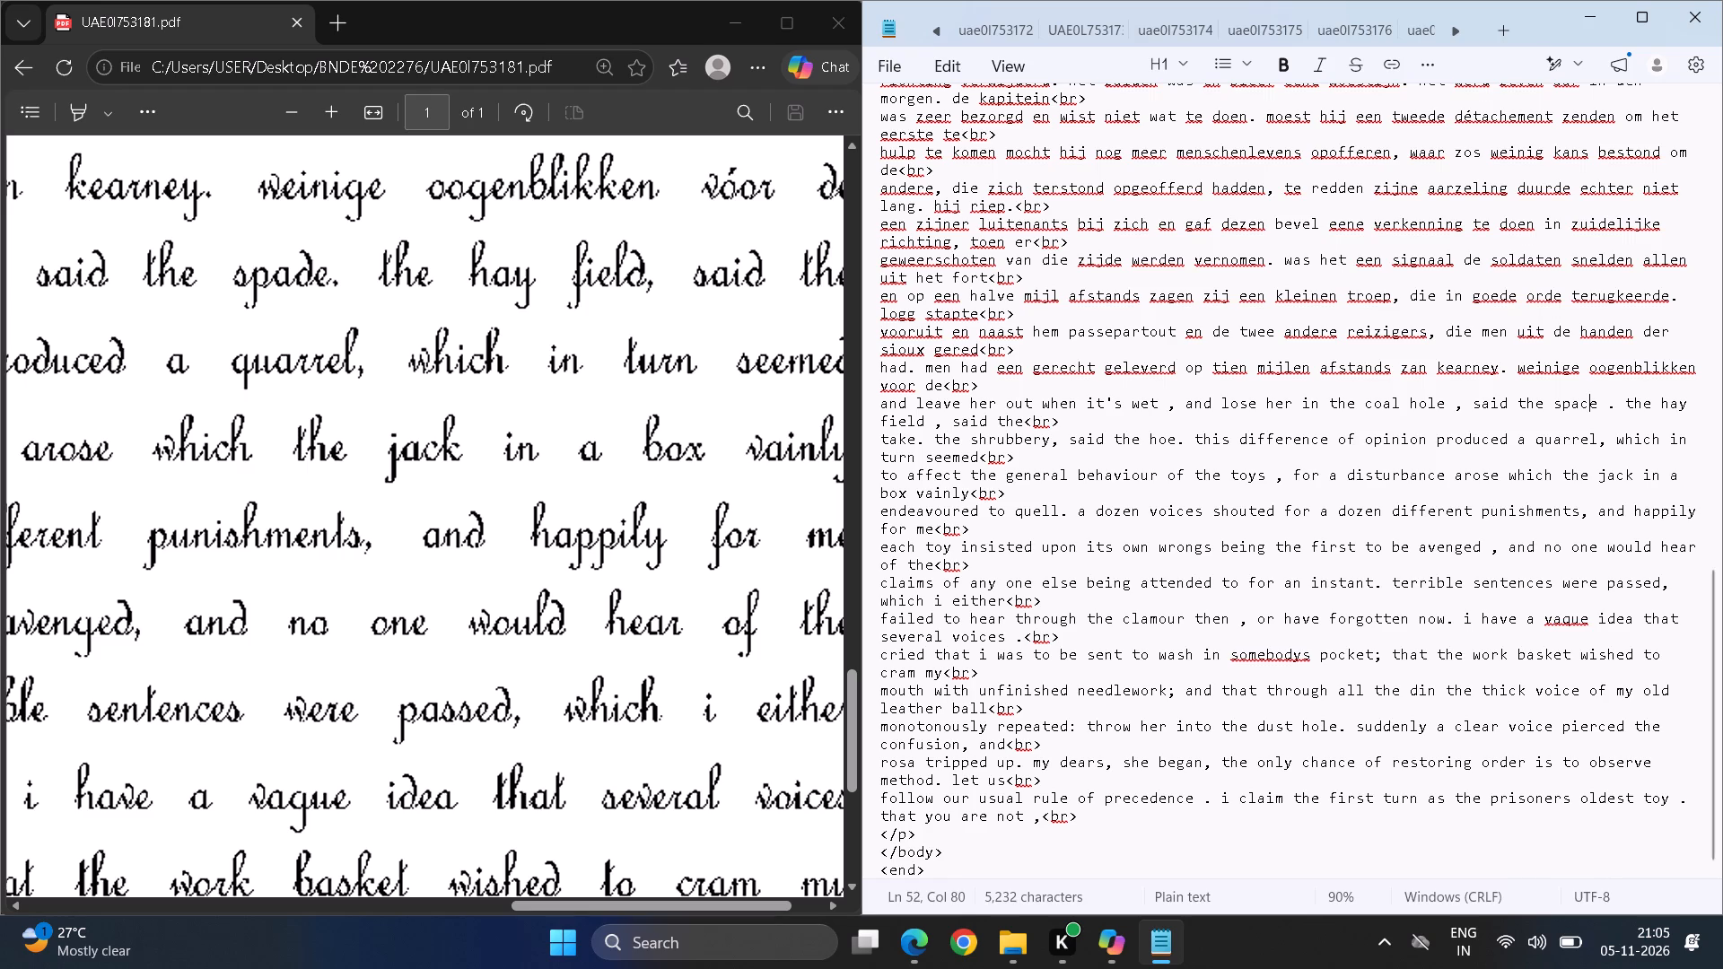
key("BackSpace")
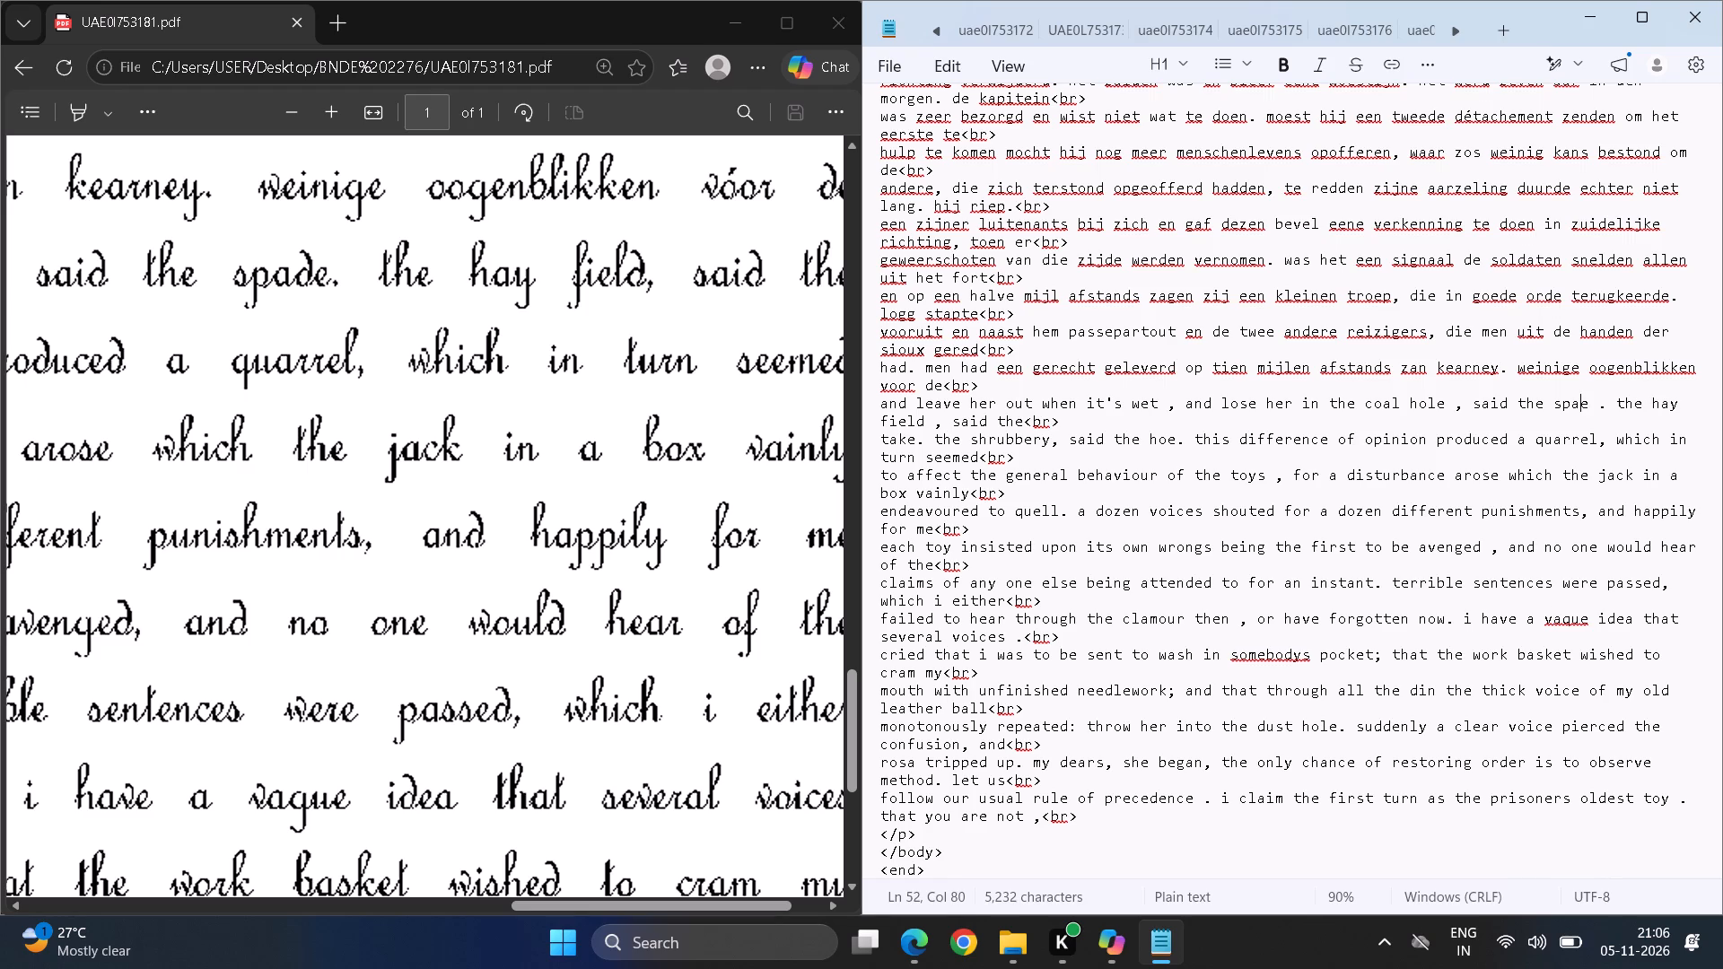
key("d")
Correct "zos" to "zoo" in the Dutch line beginning "hulp te komen", using the review list and the PDF page.
scroll(1636, 325, "up", 6)
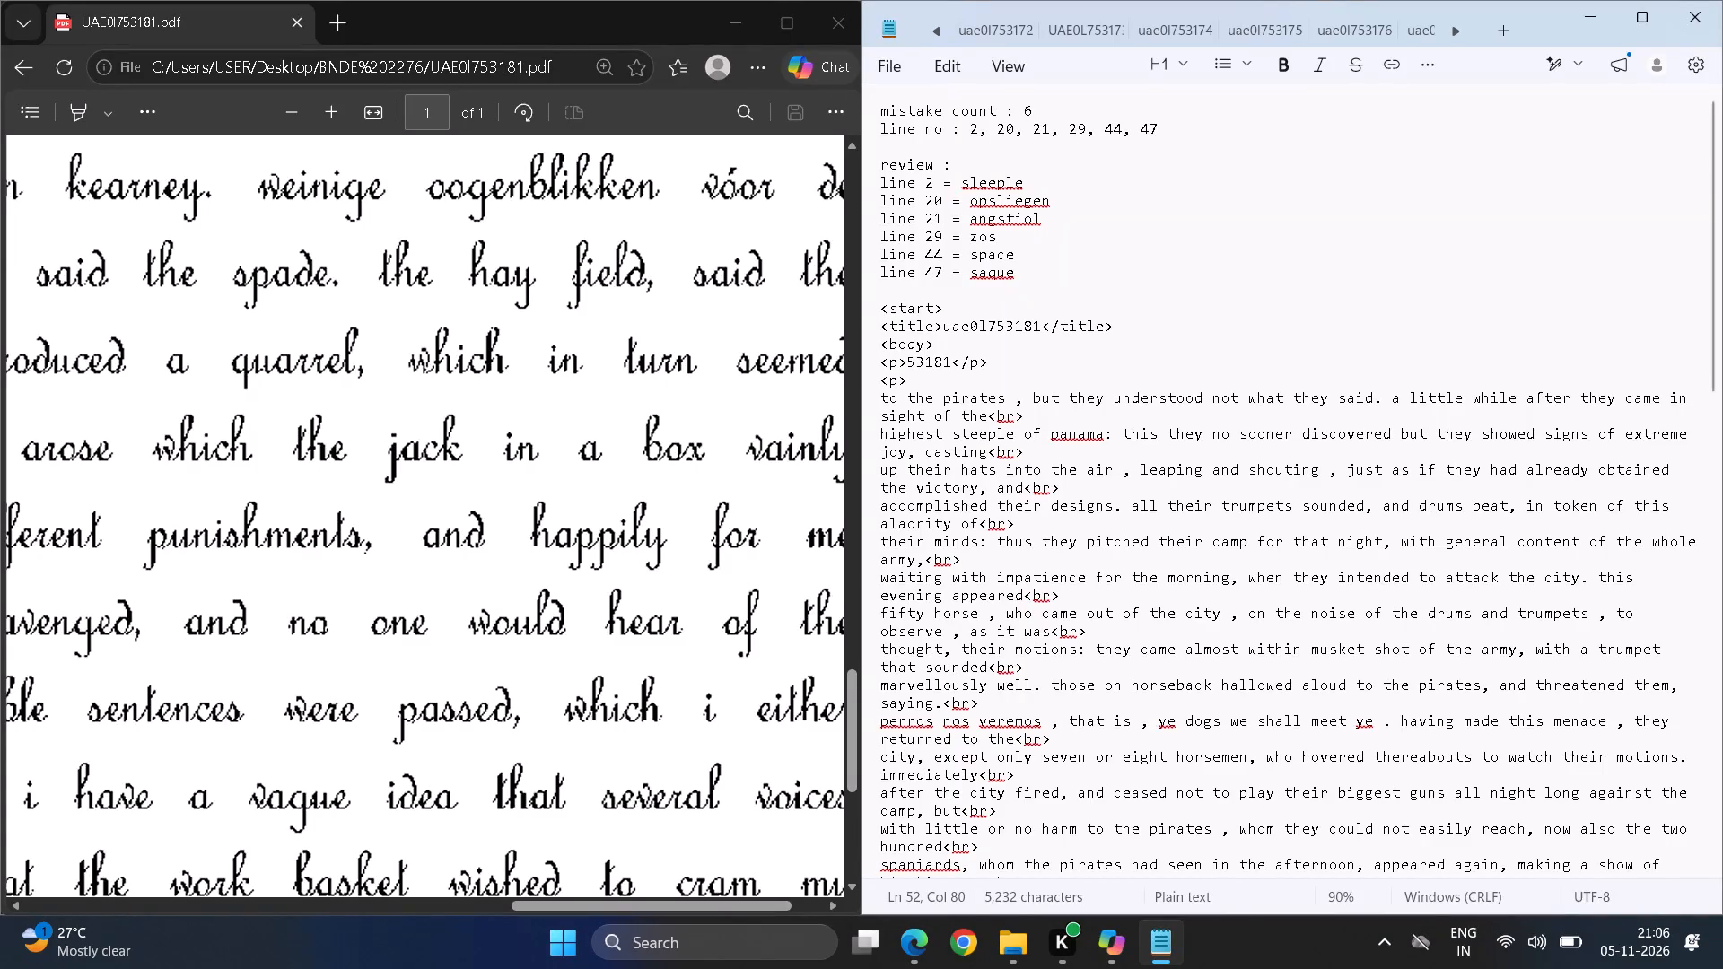
scroll(1351, 482, "down", 3, "ctrl")
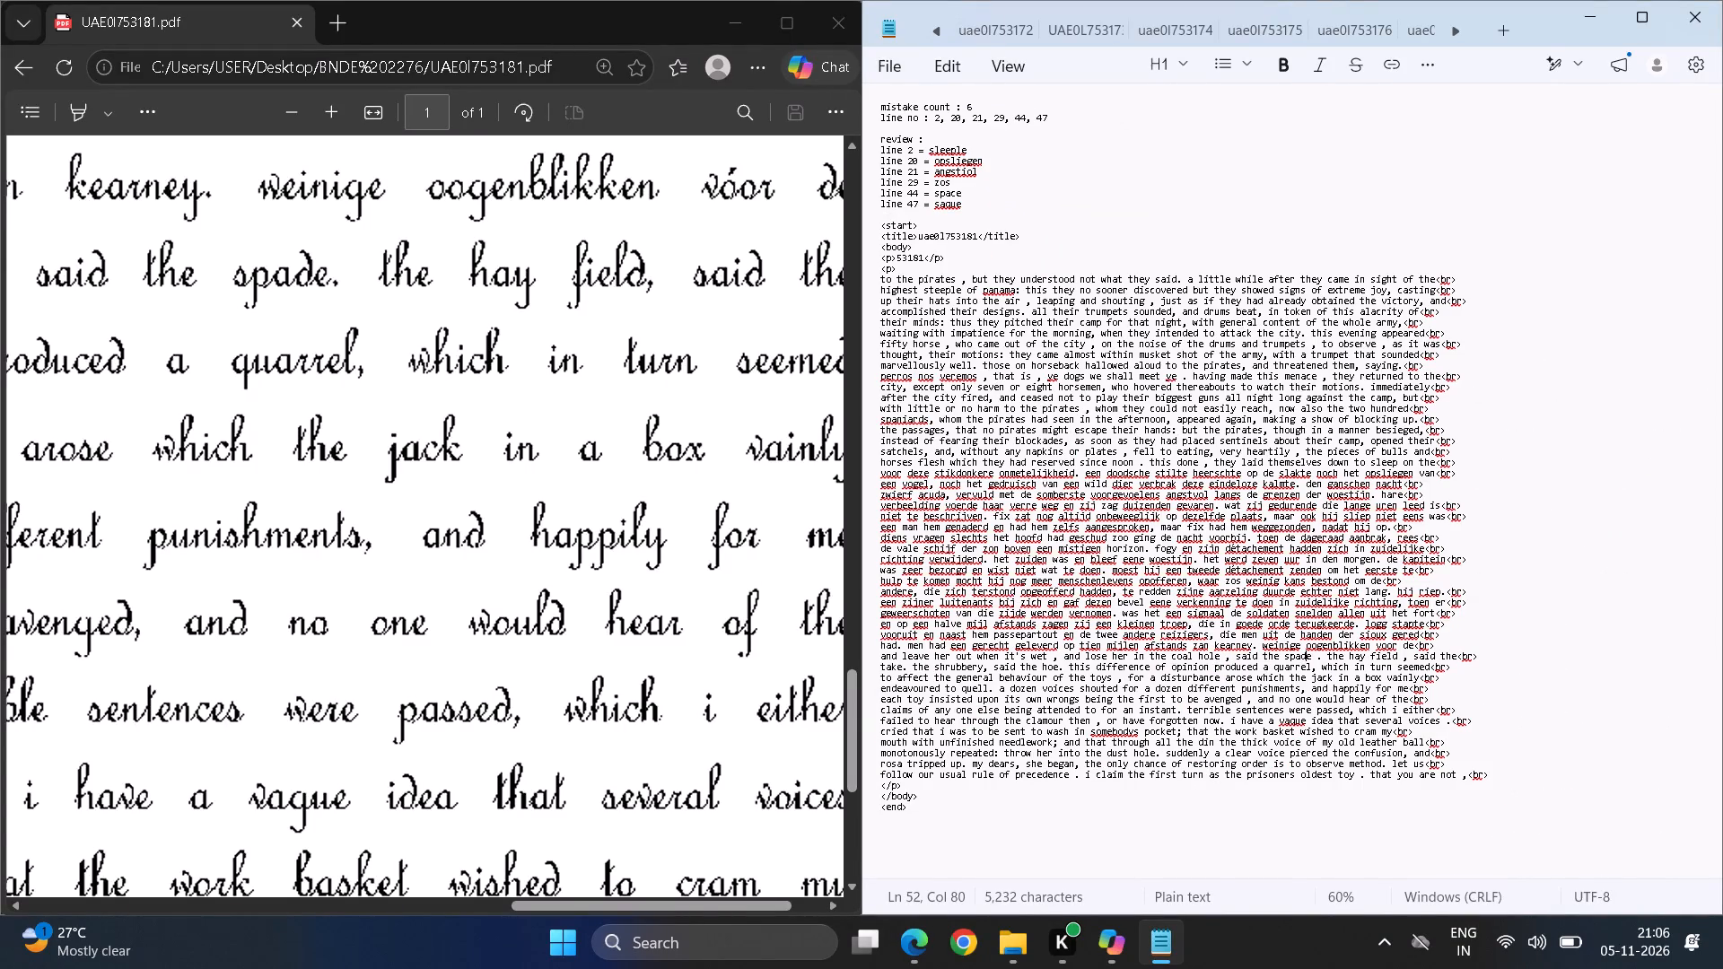
scroll(1502, 291, "up", 2, "ctrl")
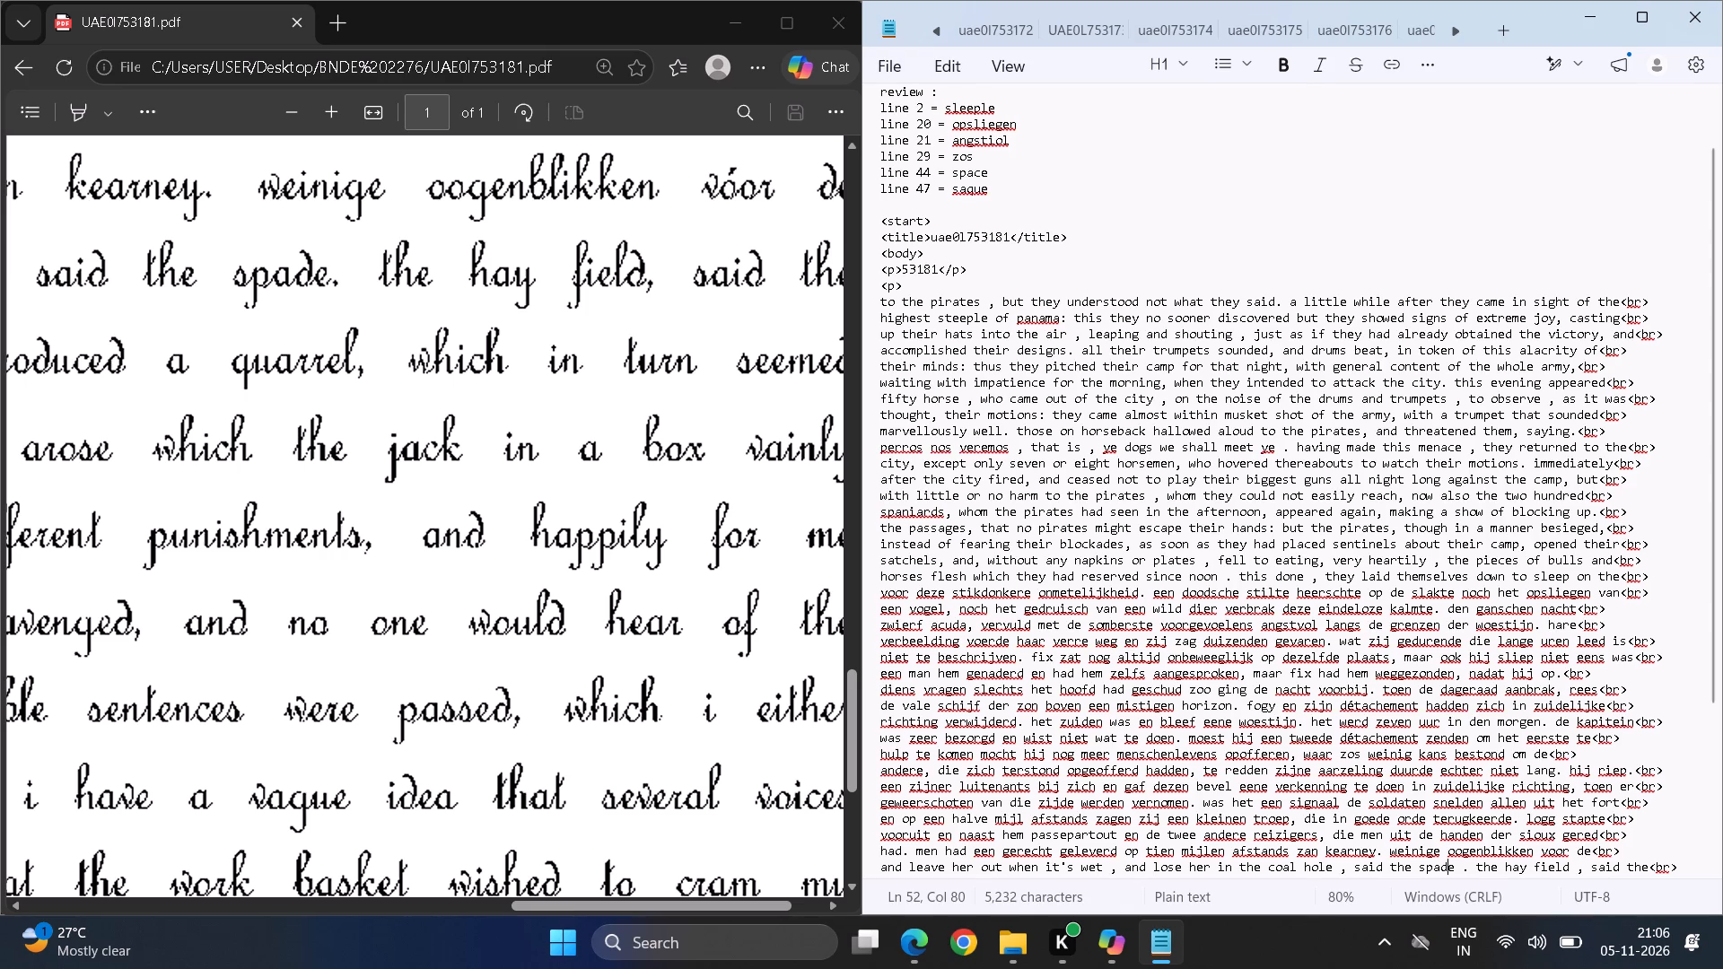
scroll(866, 641, "left", 3)
scroll(714, 562, "left", 2)
scroll(774, 490, "up", 2)
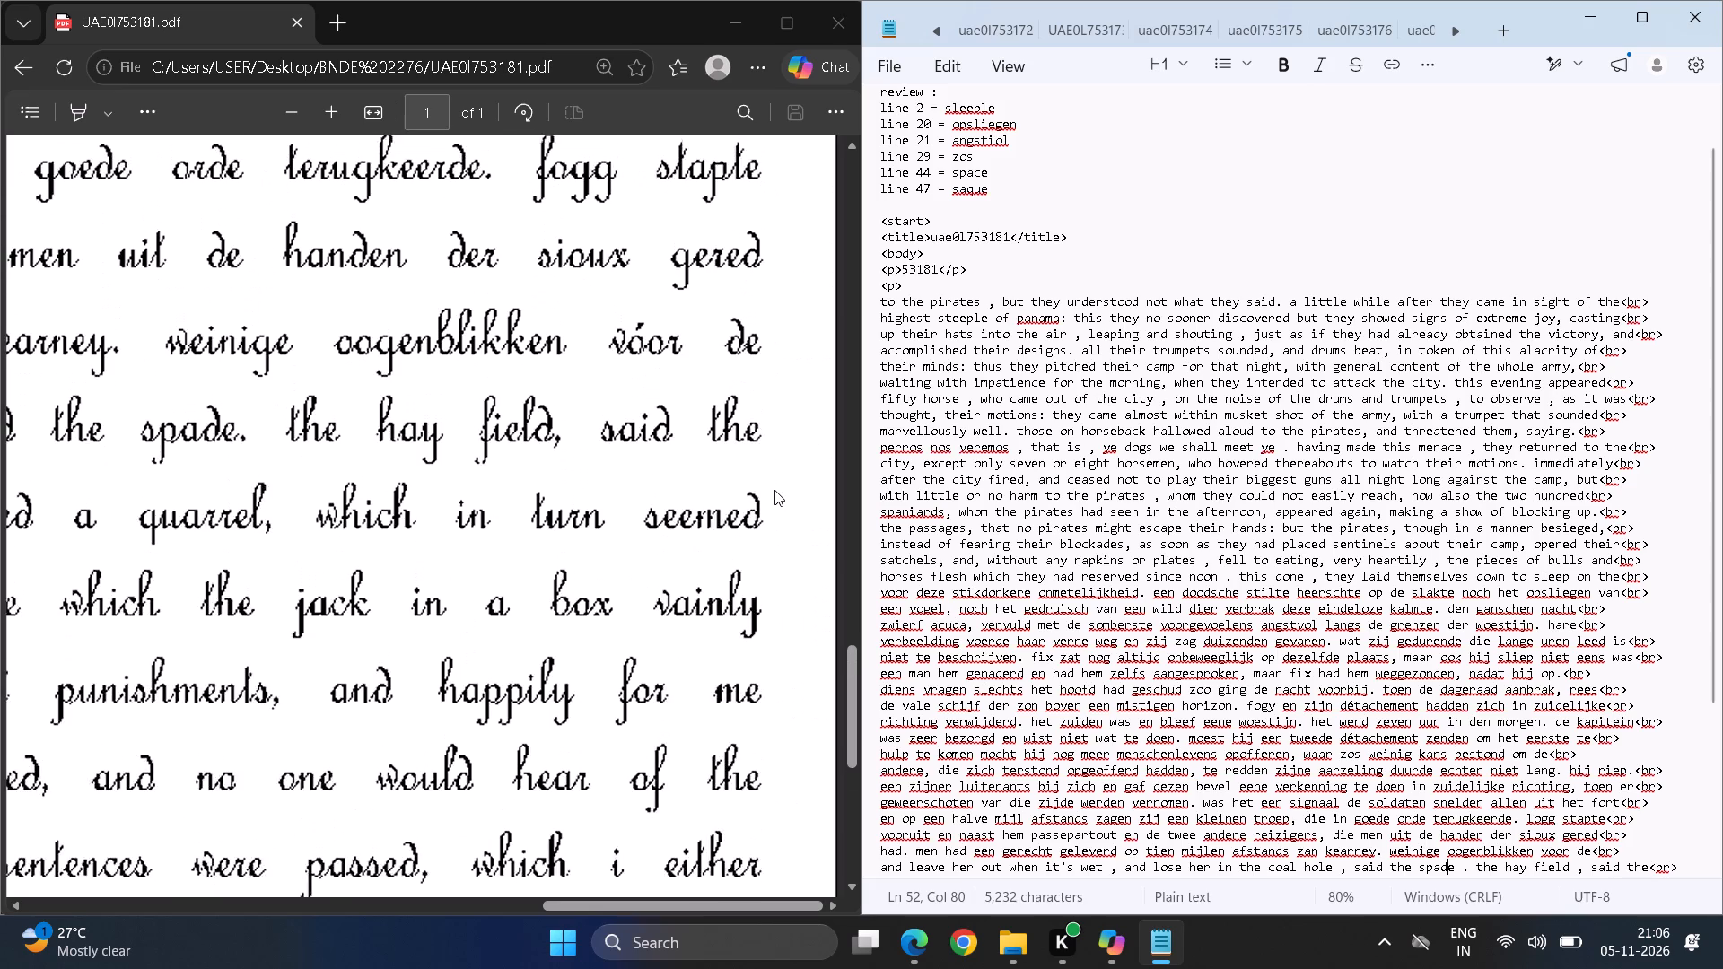
scroll(774, 490, "up", 4)
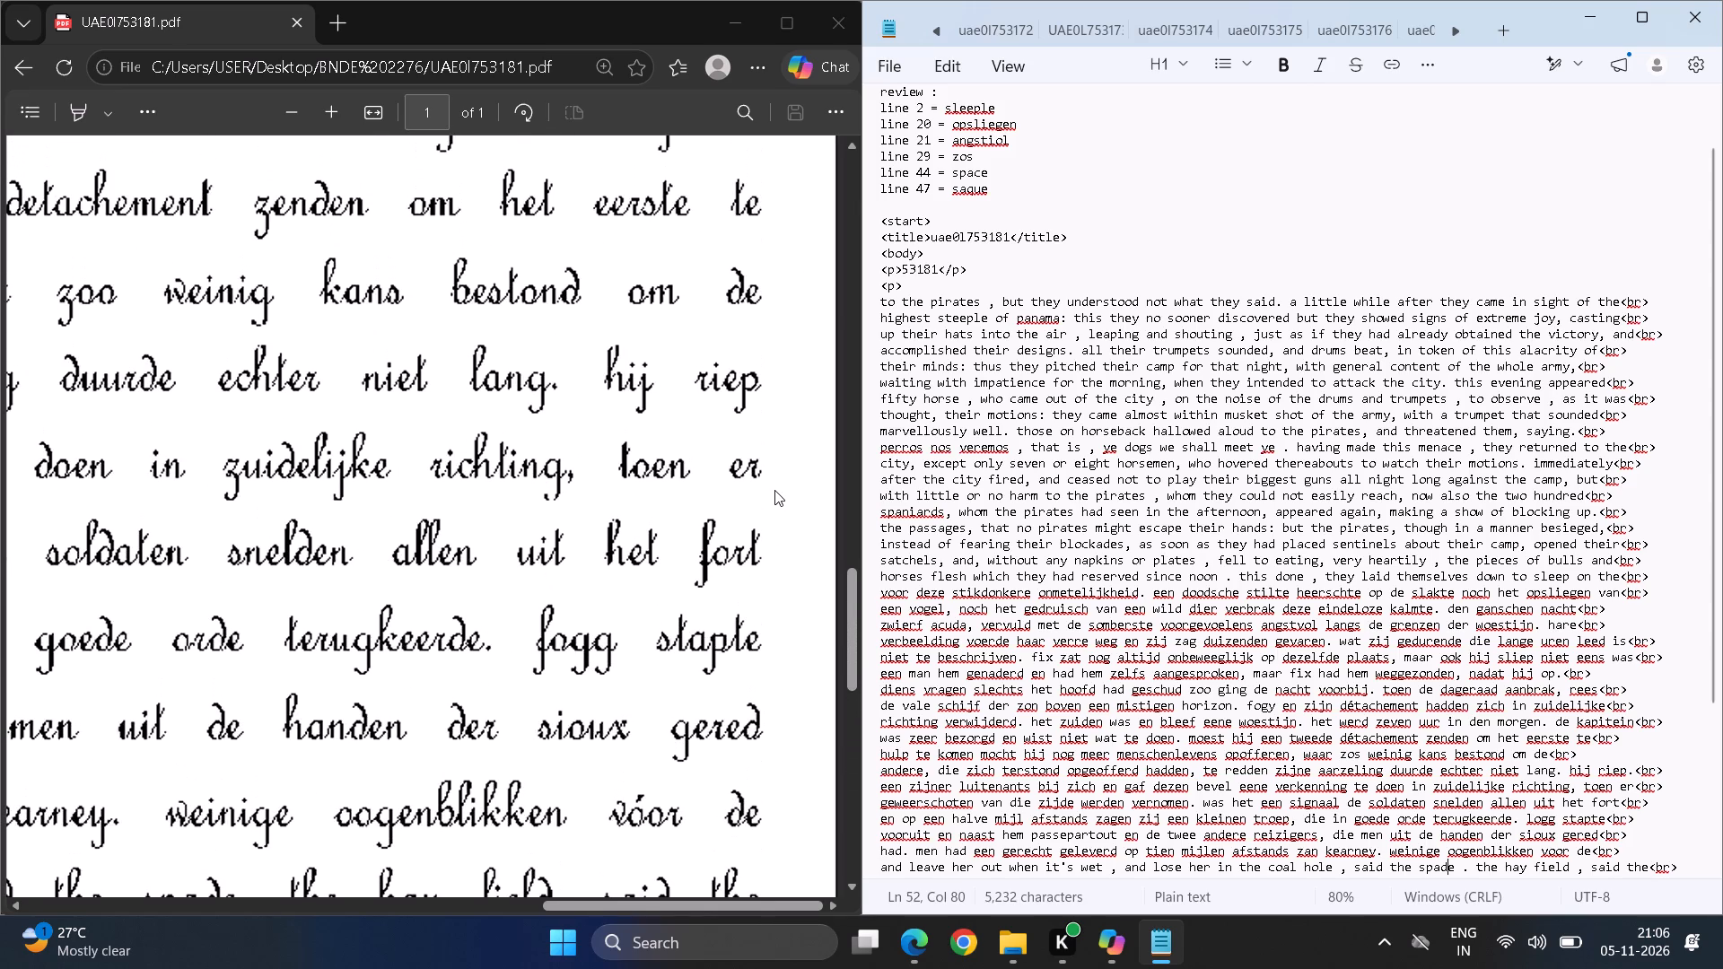
scroll(564, 405, "right", 1)
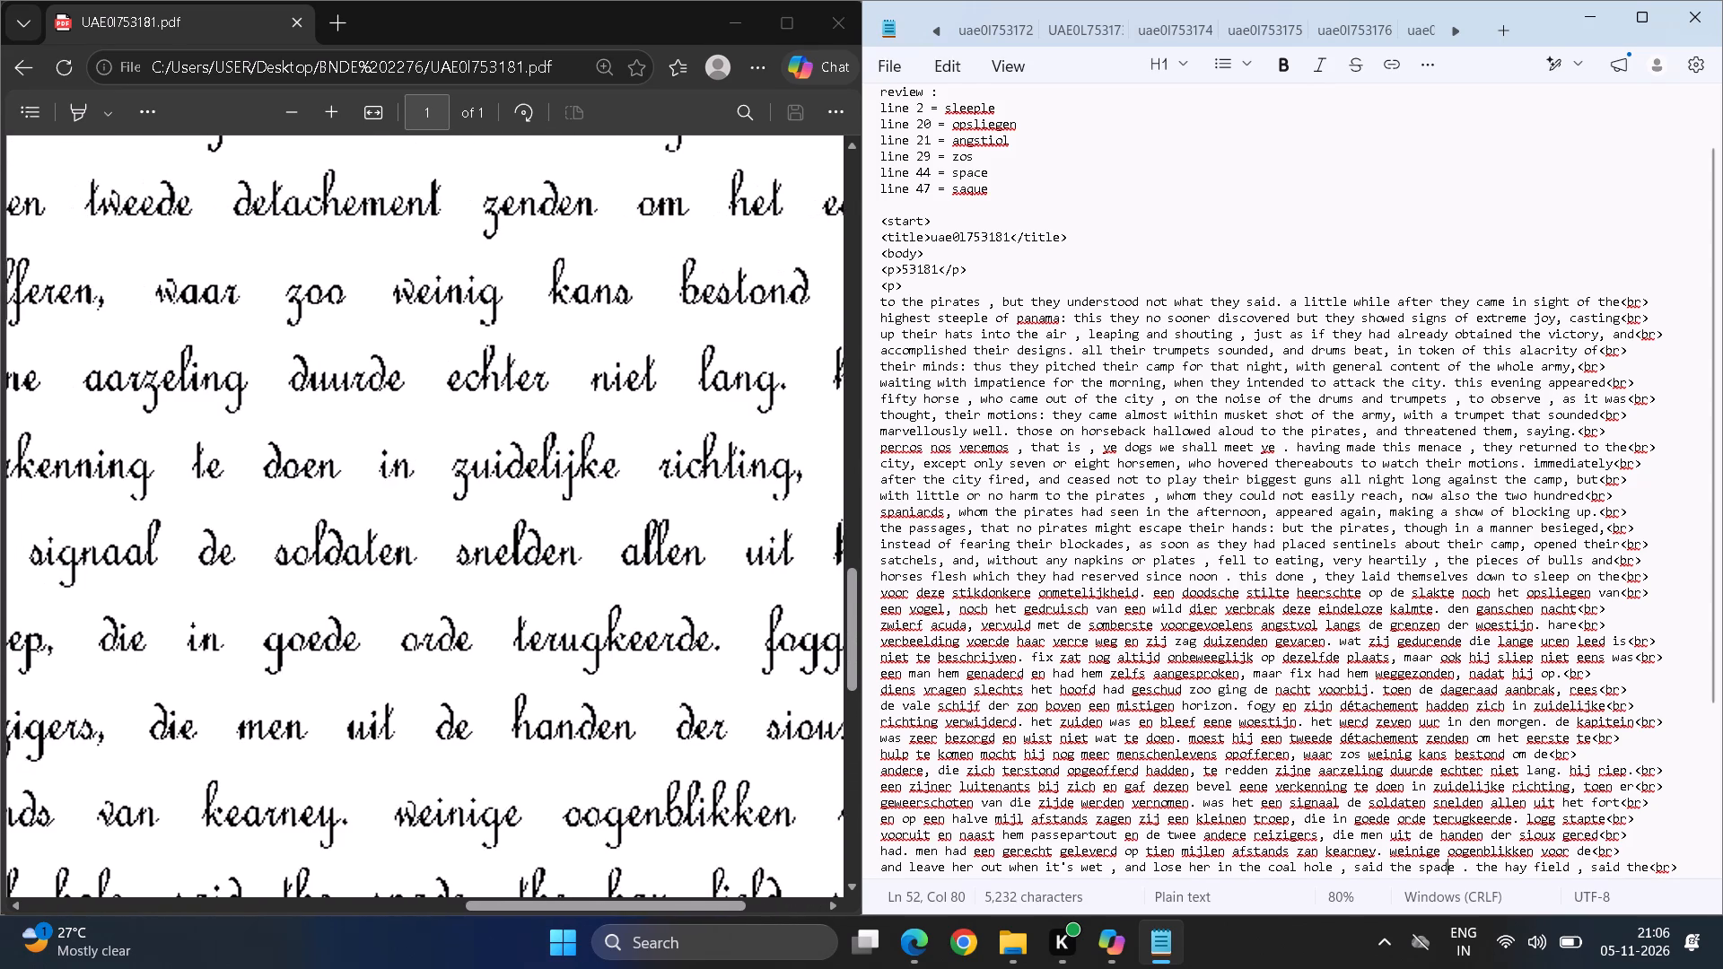
scroll(564, 405, "right", 1)
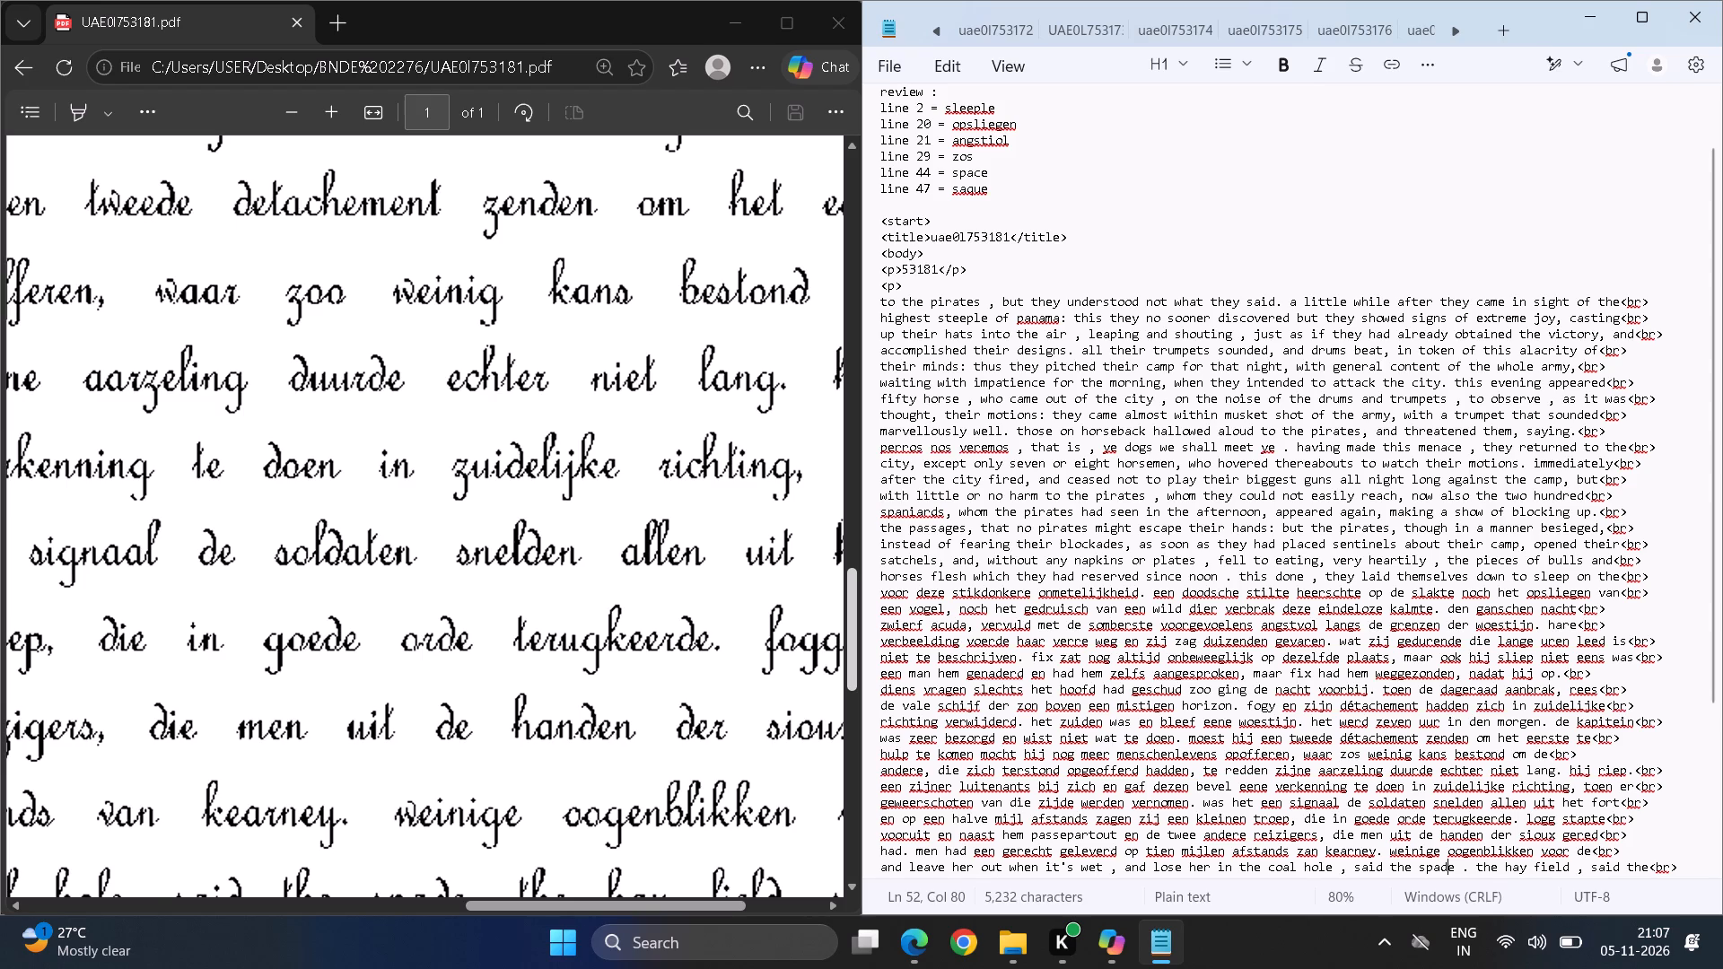
scroll(673, 342, "left", 4)
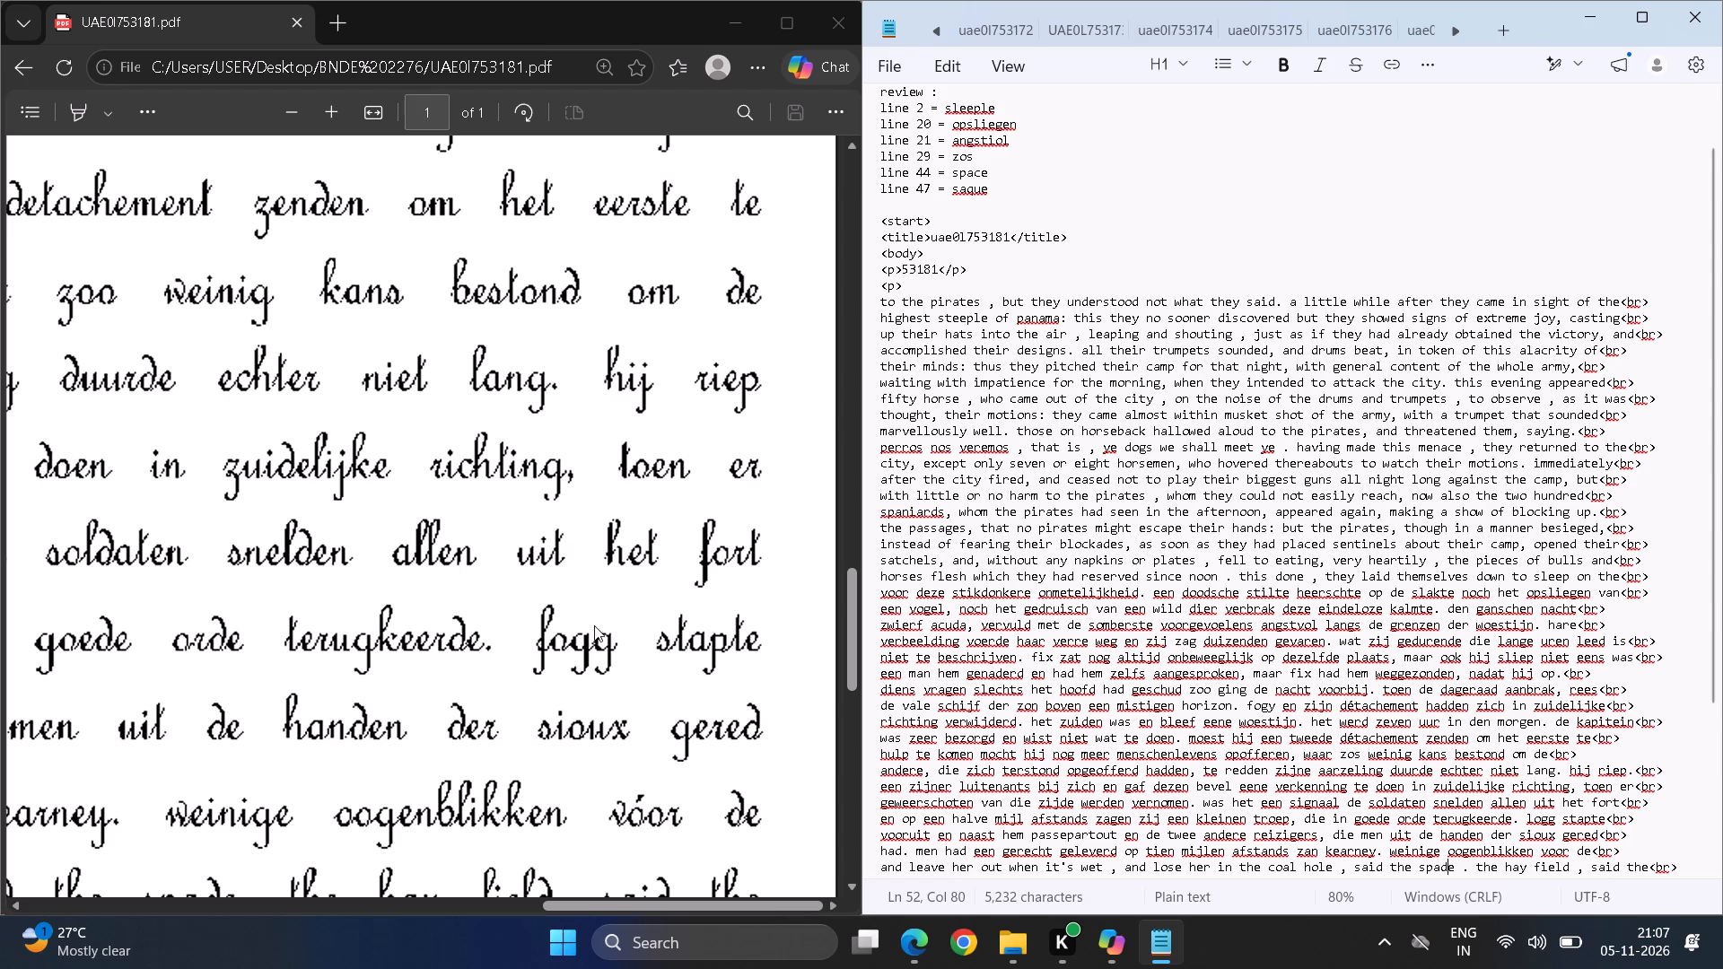
scroll(633, 464, "right", 2)
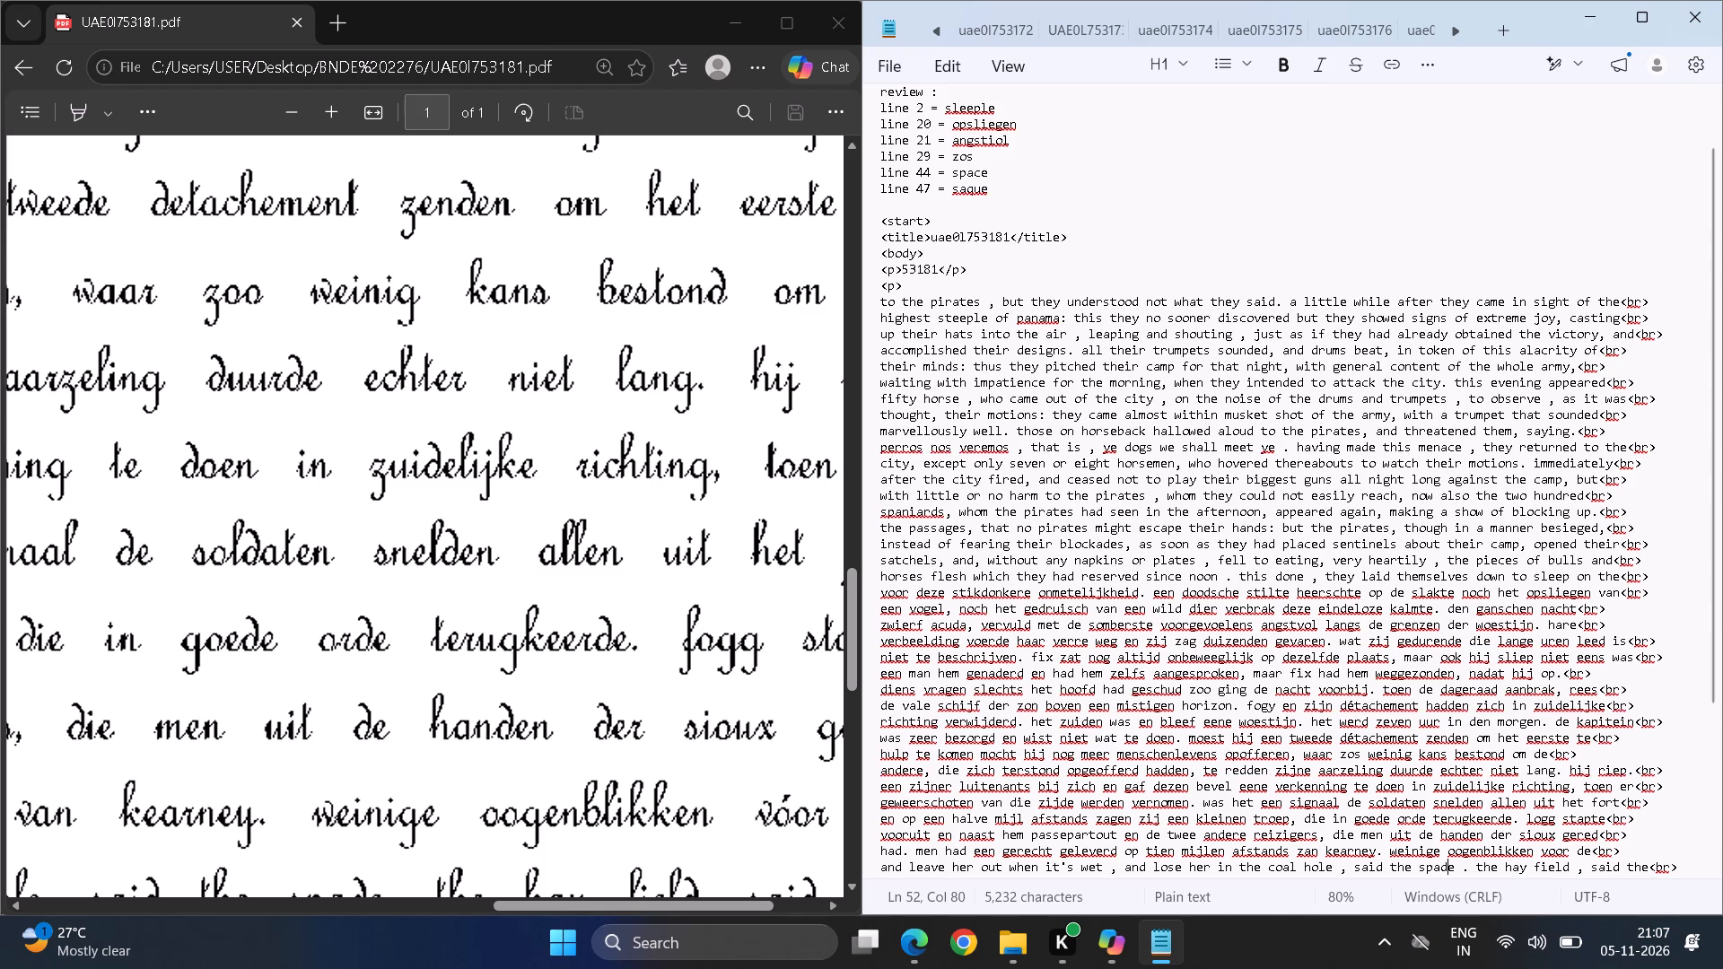
left_click(1359, 751)
key("BackSpace")
key("o")
Delete the mistake count, line numbers and review list above the <start> tag in the page 53181 transcription.
left_click(1649, 9)
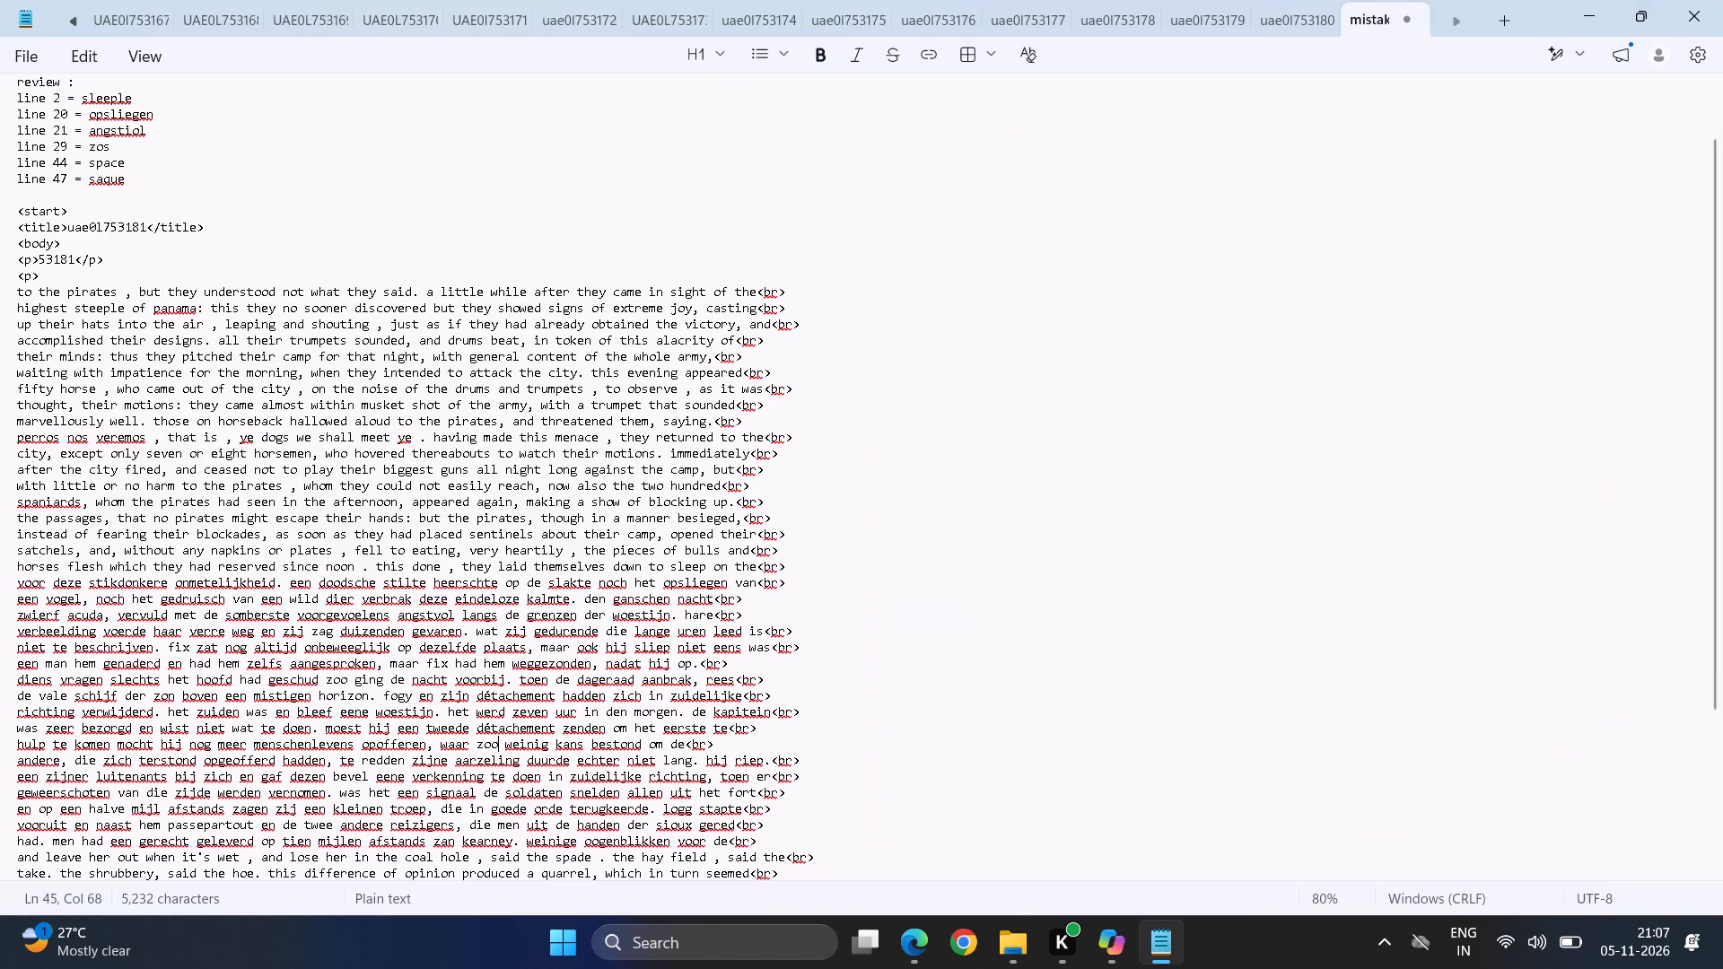
left_click(17, 212)
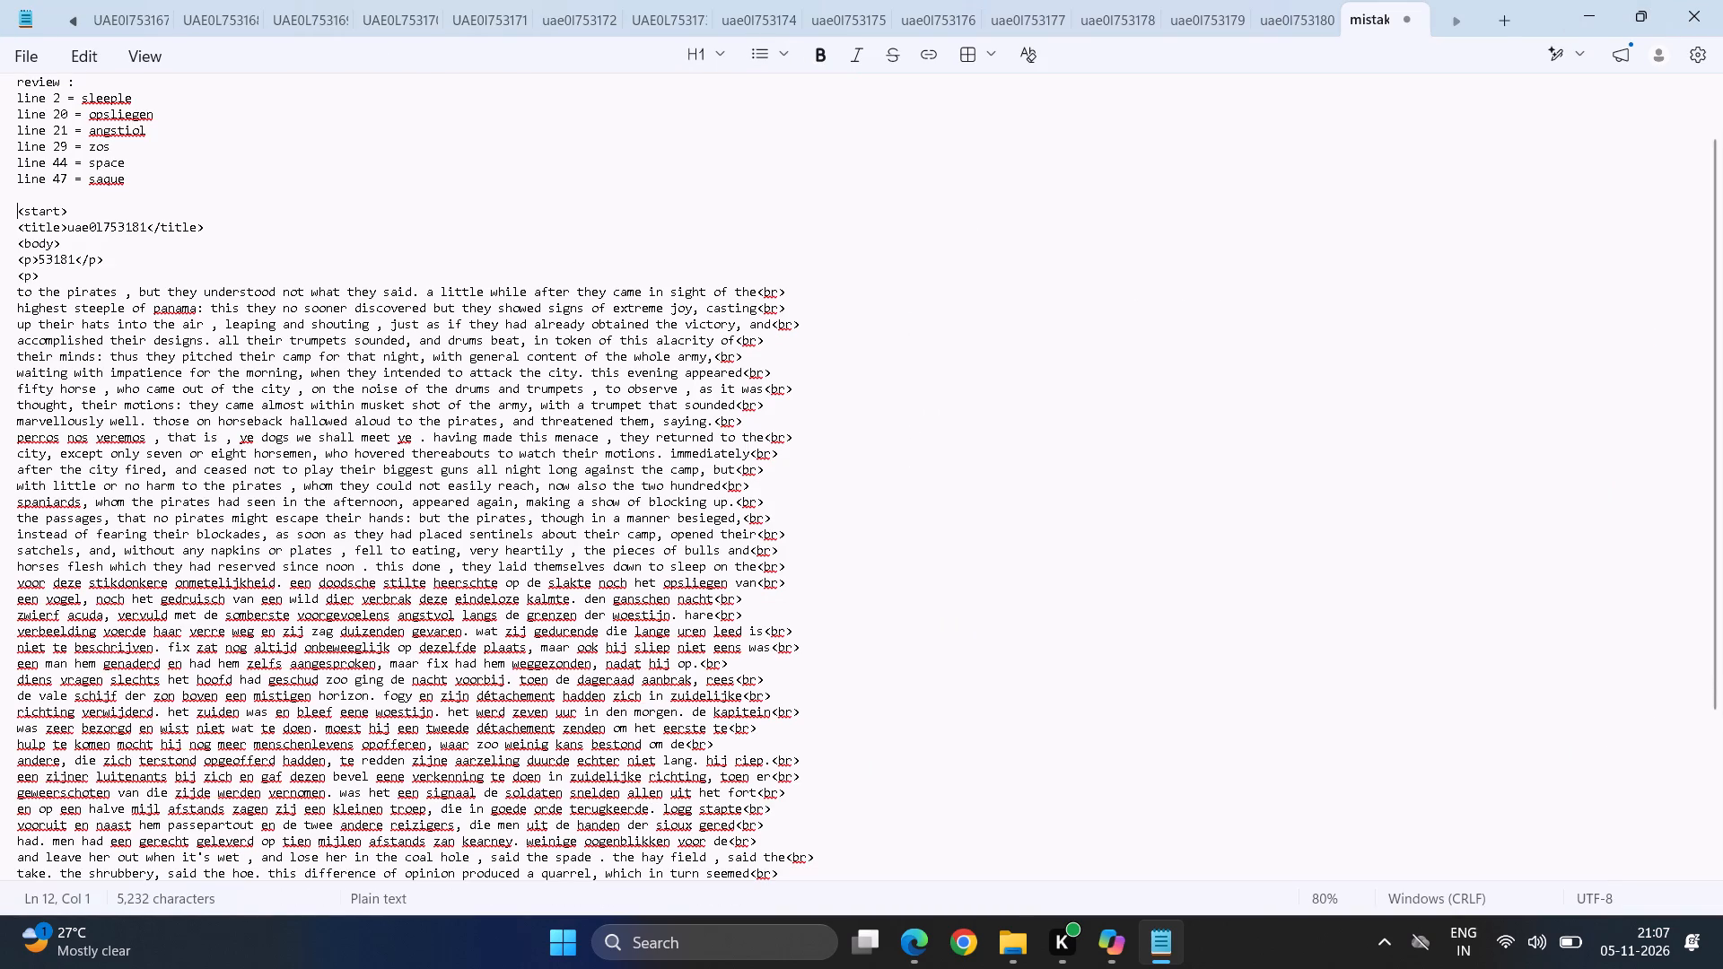
key("BackSpace")
key("BackSpace")
key("BackSpace")
key("BackSpace")
key("BackSpace")
key("BackSpace")
key("BackSpace")
key("BackSpace")
key("BackSpace")
key("BackSpace")
key("BackSpace")
key("BackSpace")
key("BackSpace")
key("BackSpace")
key("BackSpace")
key("BackSpace")
key("BackSpace")
key("BackSpace")
key("BackSpace")
key("BackSpace")
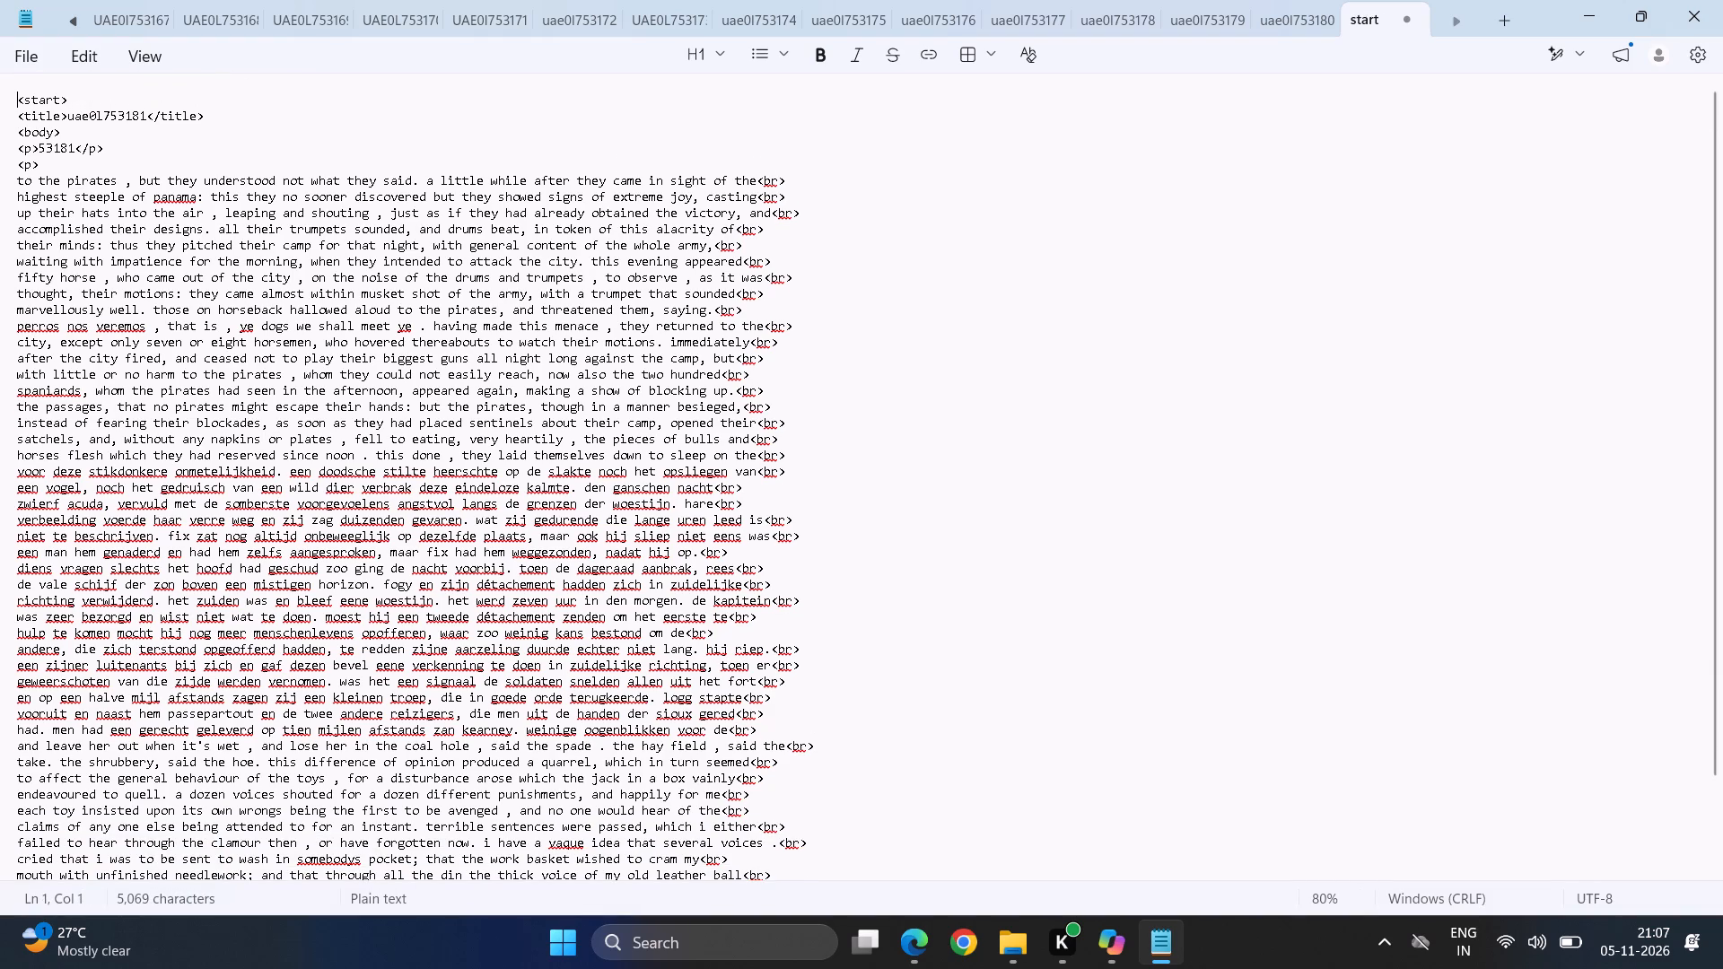
key("BackSpace")
key("BackSpace")
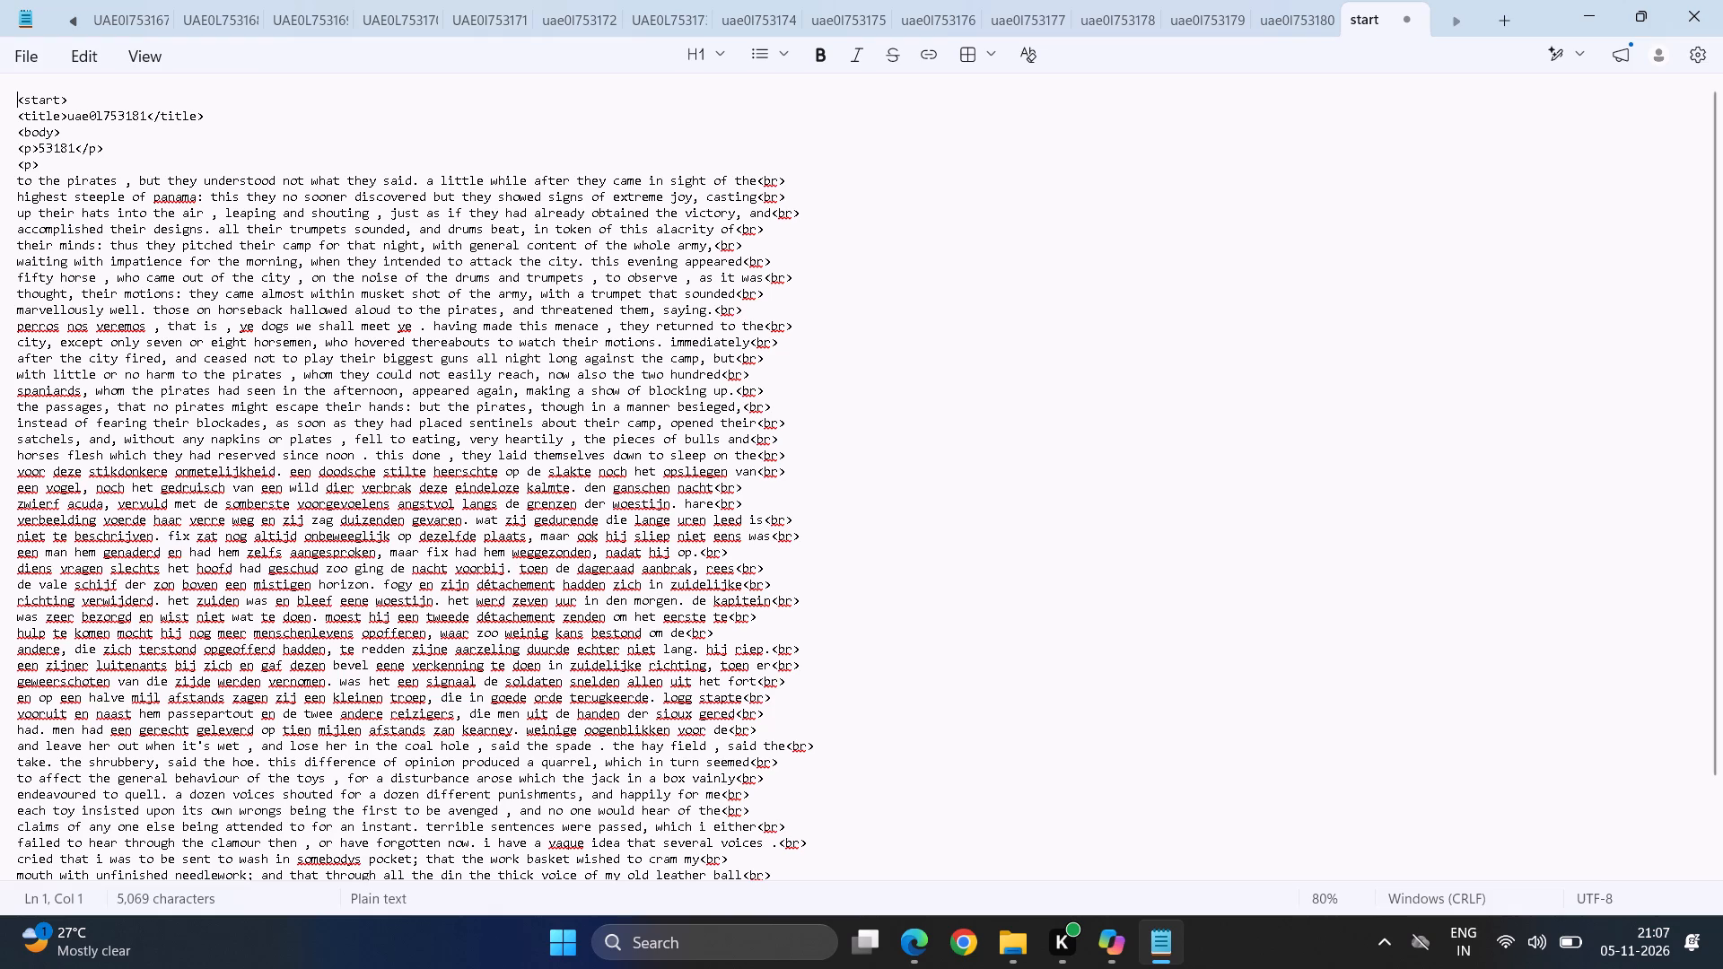
Save the transcription as a text document named uae0l753181 in the 3-11-26 folder, reusing the name from its title line.
left_click_drag(144, 116, 70, 109)
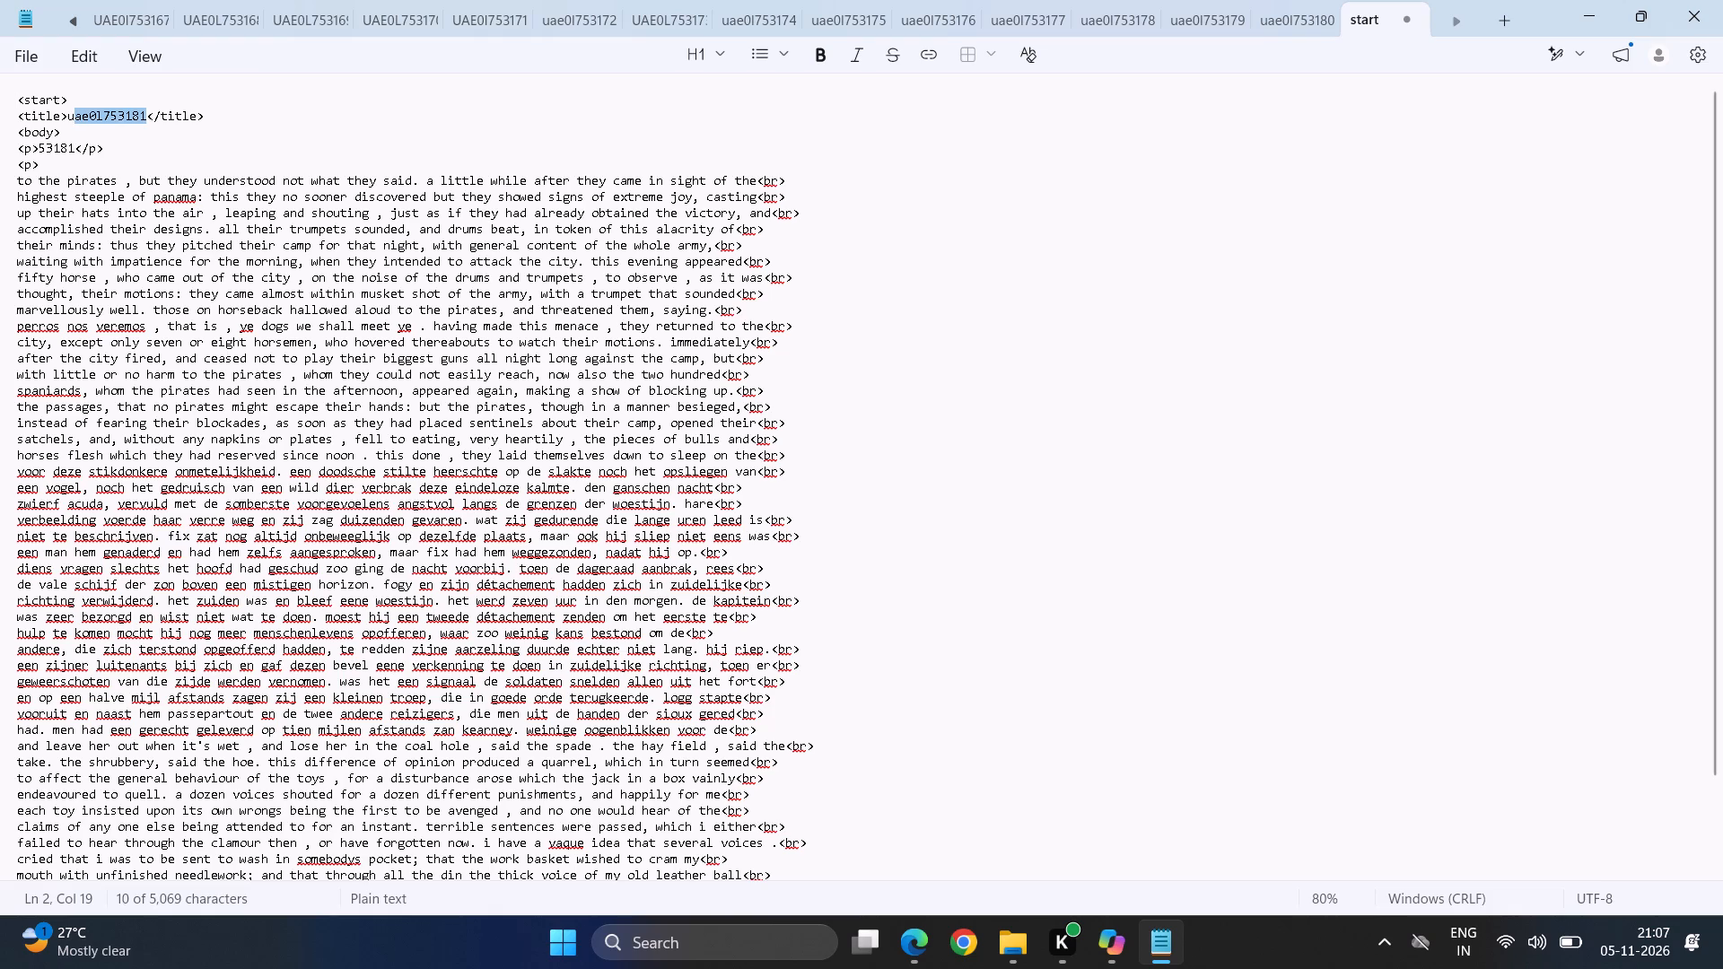
left_click_drag(70, 109, 68, 109)
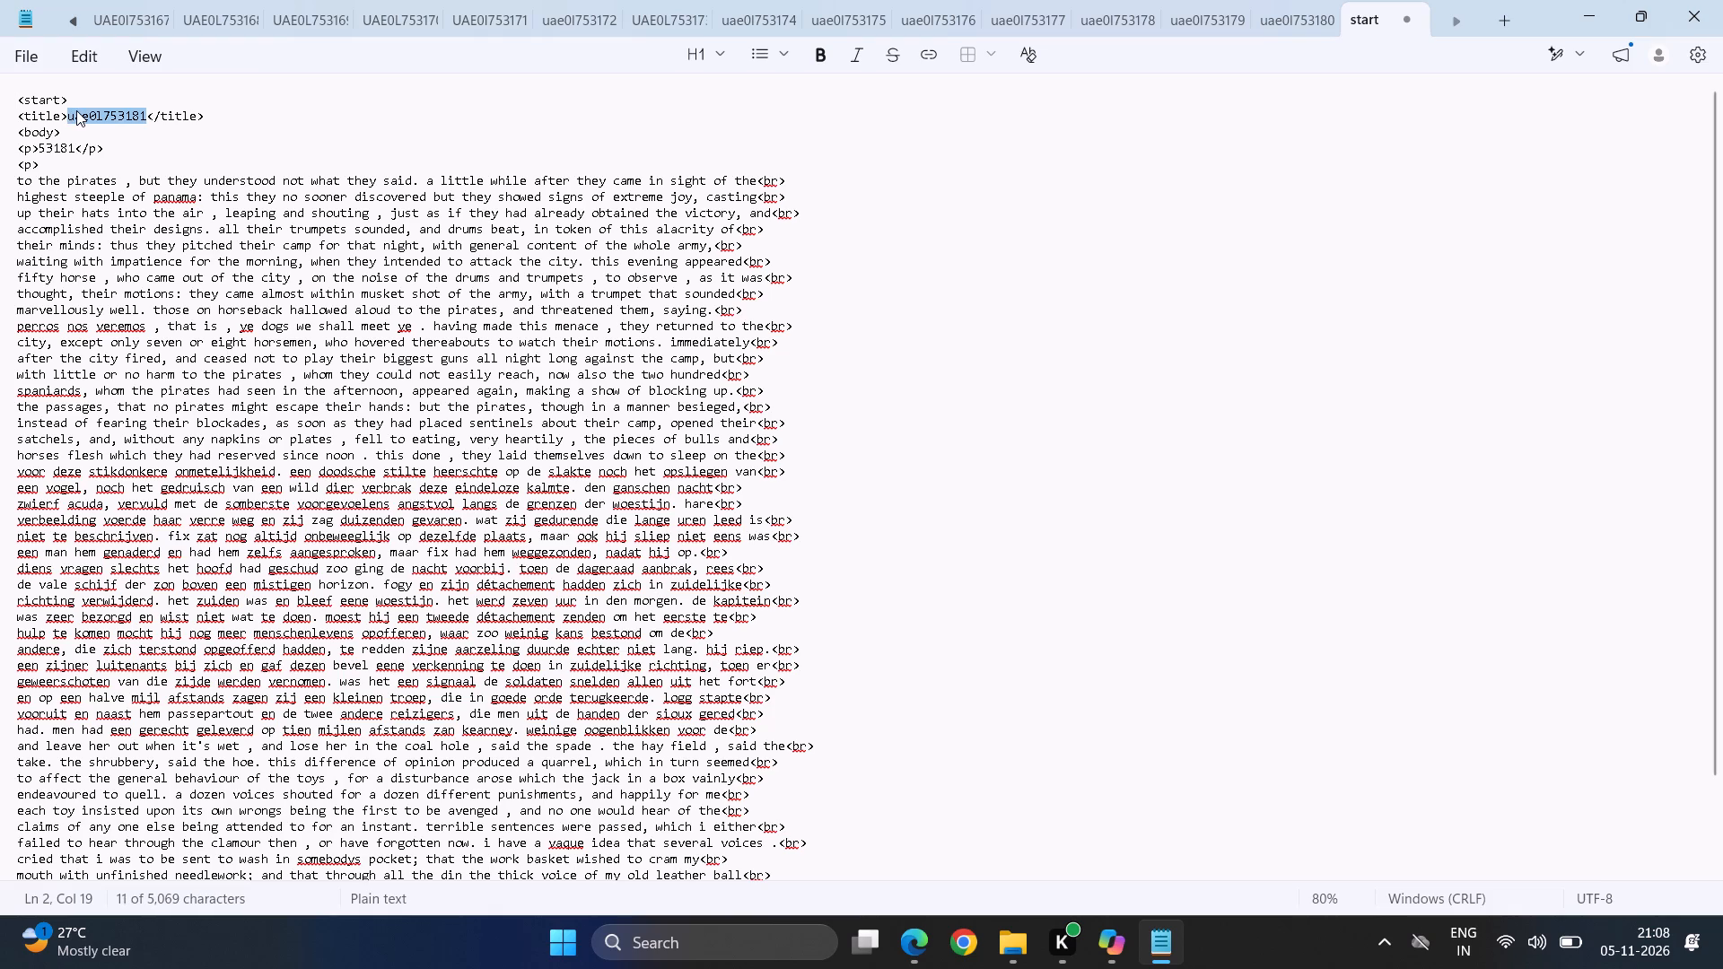
right_click(76, 110)
left_click(214, 139)
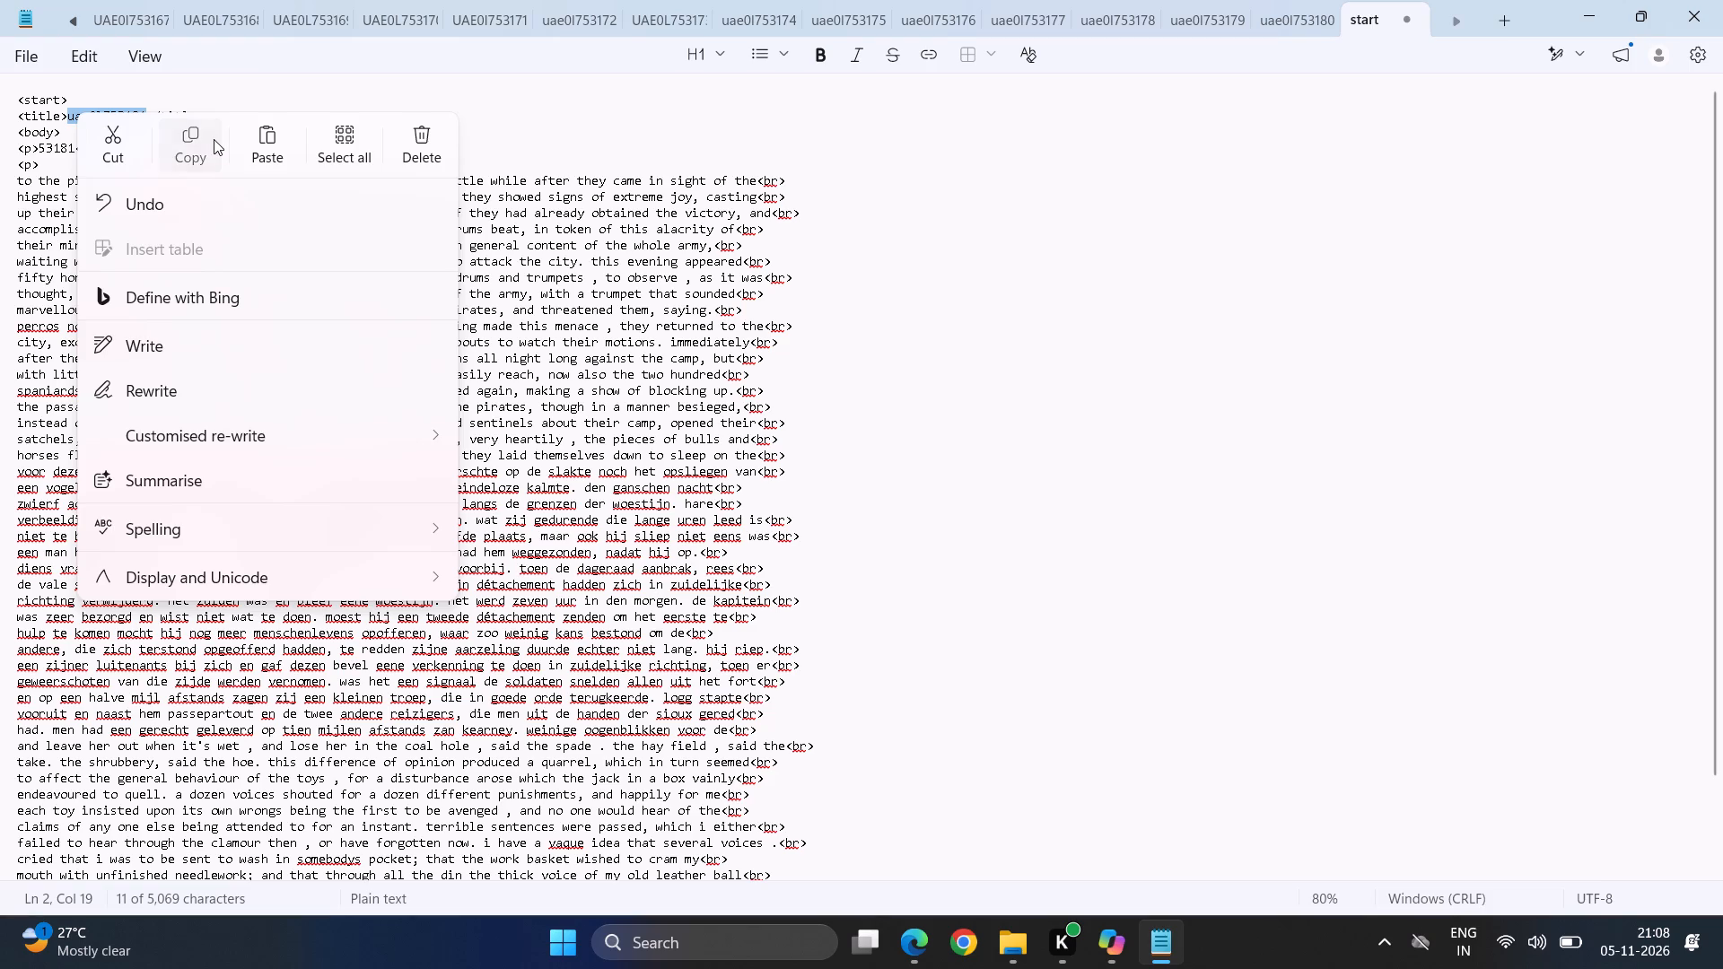
left_click(31, 47)
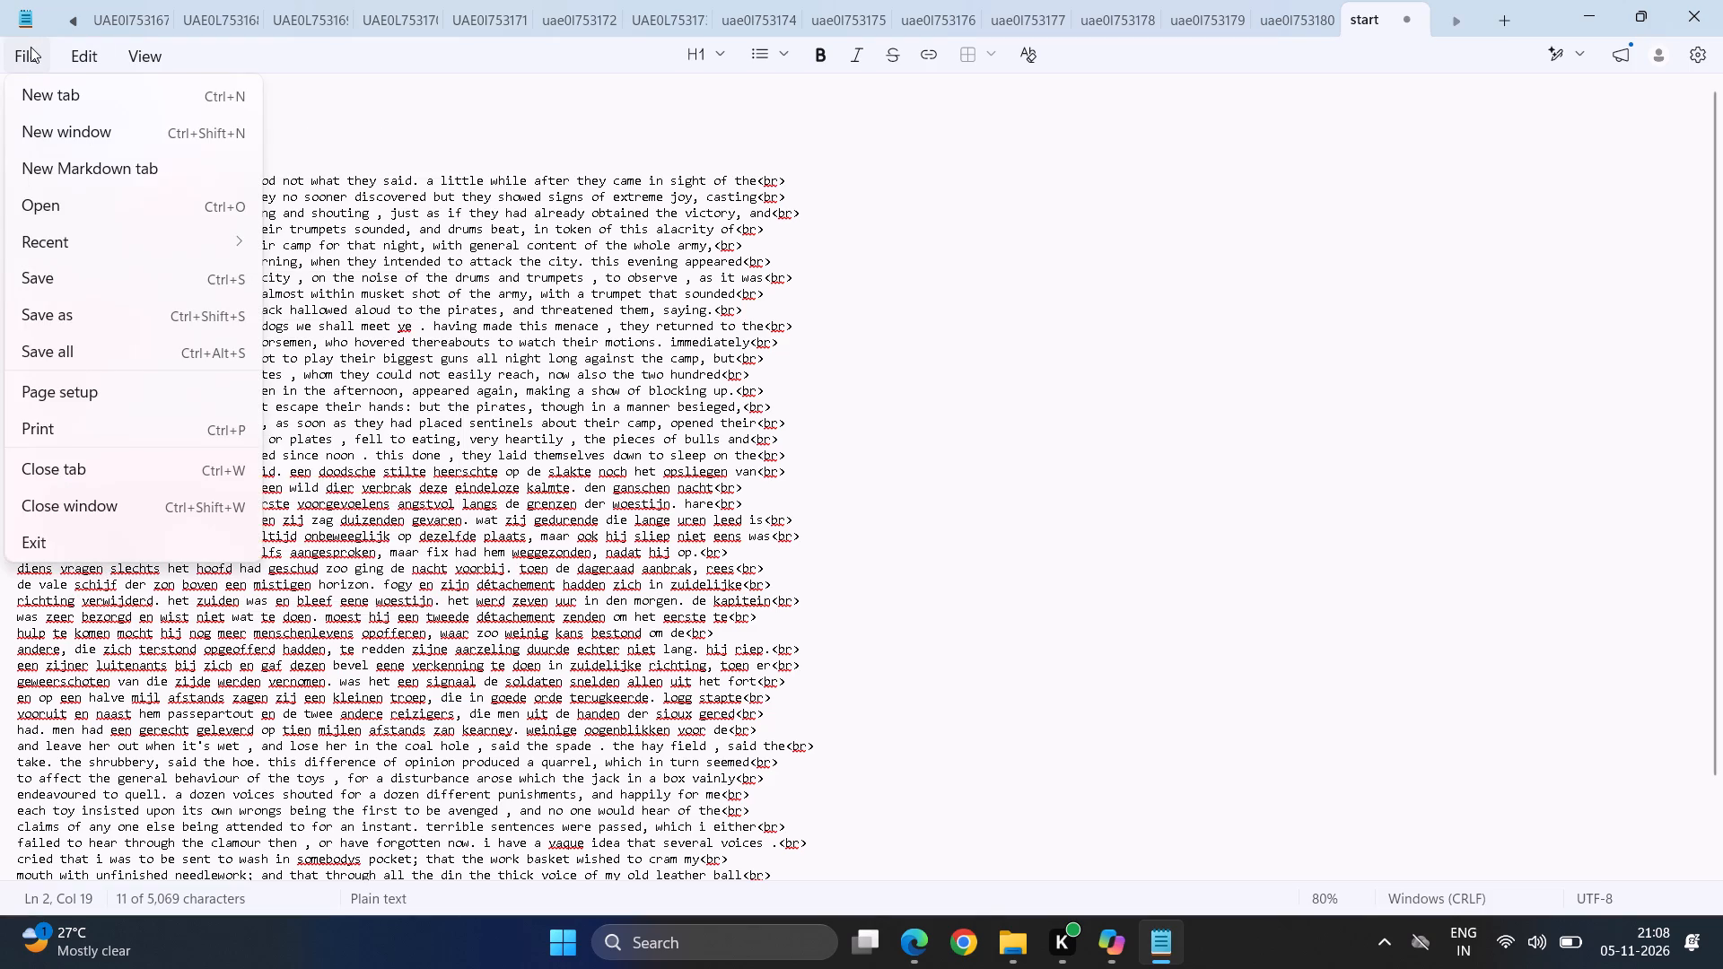
left_click(56, 311)
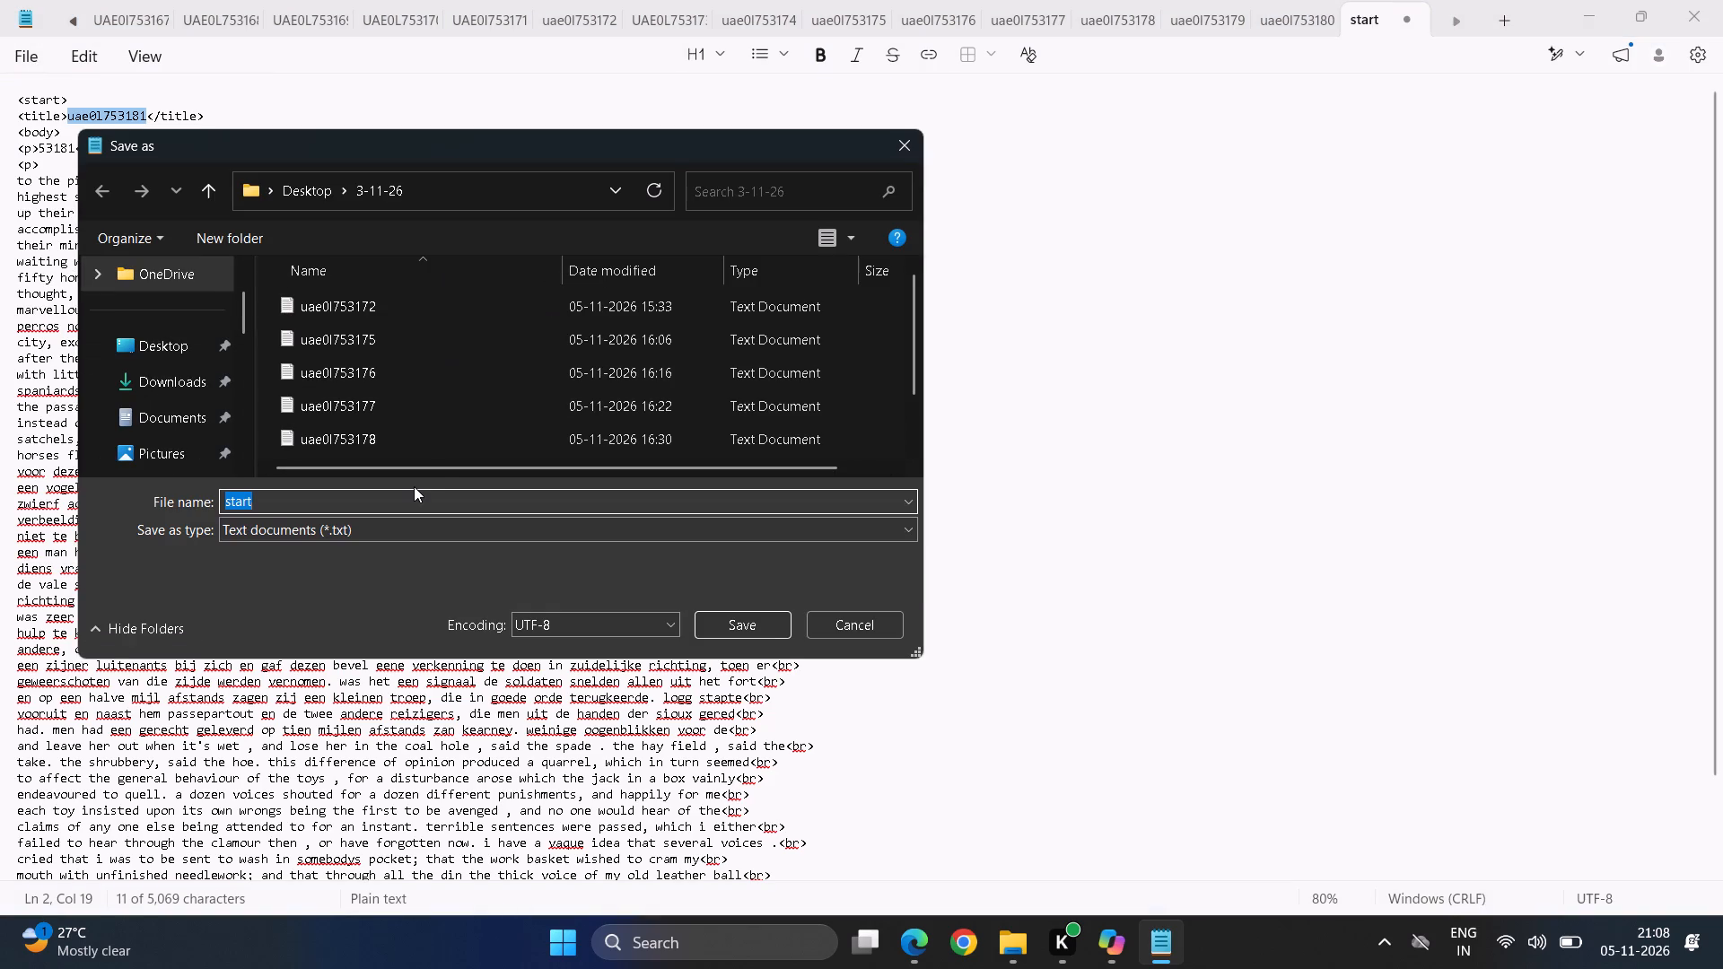
key("BackSpace")
key("ctrl+v")
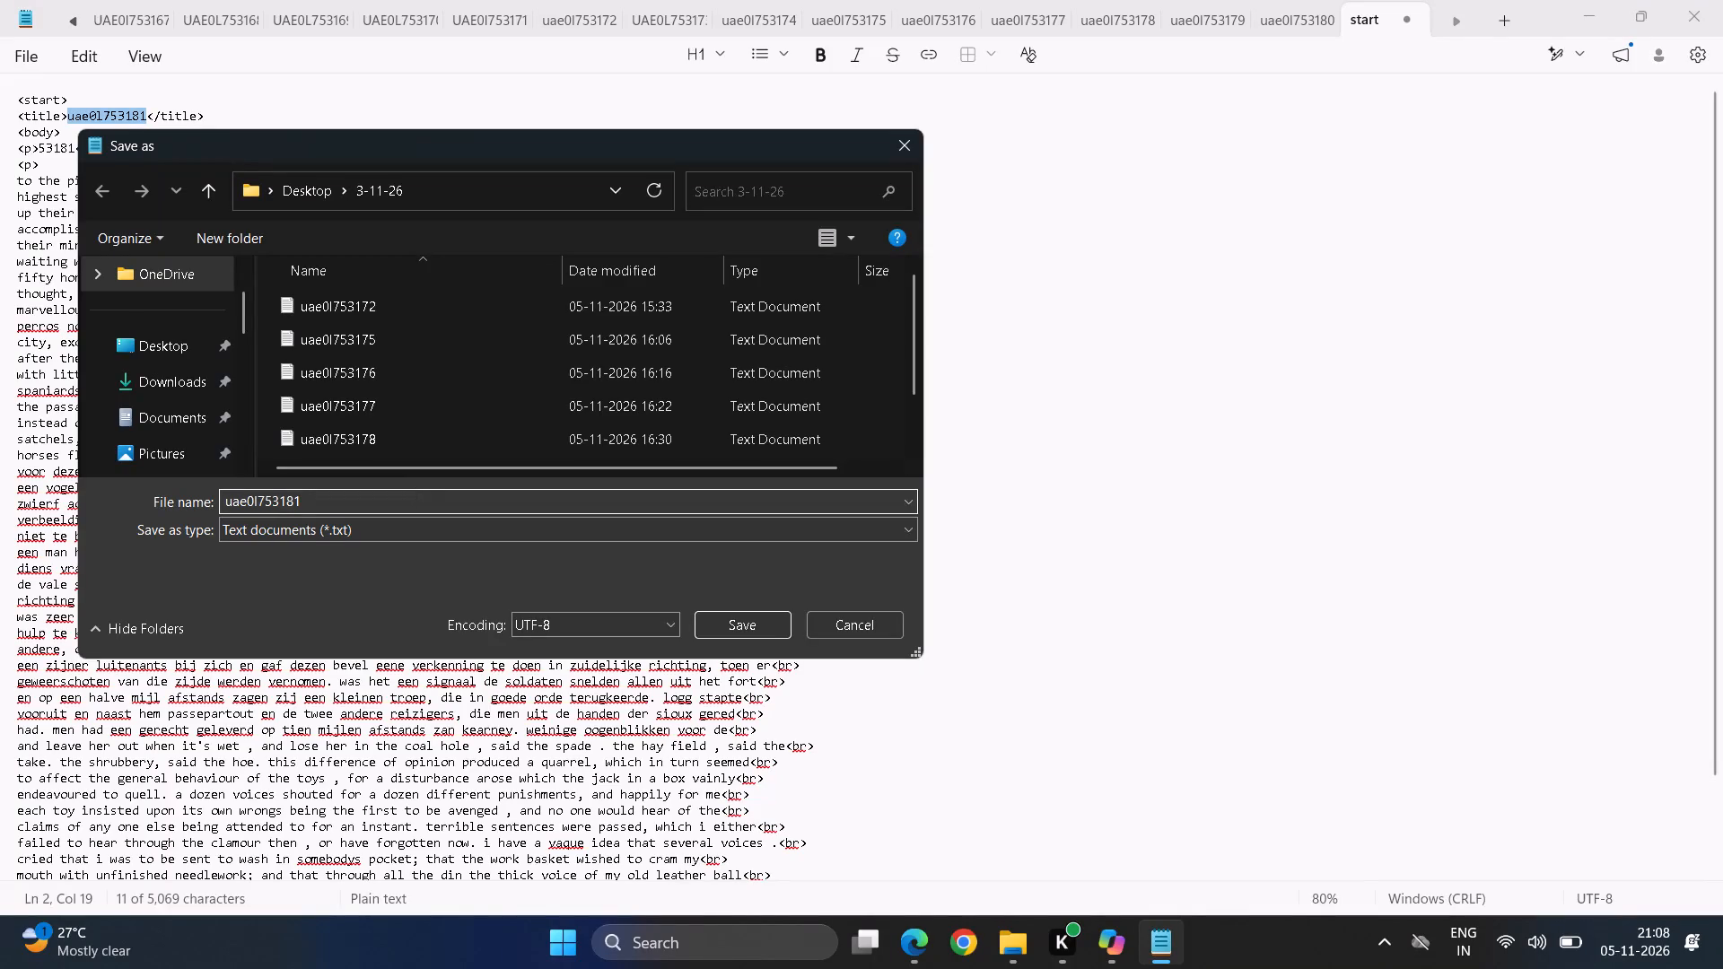
left_click(726, 621)
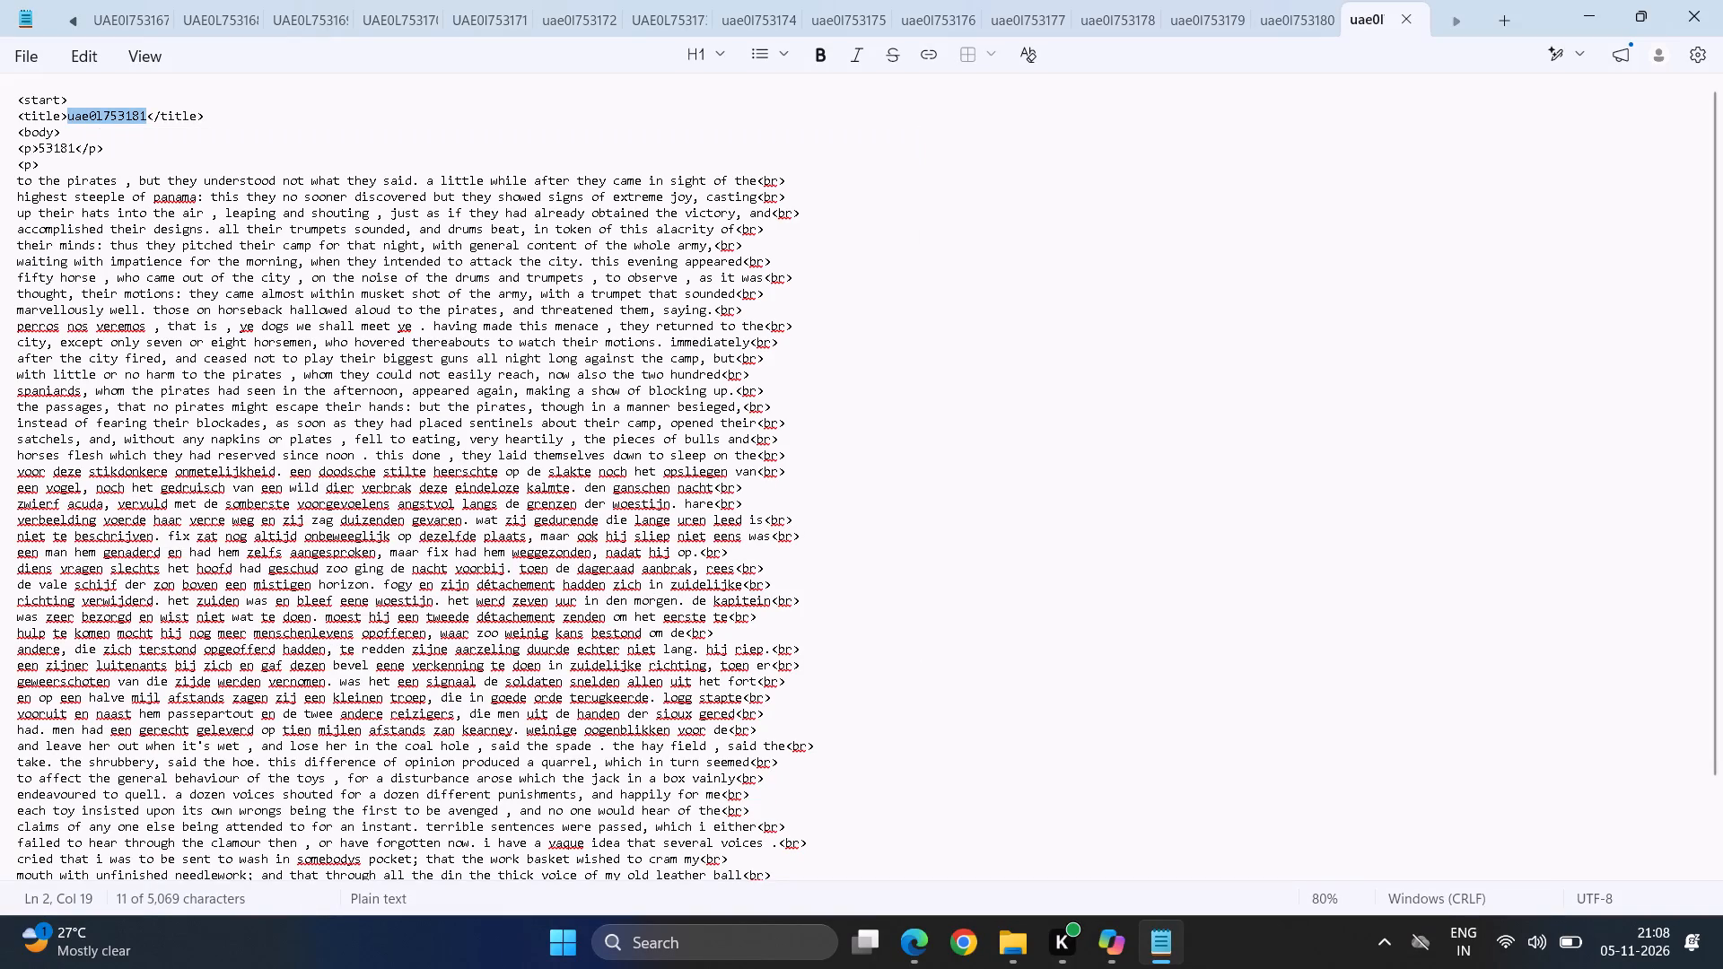
Create a new blank document for the page 53182 transcription.
left_click(1497, 18)
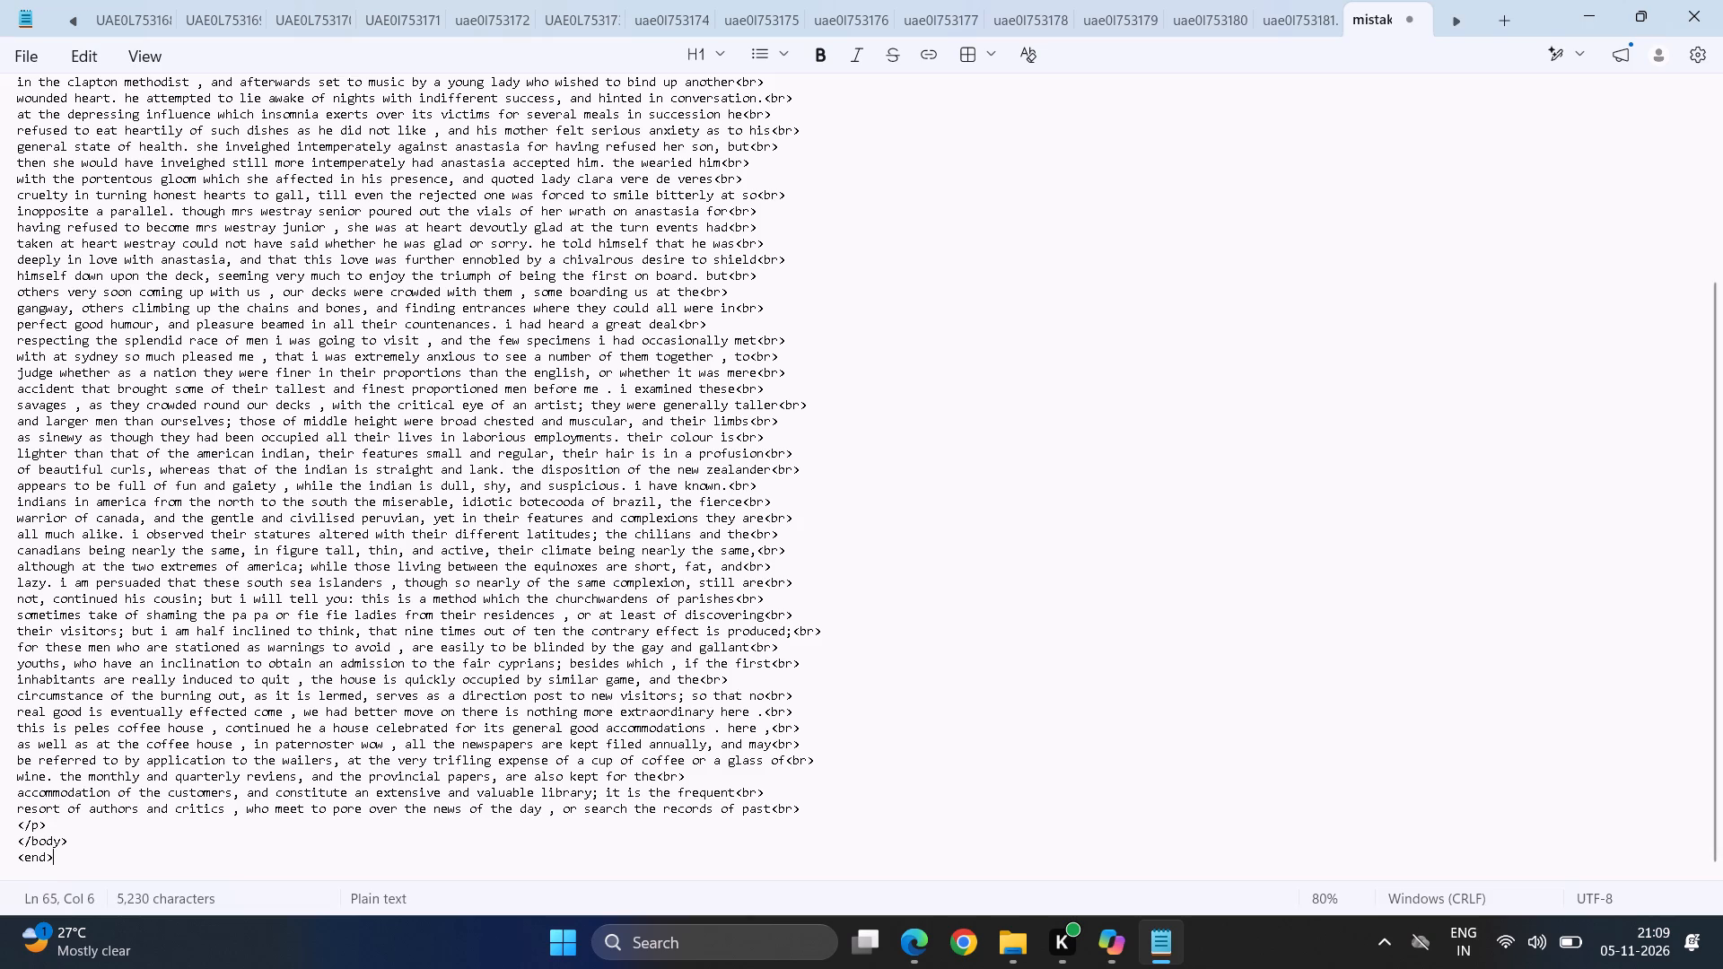
scroll(529, 305, "up", 4, "ctrl")
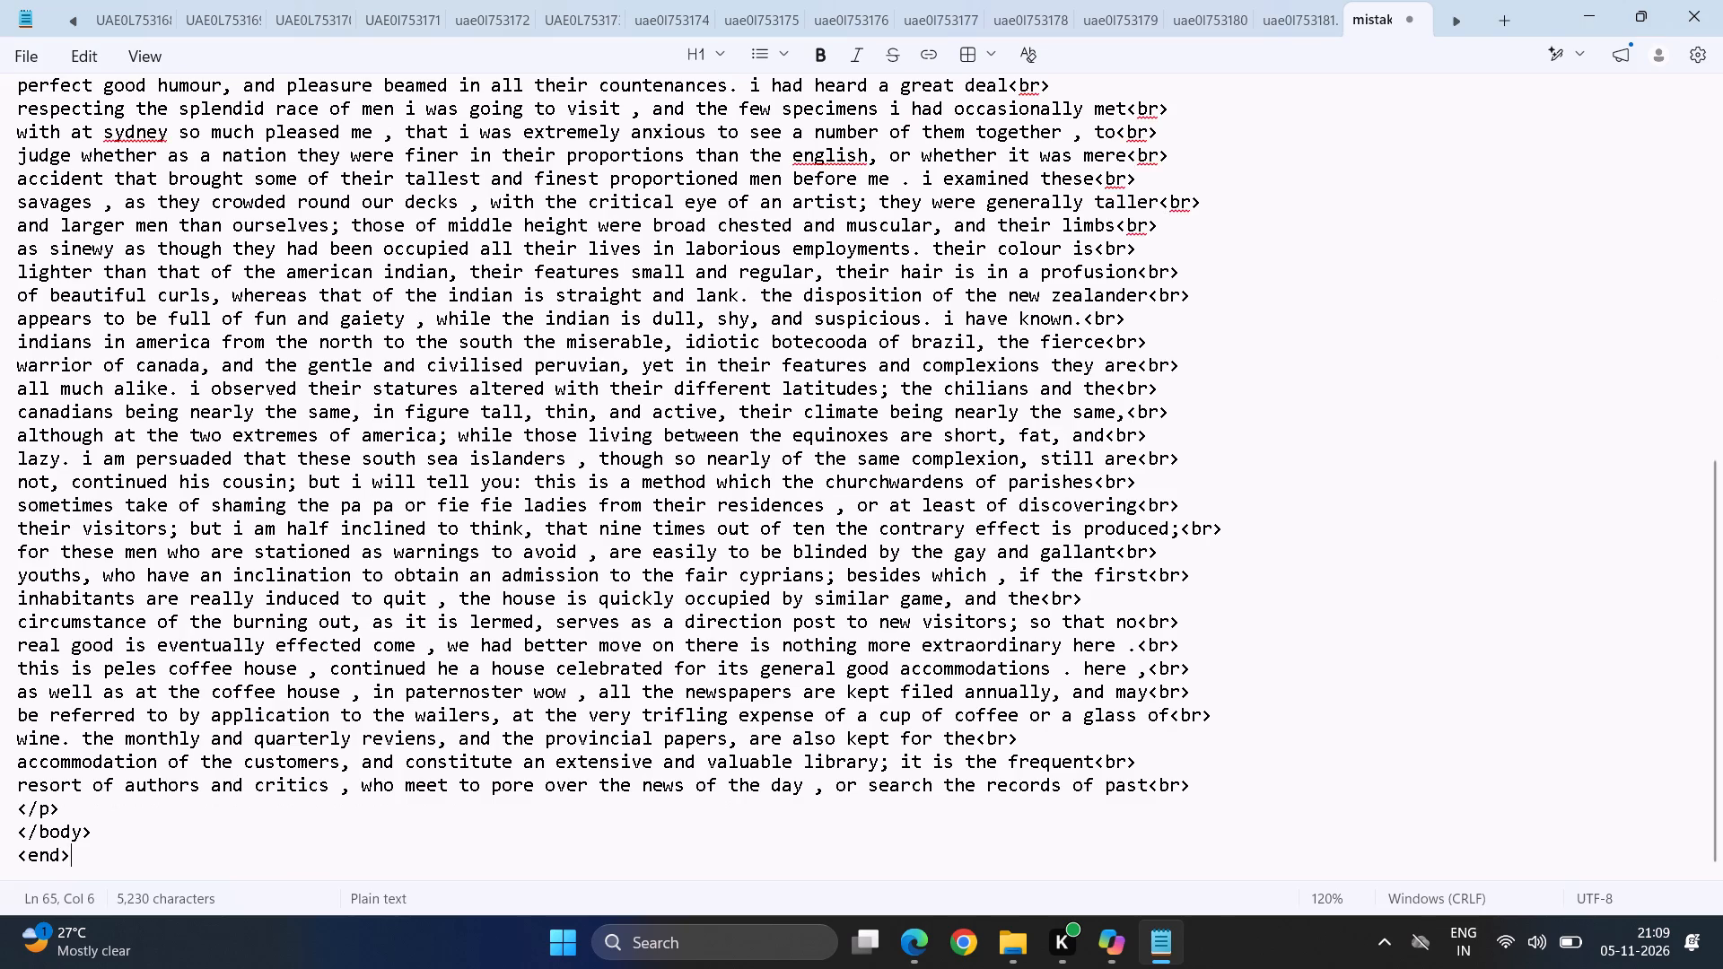
scroll(529, 305, "up", 4, "ctrl")
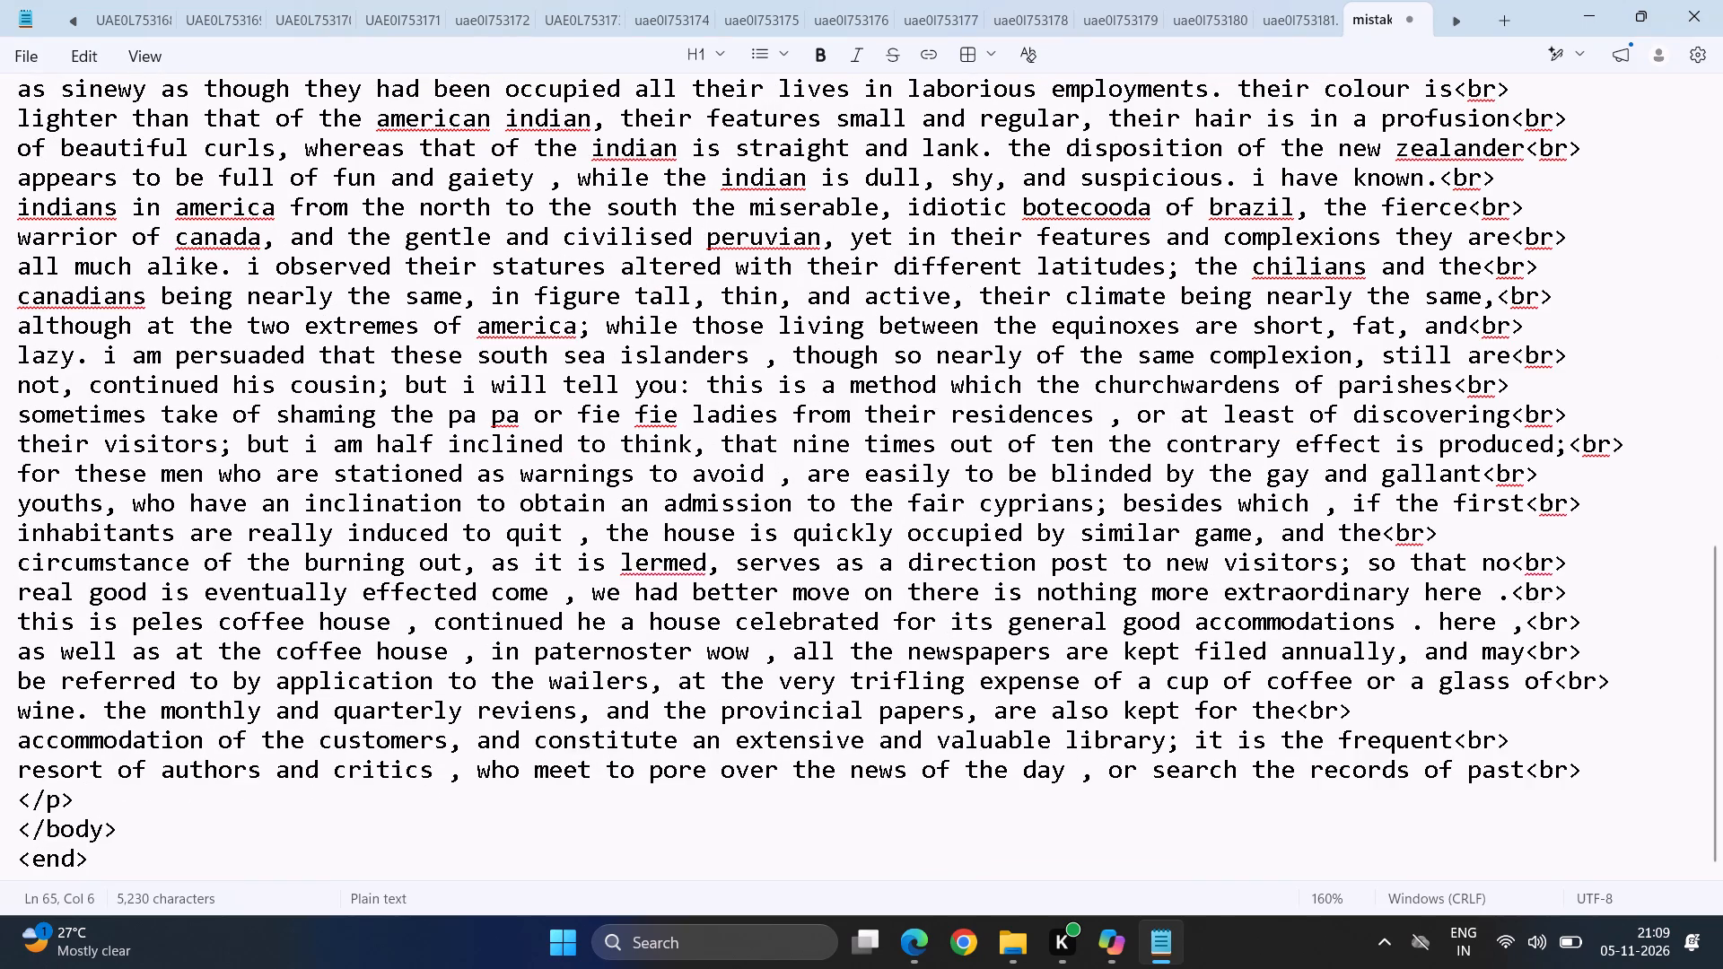
scroll(717, 334, "up", 6)
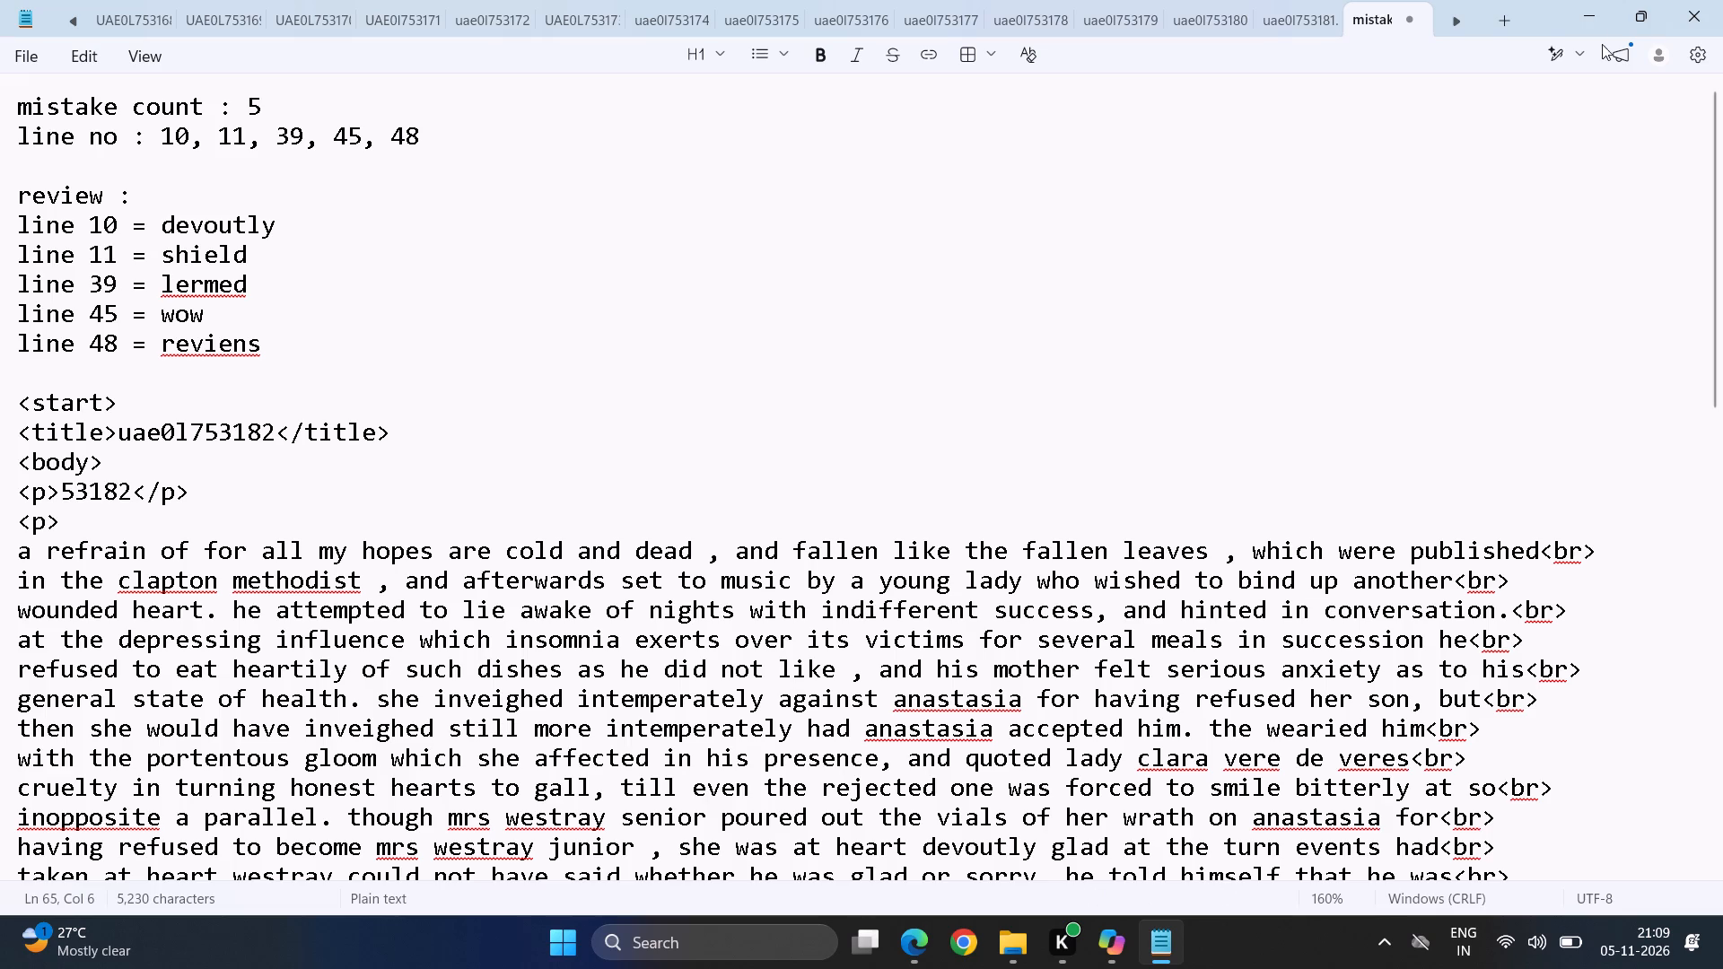
left_click(1564, 147)
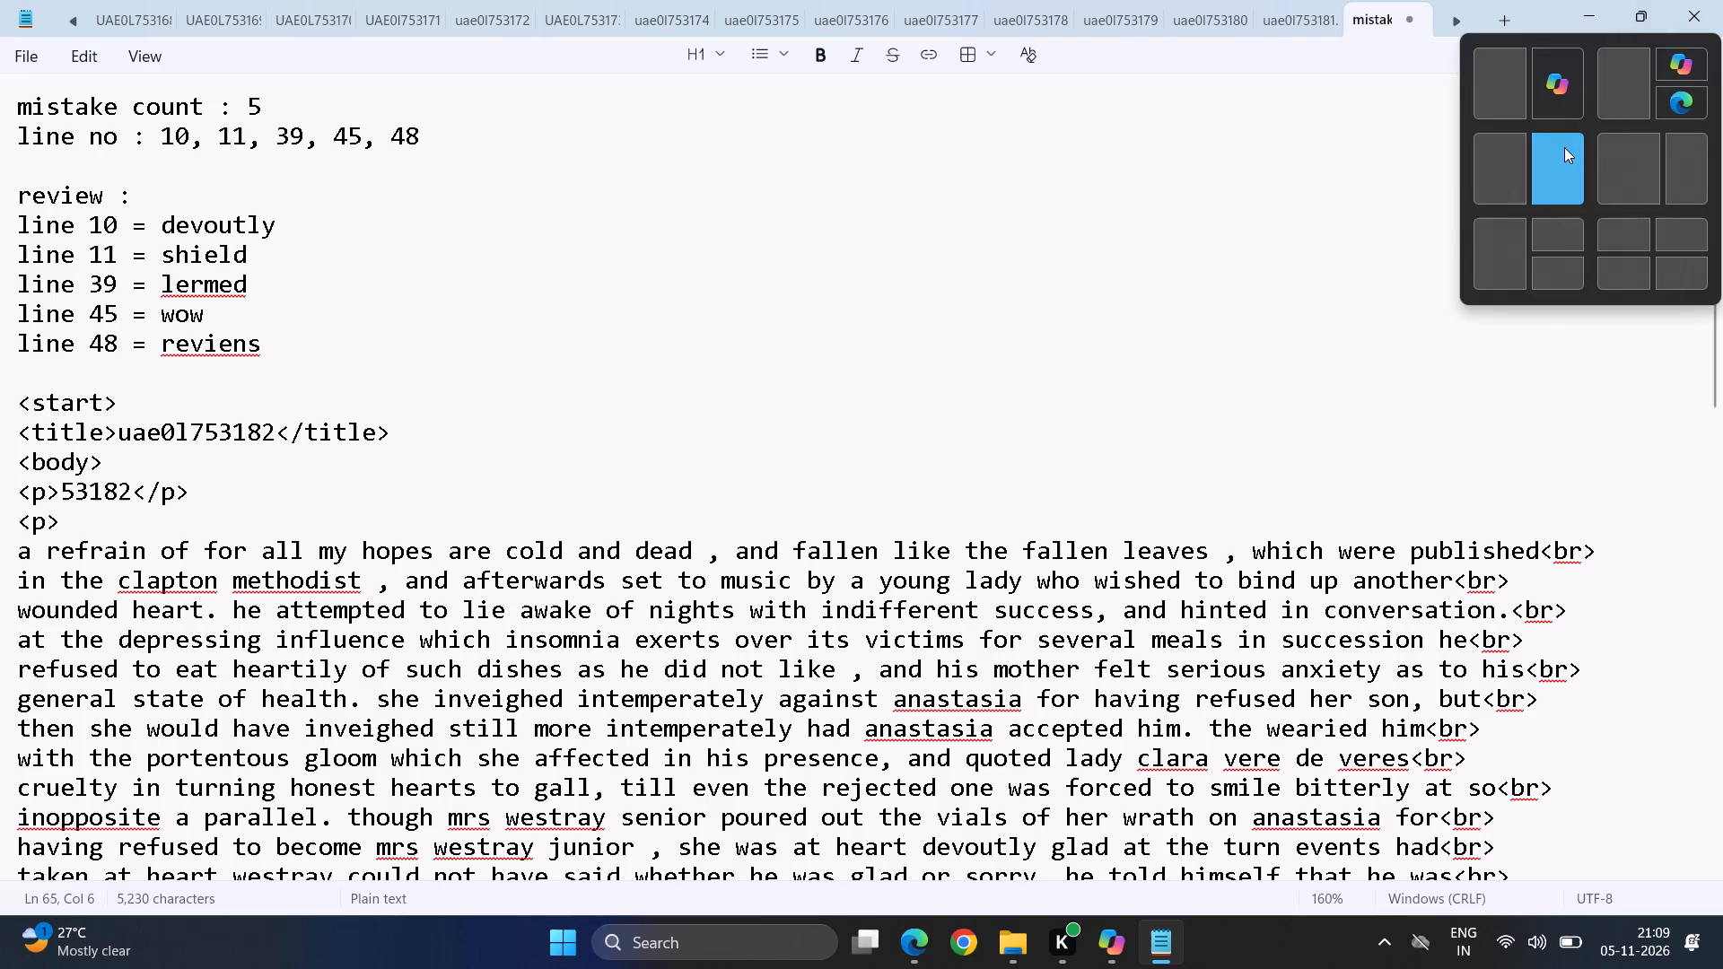
left_click(541, 602)
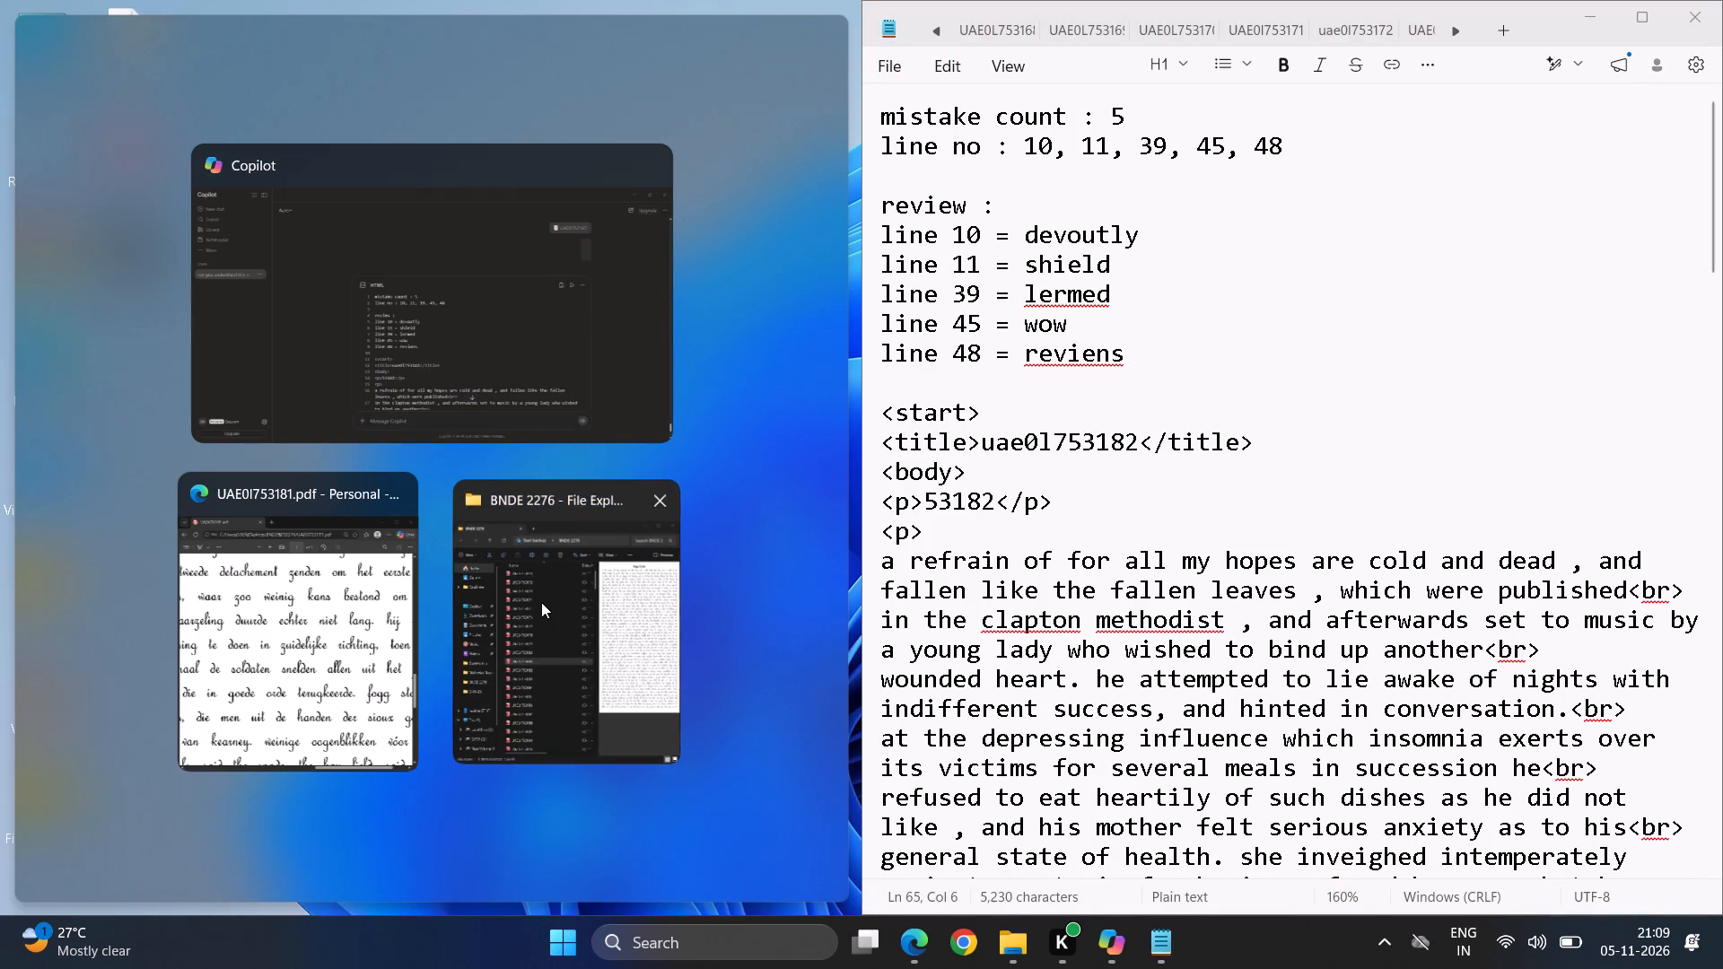
double_click(450, 572)
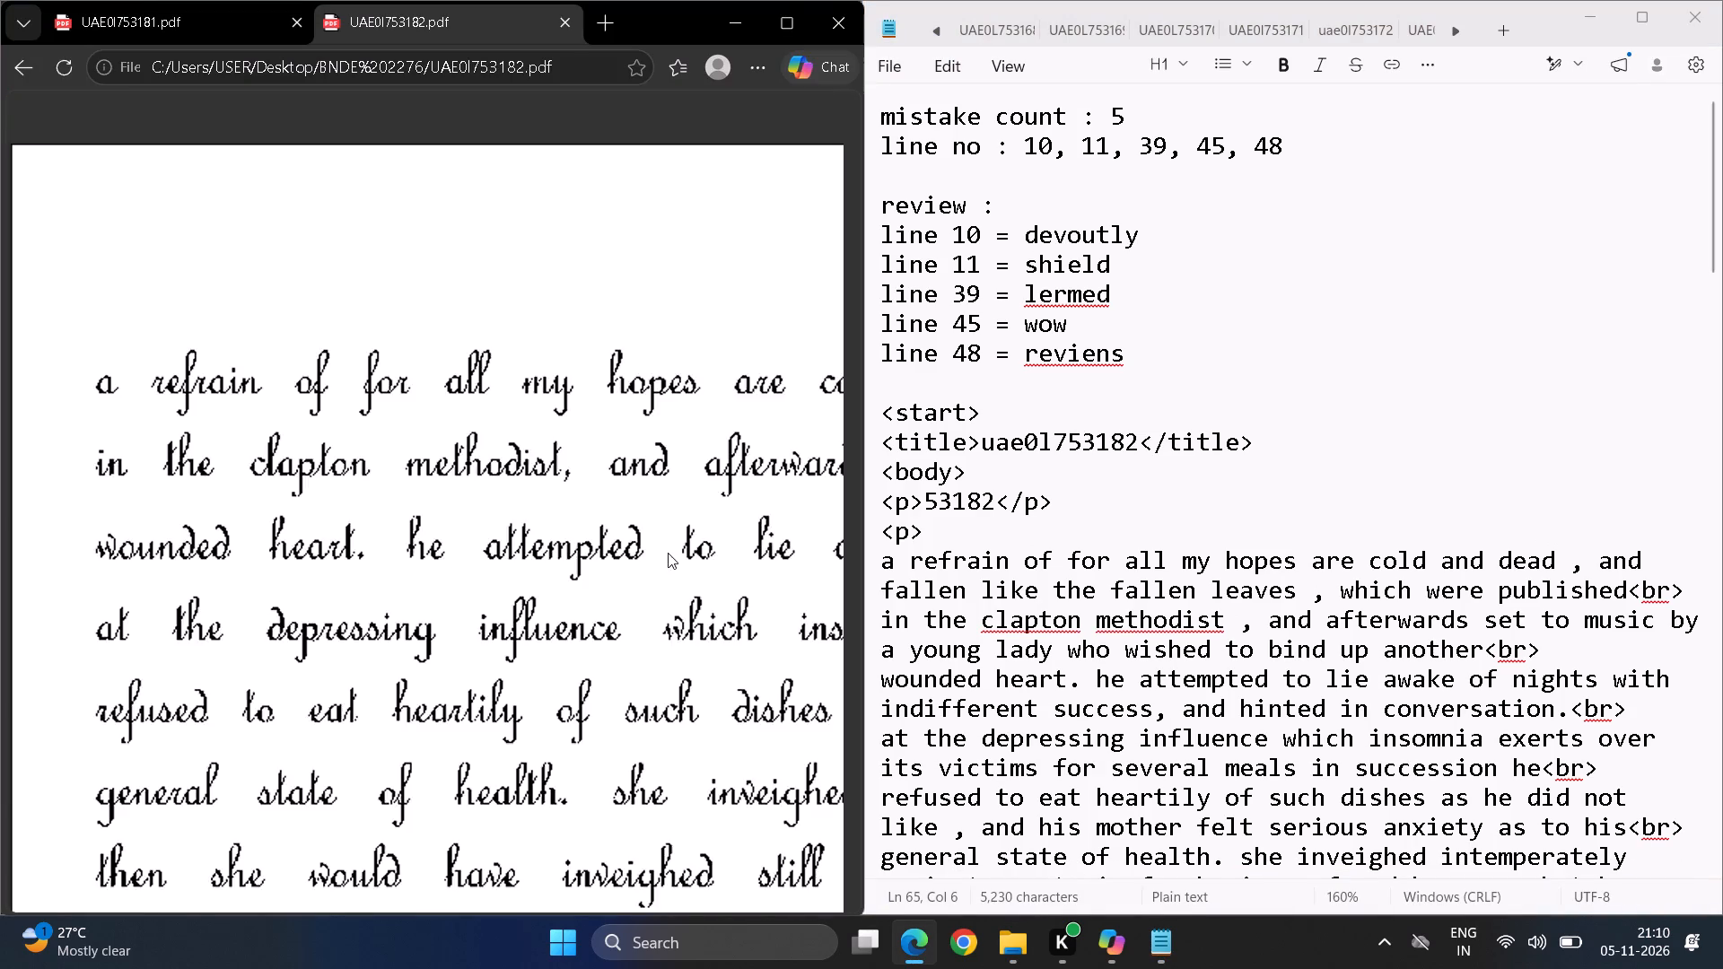
Compare the flagged words "devoutly" and "shield" with the handwritten original of page UAE0I753182.
scroll(772, 557, "left", 1)
scroll(682, 530, "left", 1)
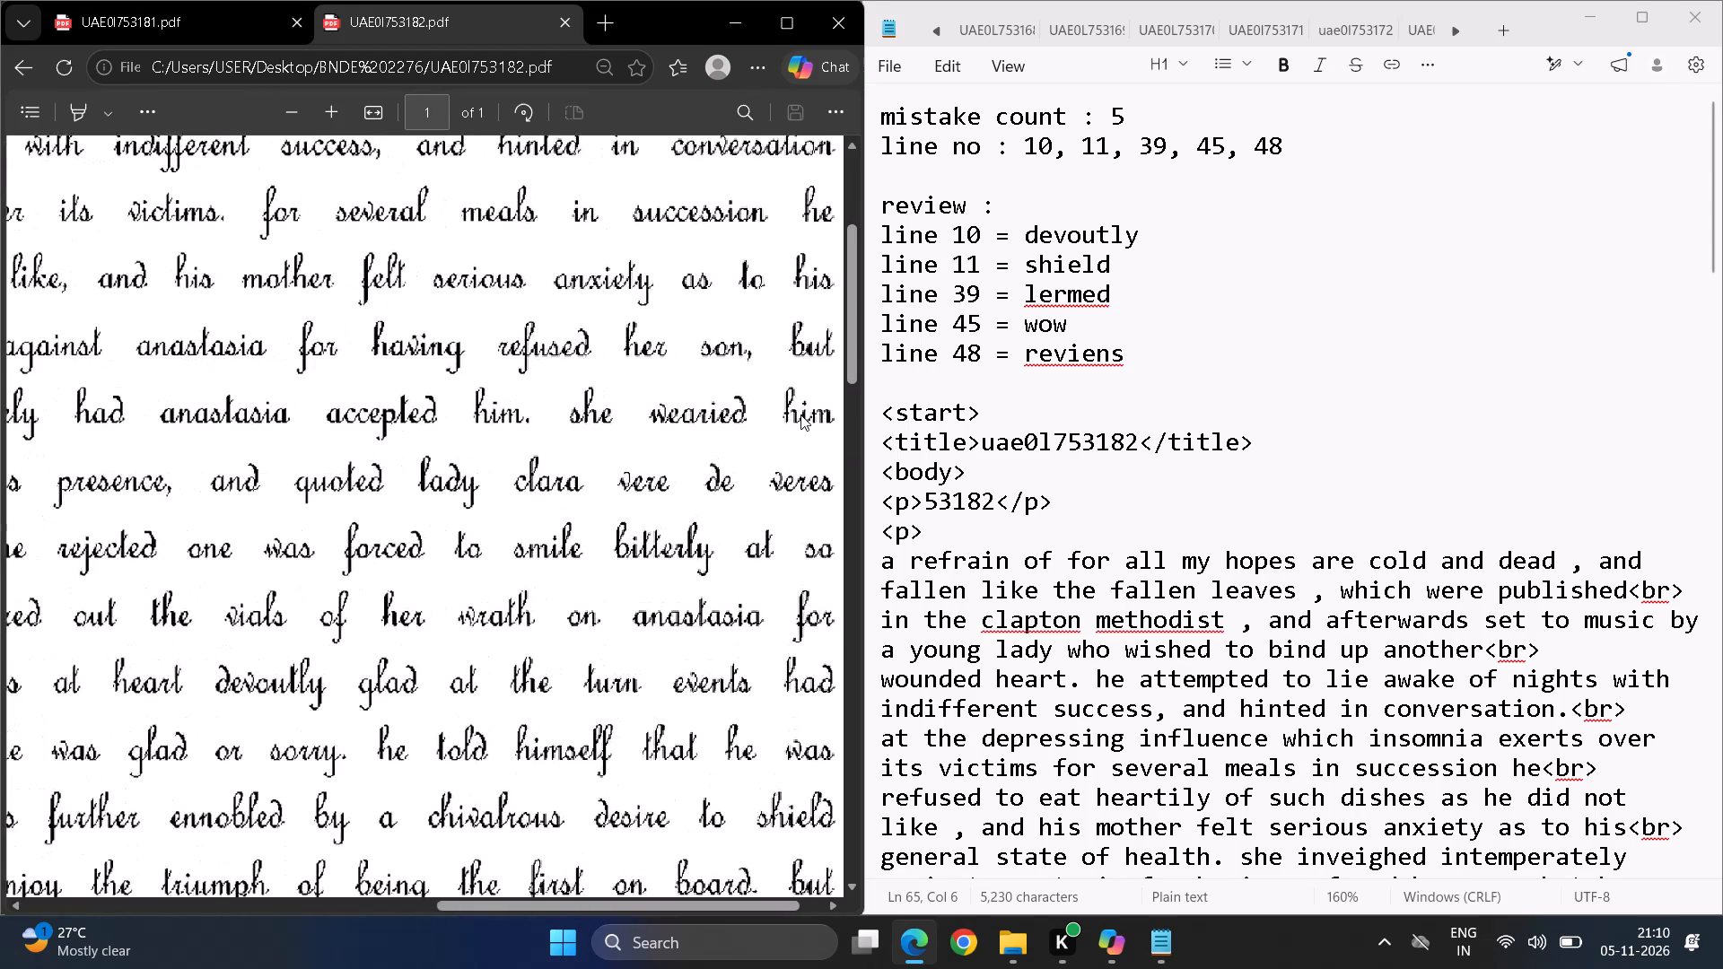
scroll(761, 422, "up", 3)
scroll(761, 422, "left", 1)
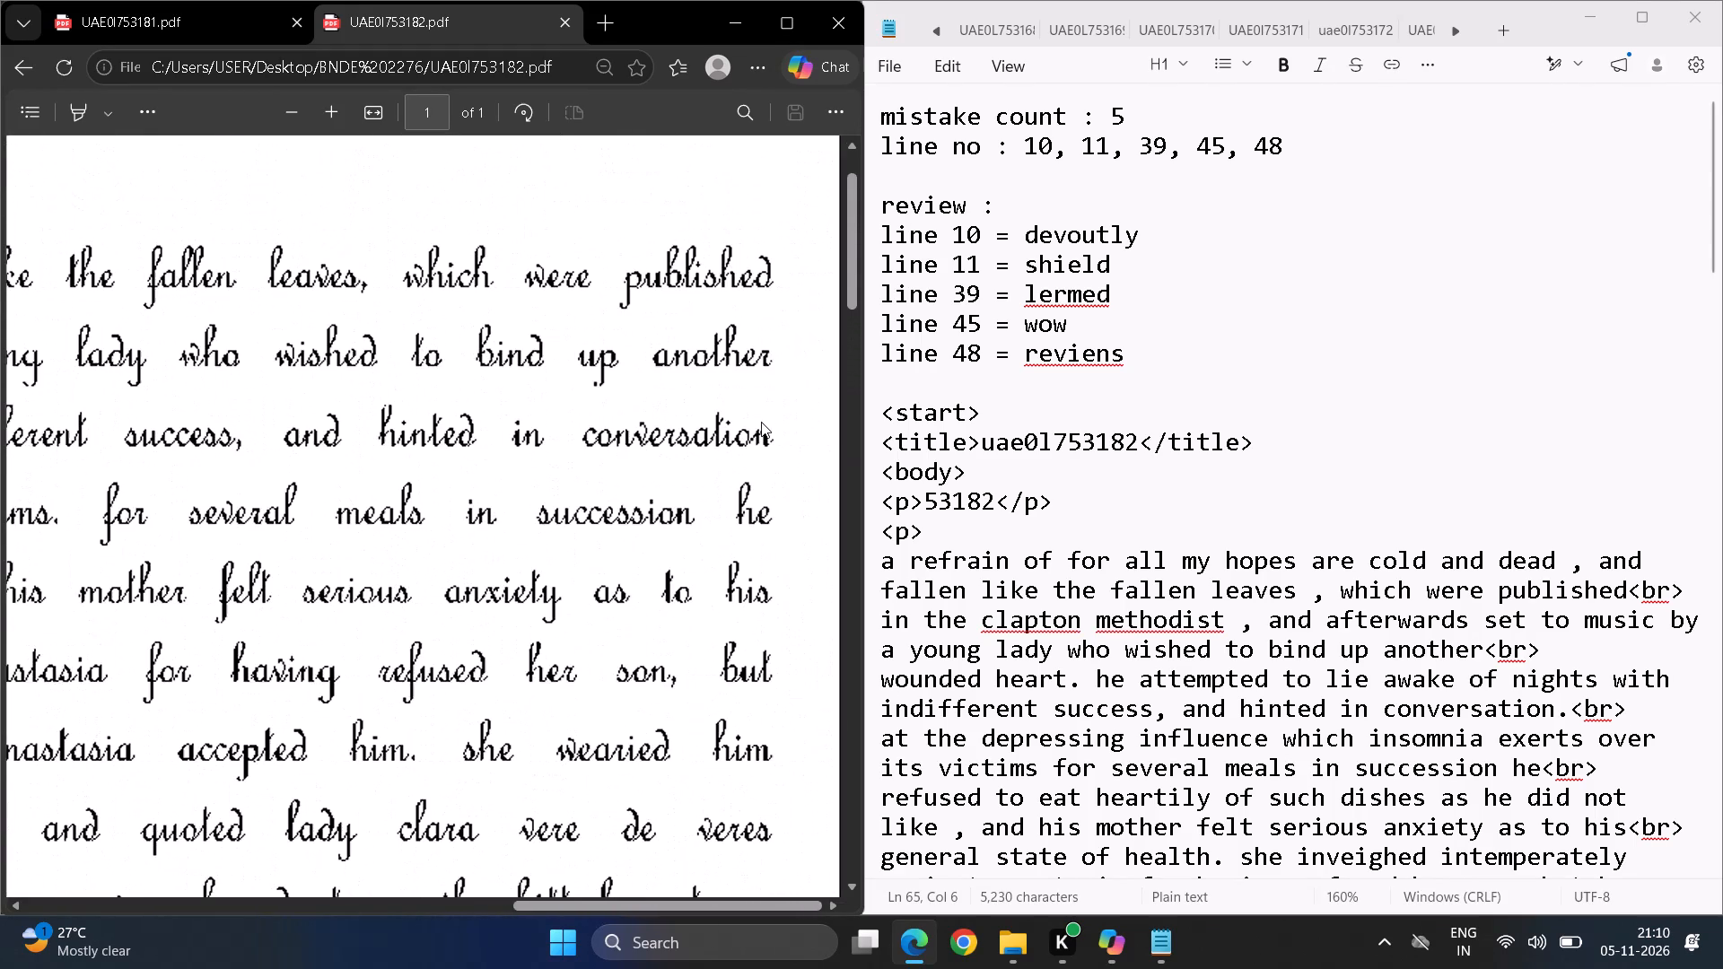
scroll(761, 422, "left", 1)
scroll(761, 422, "down", 2)
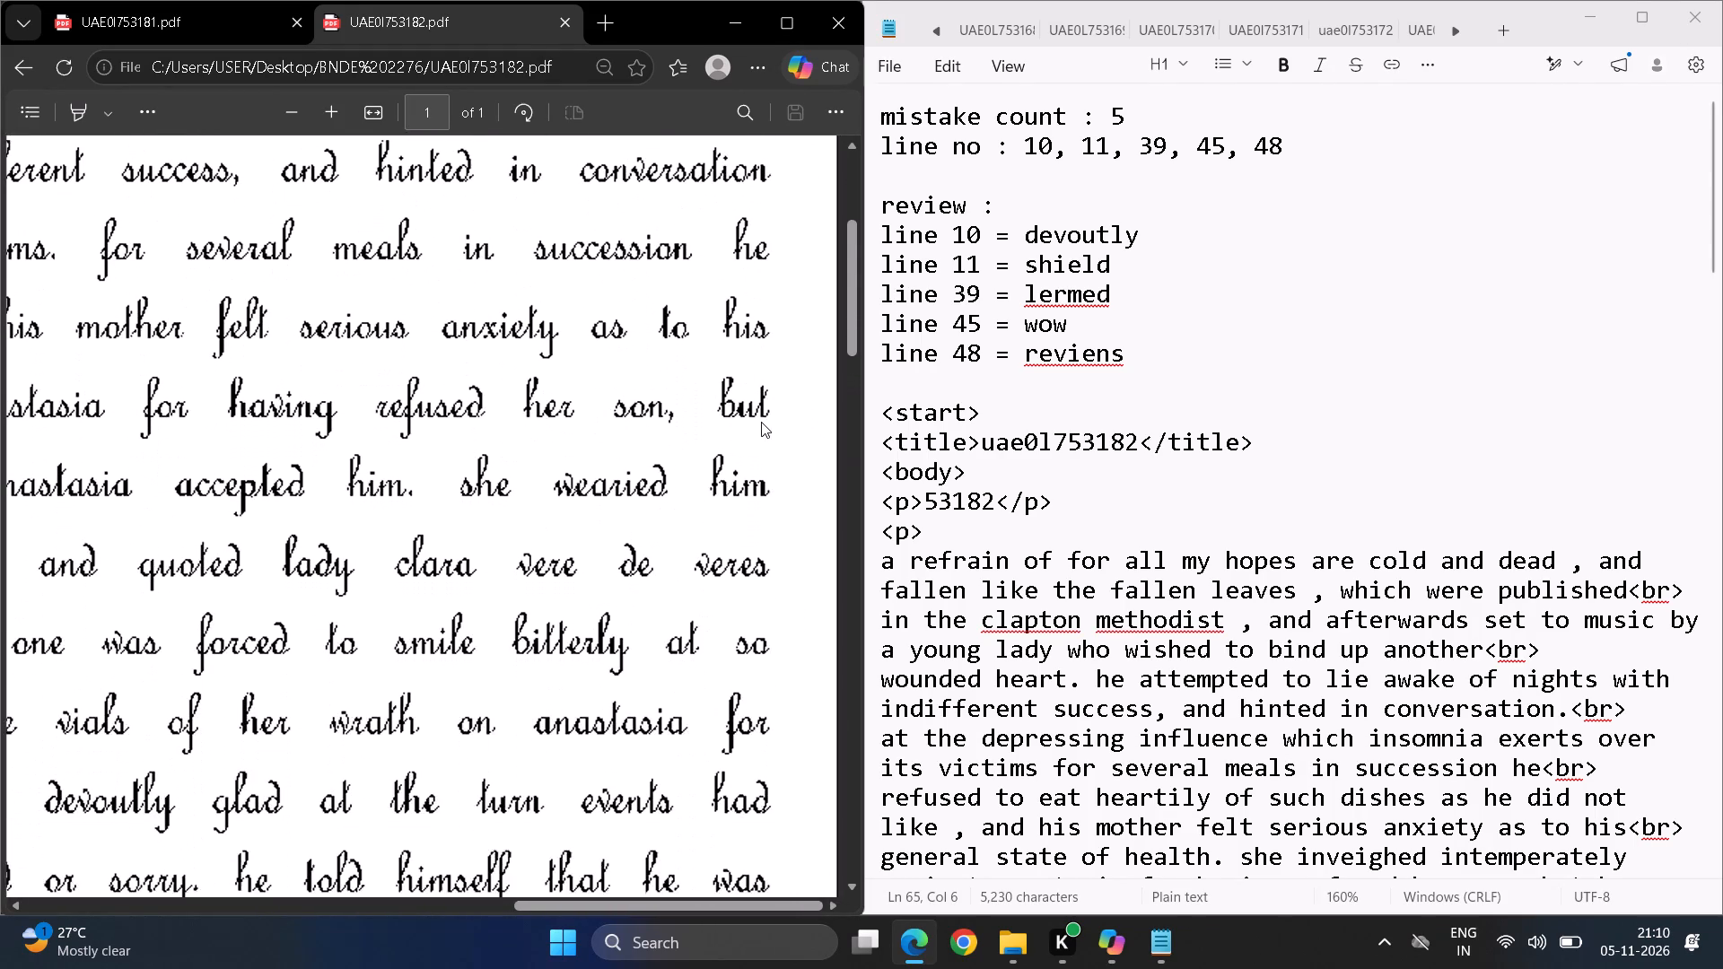
scroll(761, 422, "down", 2)
scroll(679, 674, "right", 1)
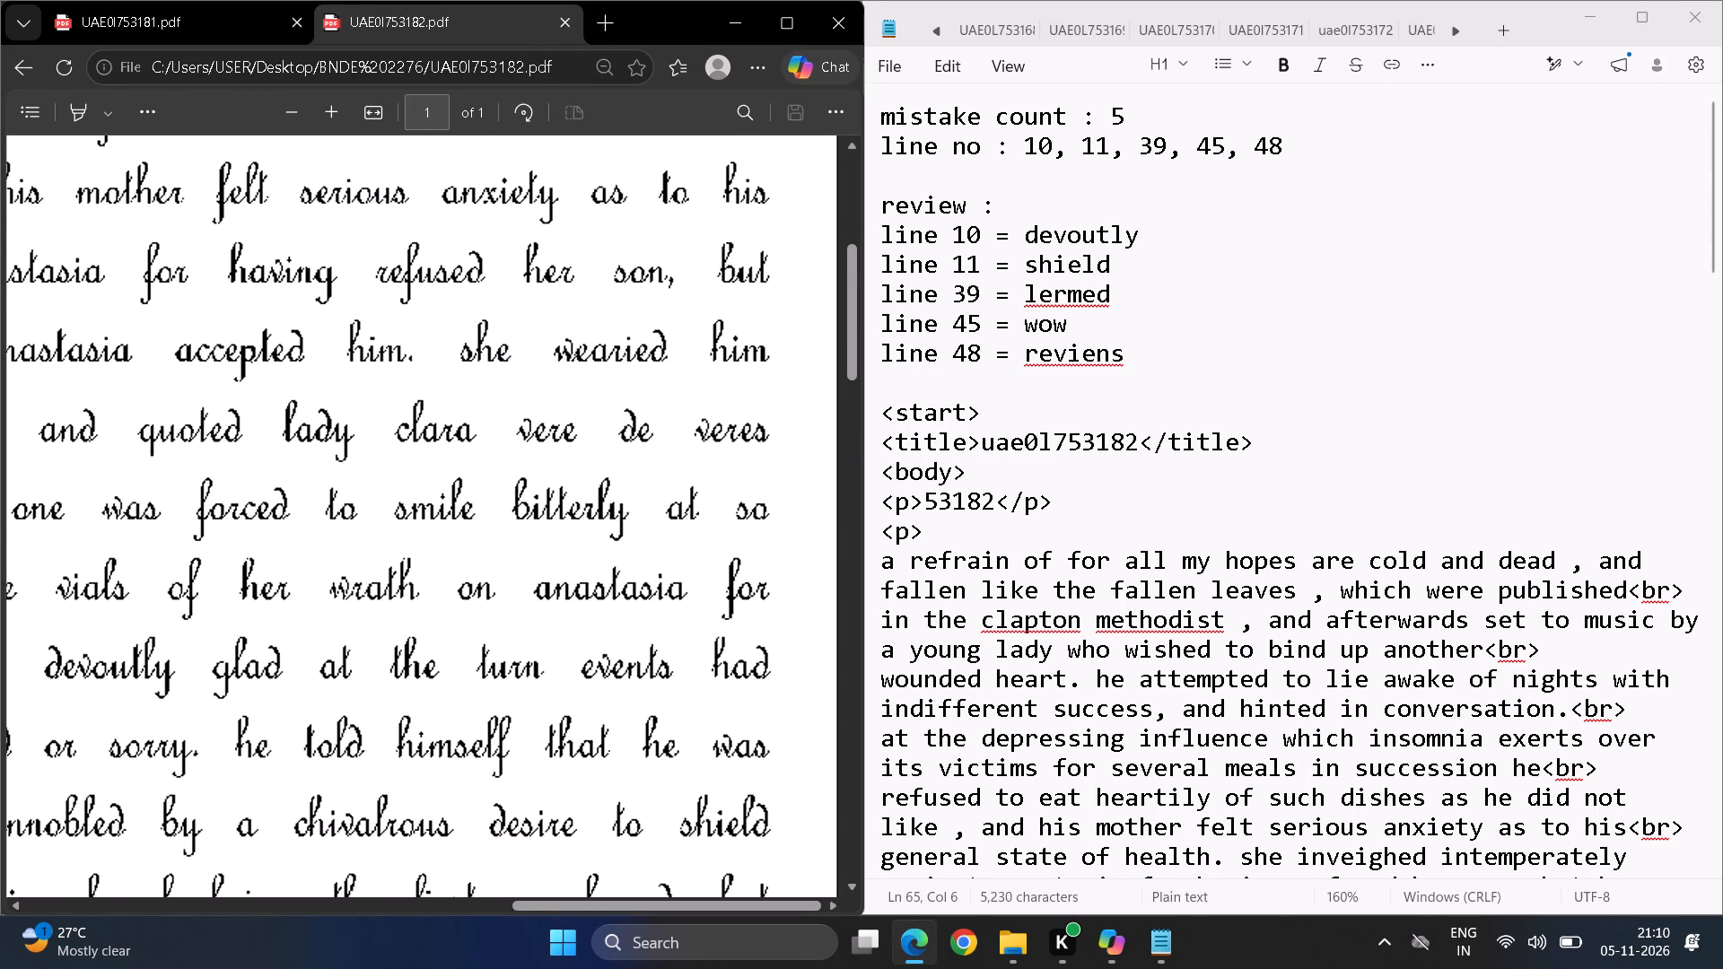
scroll(679, 674, "right", 1)
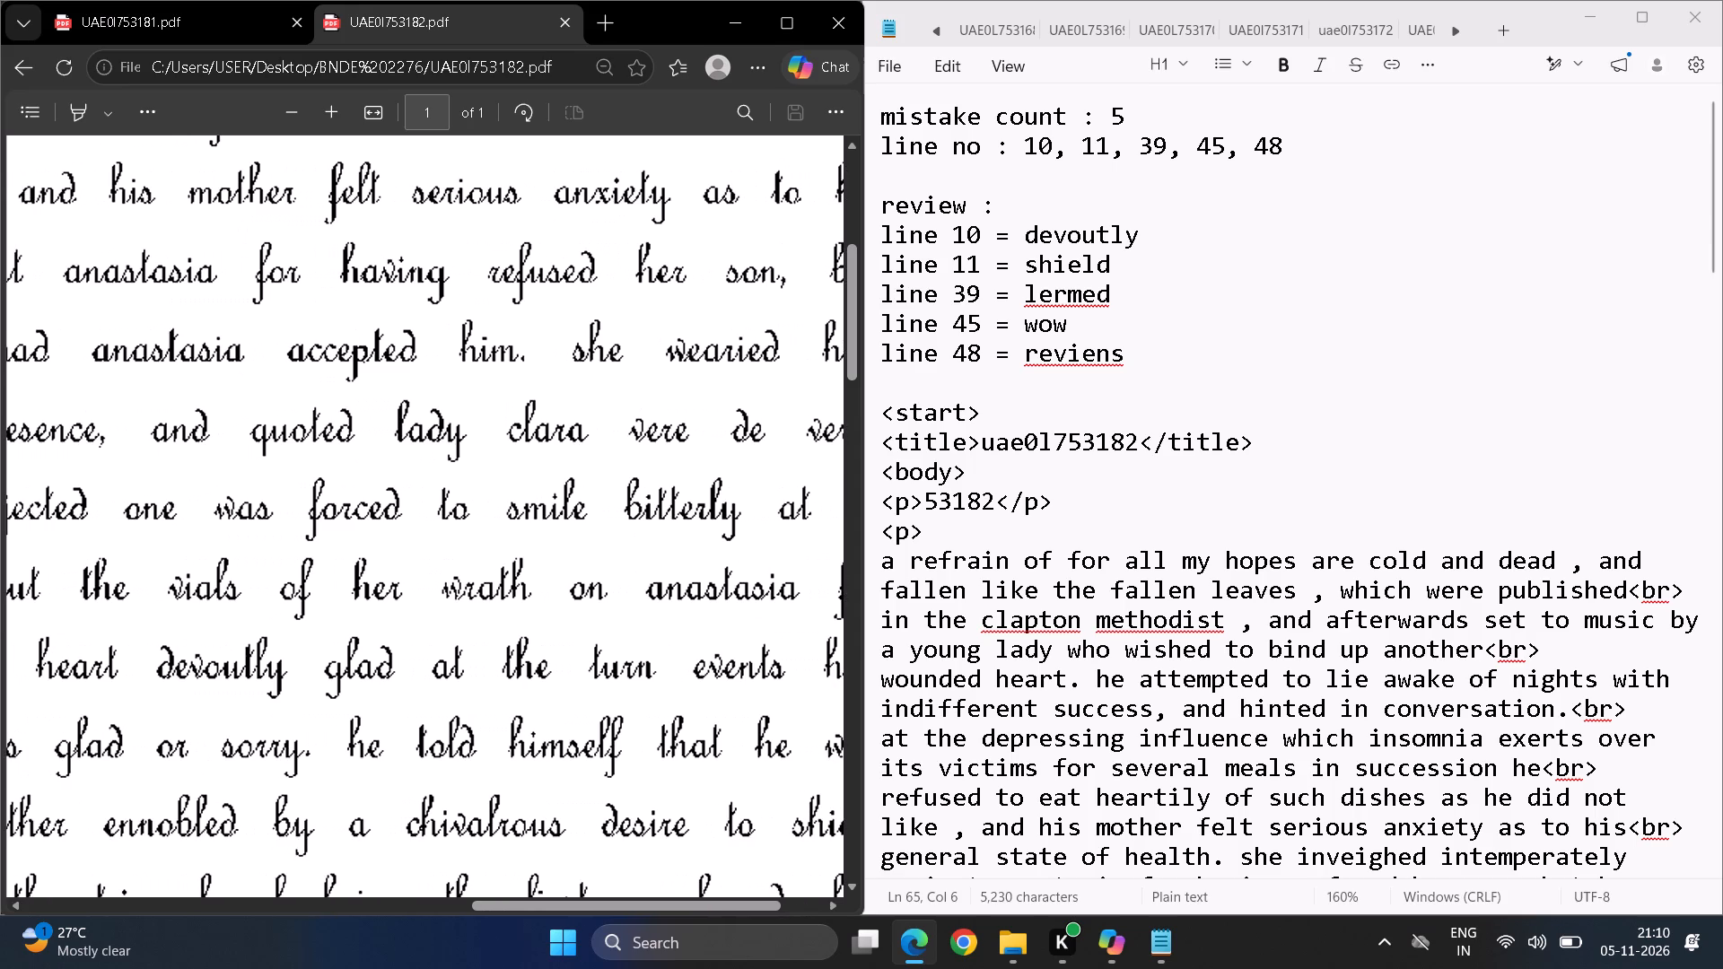
Examine the full width of the handwritten lines on page 53182, from "refused to eat heartily" down to "chivalrous desire to shield".
scroll(679, 674, "right", 1)
scroll(495, 747, "right", 1)
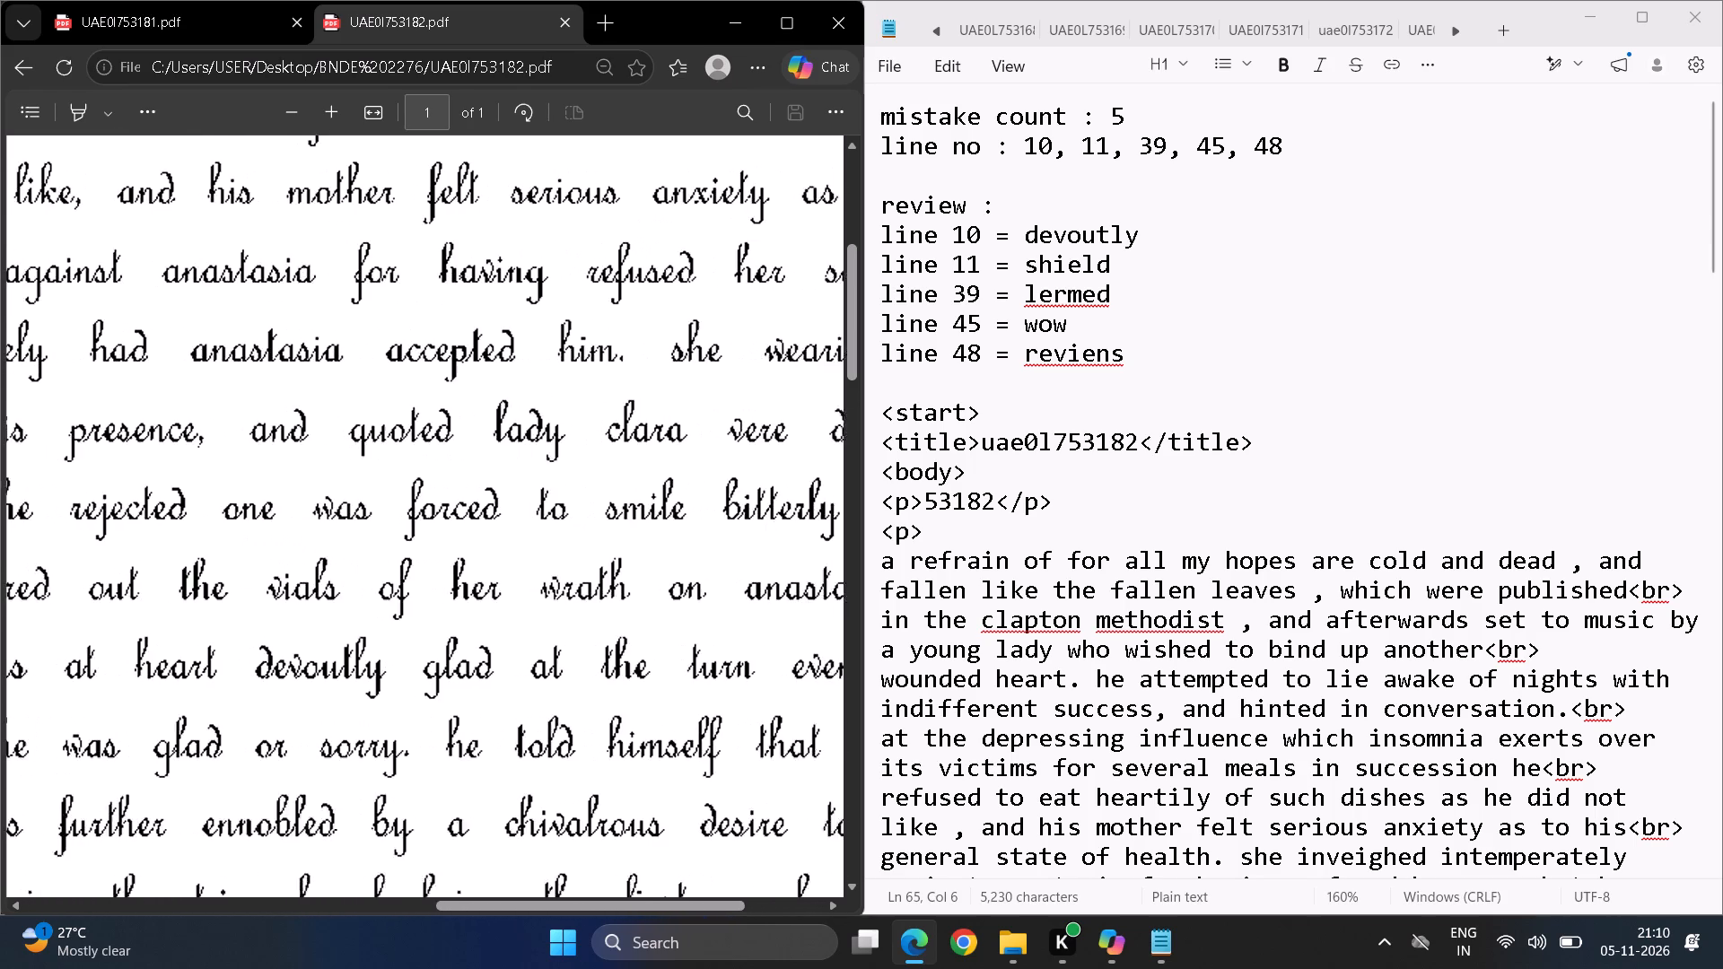
scroll(495, 747, "right", 3)
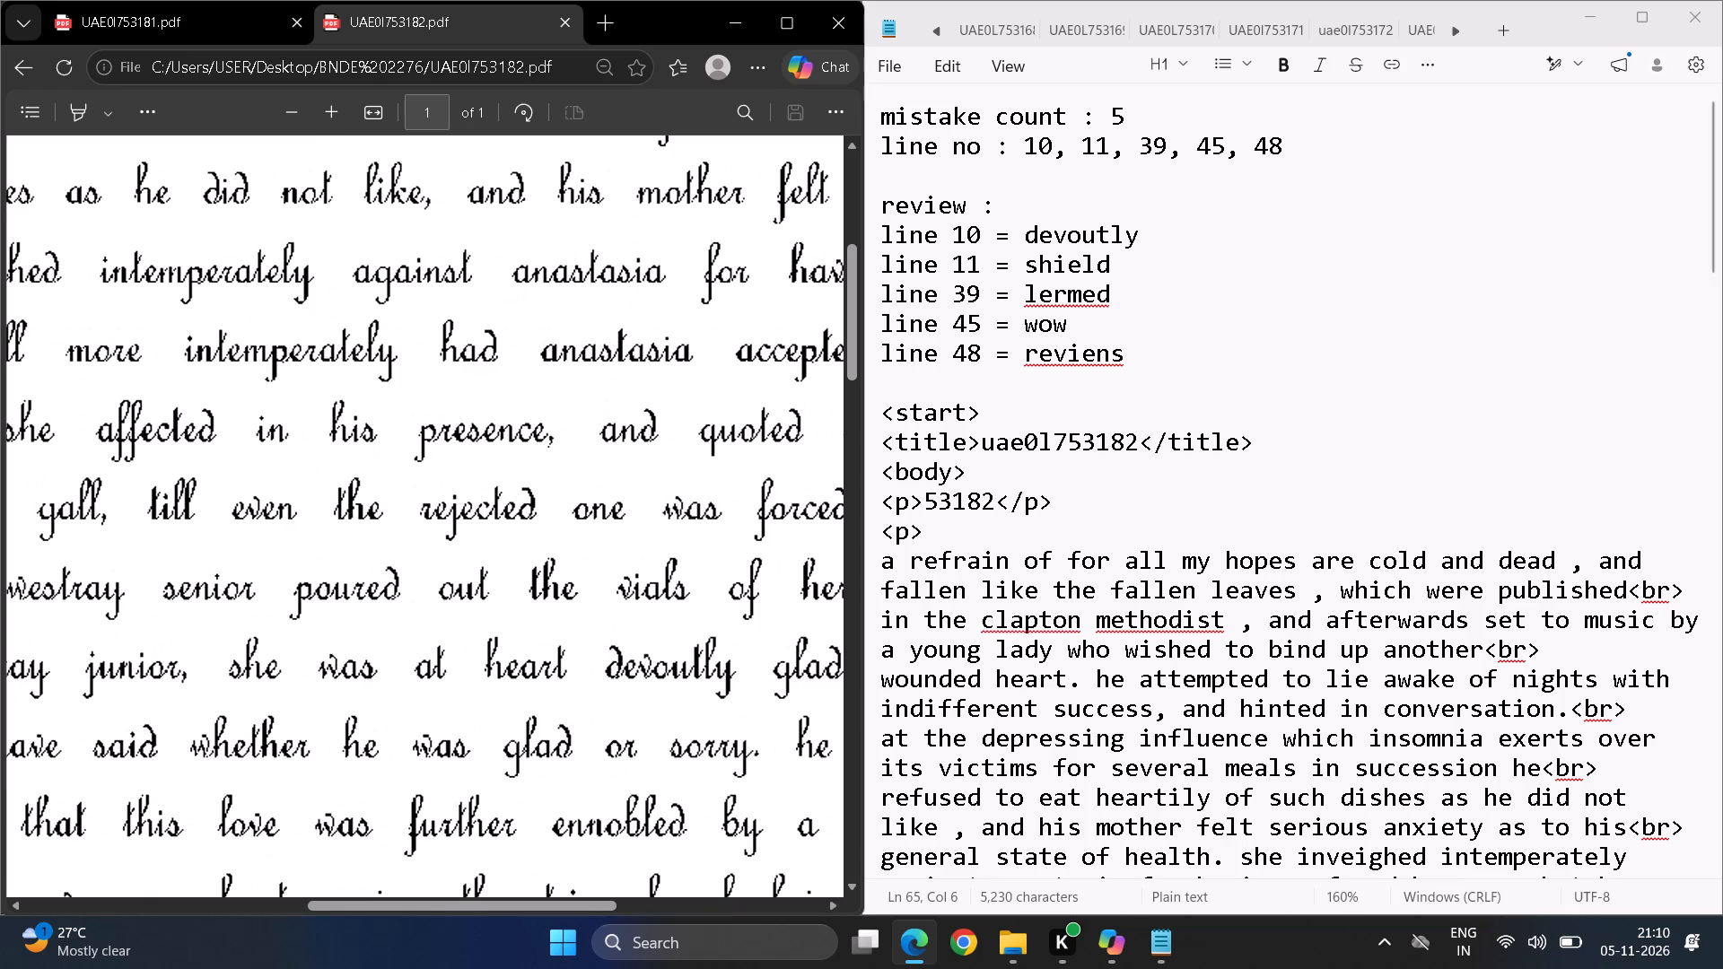
scroll(495, 747, "right", 1)
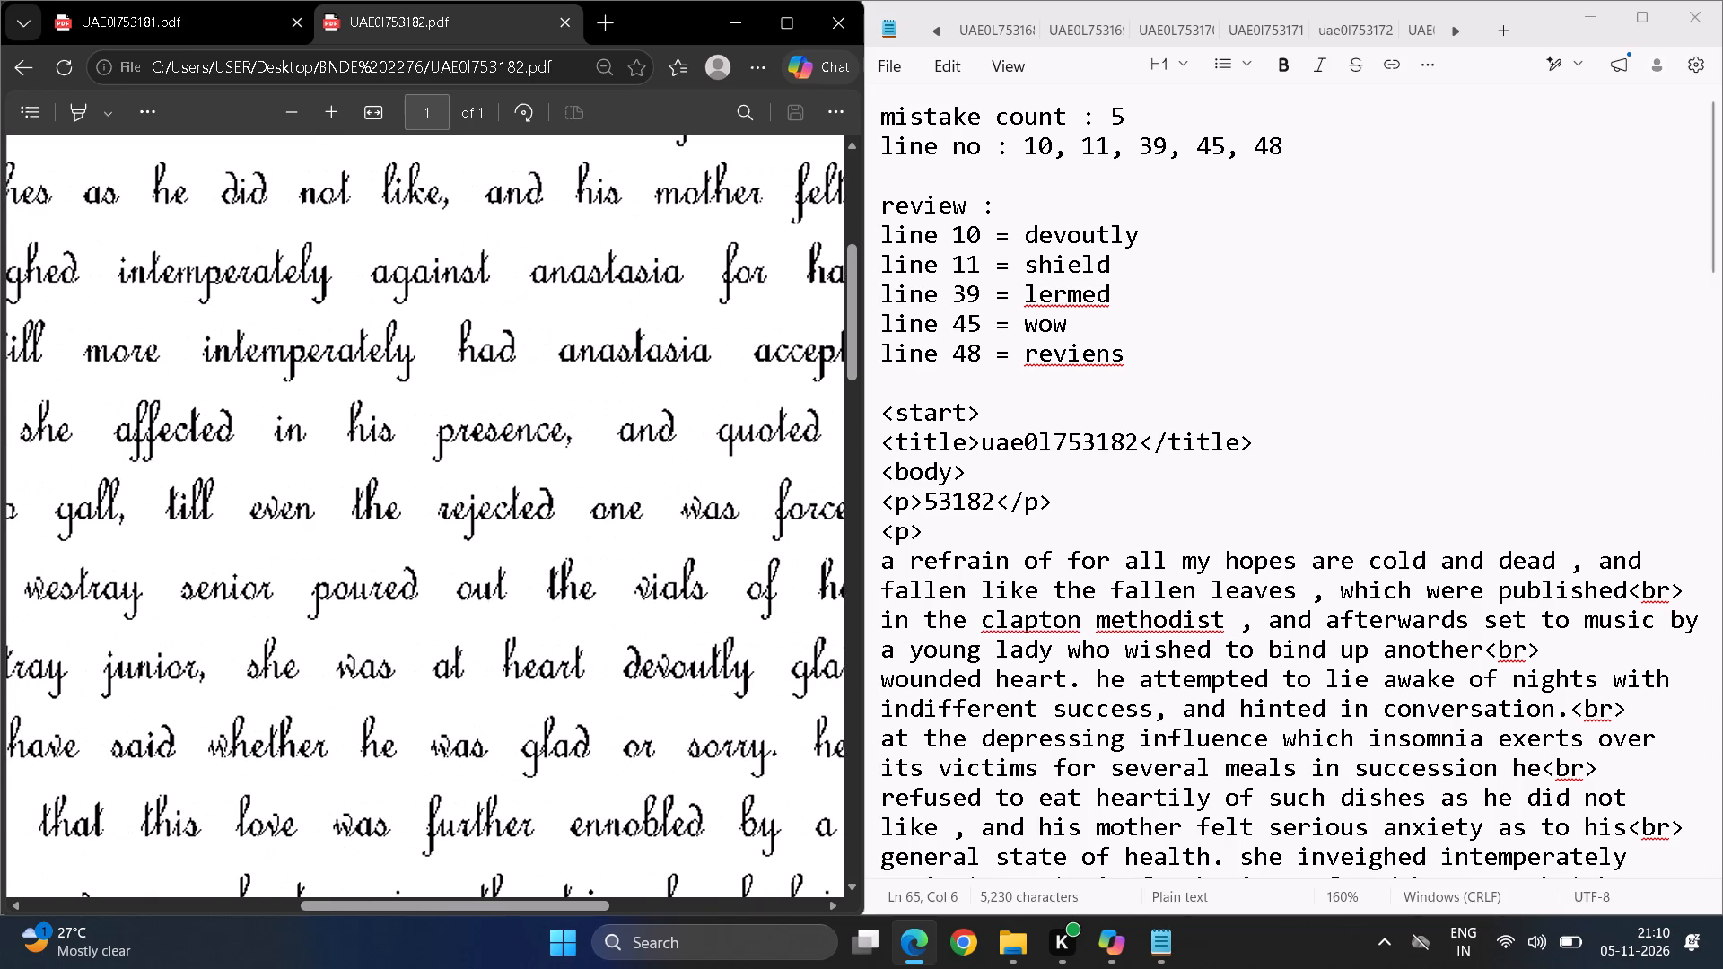
scroll(495, 747, "right", 2)
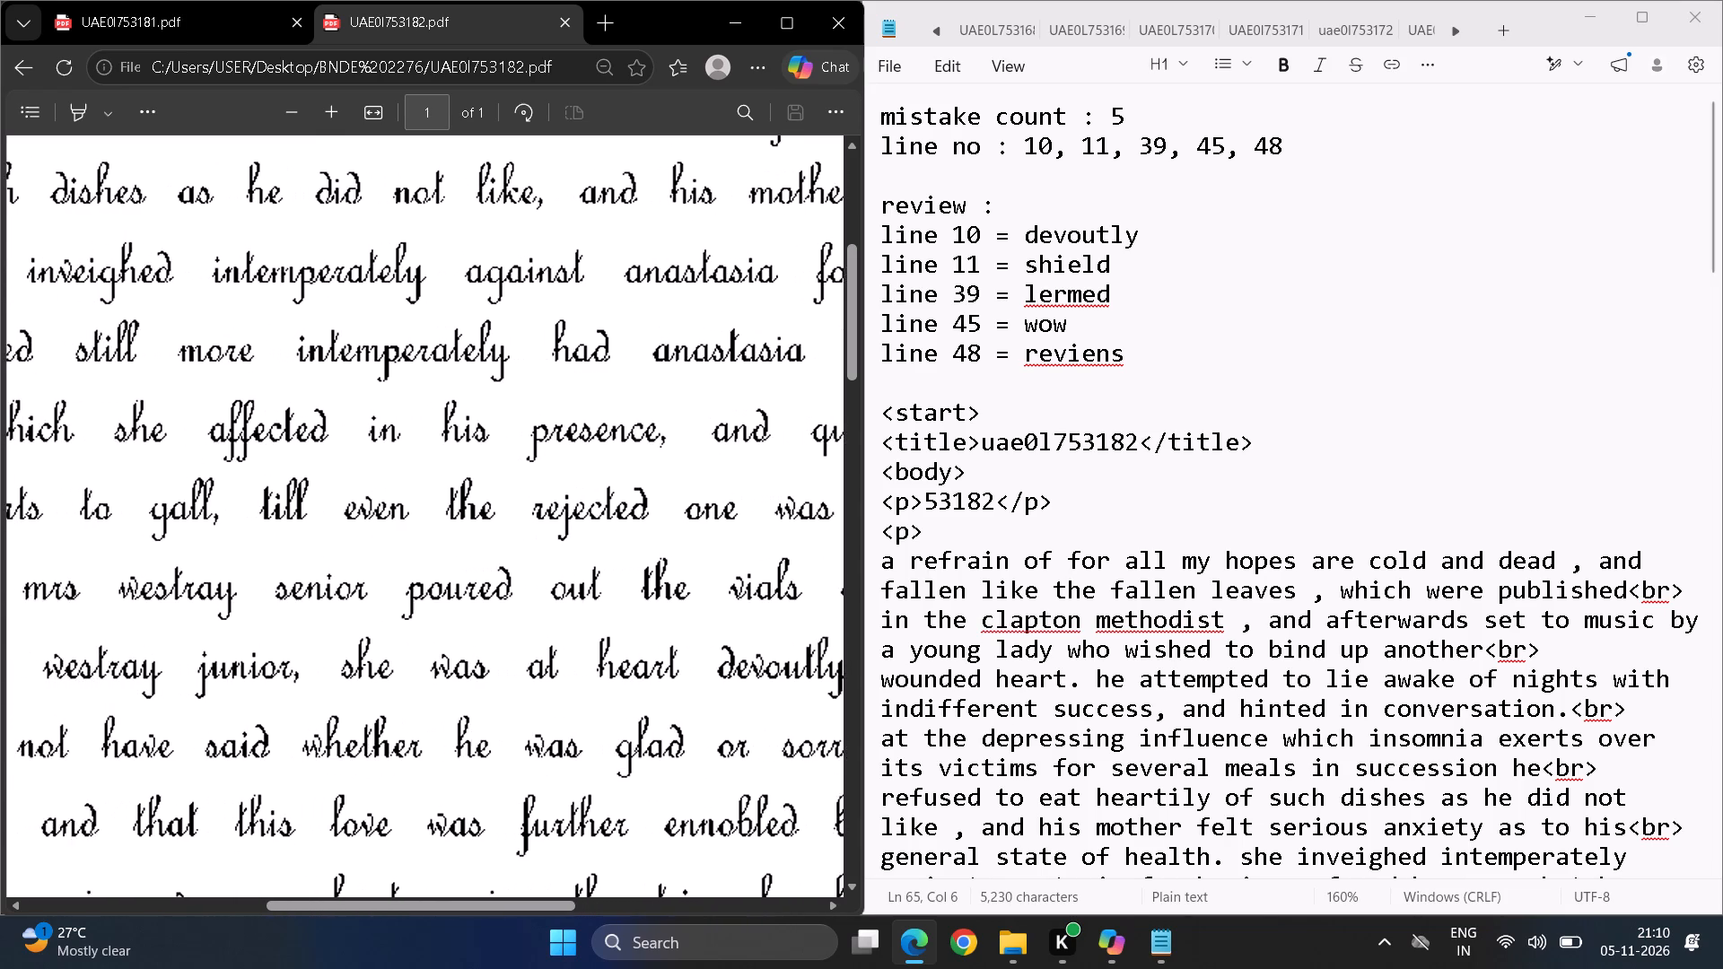
scroll(495, 747, "right", 4)
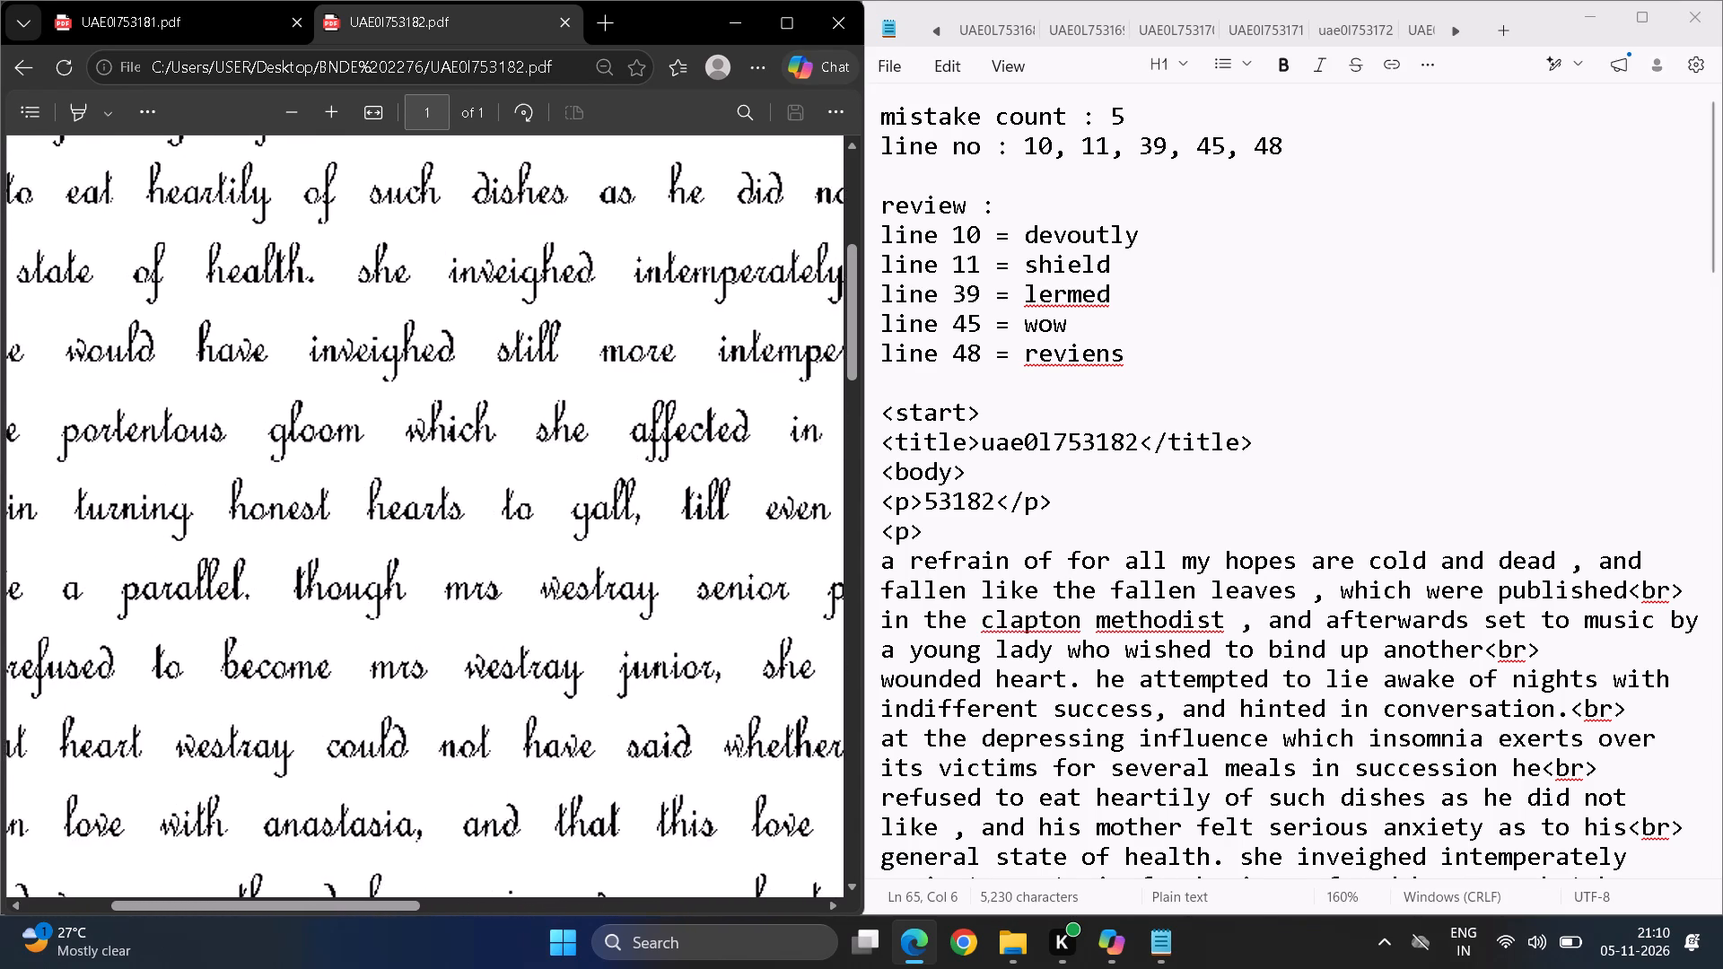
scroll(495, 747, "right", 3)
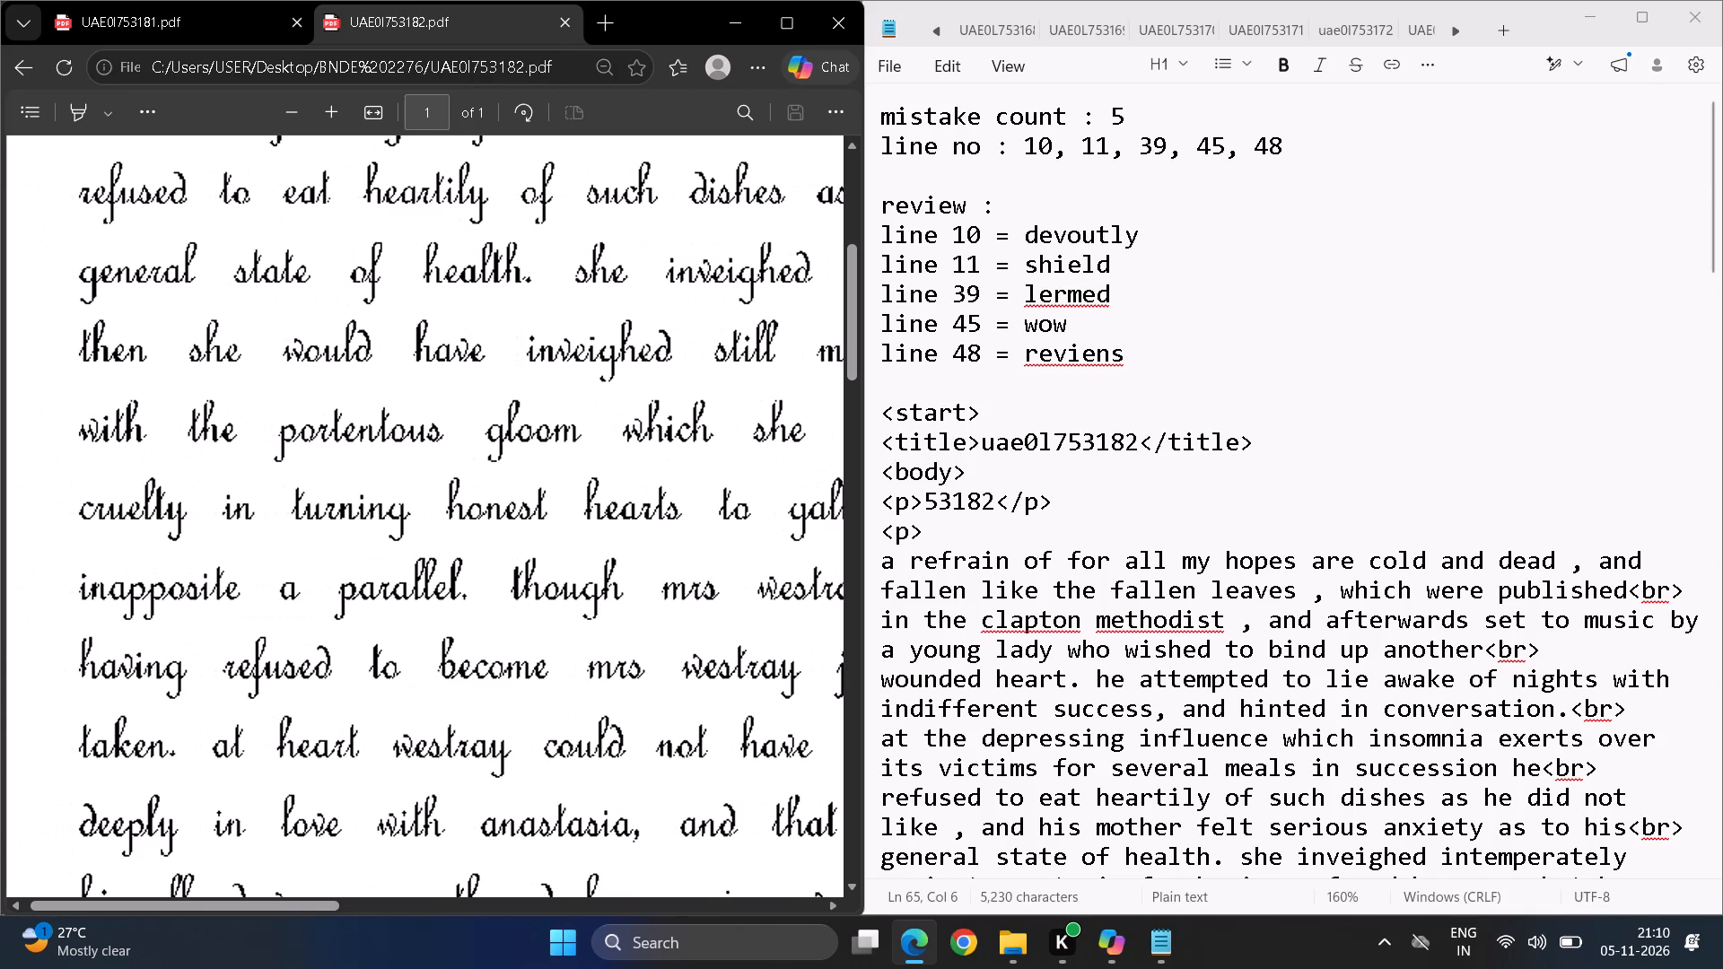
scroll(495, 747, "left", 1)
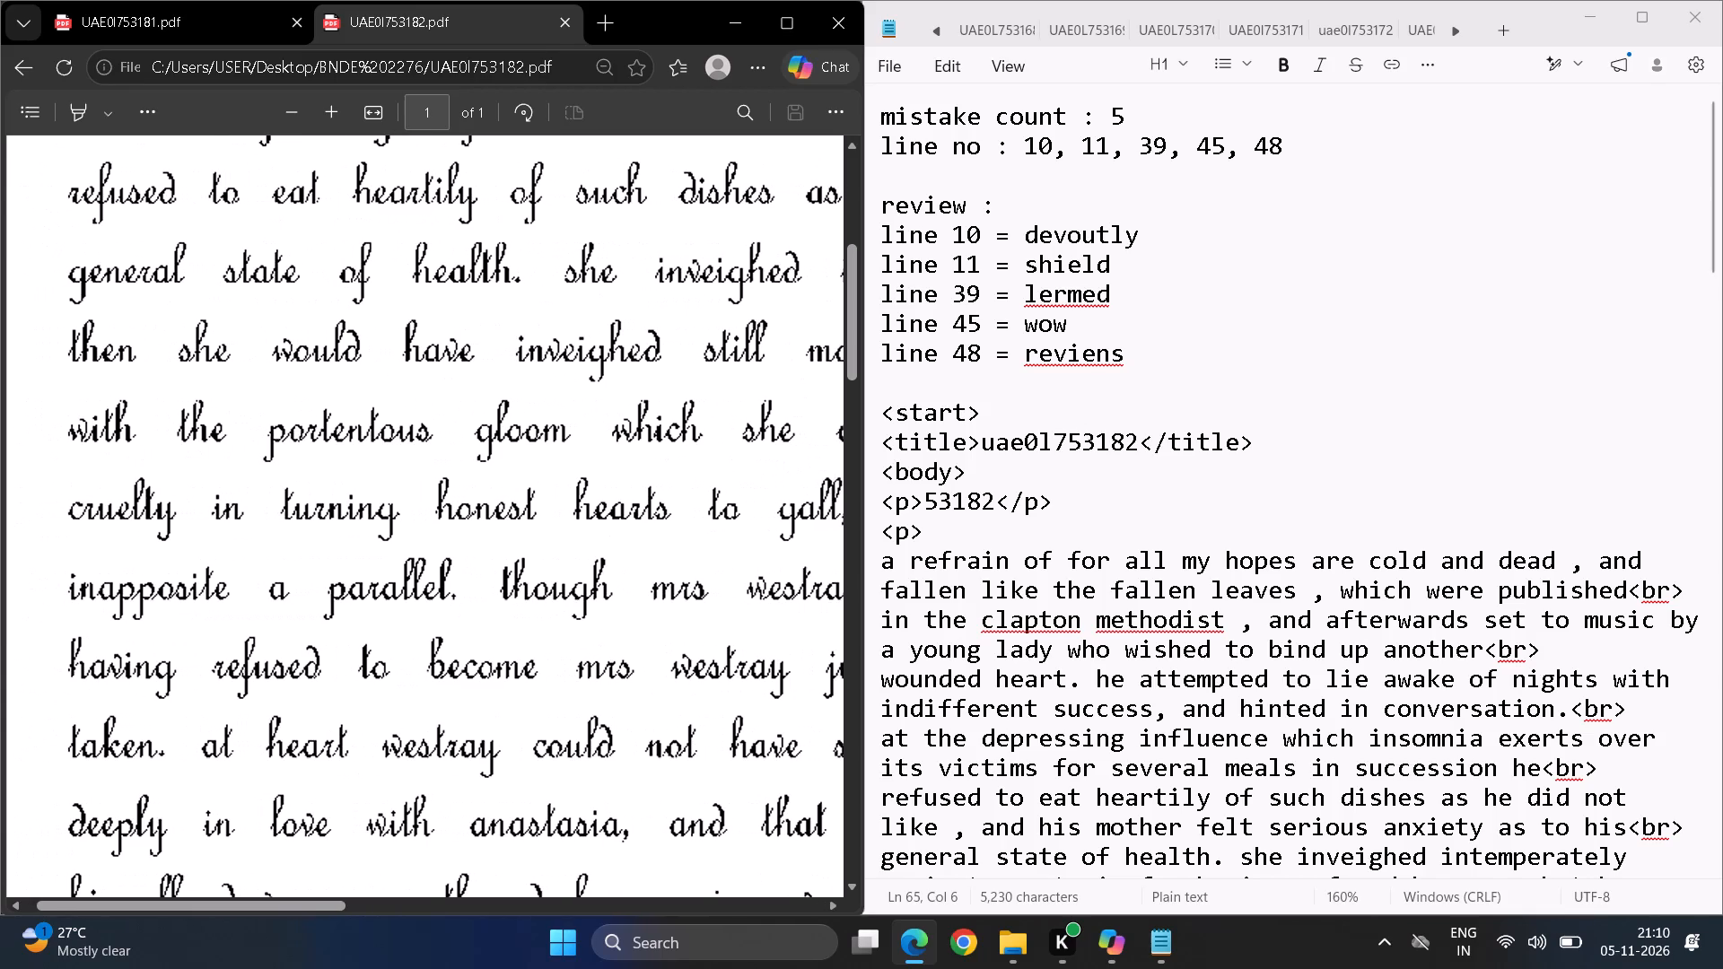
scroll(495, 747, "left", 4)
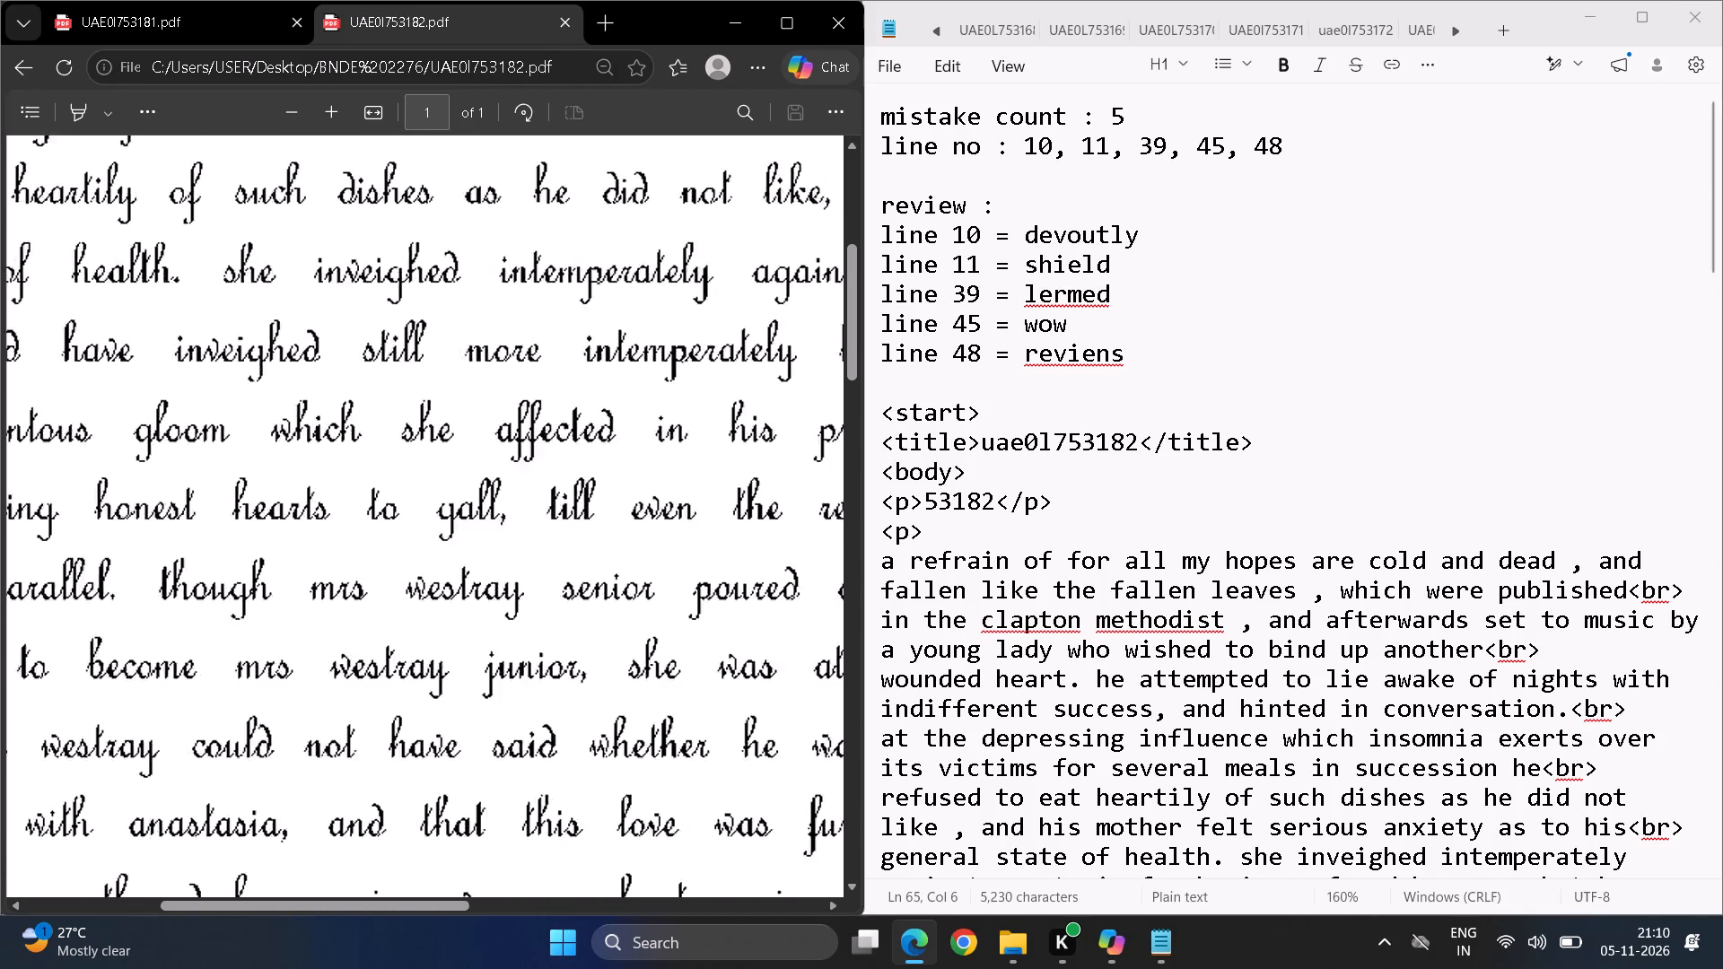
scroll(495, 747, "left", 4)
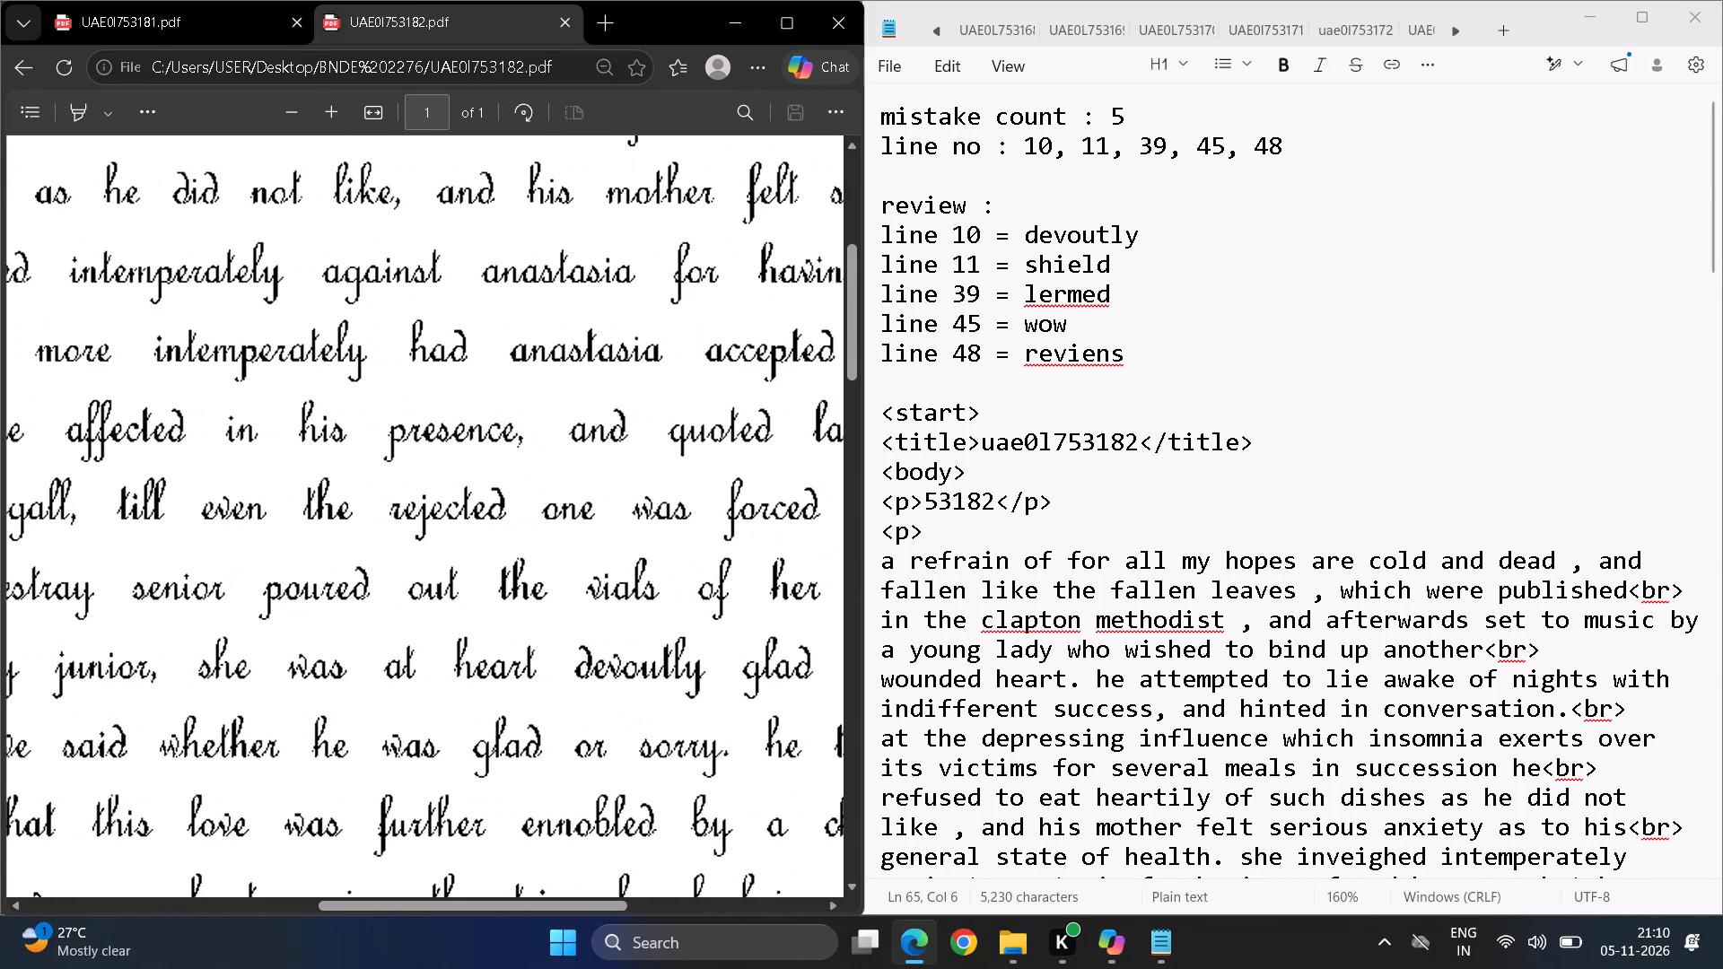
scroll(495, 747, "left", 4)
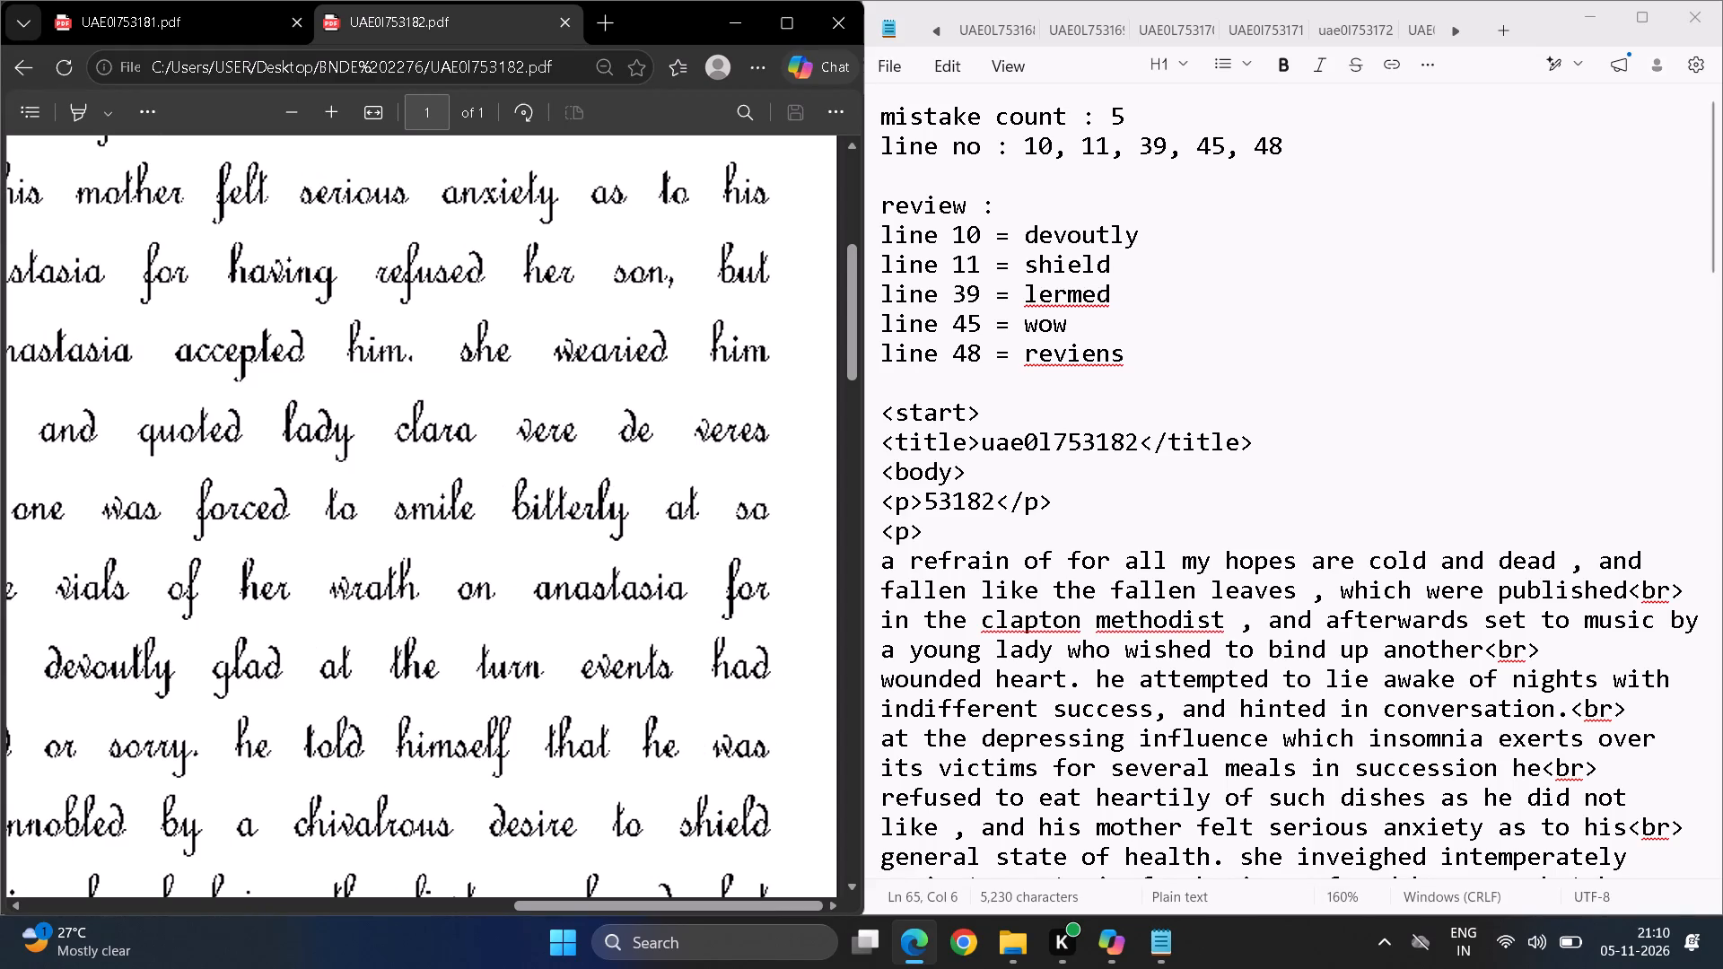
Check the opening paragraph of the page 53182 transcription, through the "devoutly" and "shield" lines, against the handwritten original.
scroll(1640, 760, "down", 2)
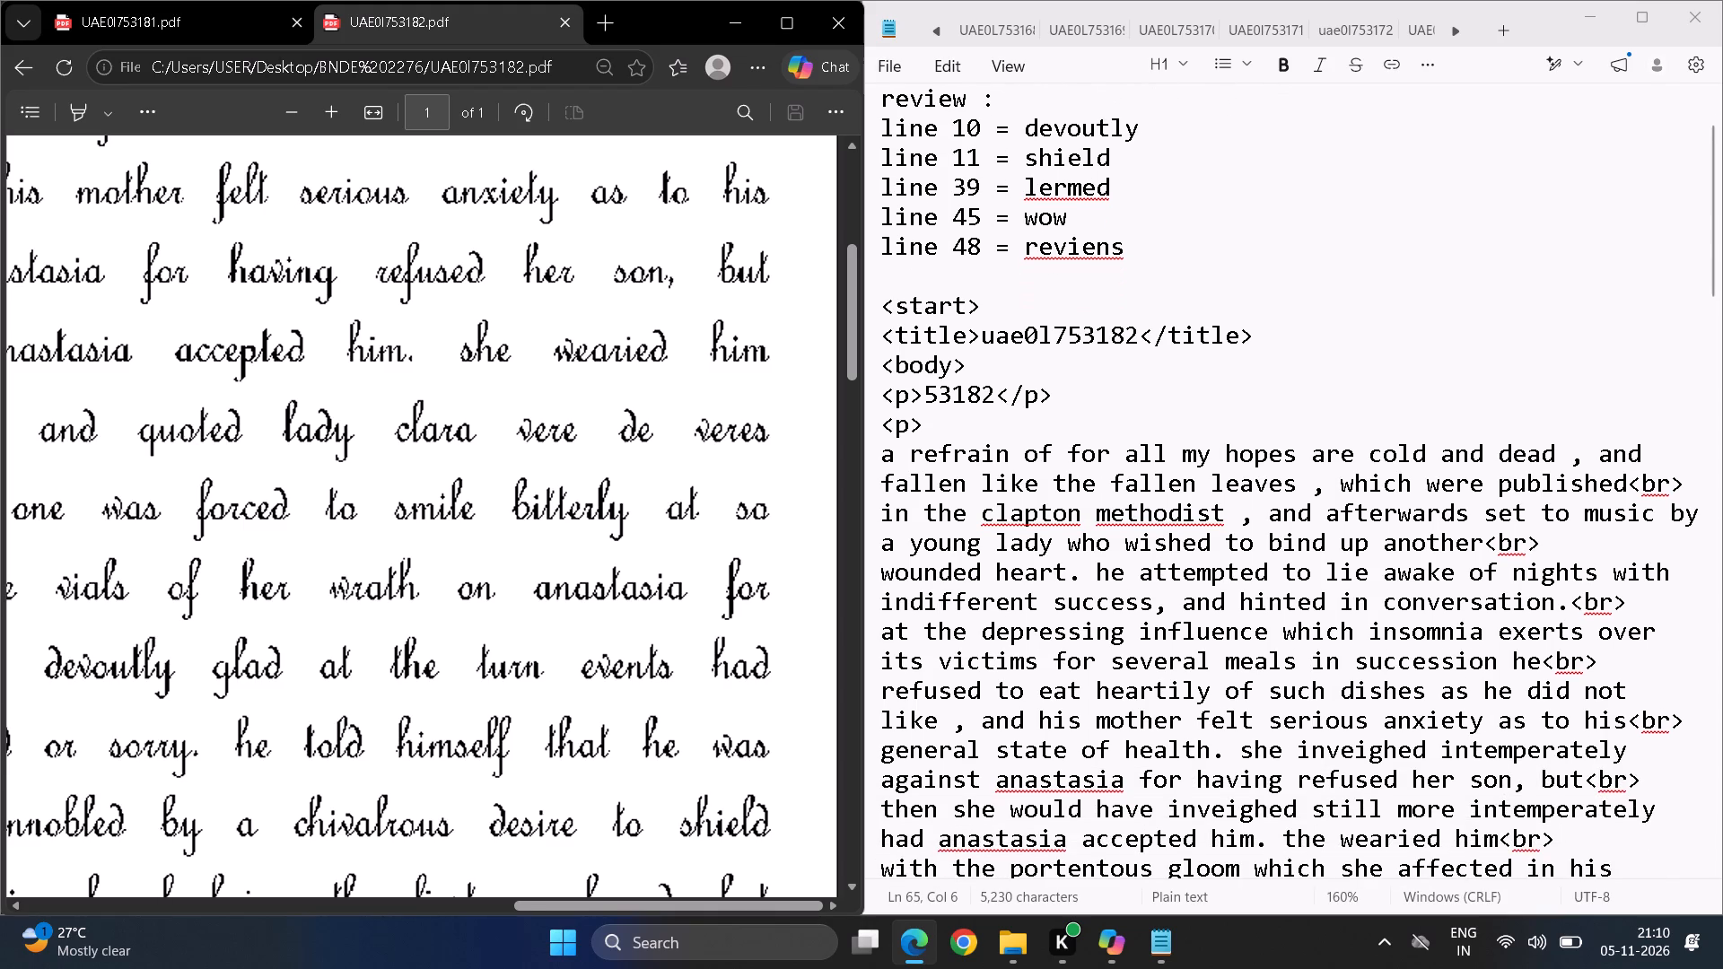
scroll(1637, 788, "down", 1)
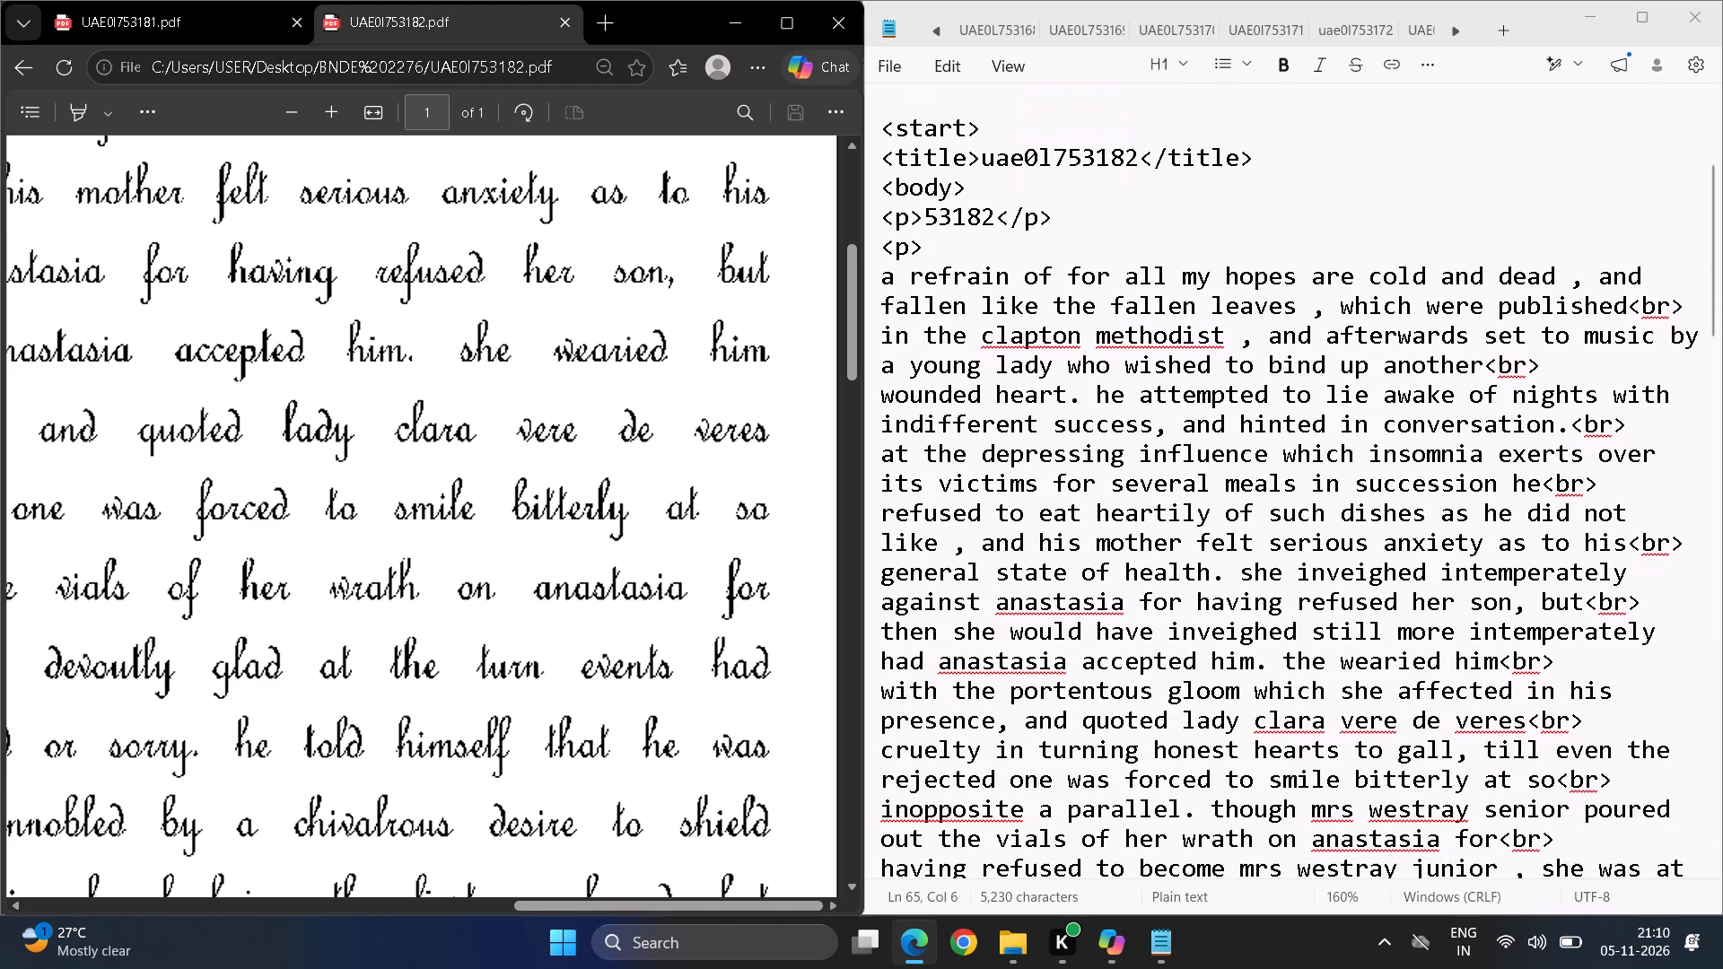
scroll(1637, 788, "down", 2)
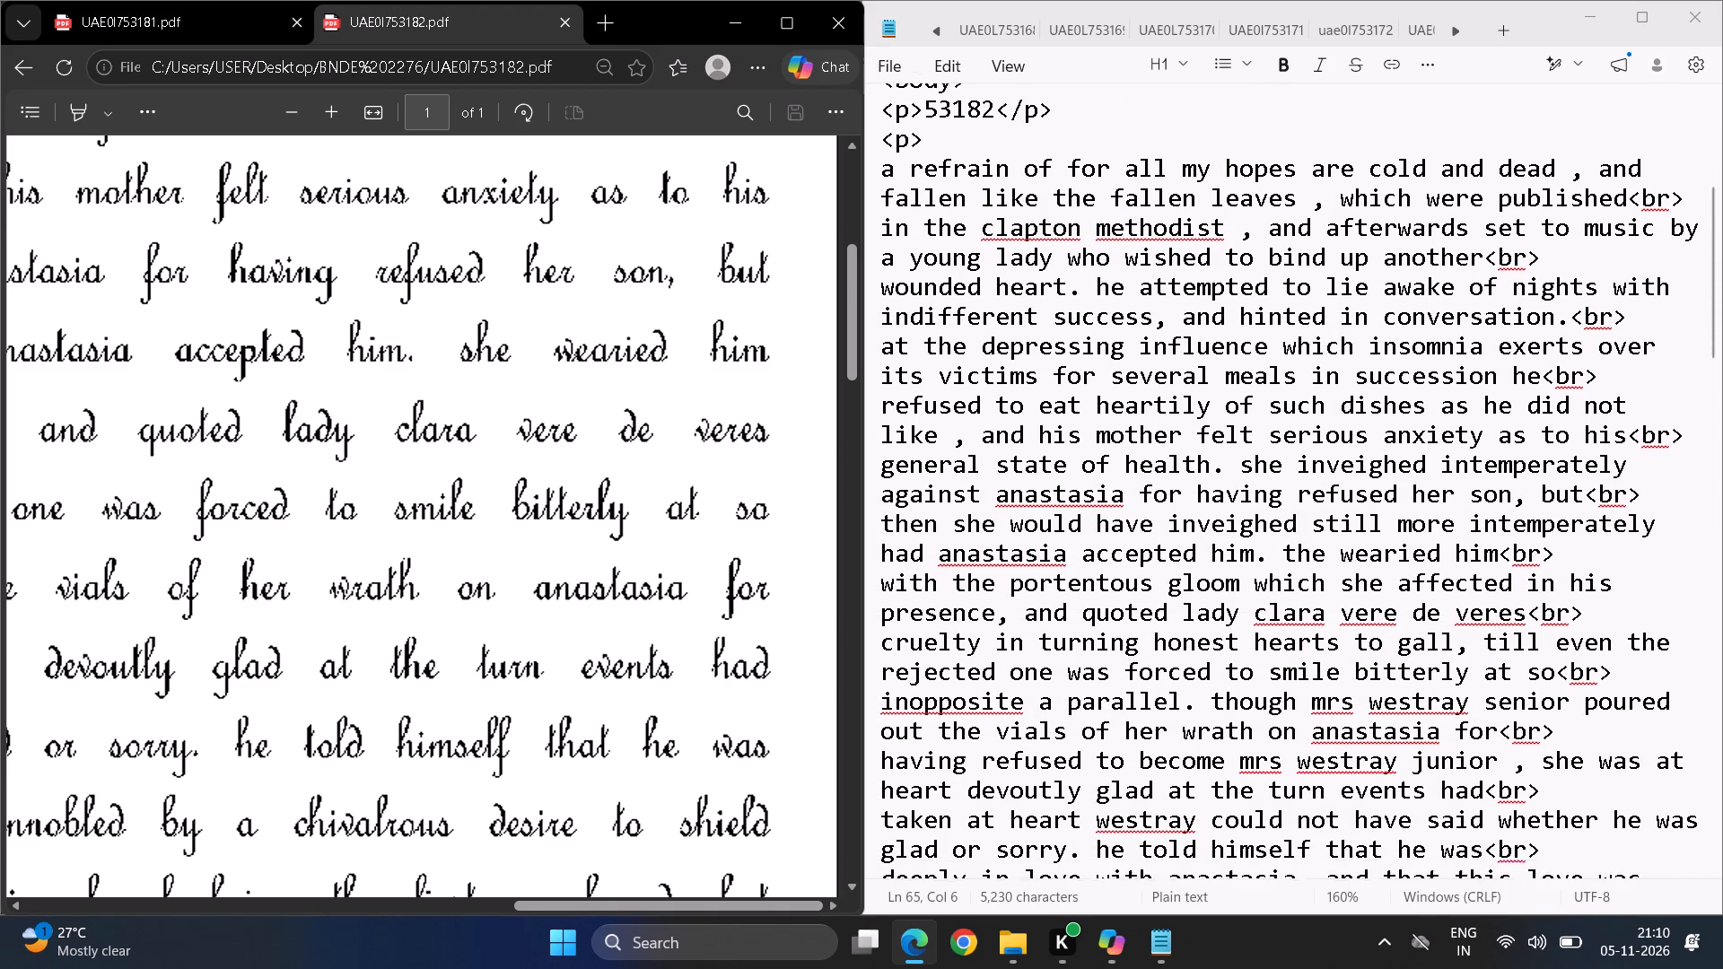
scroll(1637, 788, "down", 1)
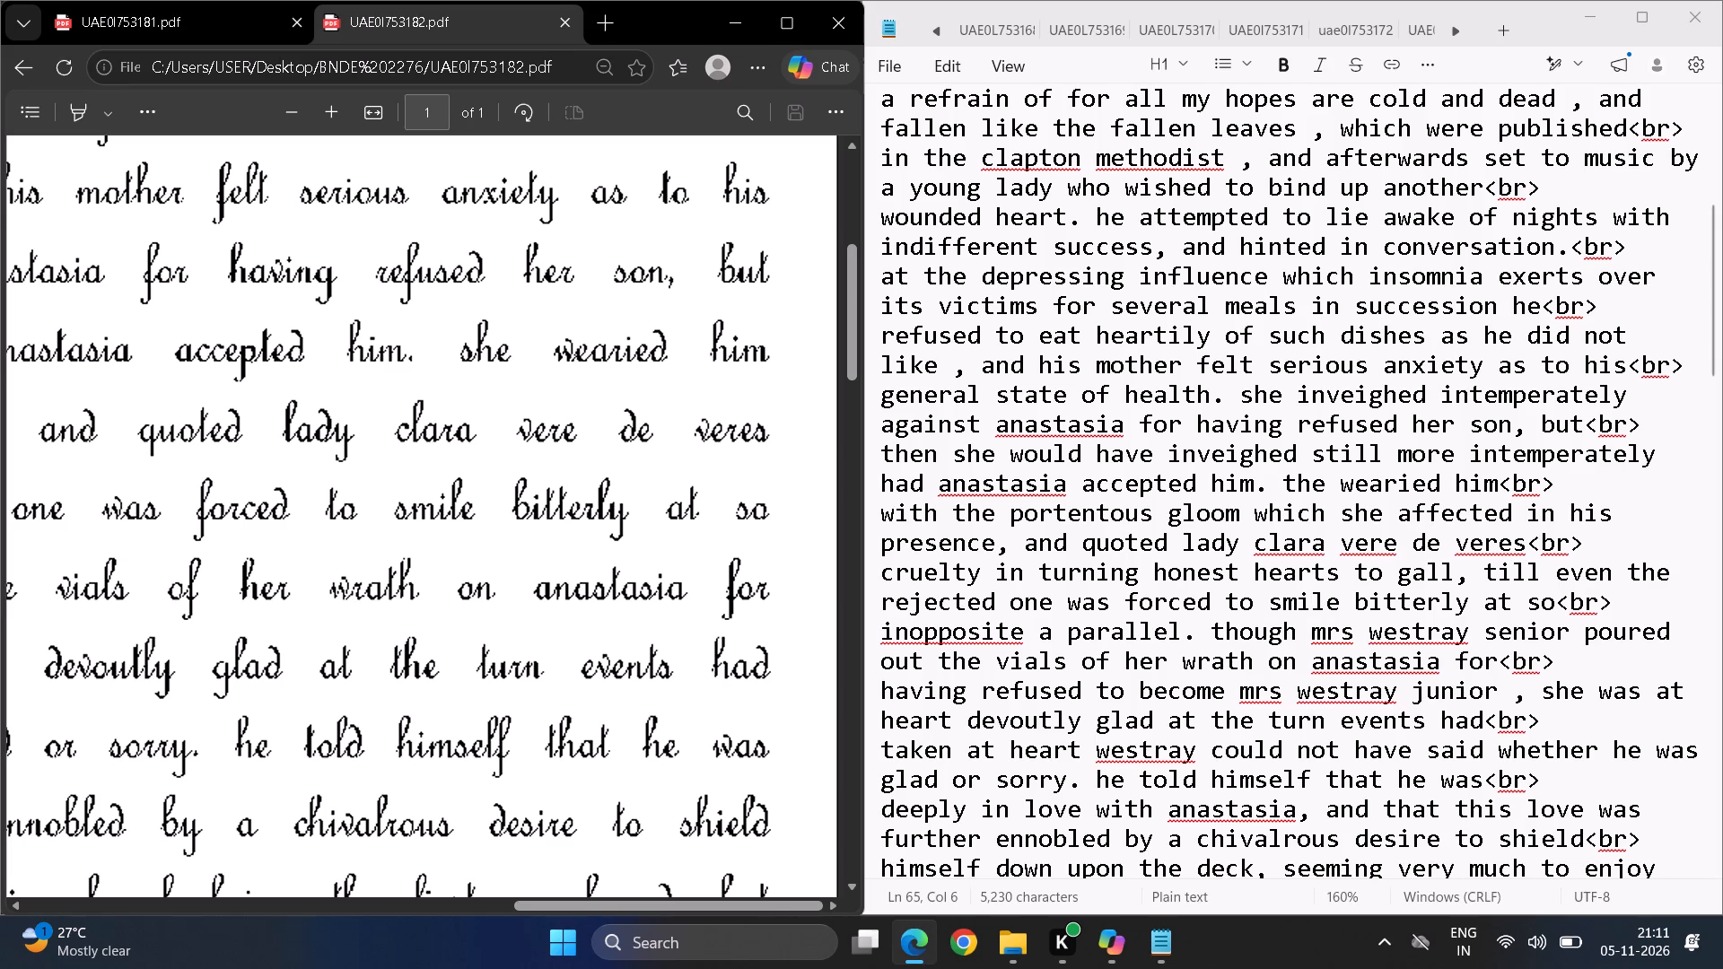
scroll(1690, 777, "up", 3)
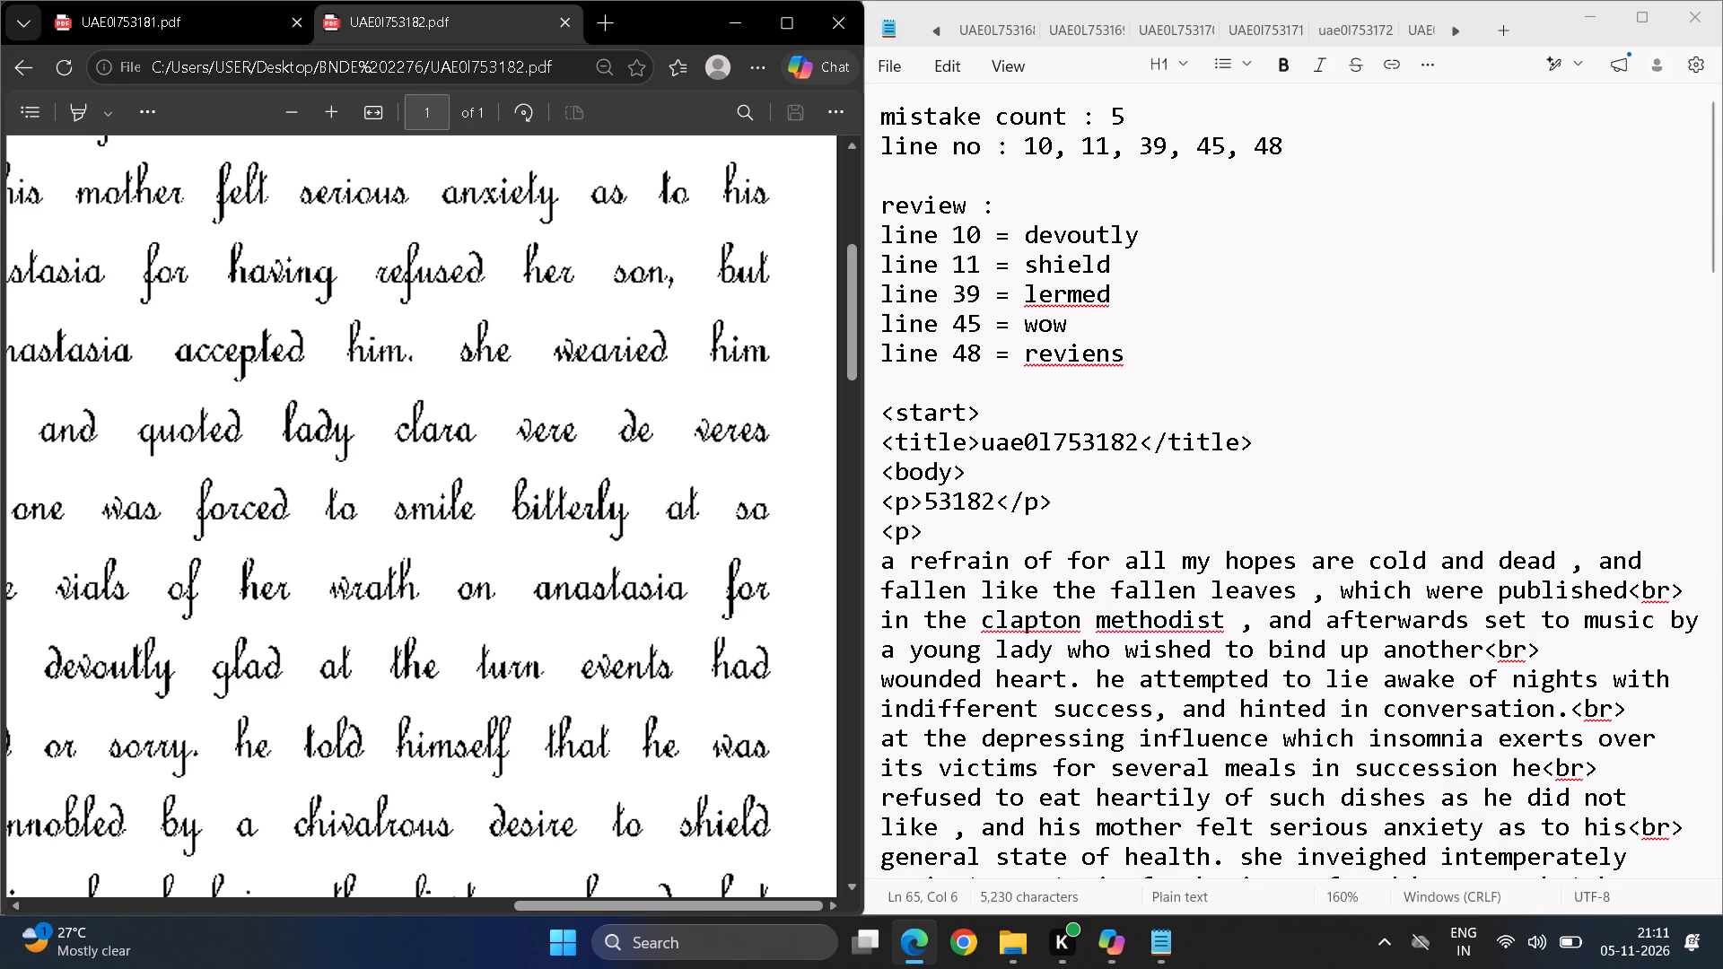
Check the flagged word "reviens" against the handwritten page and correct it to "reviews" in the "monthly and quarterly" line.
scroll(1579, 773, "down", 5)
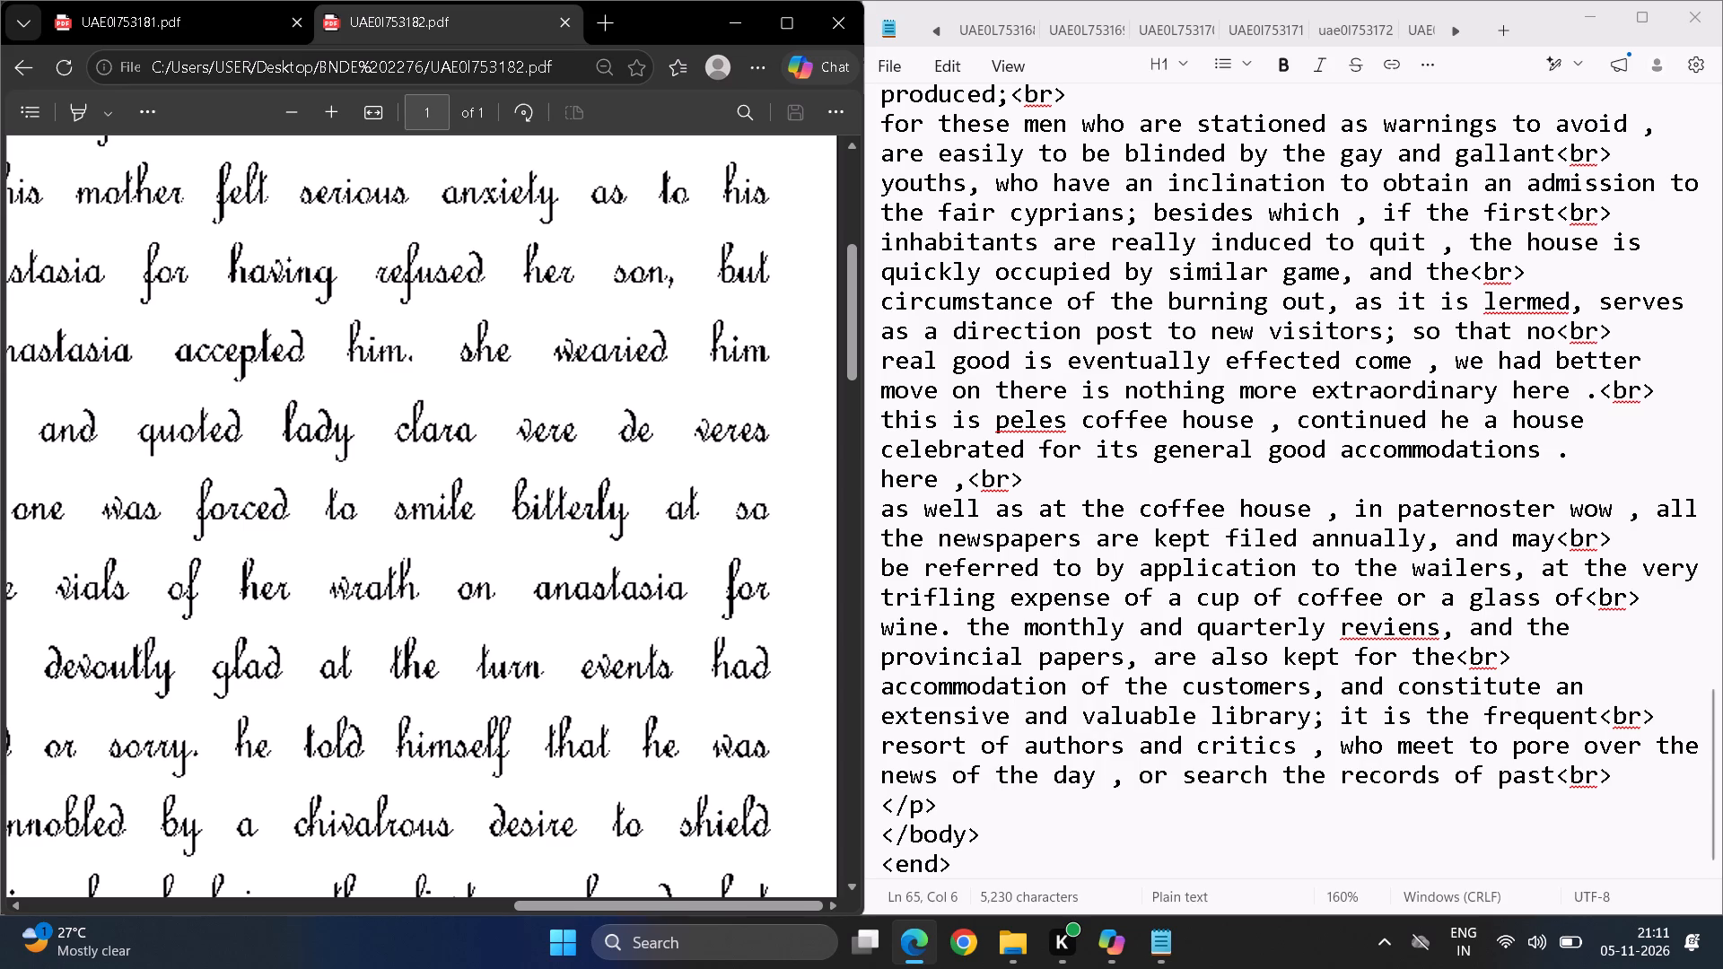
scroll(1418, 640, "right", 1)
scroll(431, 506, "right", 12)
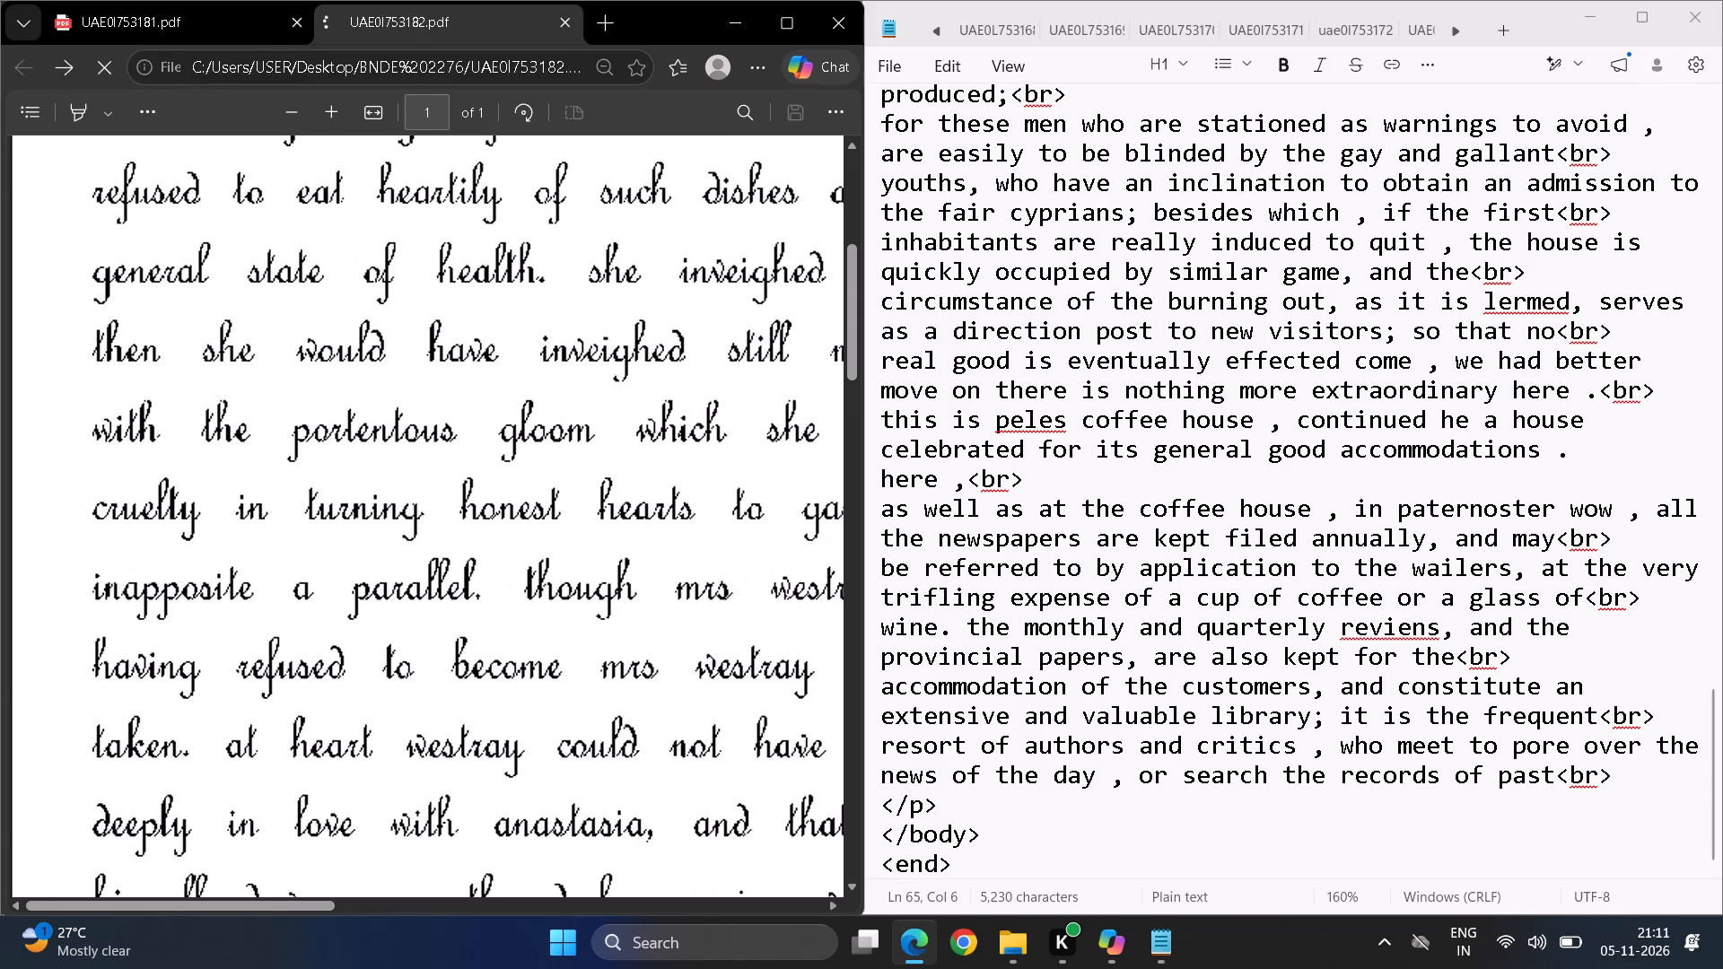
left_click(73, 56)
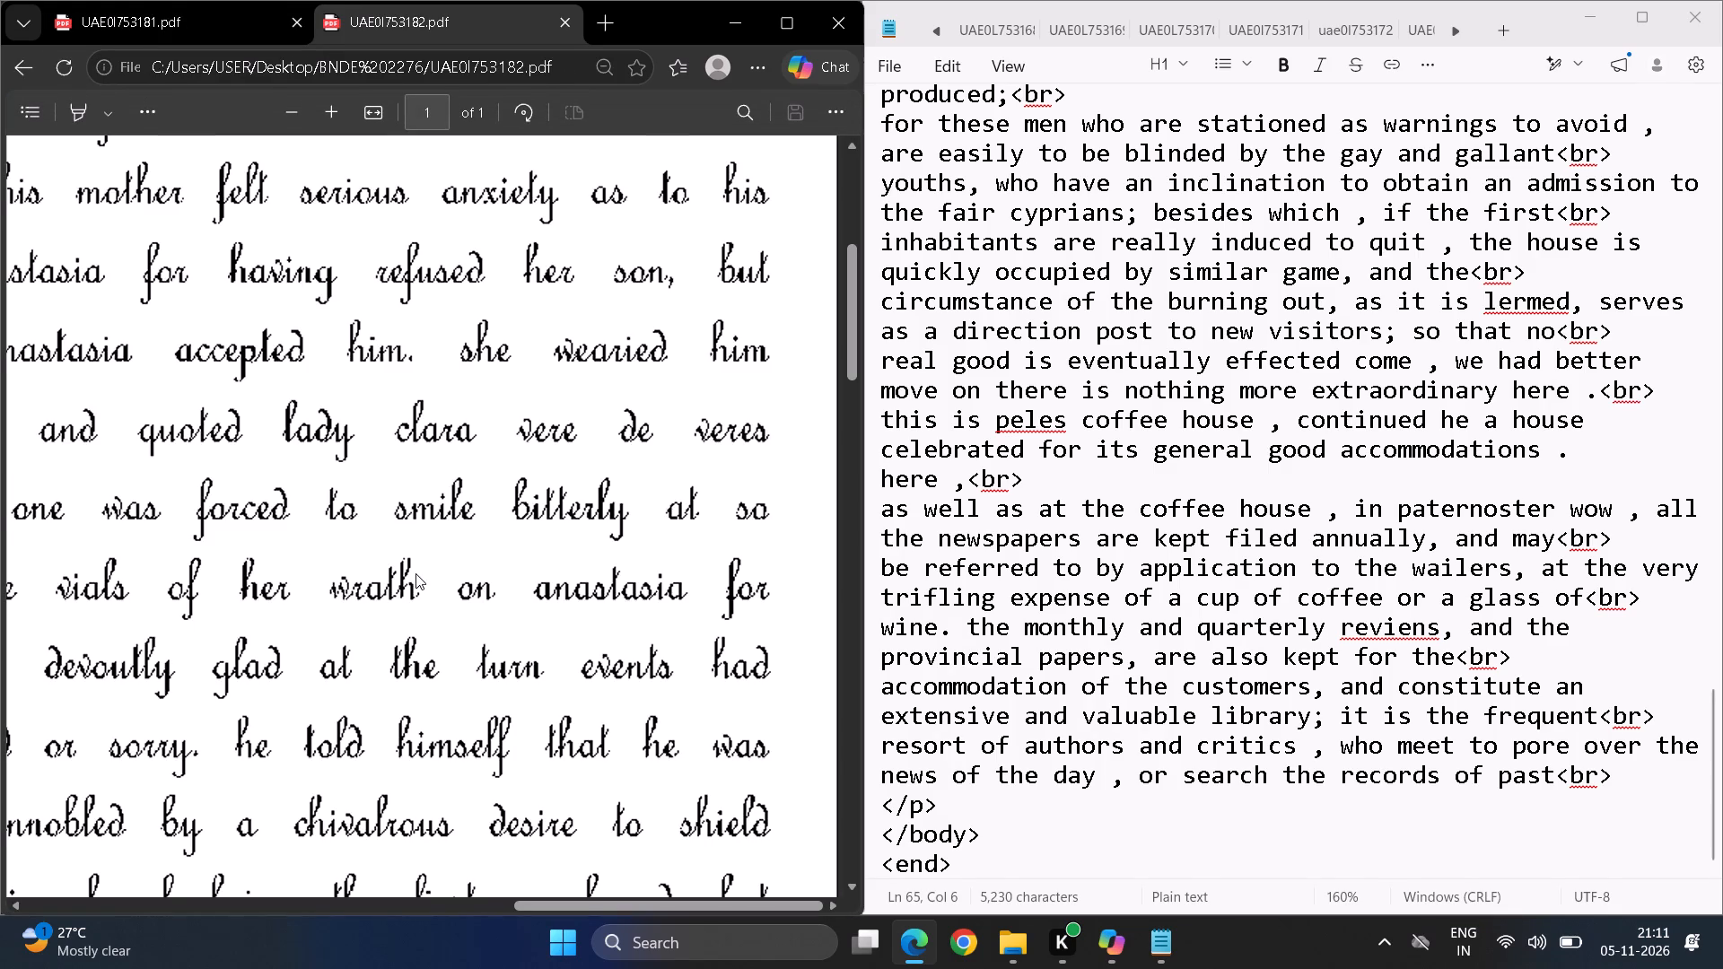
scroll(415, 573, "down", 4)
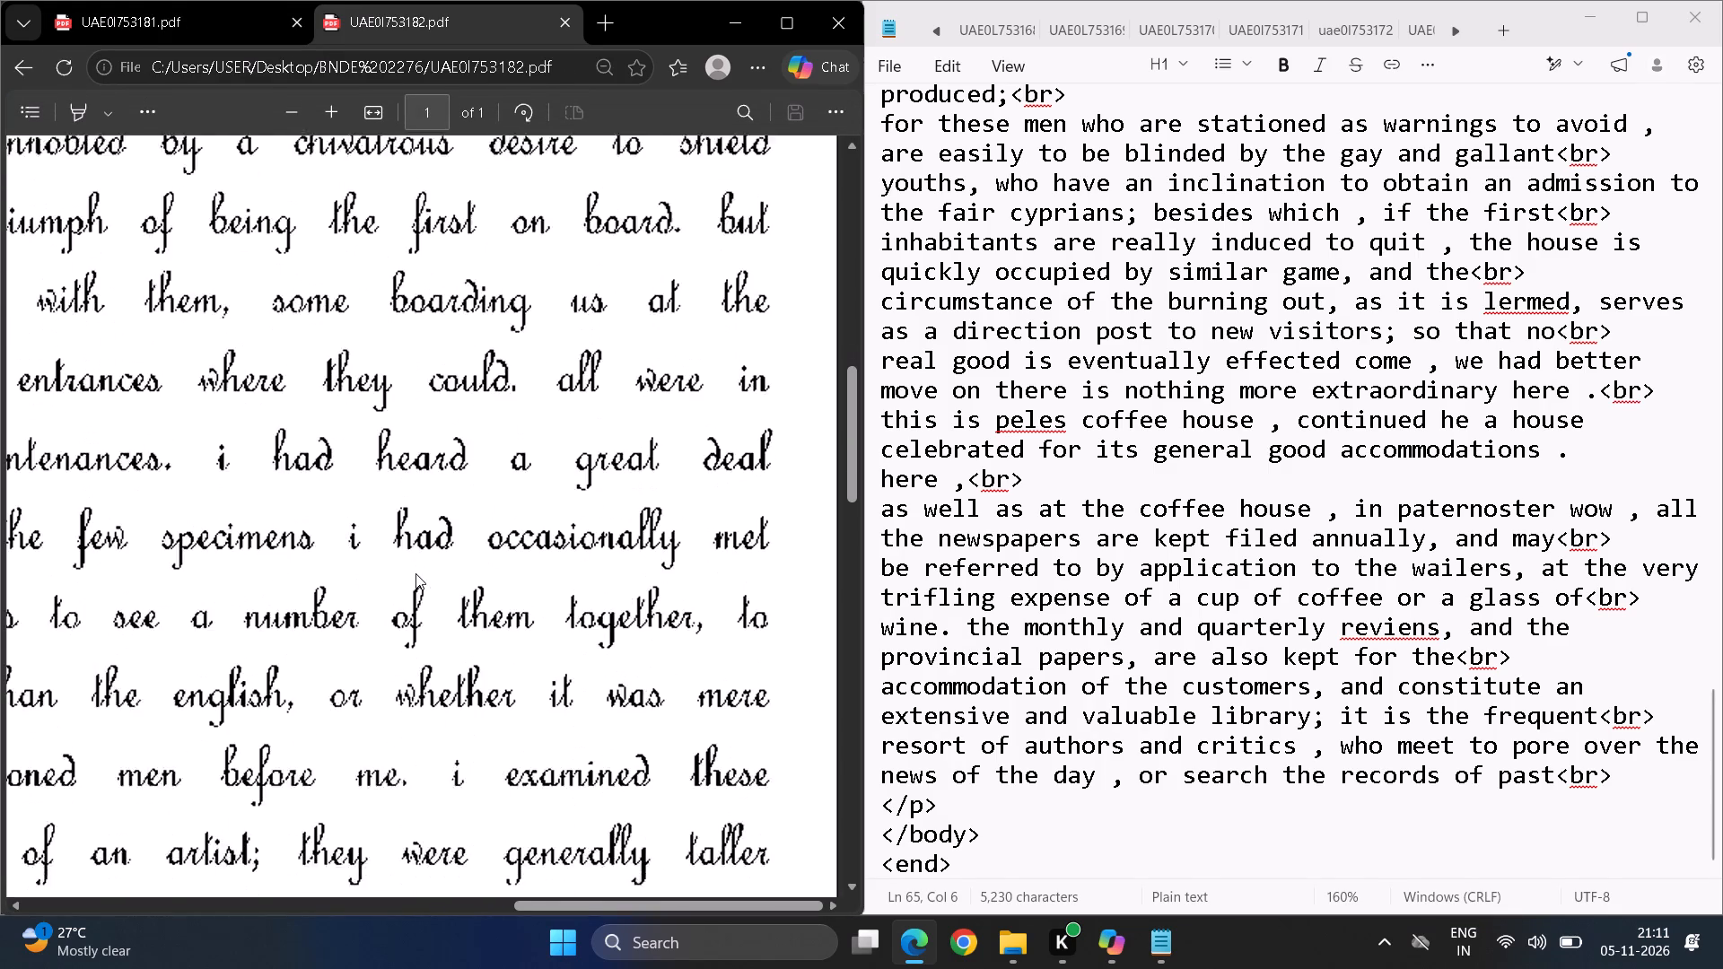
scroll(415, 573, "down", 12)
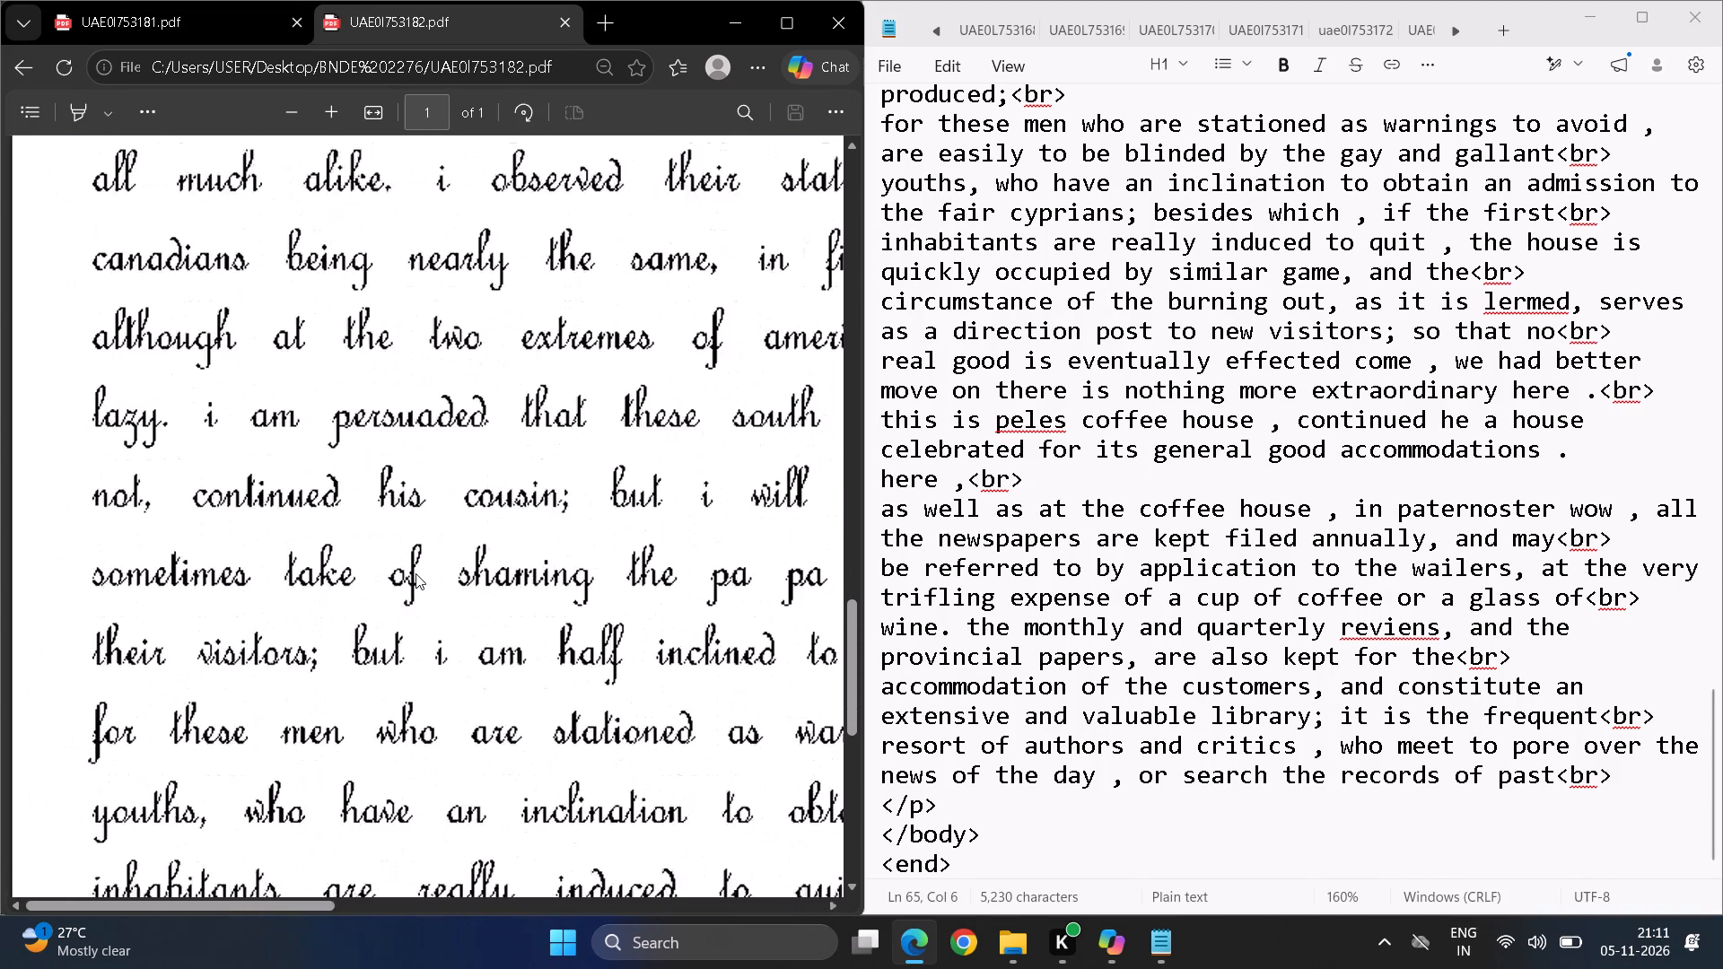
scroll(415, 573, "down", 6)
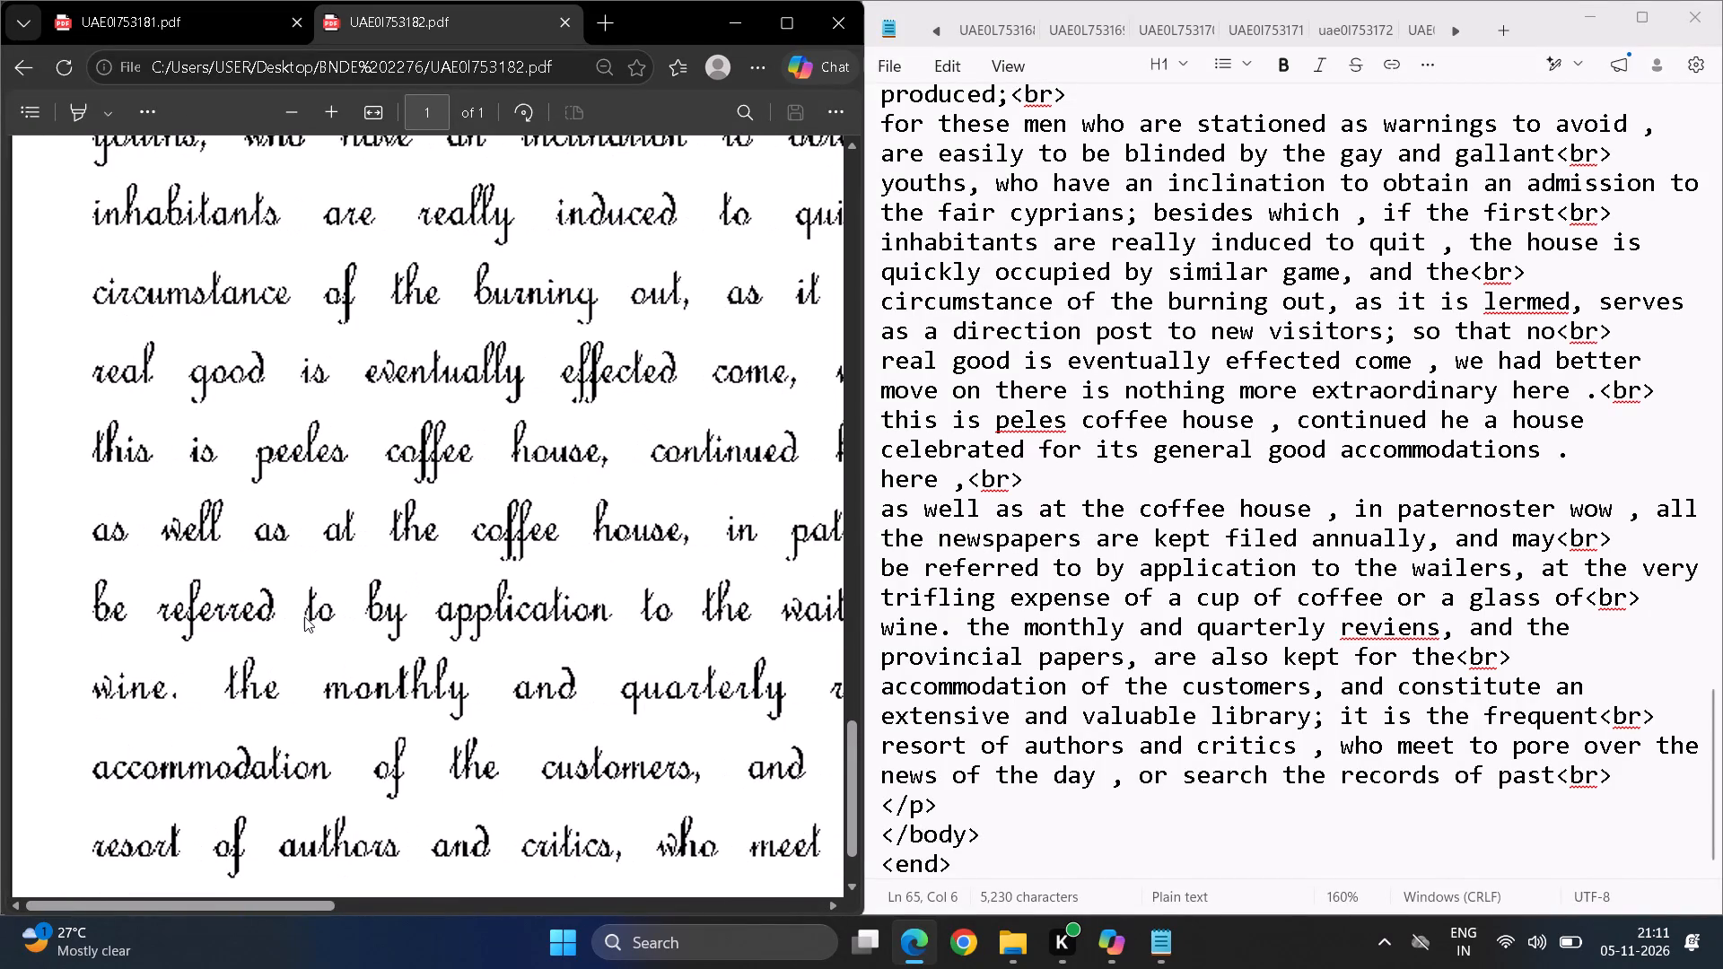
scroll(675, 624, "left", 1)
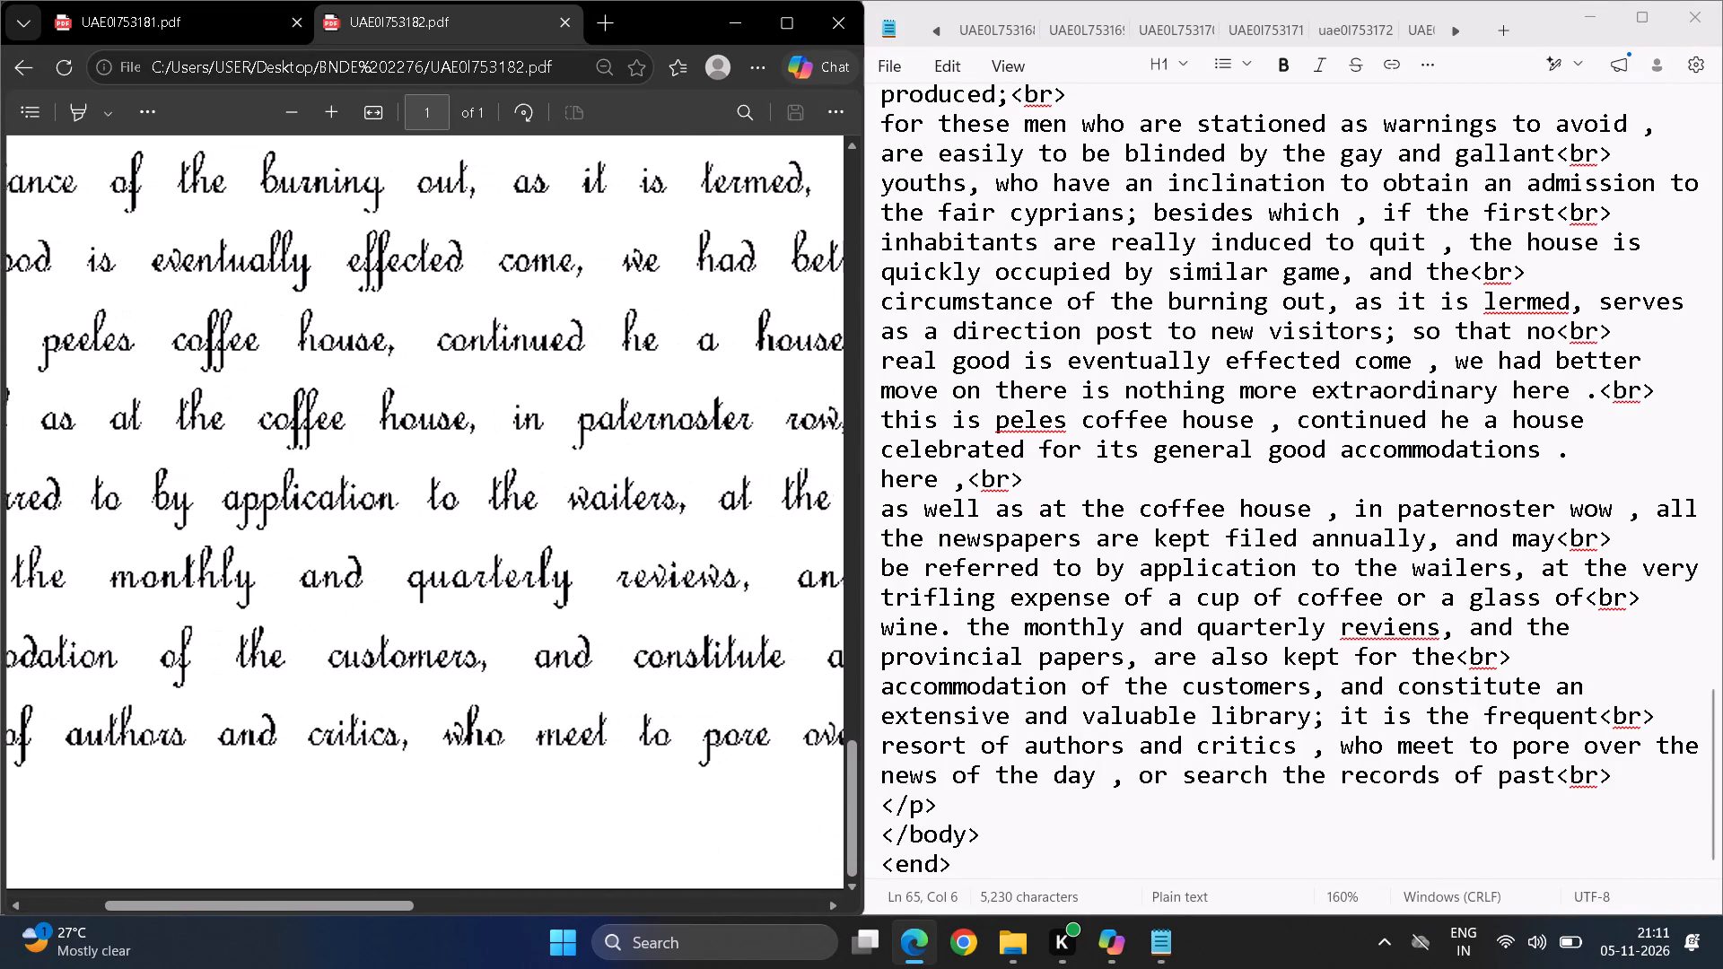
scroll(675, 624, "left", 1)
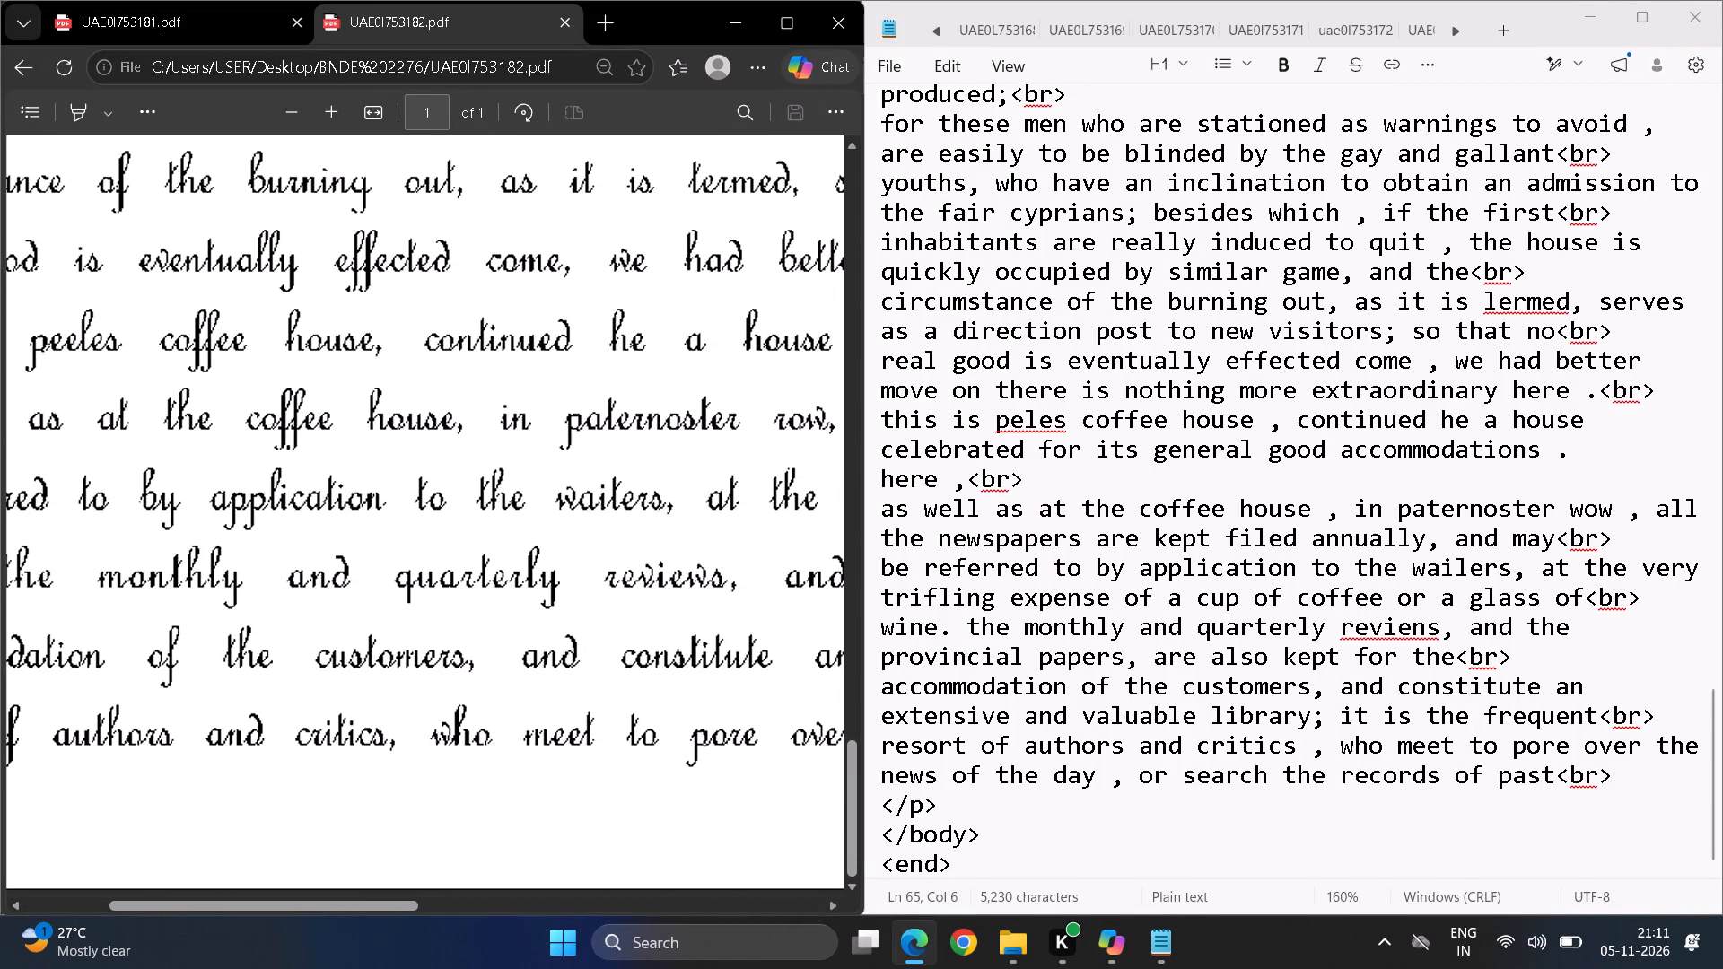
left_click(1427, 638)
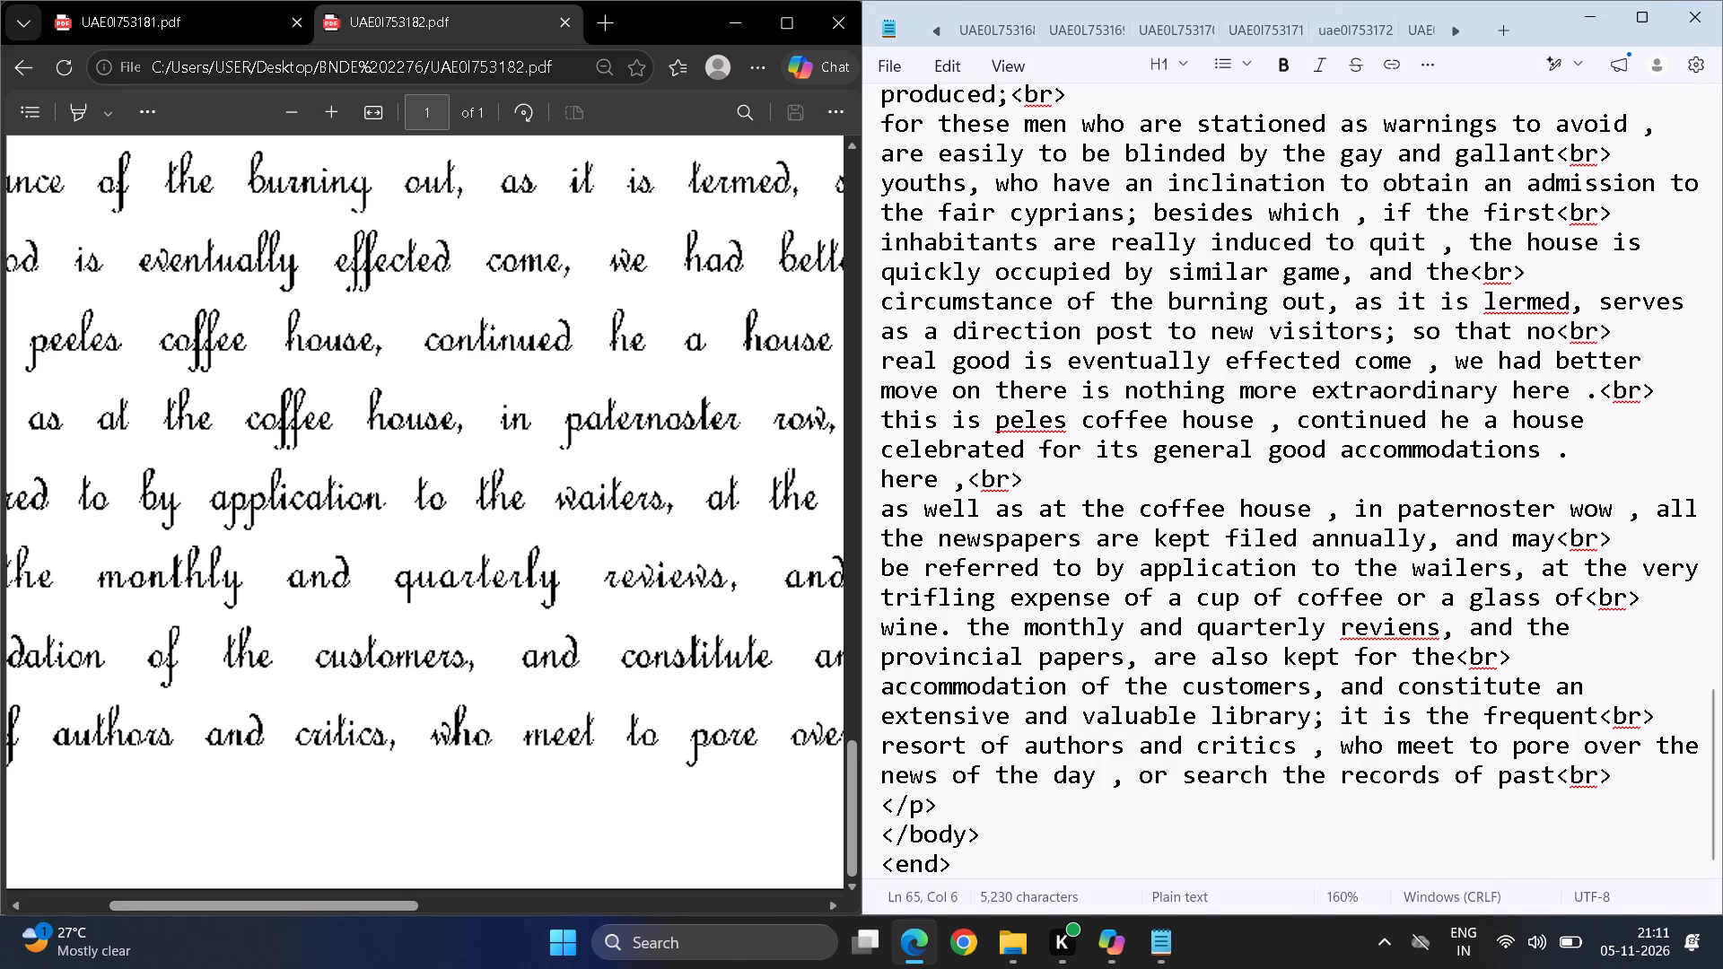
key("BackSpace")
key("w")
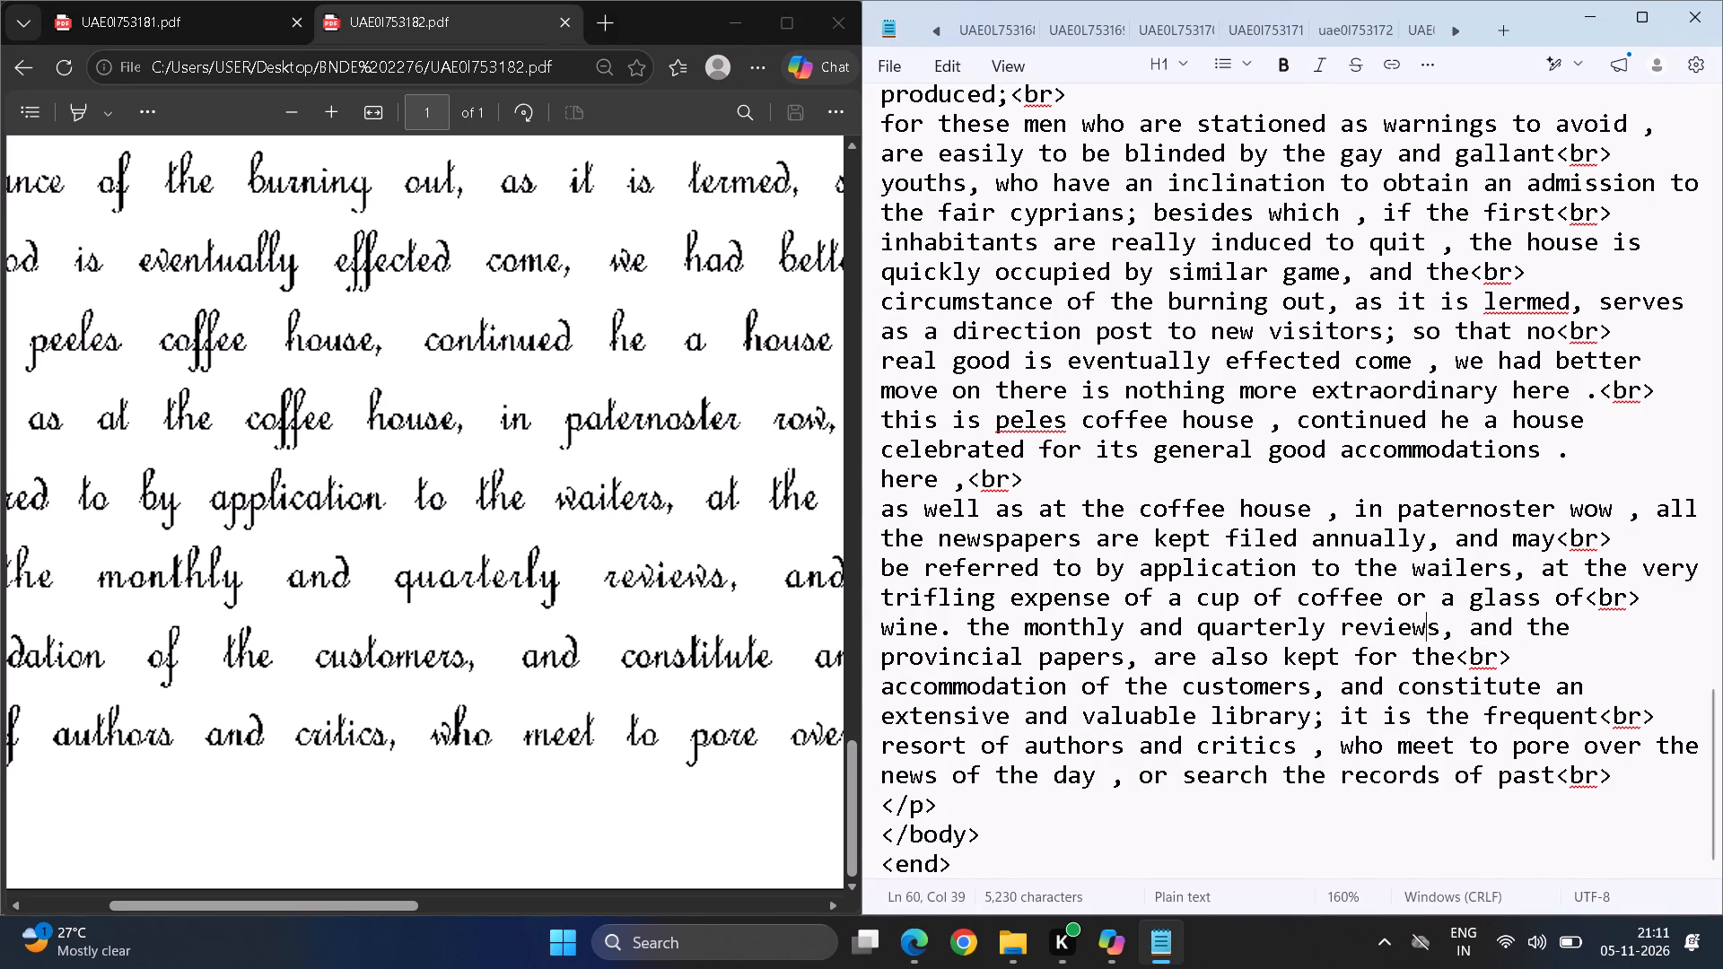
Replace the flagged word "wow" after "paternoster" with "row" to match the handwritten page.
scroll(1609, 467, "up", 10)
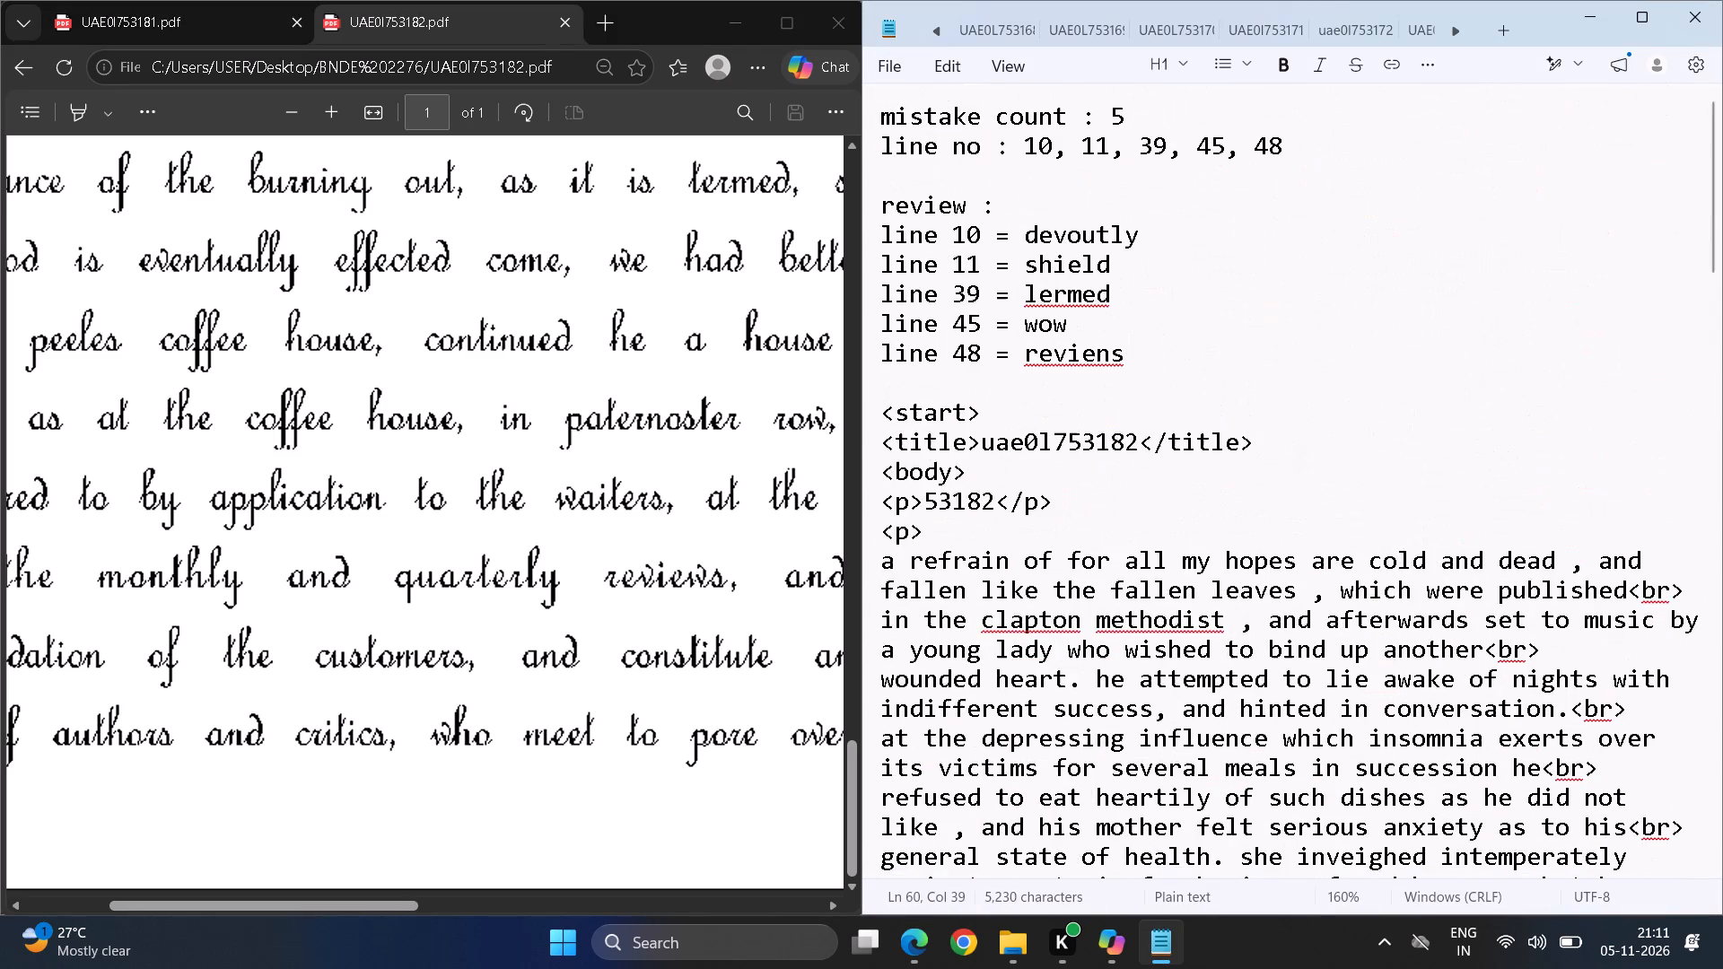
scroll(1609, 467, "down", 6)
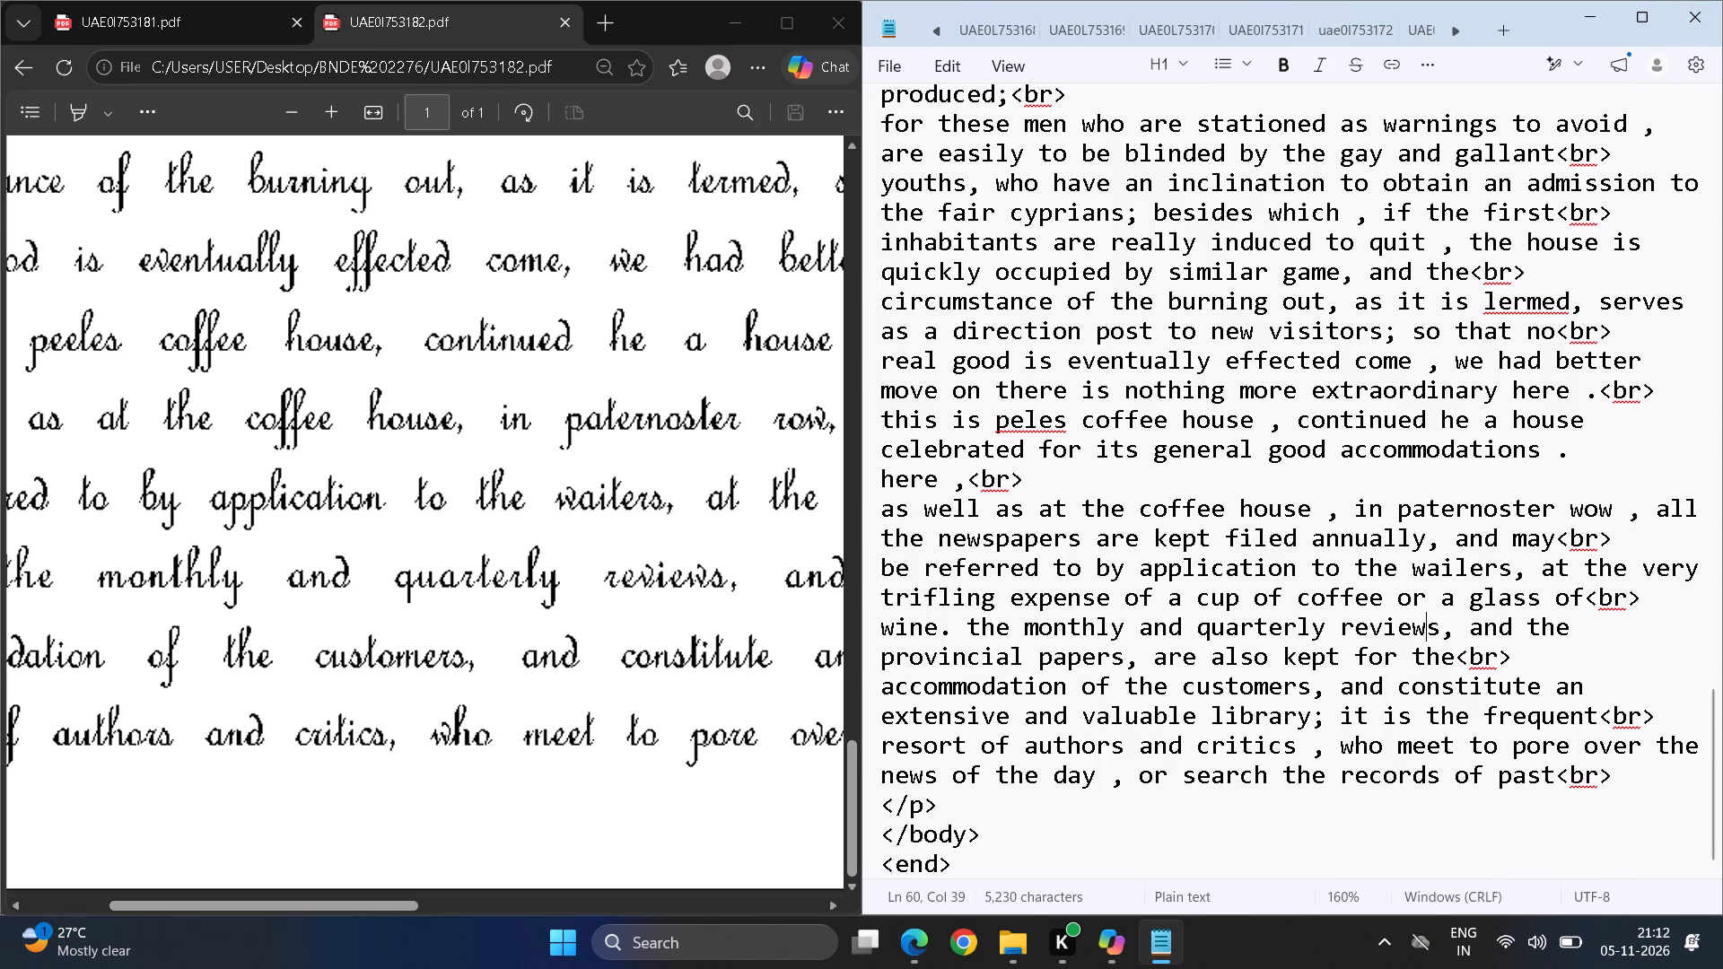
scroll(1564, 346, "up", 9)
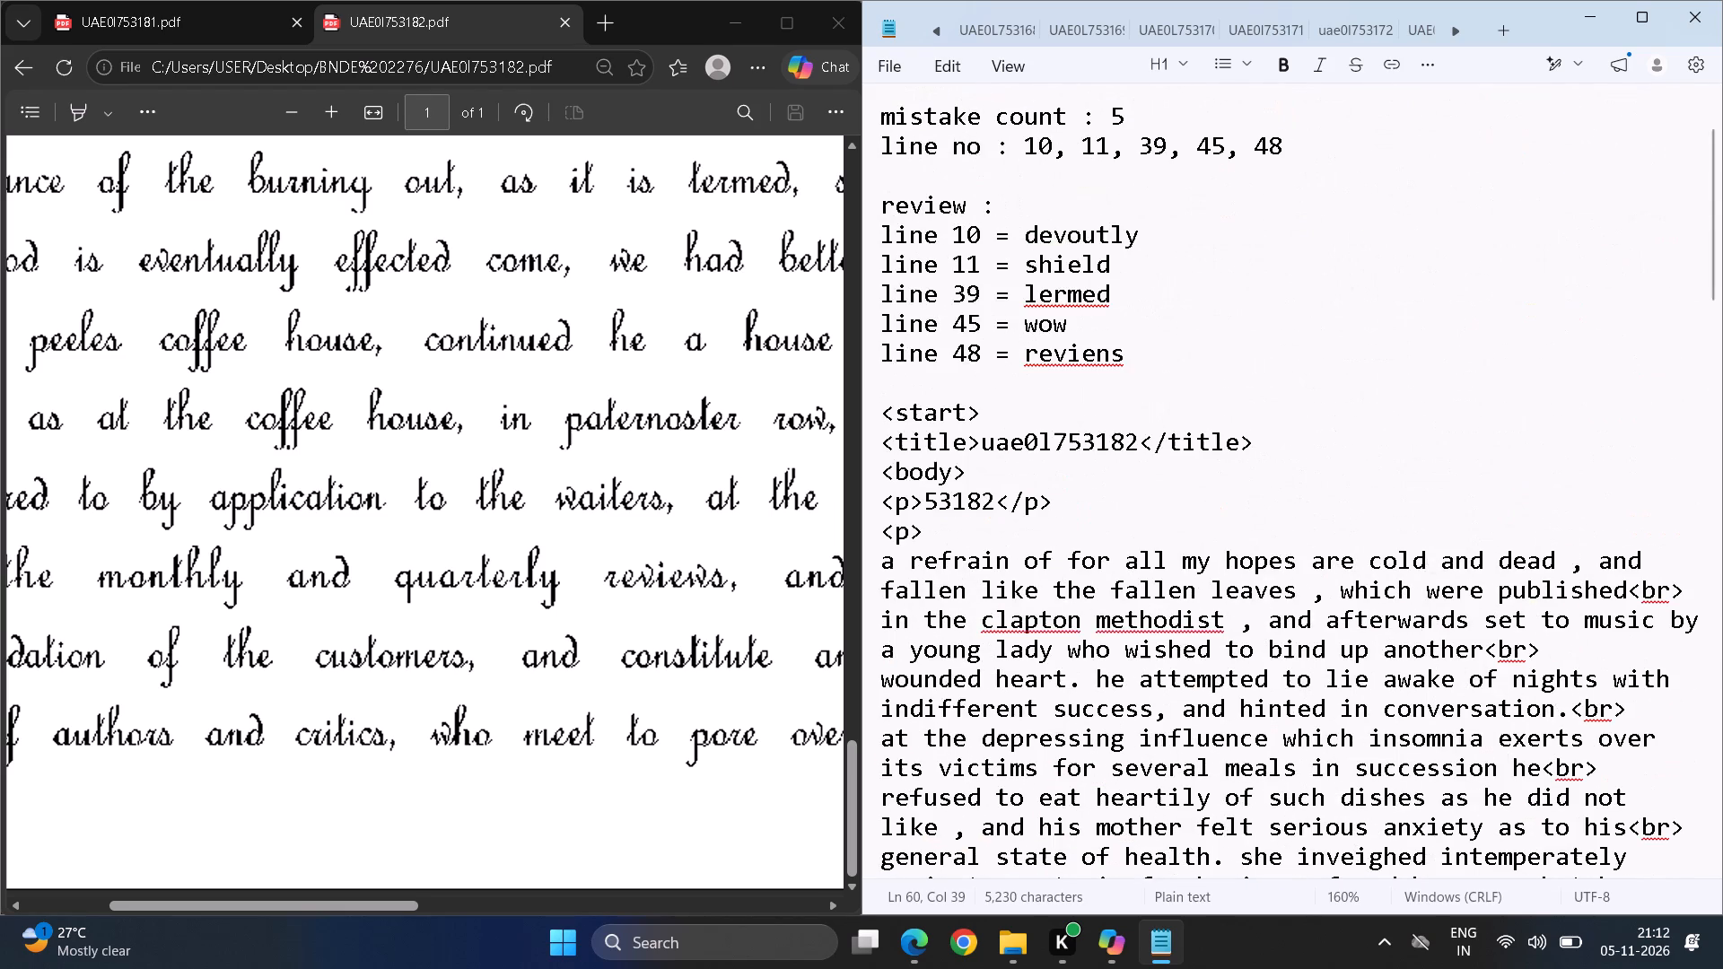
scroll(1564, 346, "down", 4)
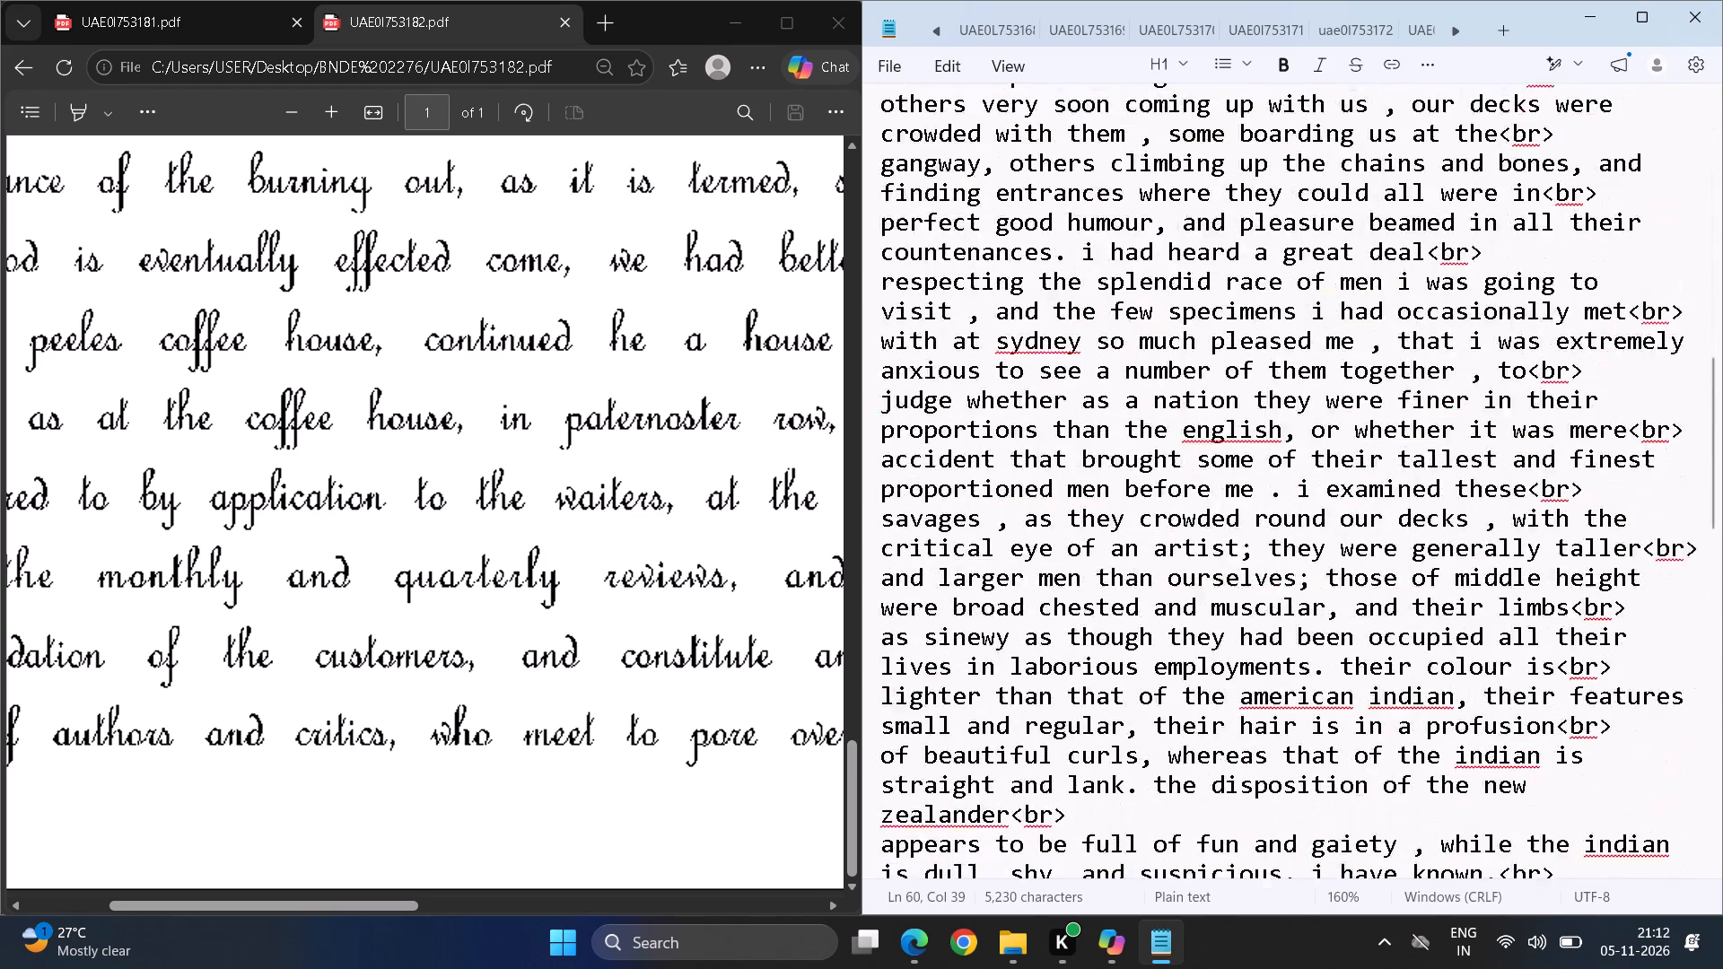
scroll(1564, 346, "down", 4)
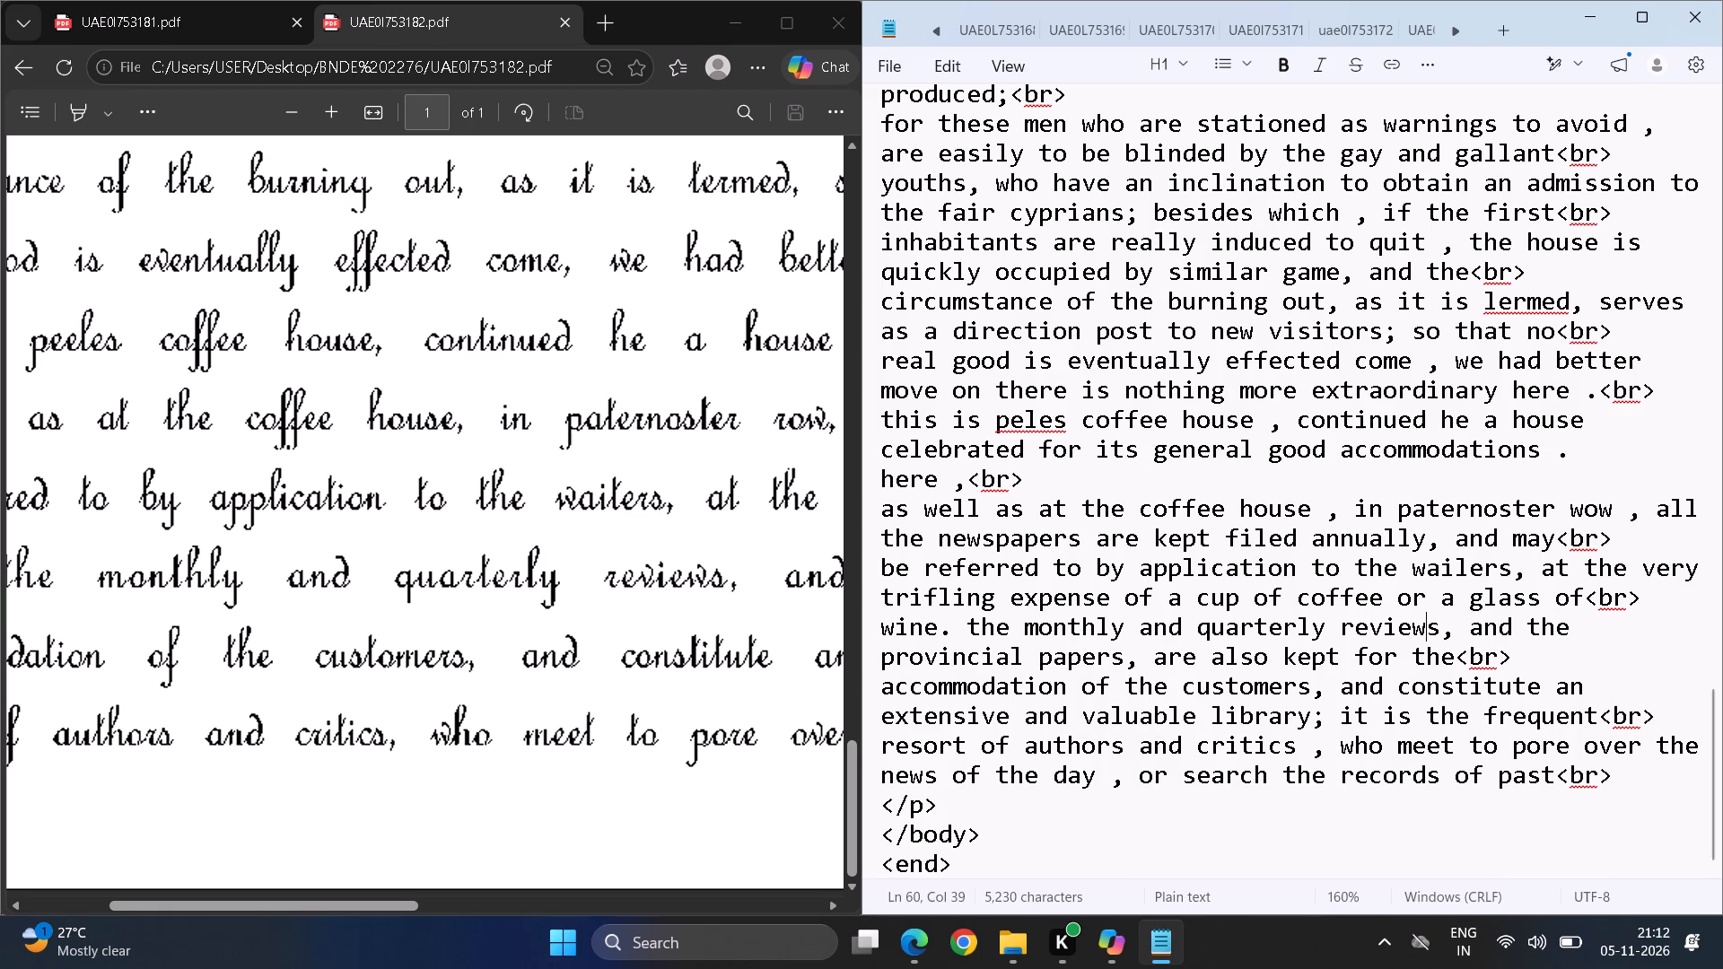
left_click(1612, 513)
key("BackSpace")
key("BackSpace")
key("BackSpace")
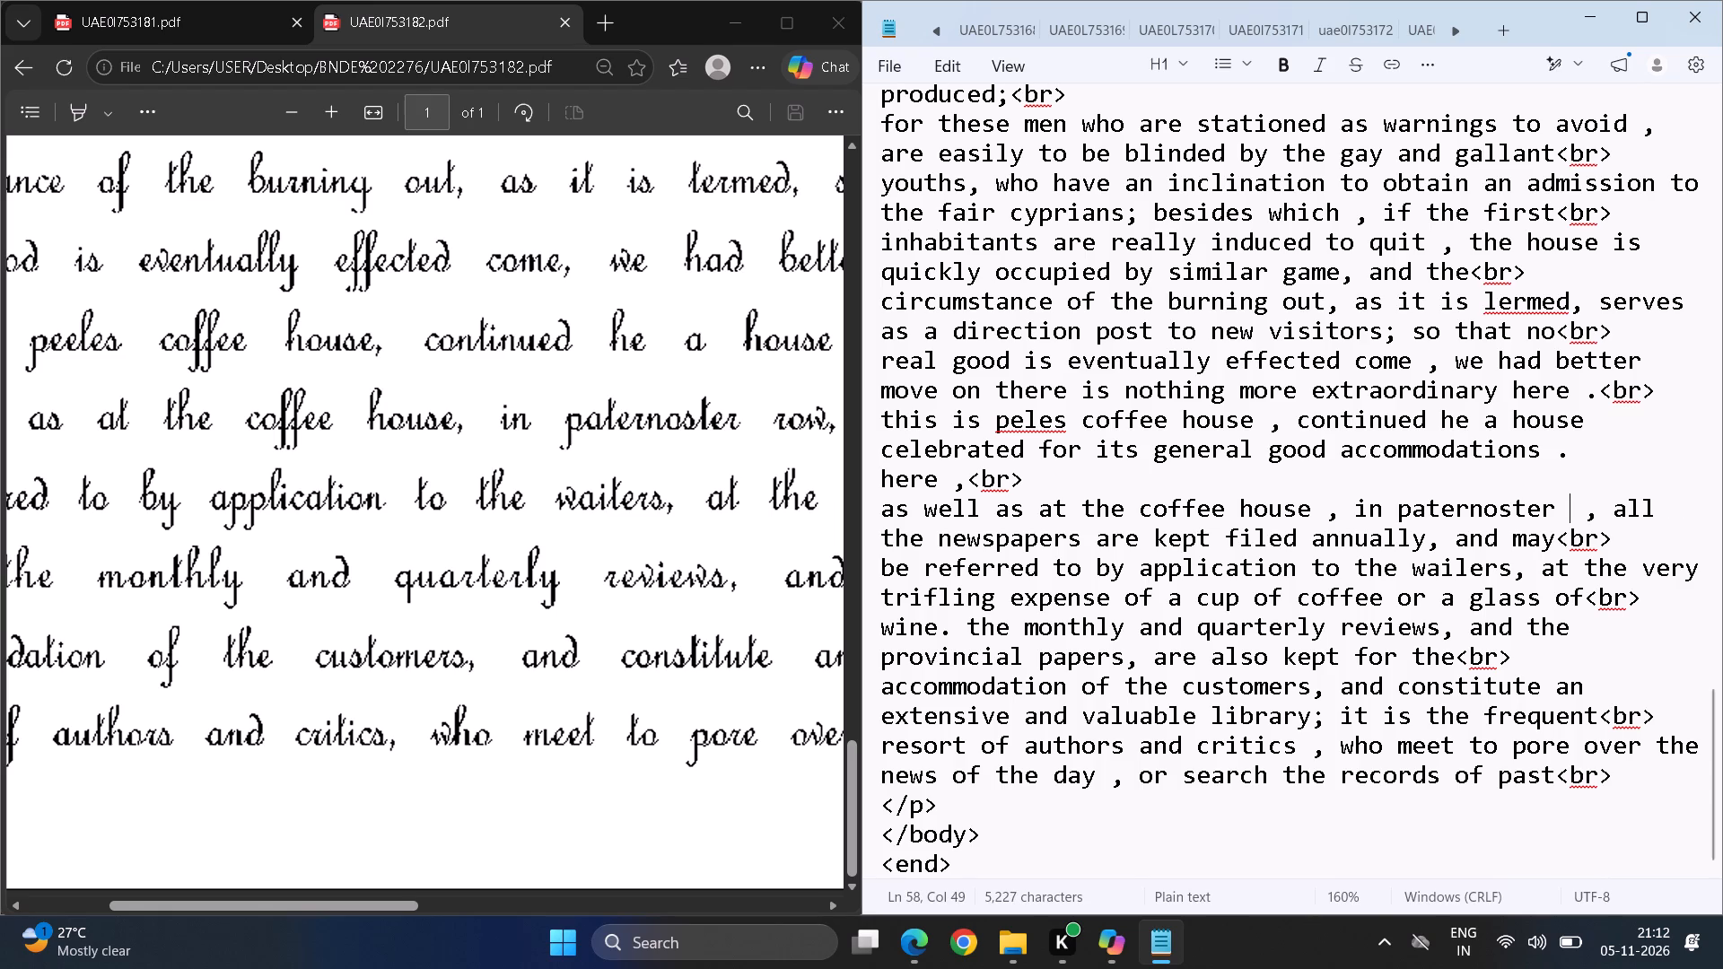
scroll(627, 420, "right", 4)
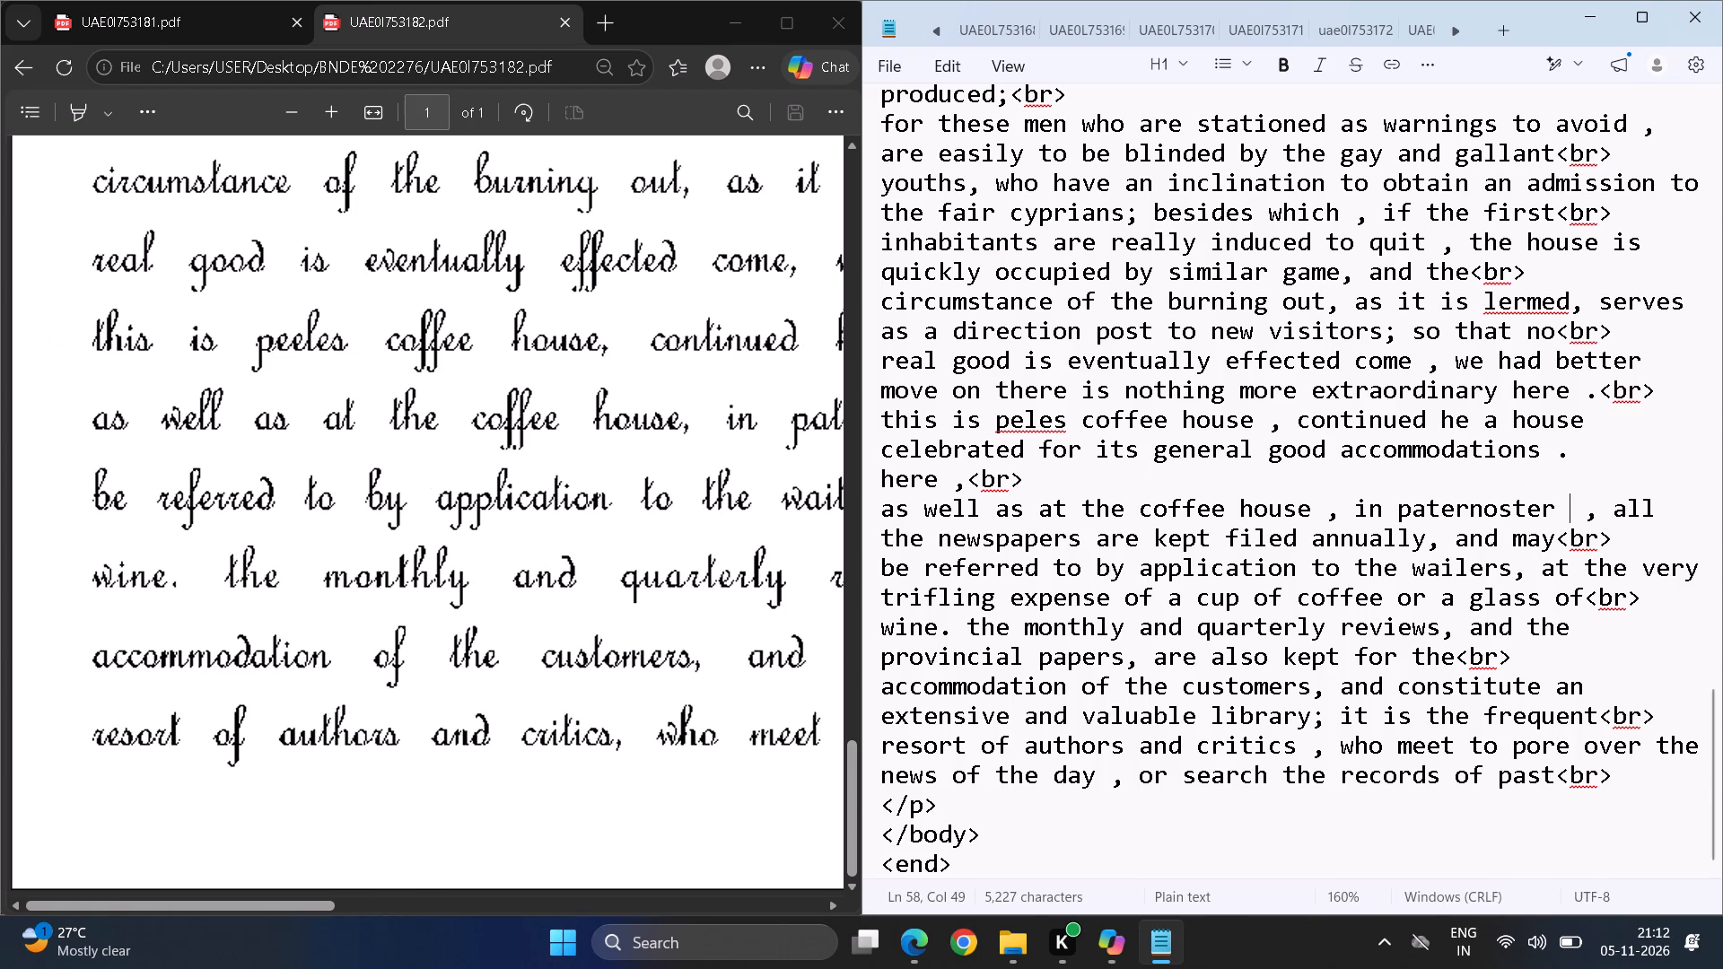
scroll(607, 467, "left", 3)
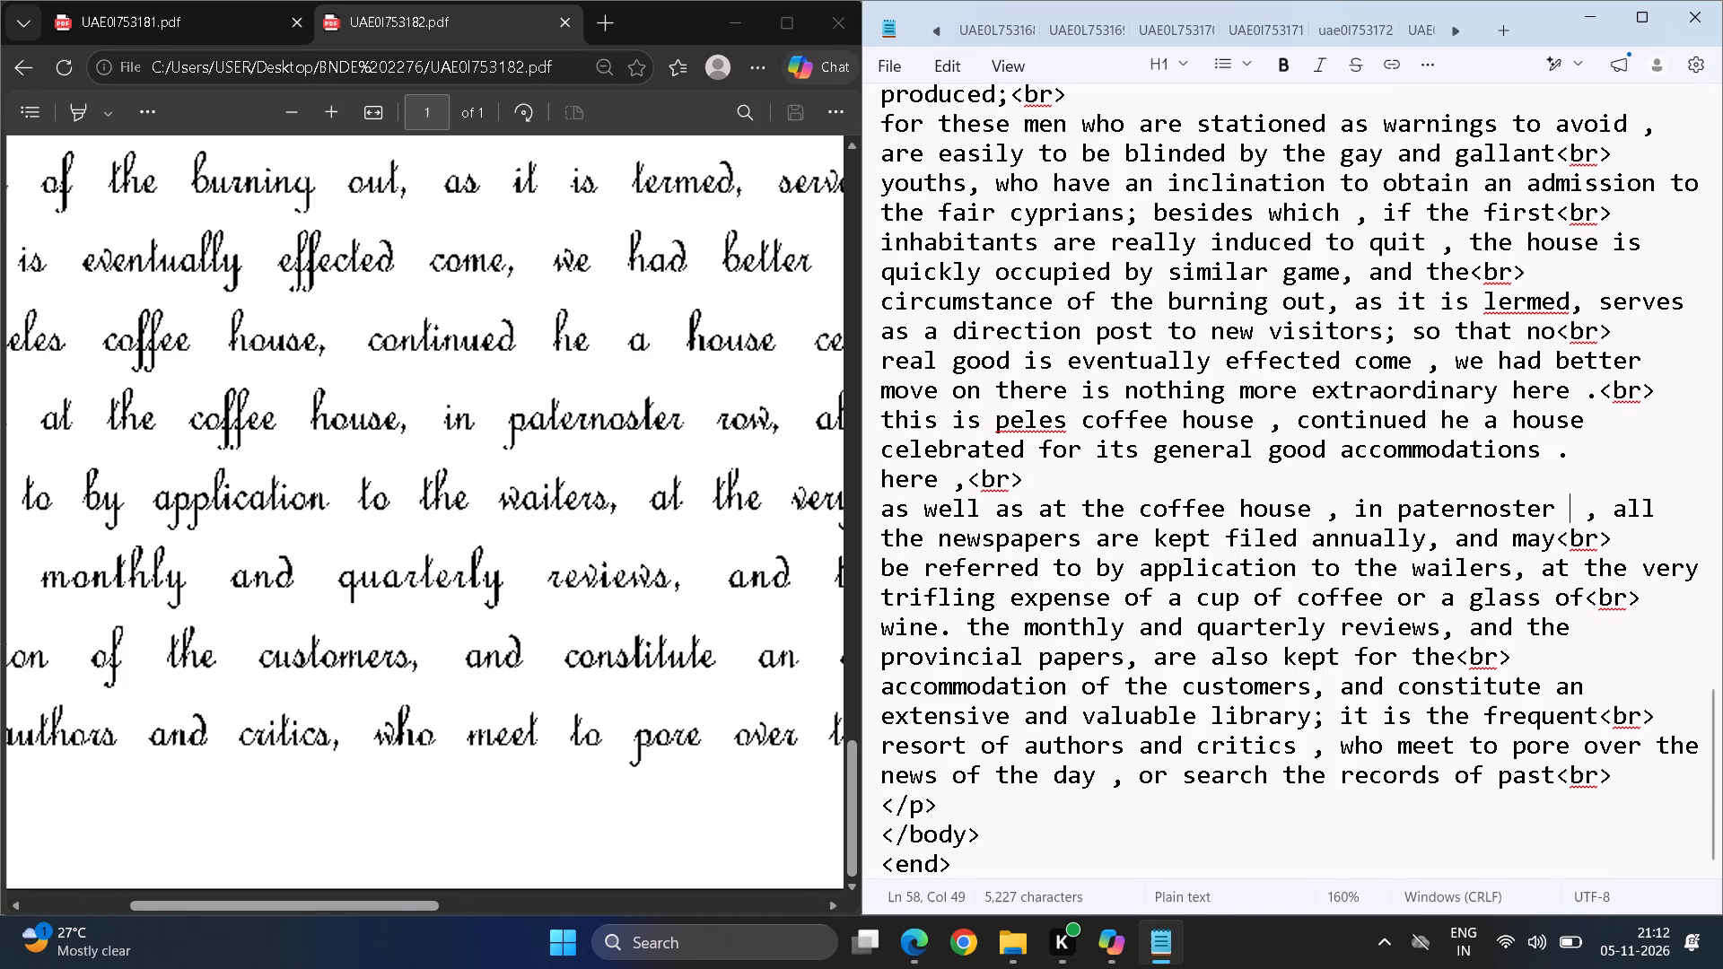
type("row")
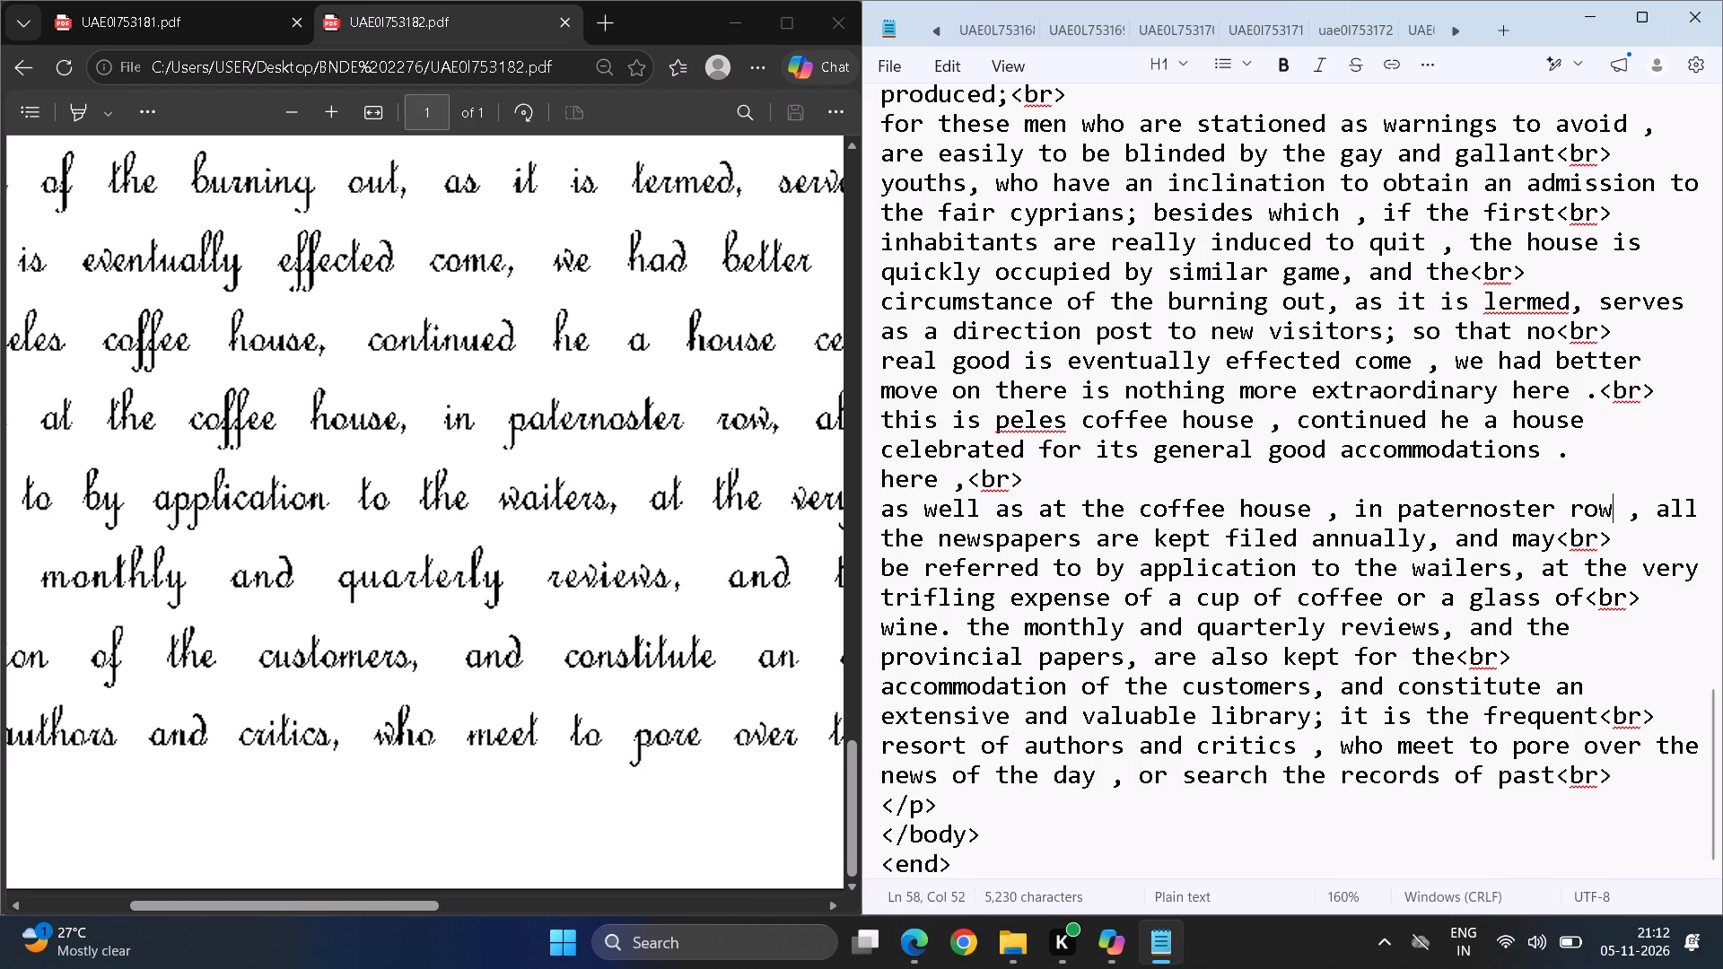
Check the flagged word "lermed" against the handwritten page and correct it to "termed" in the "burning out" line.
scroll(796, 485, "up", 4)
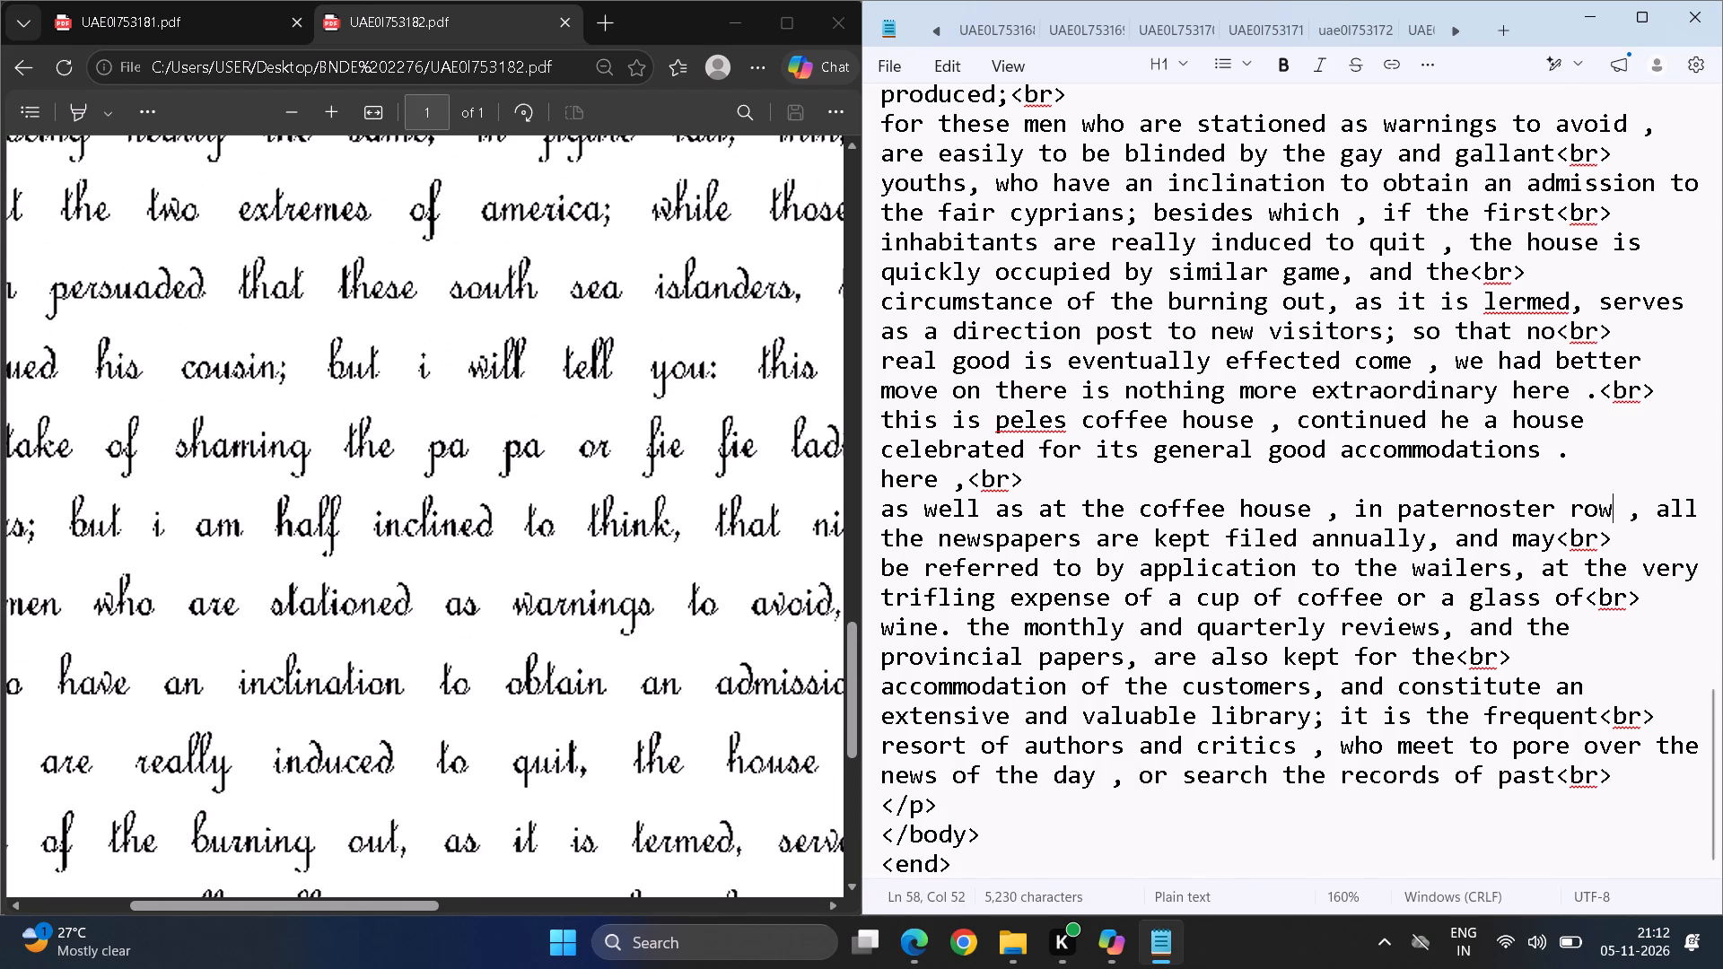
scroll(1217, 338, "up", 6)
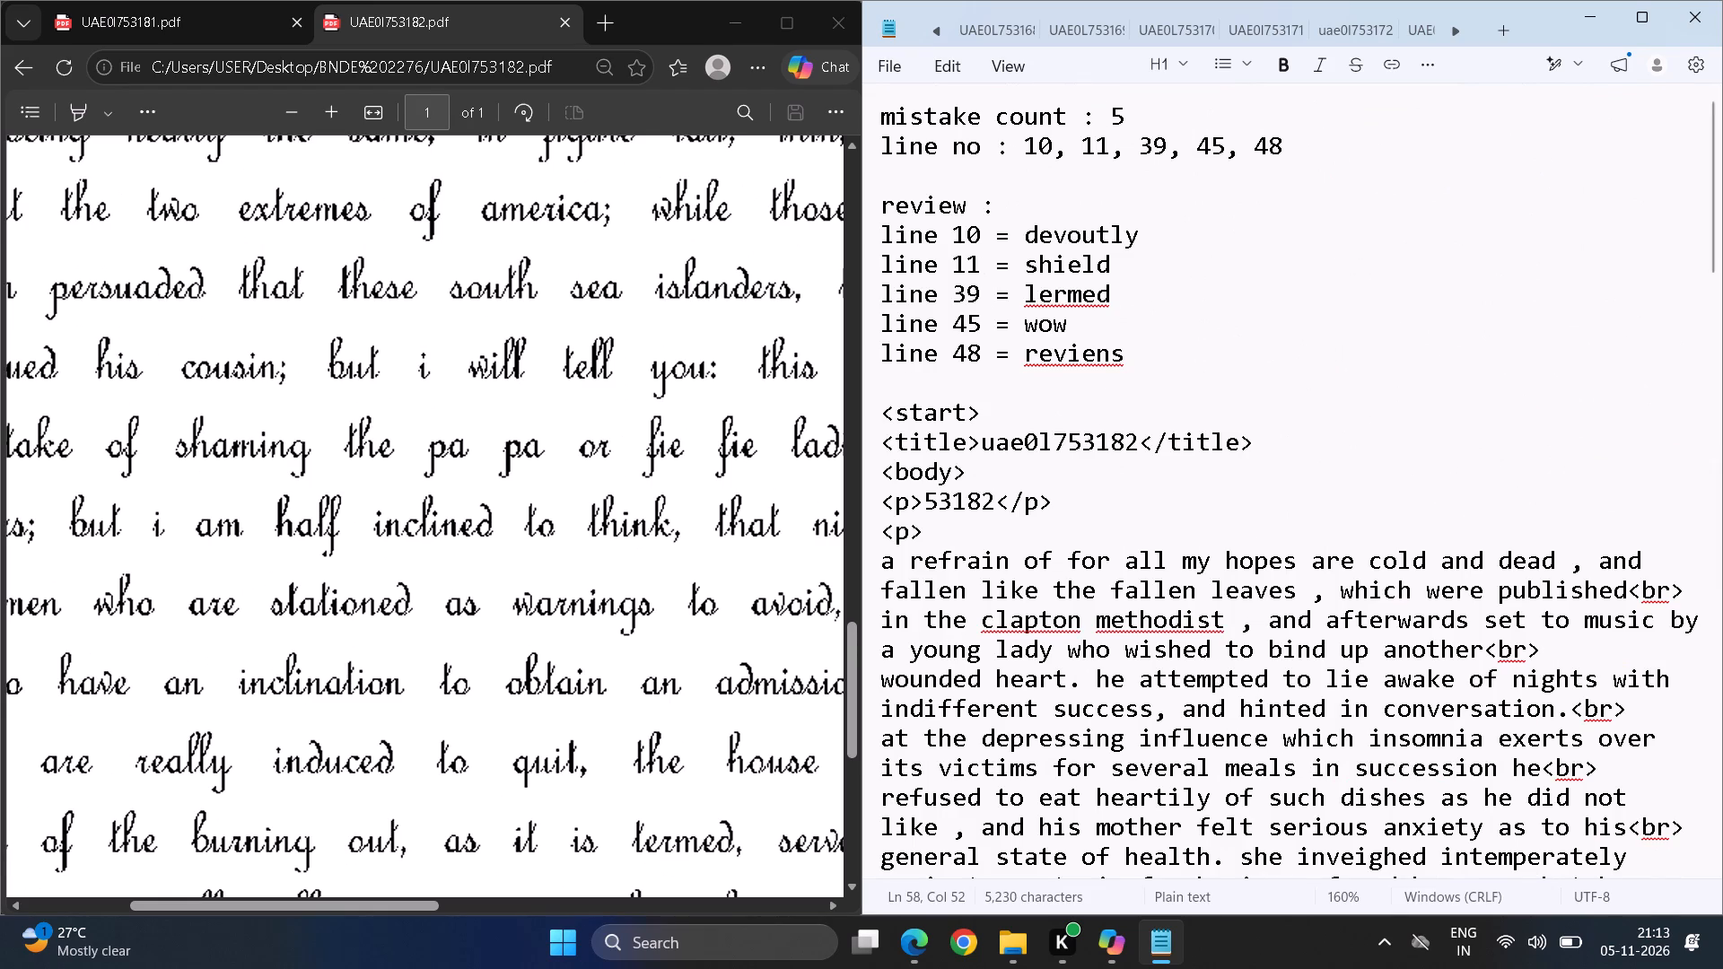
scroll(1283, 462, "down", 4)
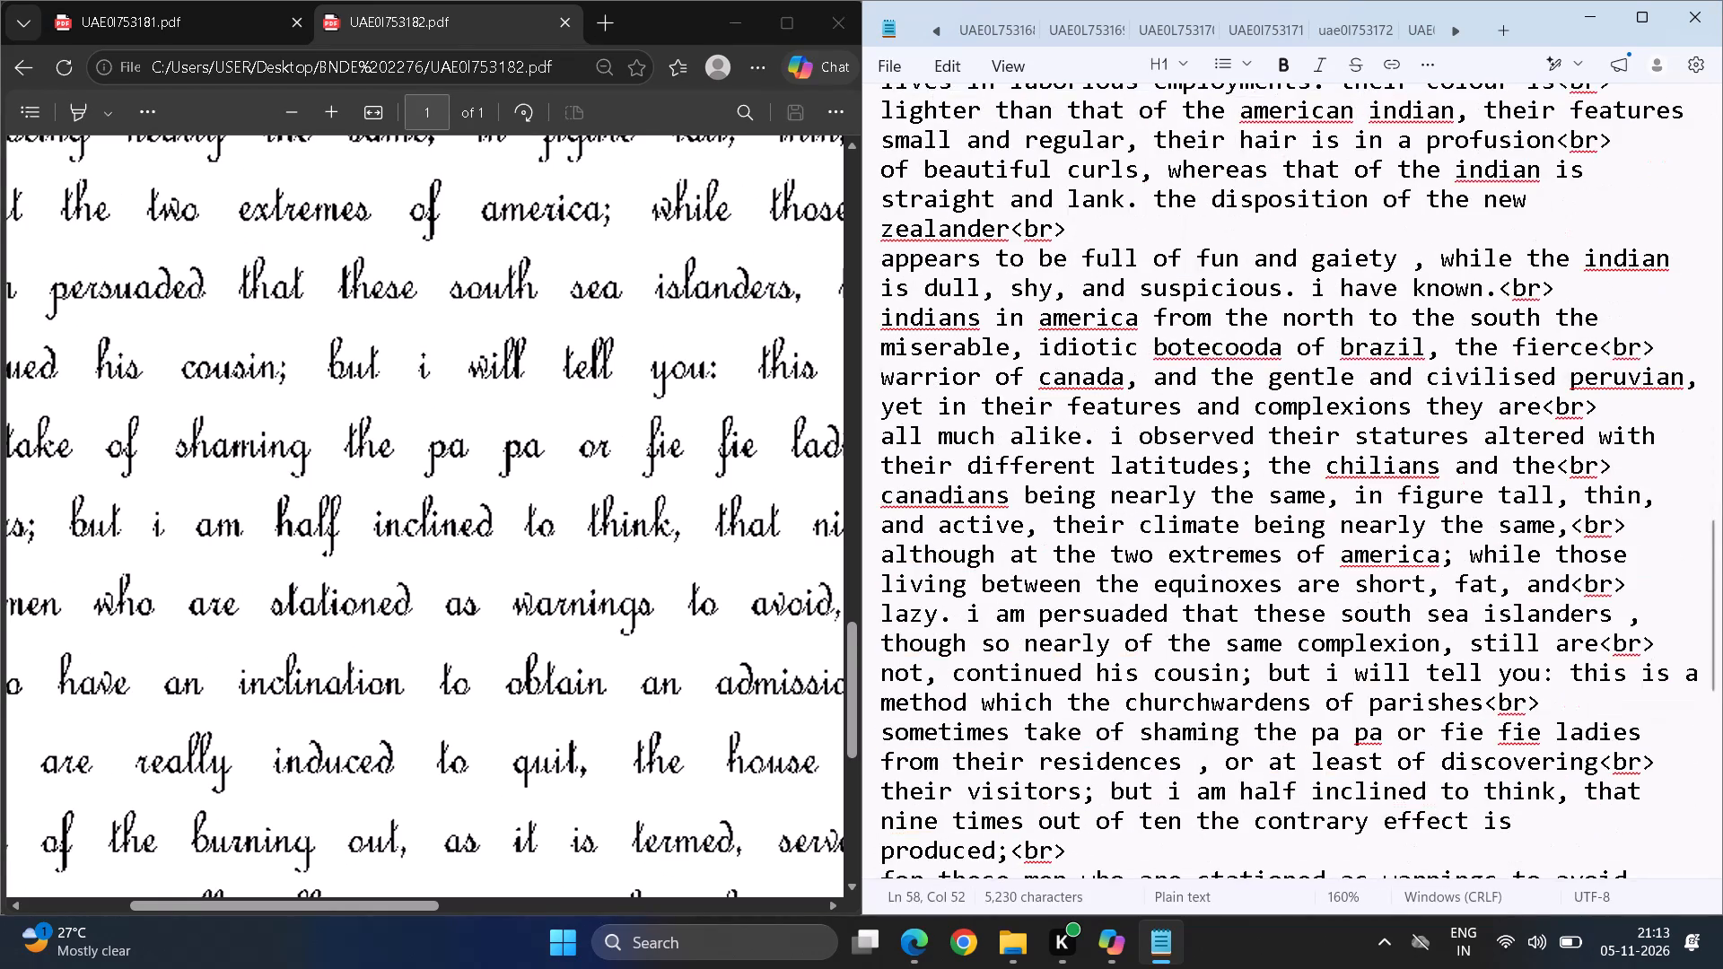
scroll(1395, 466, "down", 2)
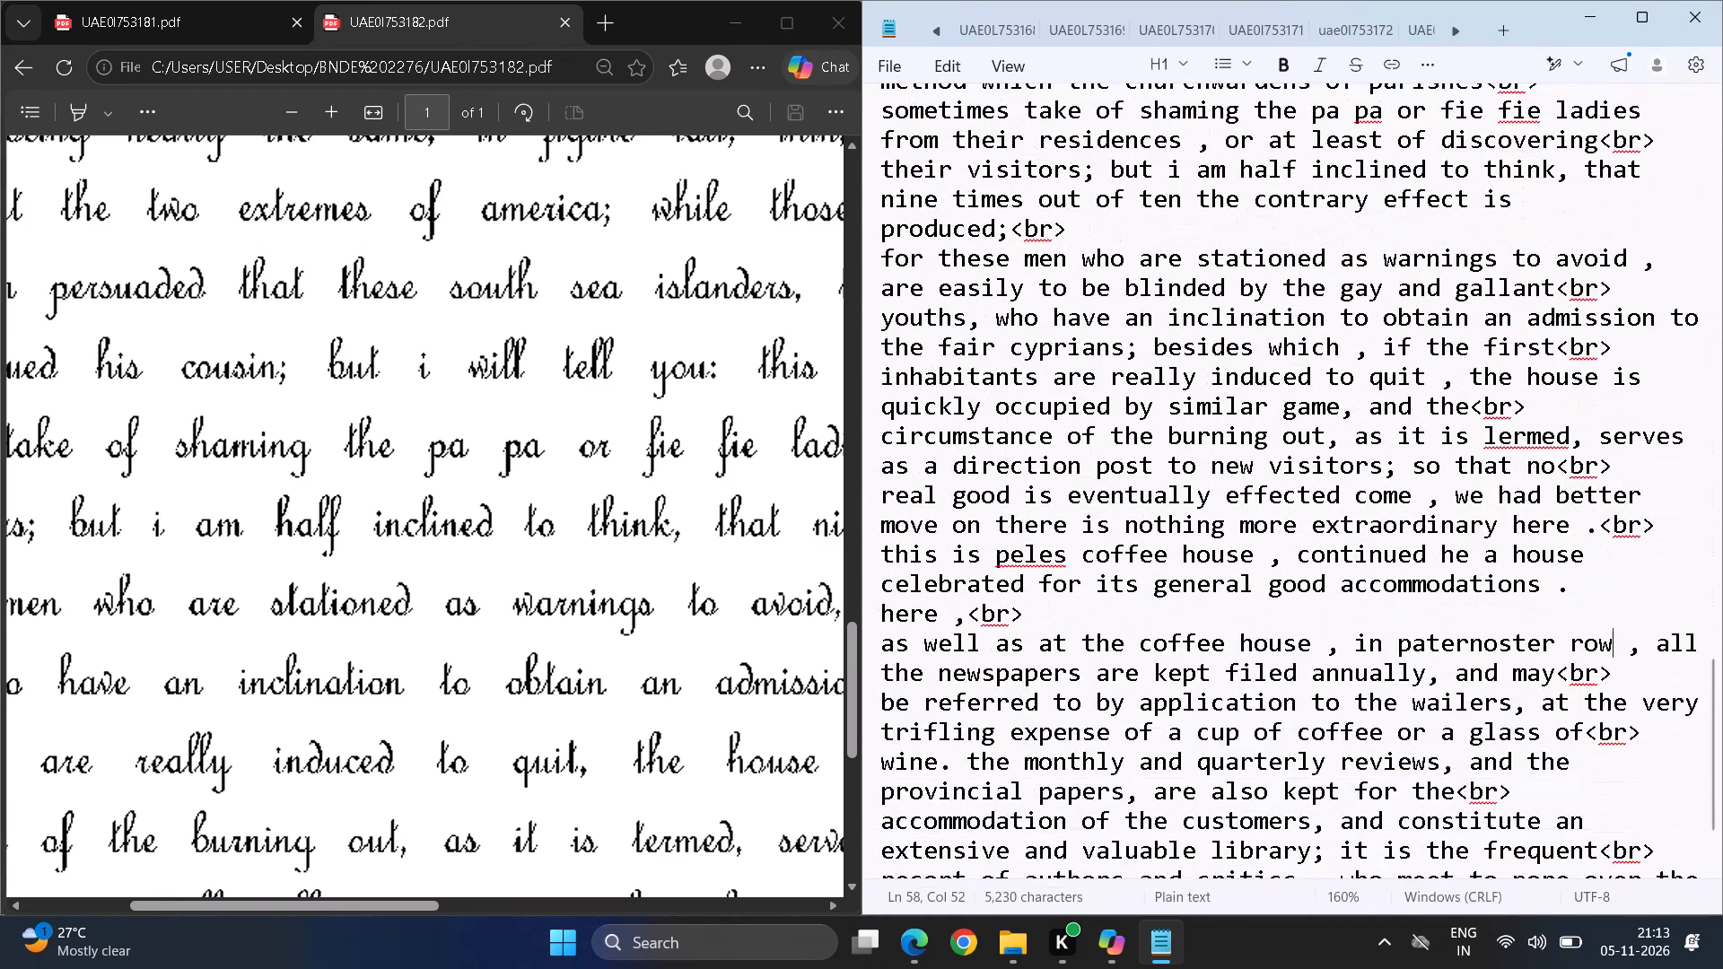
scroll(1395, 466, "down", 2)
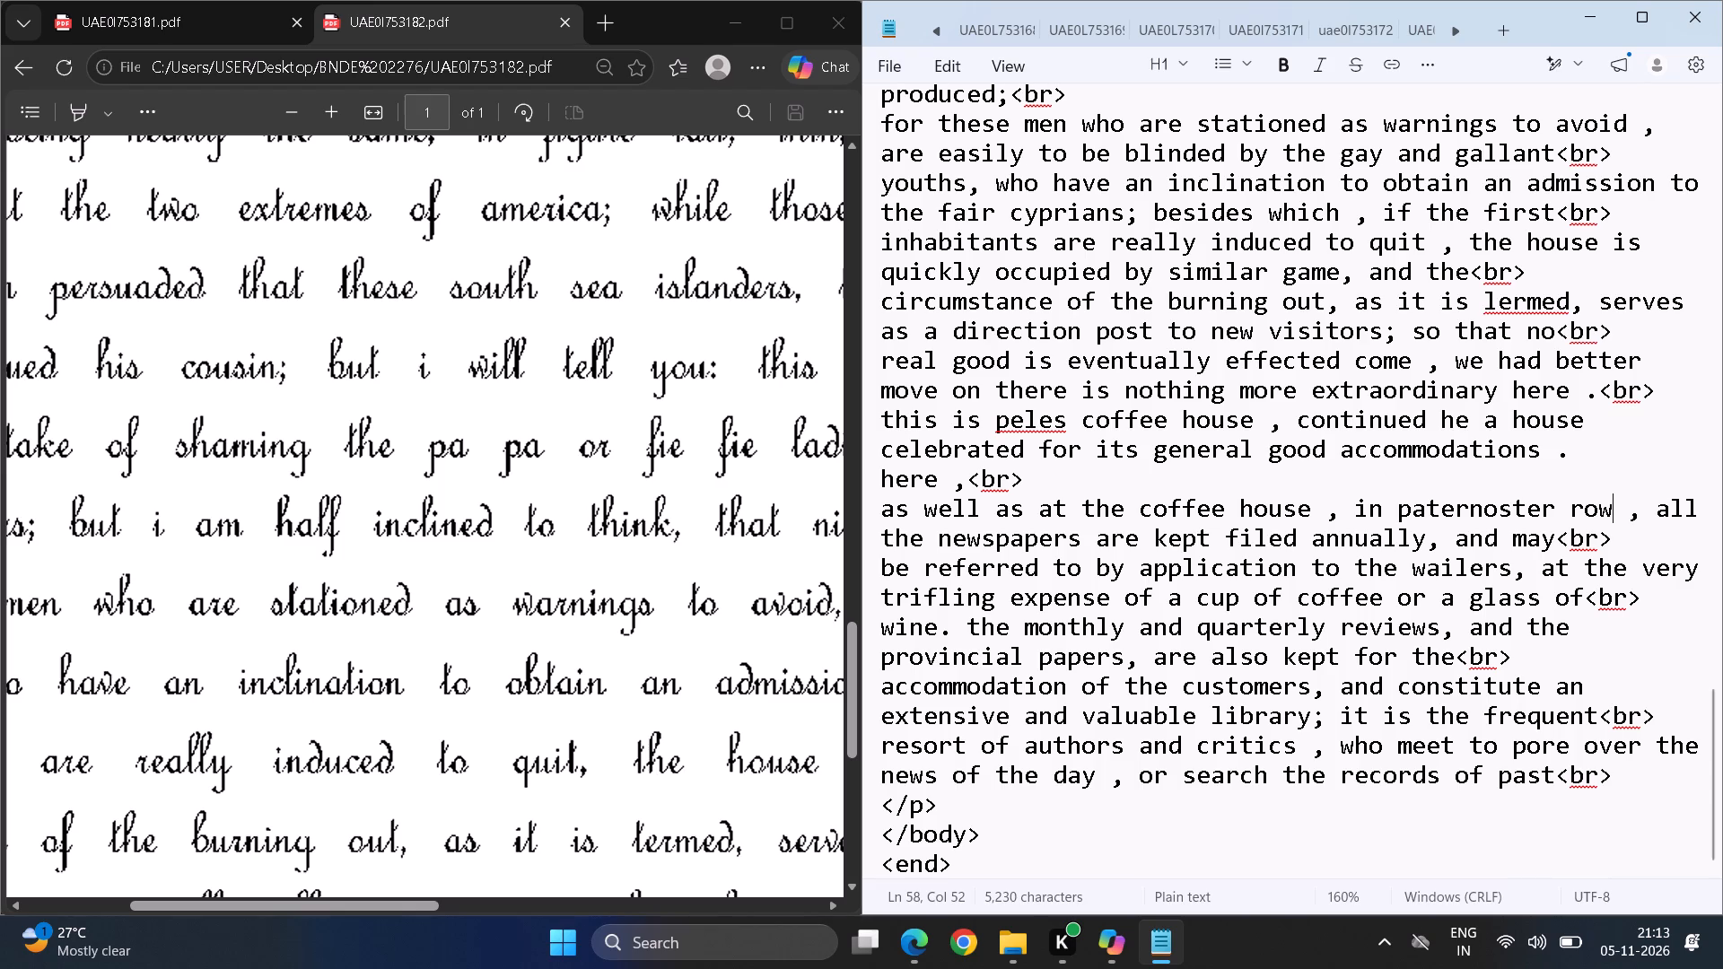
scroll(259, 576, "right", 5)
scroll(259, 576, "down", 3)
scroll(259, 576, "up", 1)
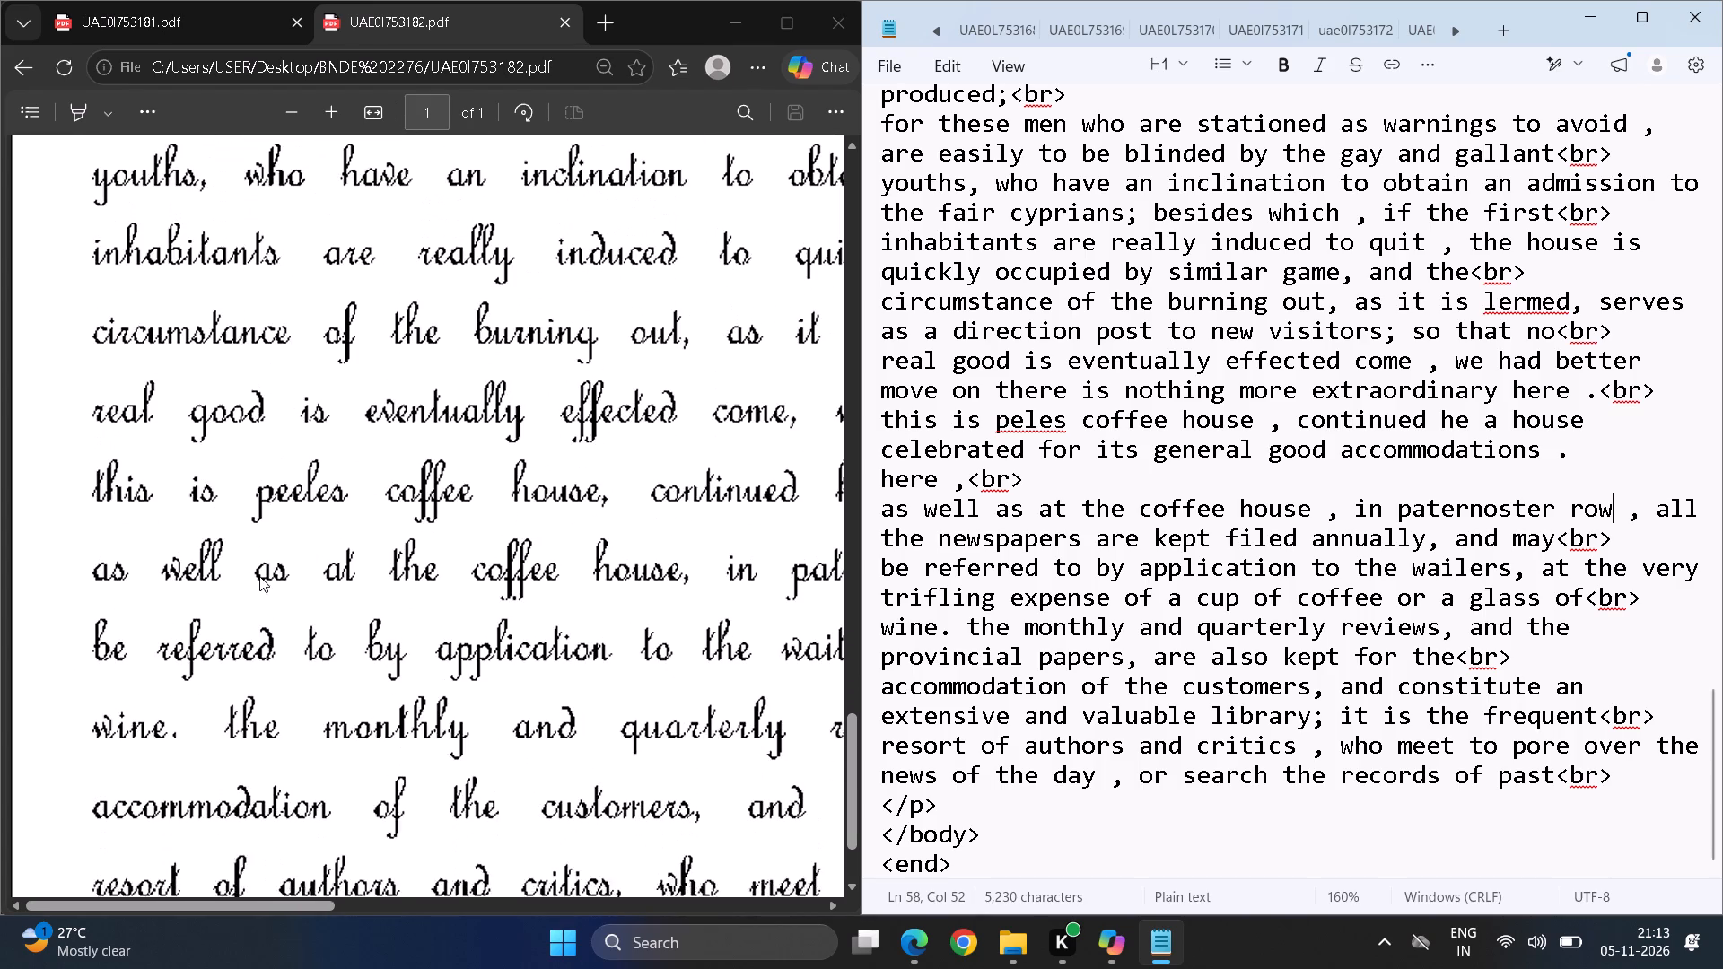
scroll(259, 576, "up", 1)
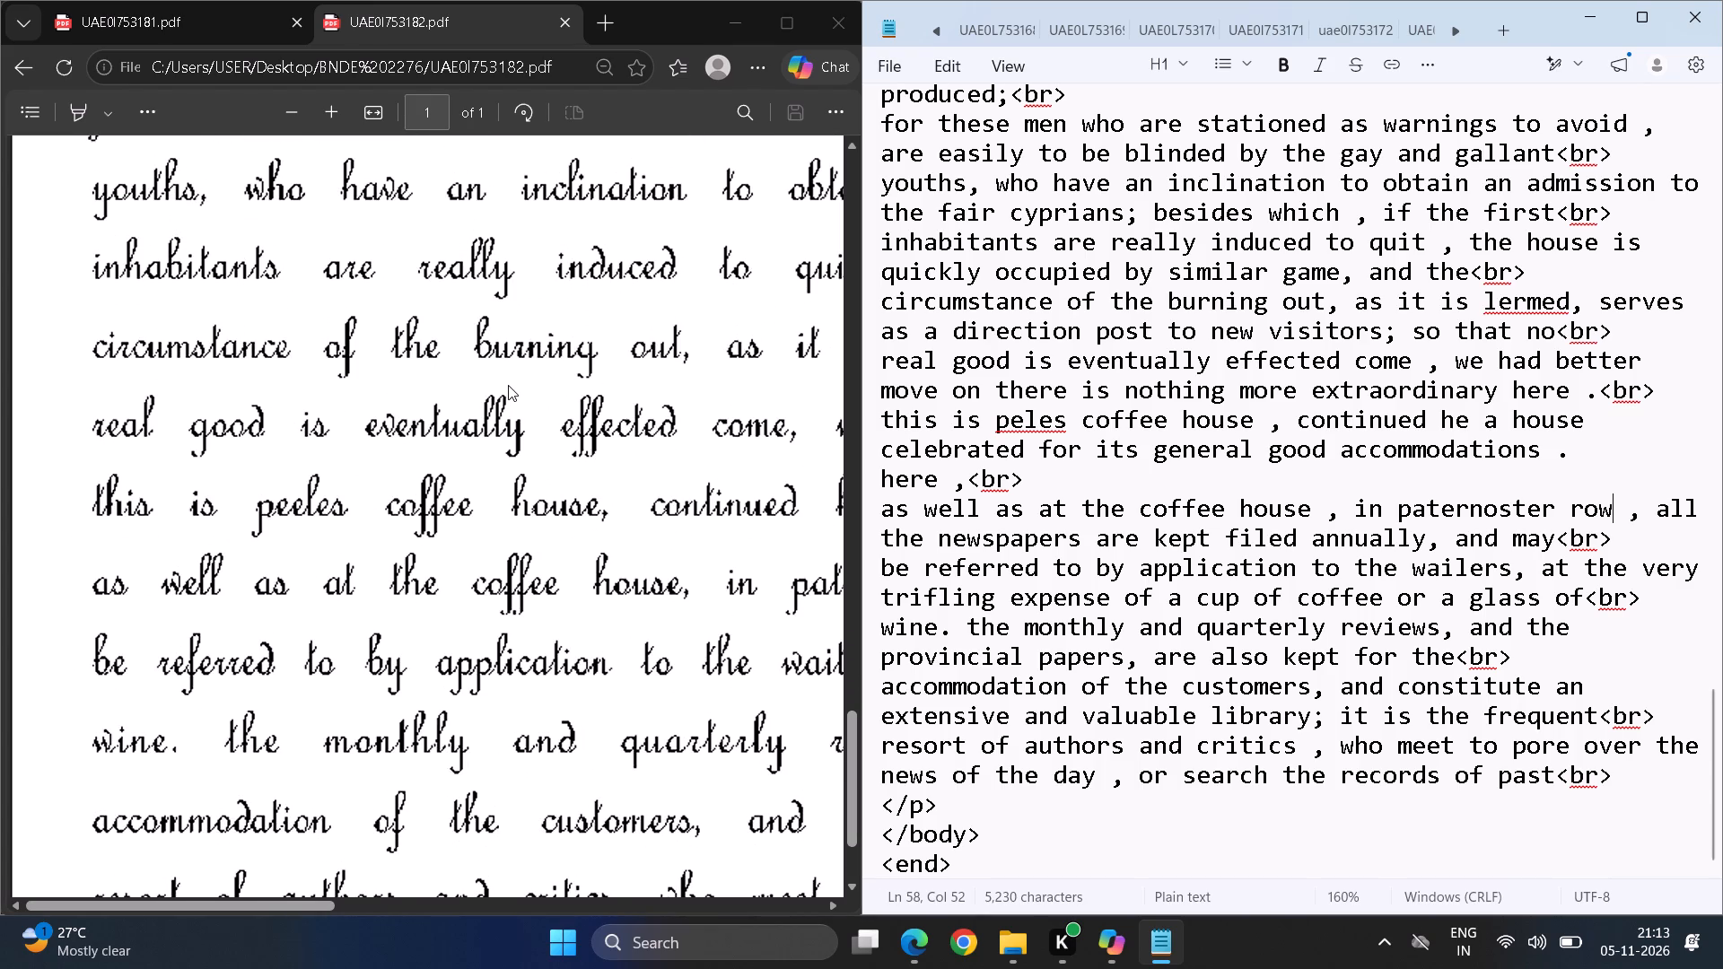
scroll(545, 385, "left", 1)
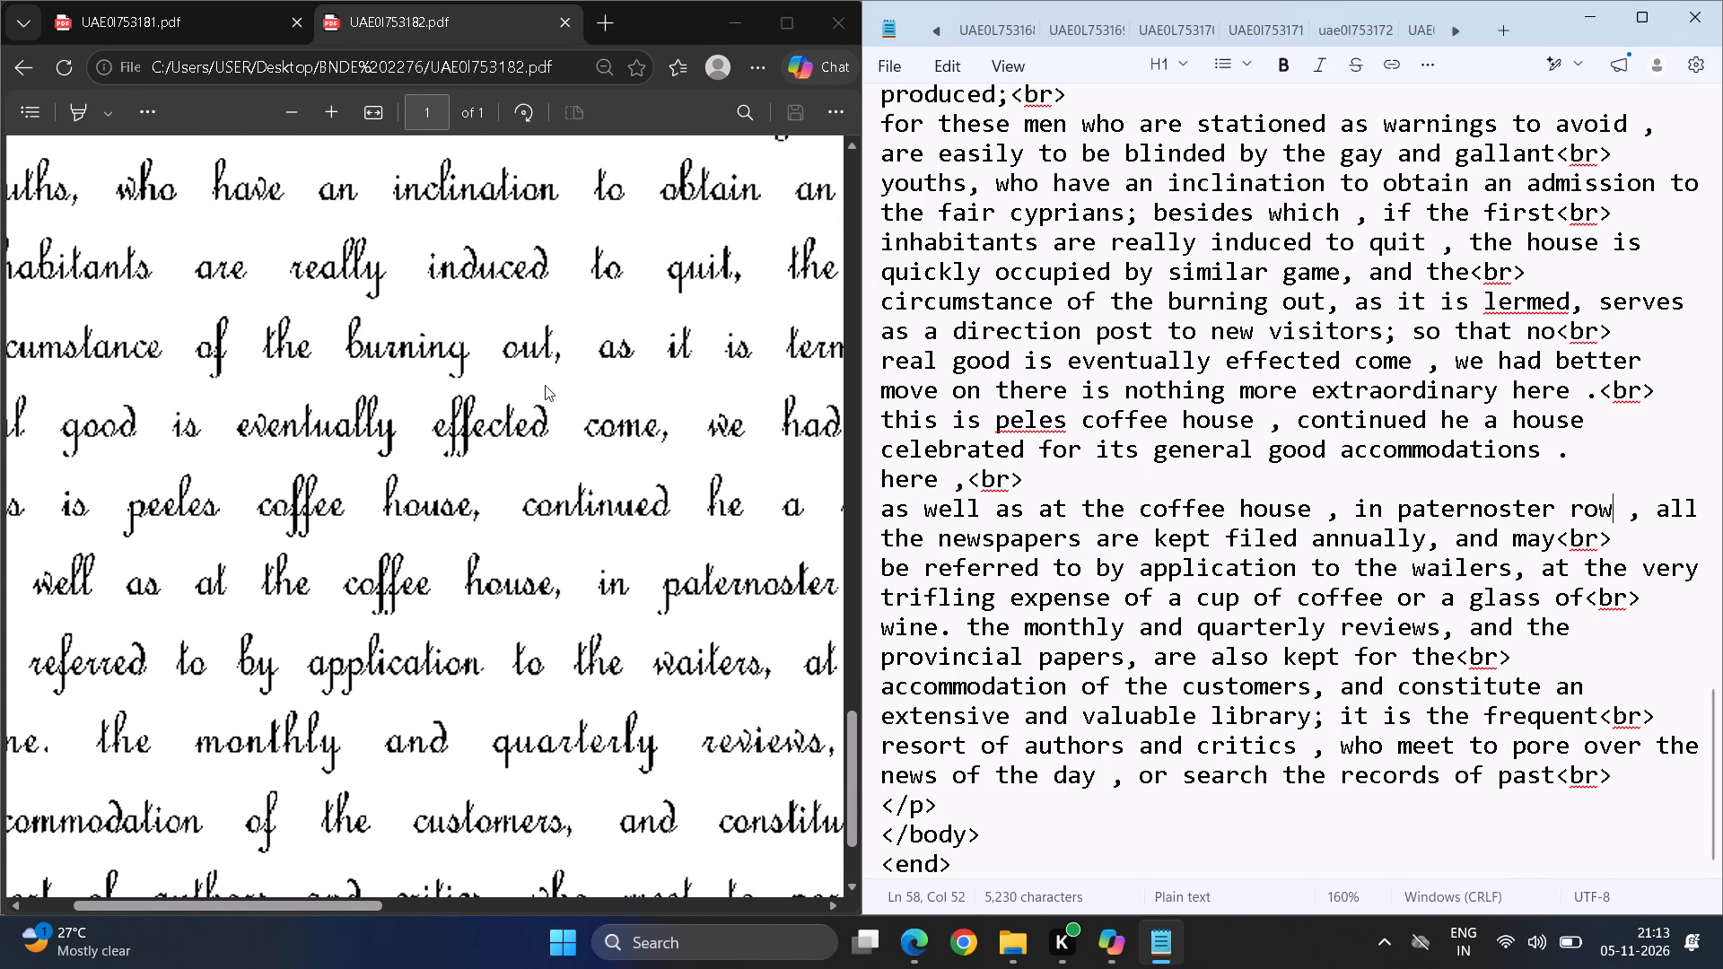
scroll(545, 385, "left", 3)
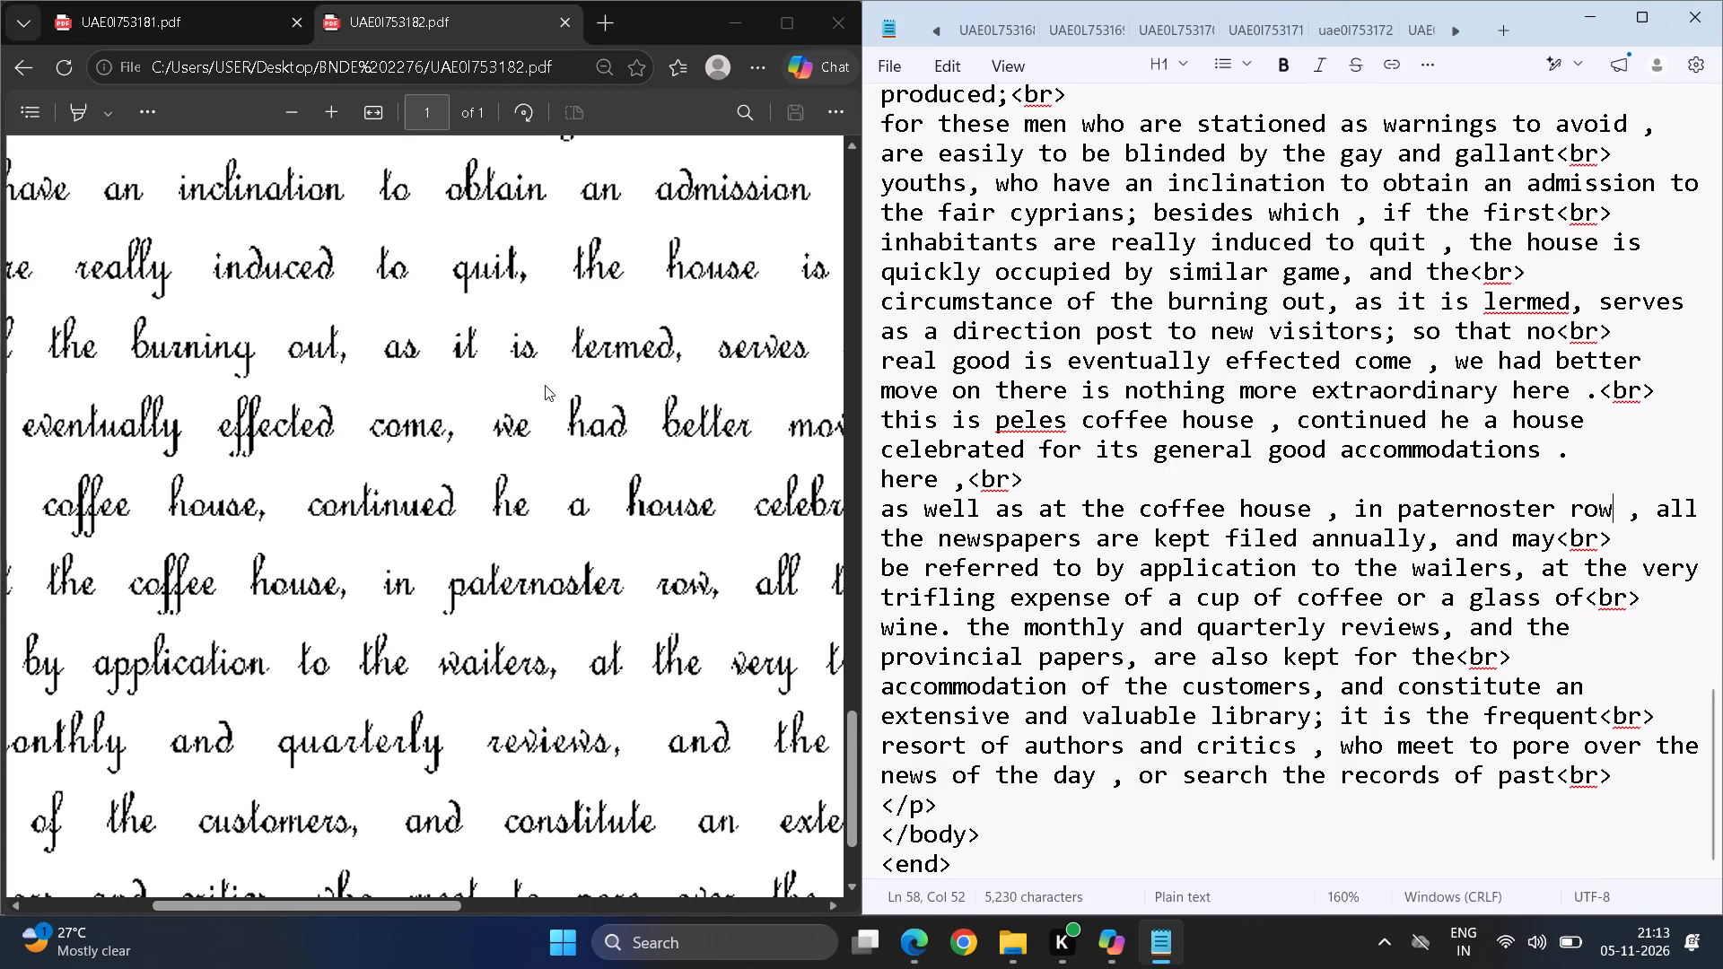
scroll(545, 385, "left", 1)
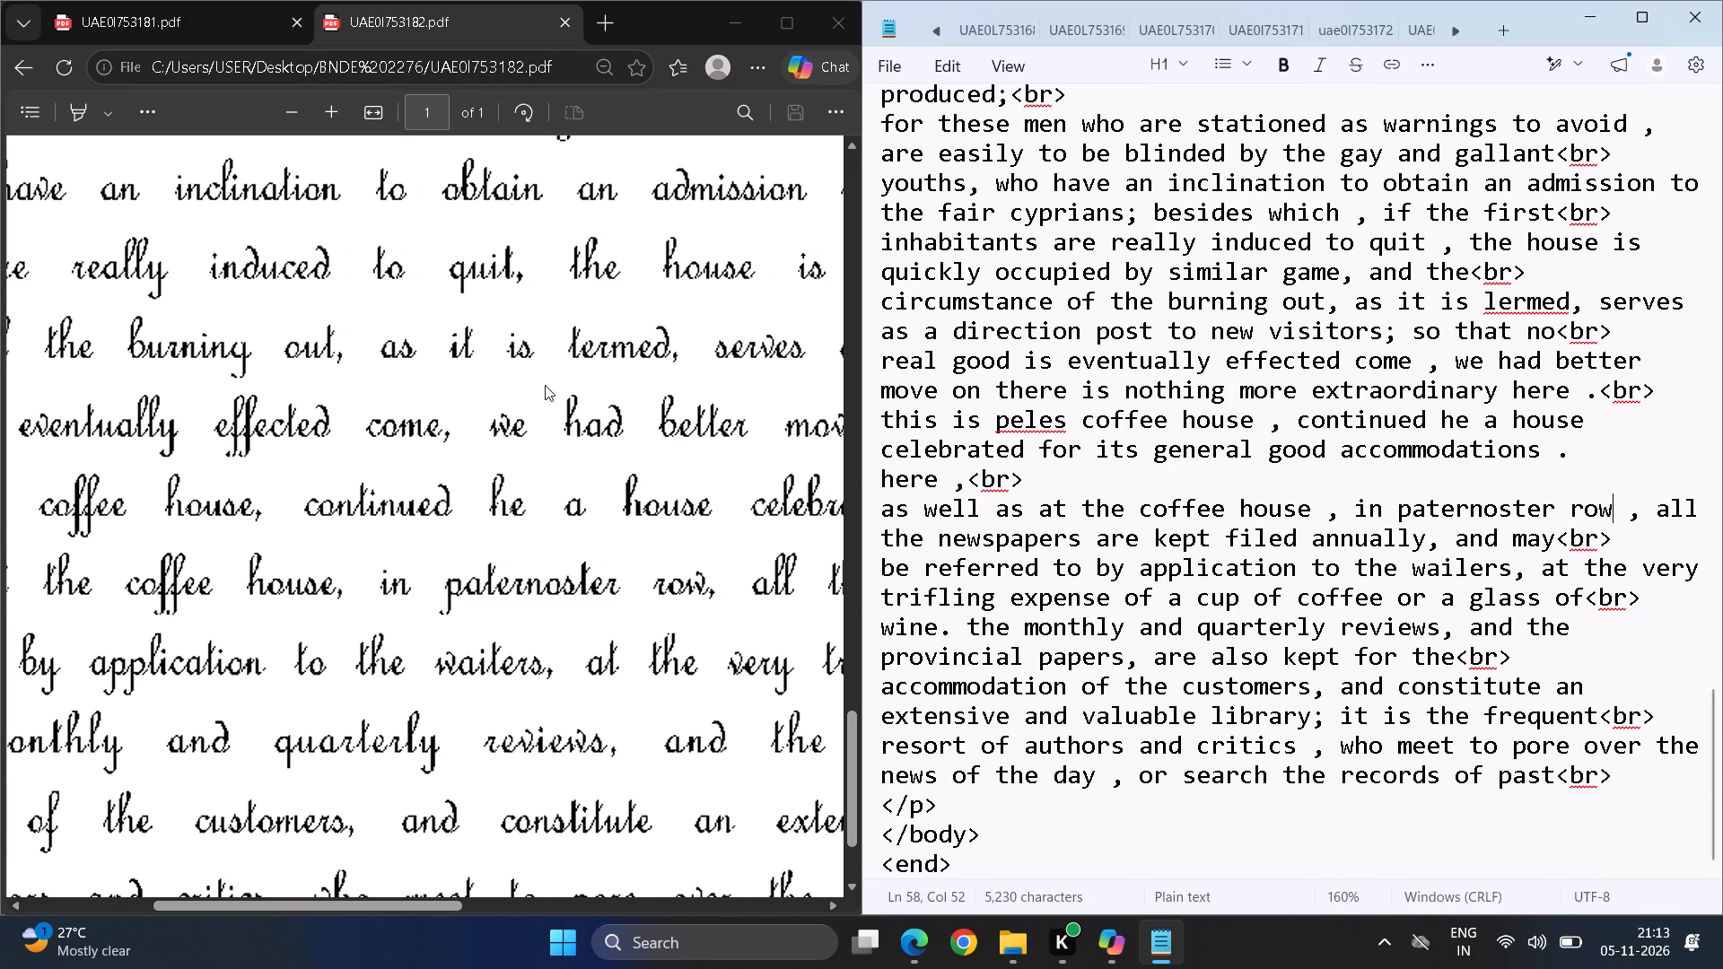
scroll(545, 385, "left", 1)
left_click(1497, 311)
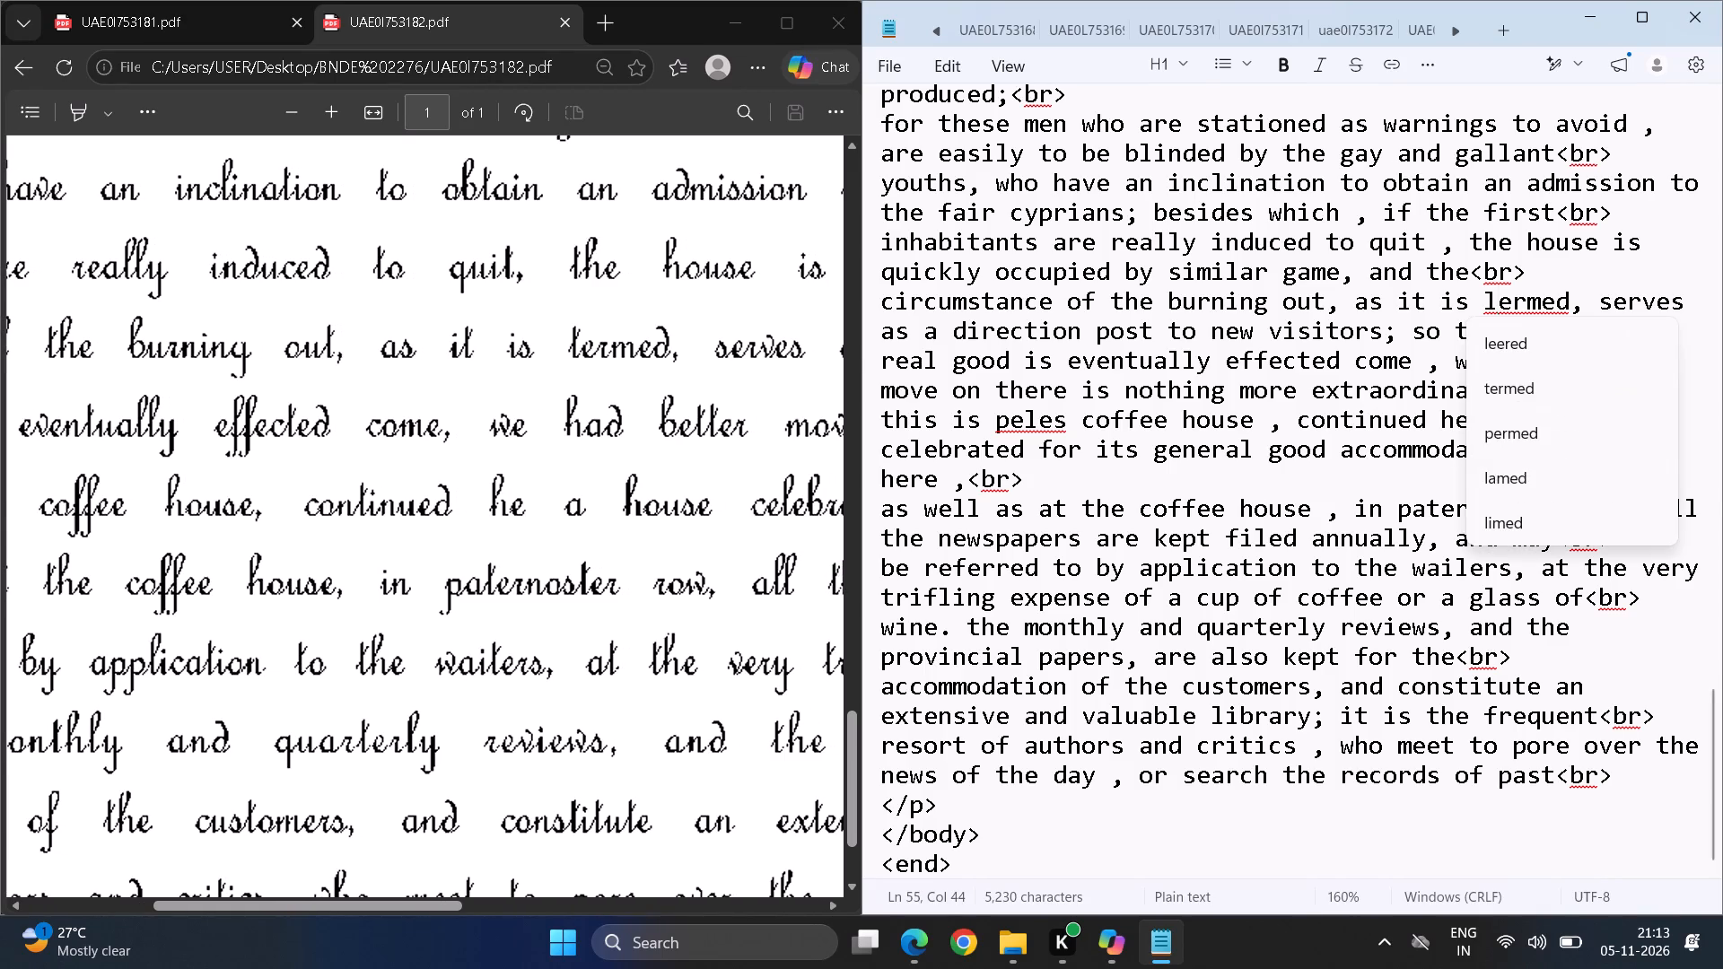
key("BackSpace")
key("t")
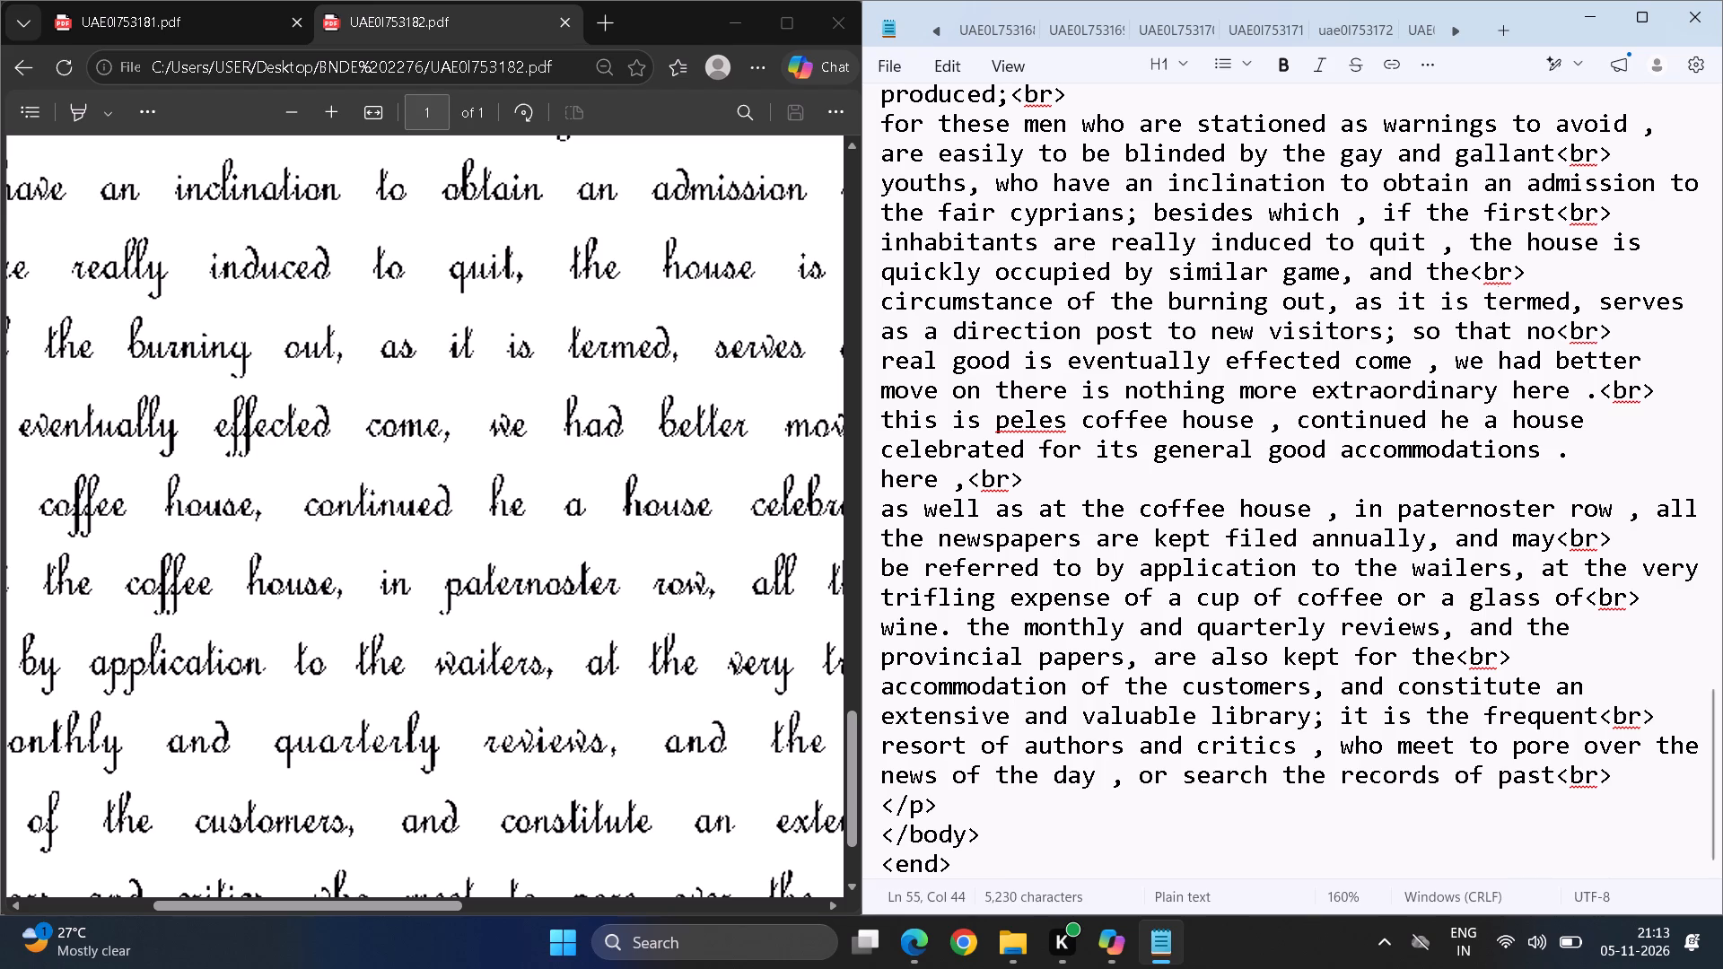
Delete the mistake count, line numbers and review notes above the <start> tag so the file begins with <start>.
scroll(1612, 299, "up", 10)
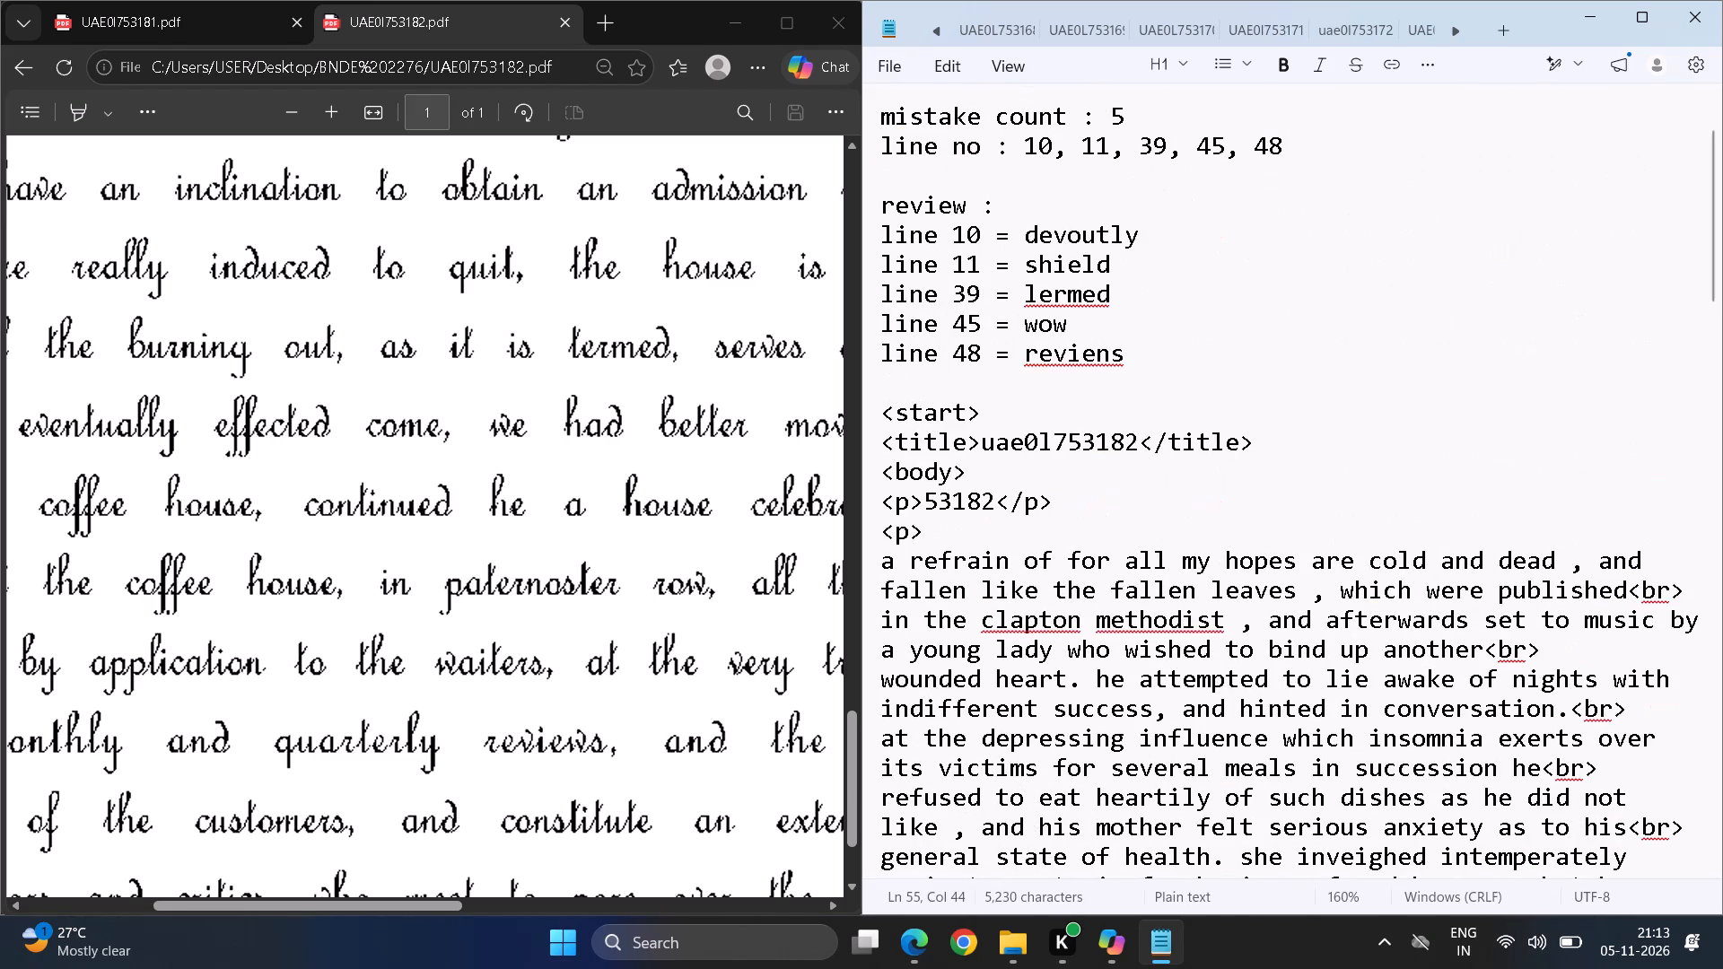
left_click(882, 406)
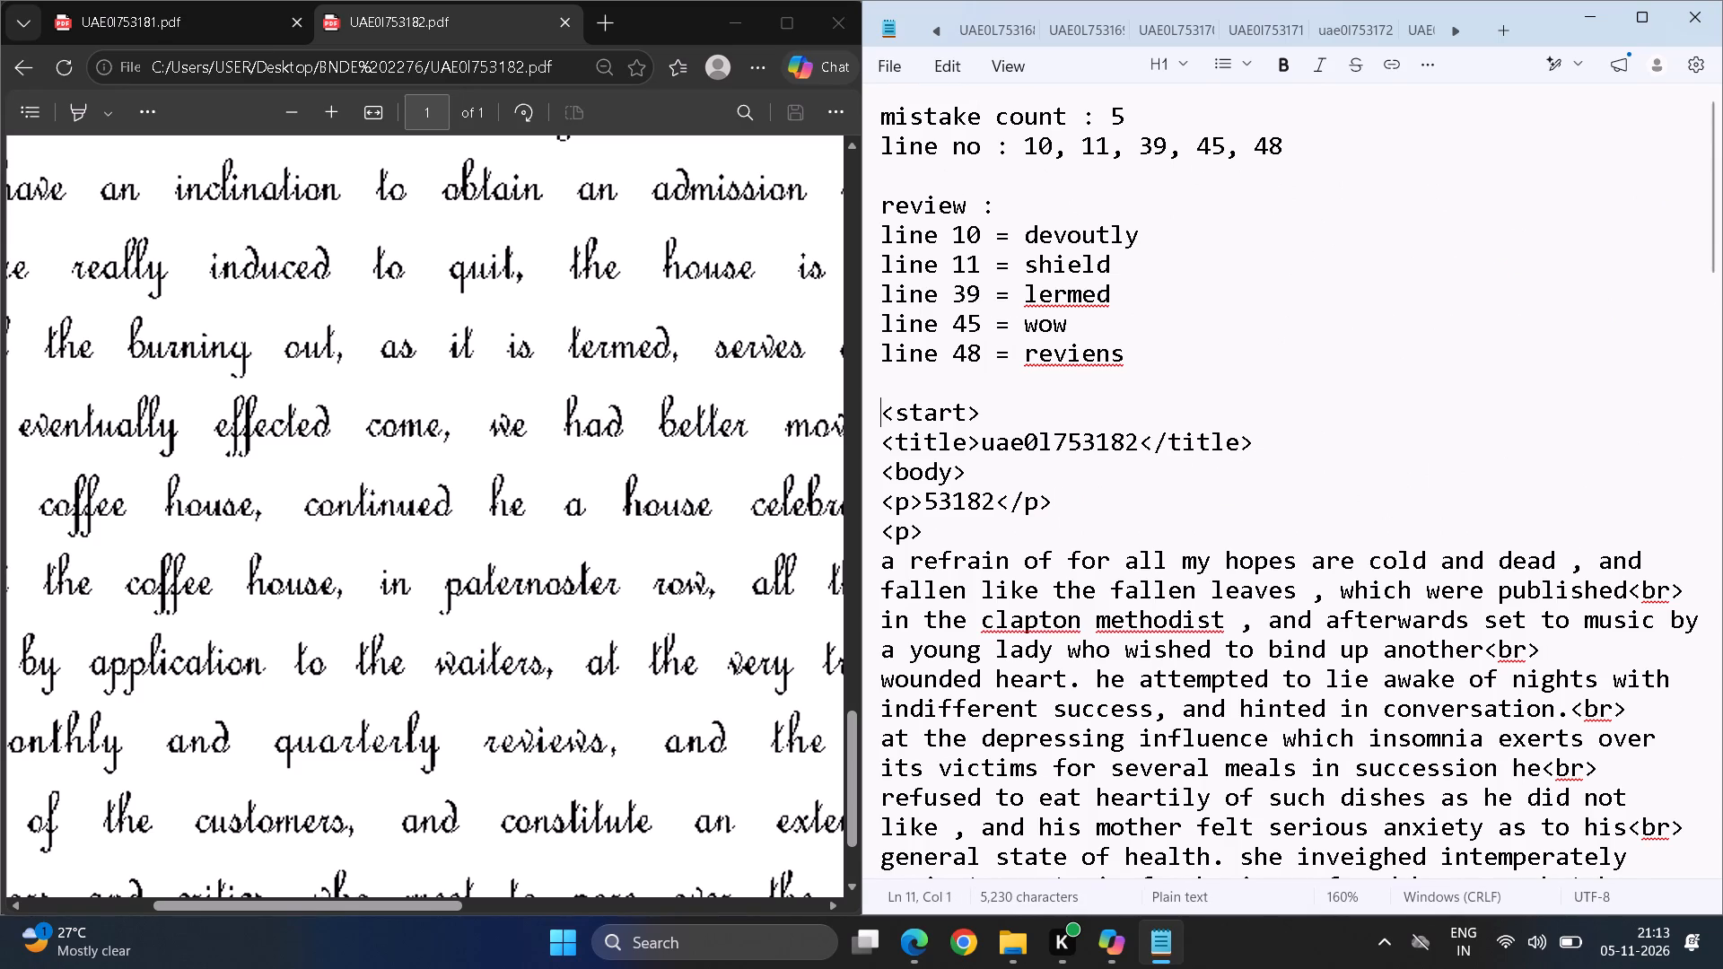
key("BackSpace")
key("BackSpace")
key("BackSpace")
key("BackSpace")
key("BackSpace")
key("BackSpace")
key("BackSpace")
key("BackSpace")
key("BackSpace")
key("BackSpace")
key("BackSpace")
key("BackSpace")
key("BackSpace")
key("BackSpace")
key("BackSpace")
key("BackSpace")
key("BackSpace")
key("BackSpace")
key("BackSpace")
key("BackSpace")
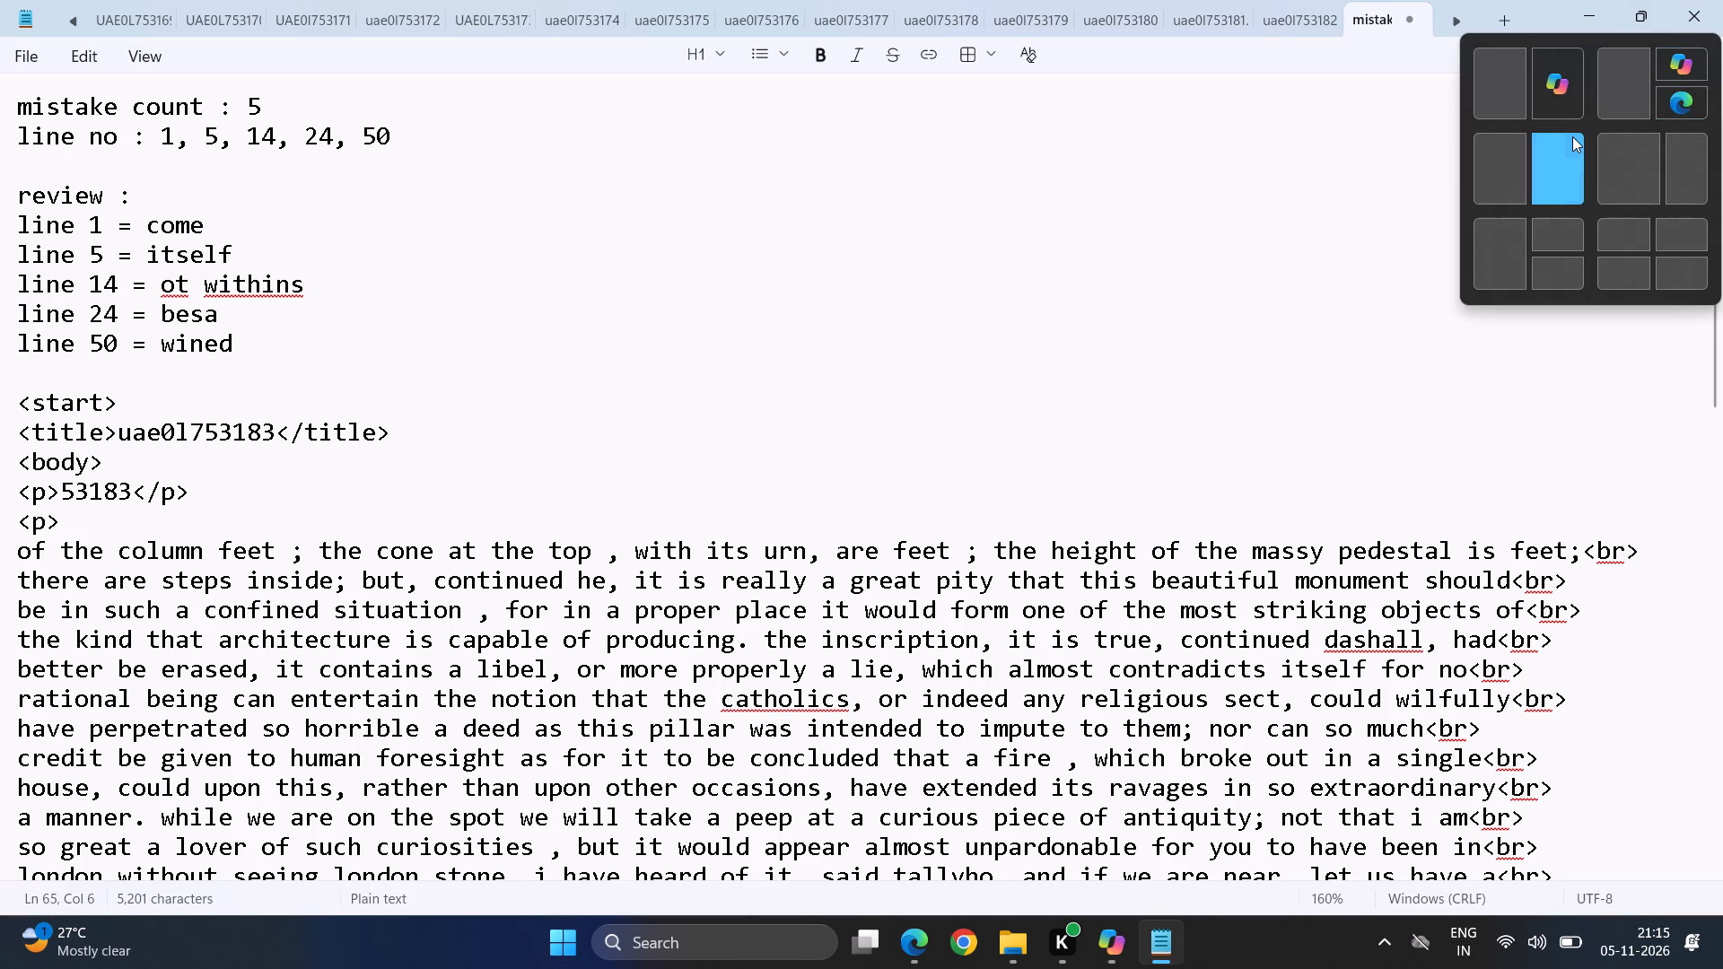
left_click(1572, 136)
left_click(339, 608)
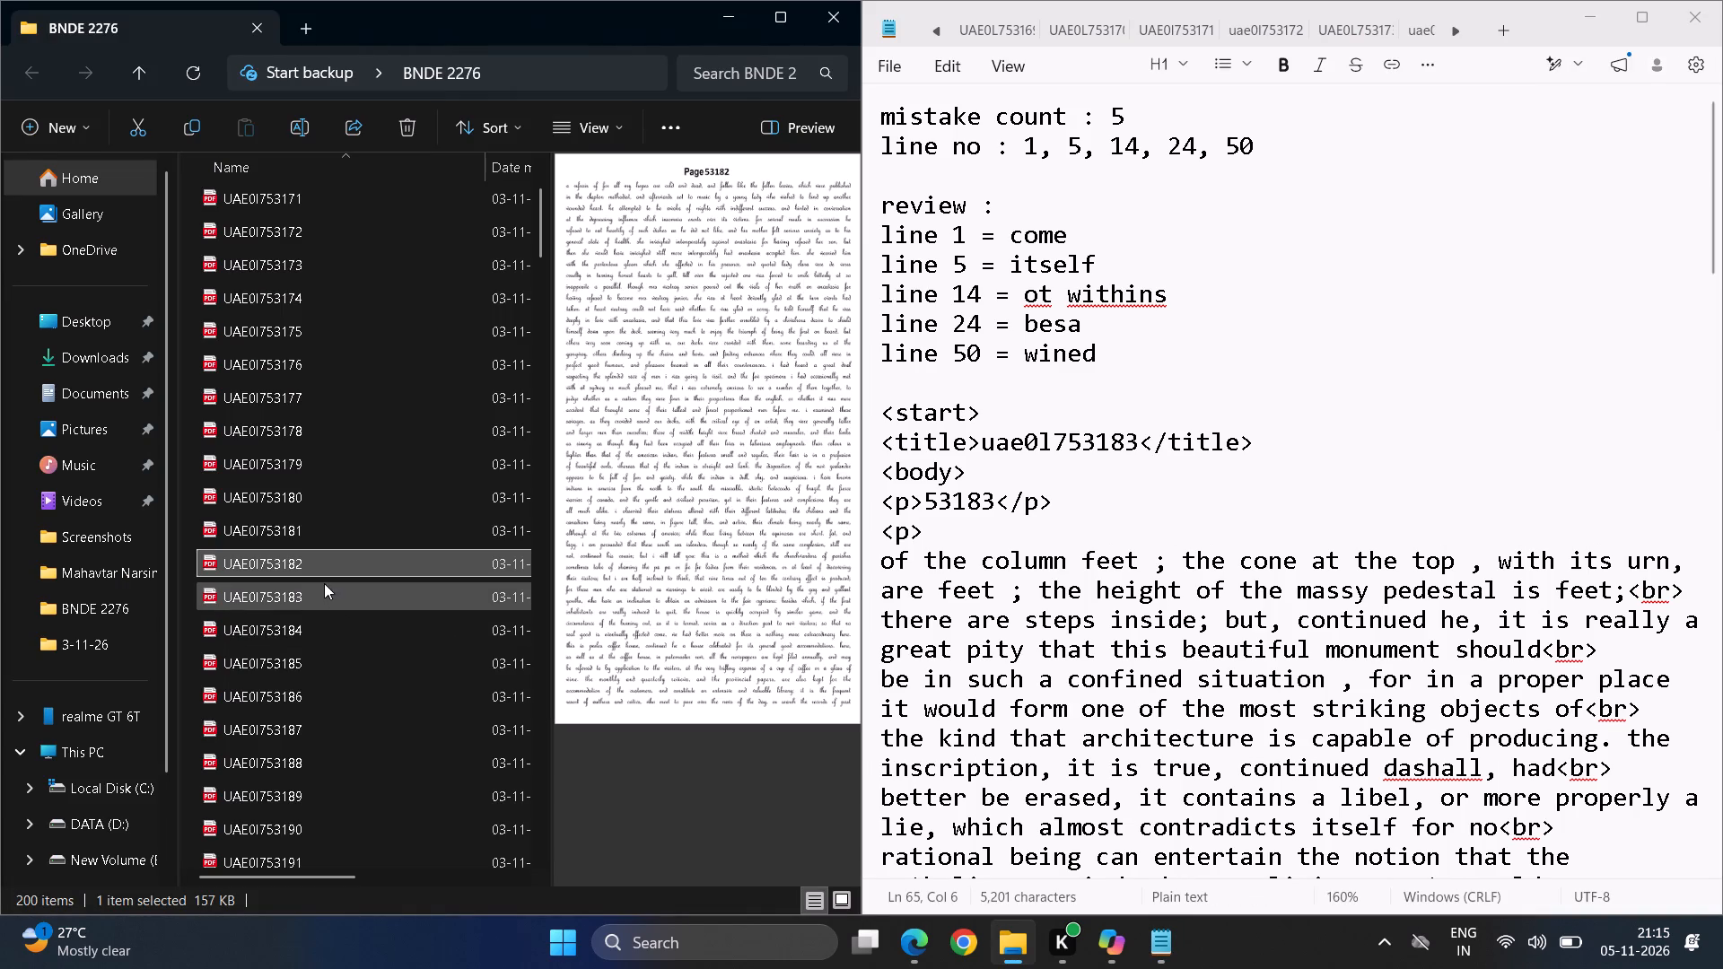
double_click(322, 596)
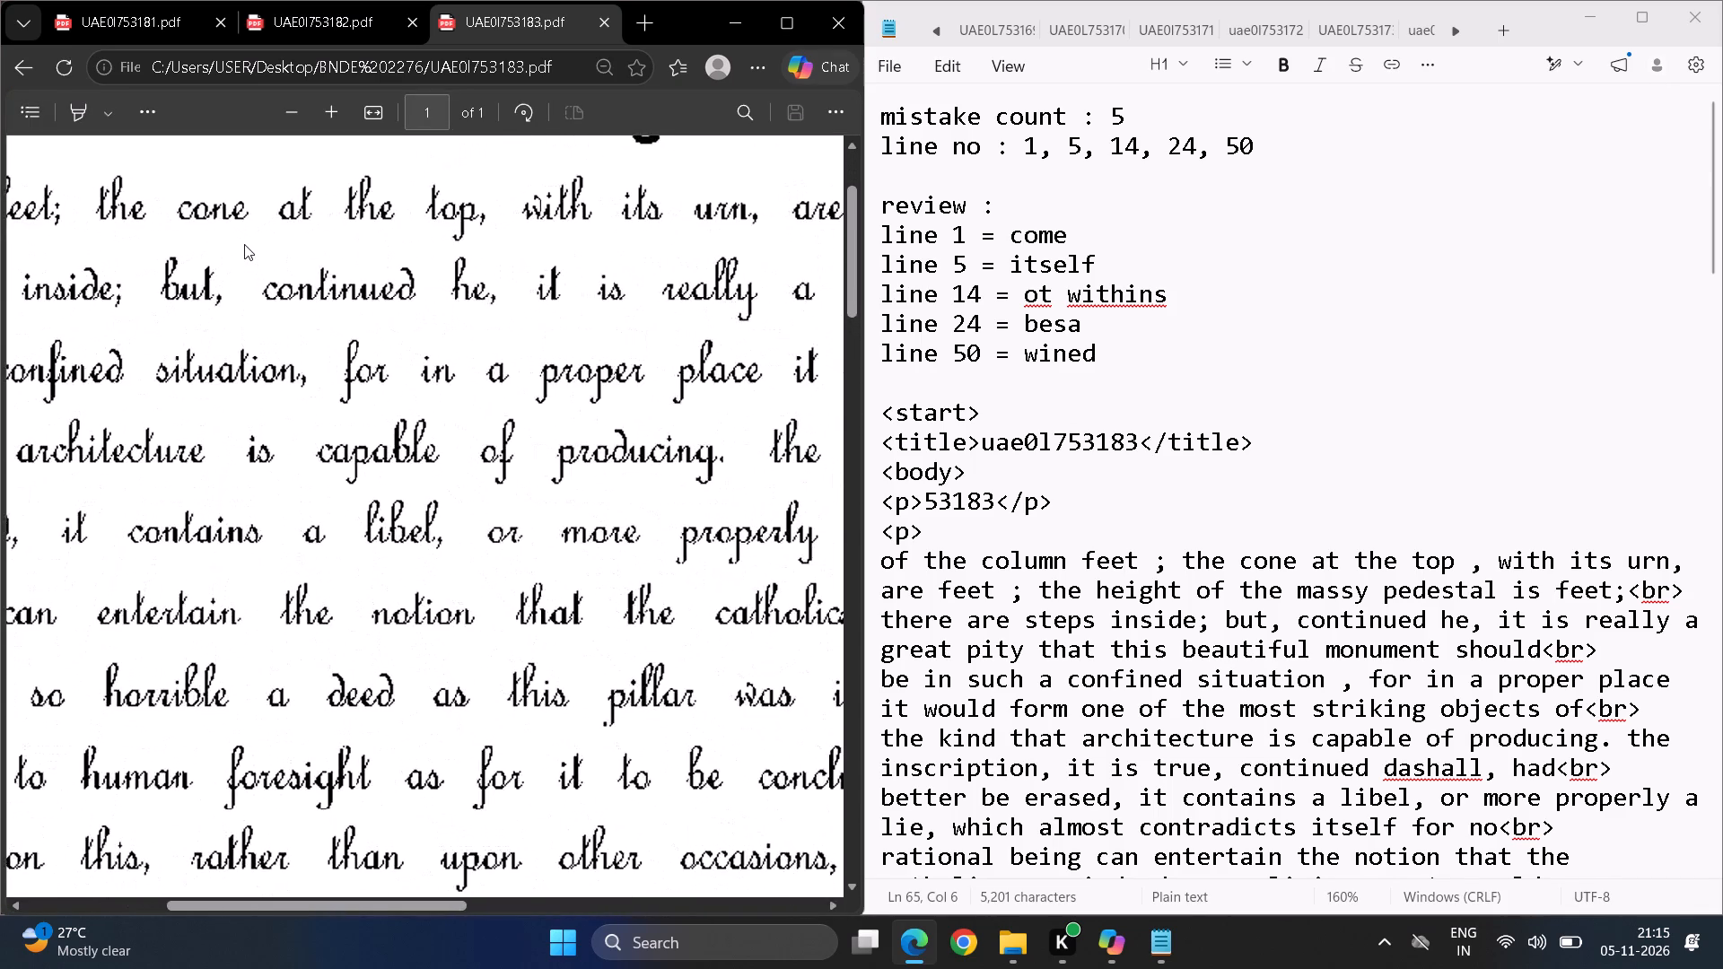
Compare the opening lines of the handwritten page with the transcription, including the flagged "come" in line 1 and "itself" in line 5.
scroll(267, 249, "right", 3)
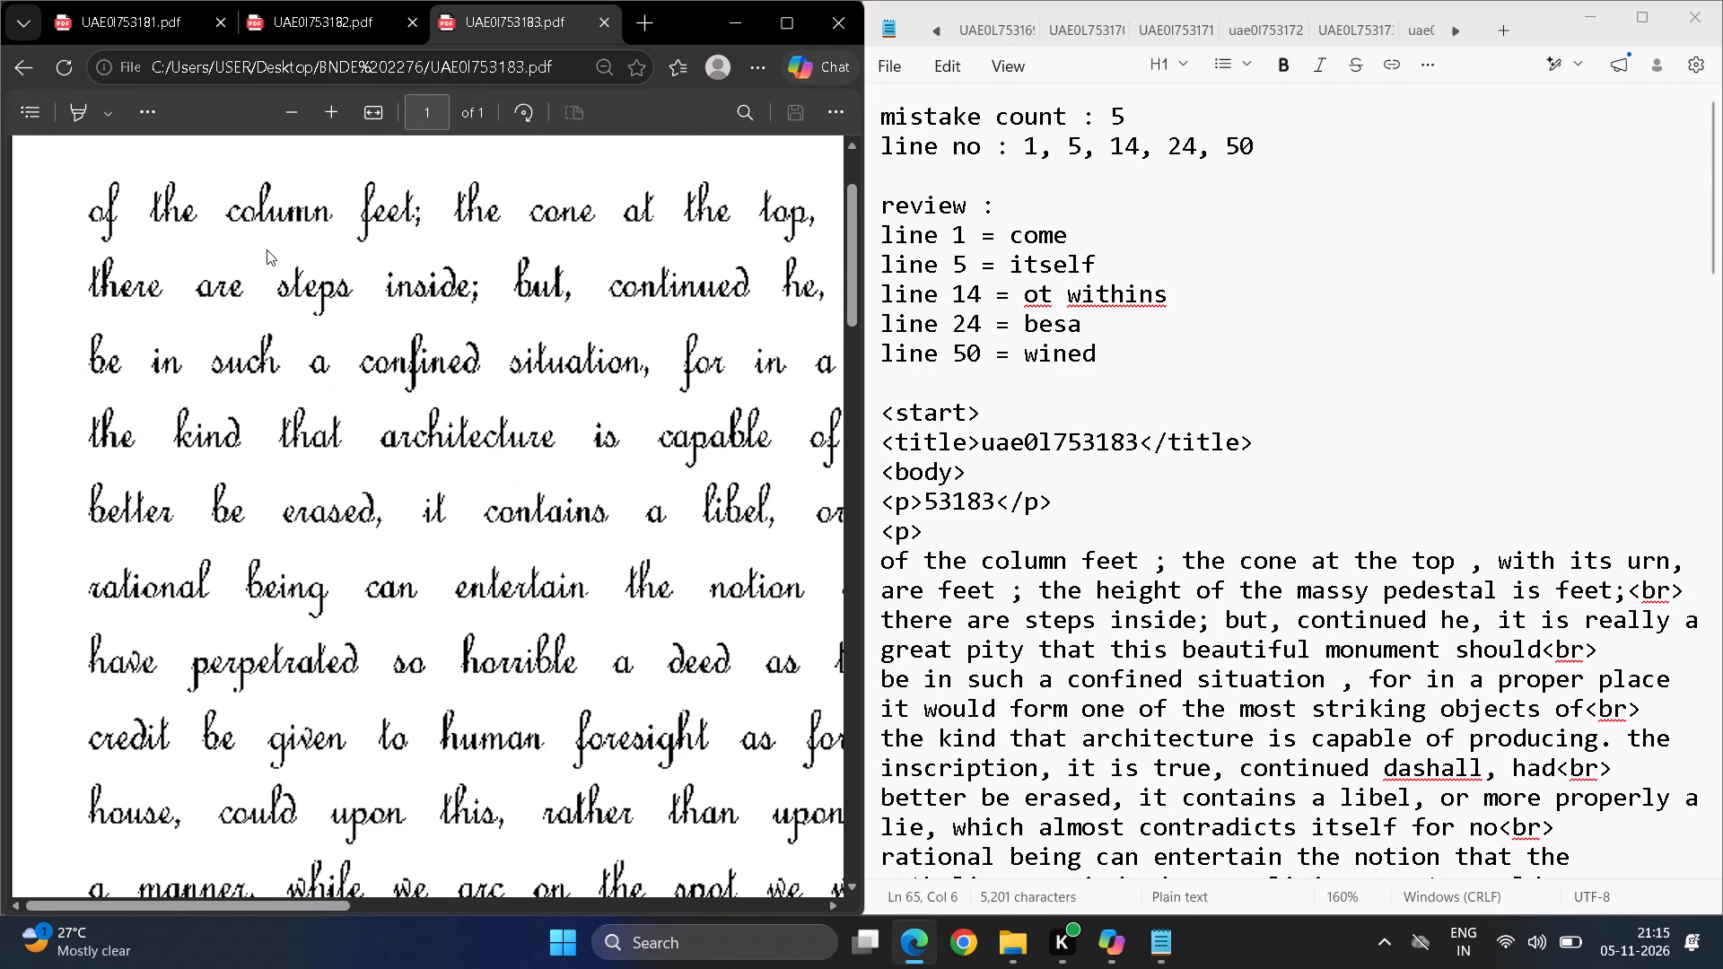
scroll(267, 249, "left", 3)
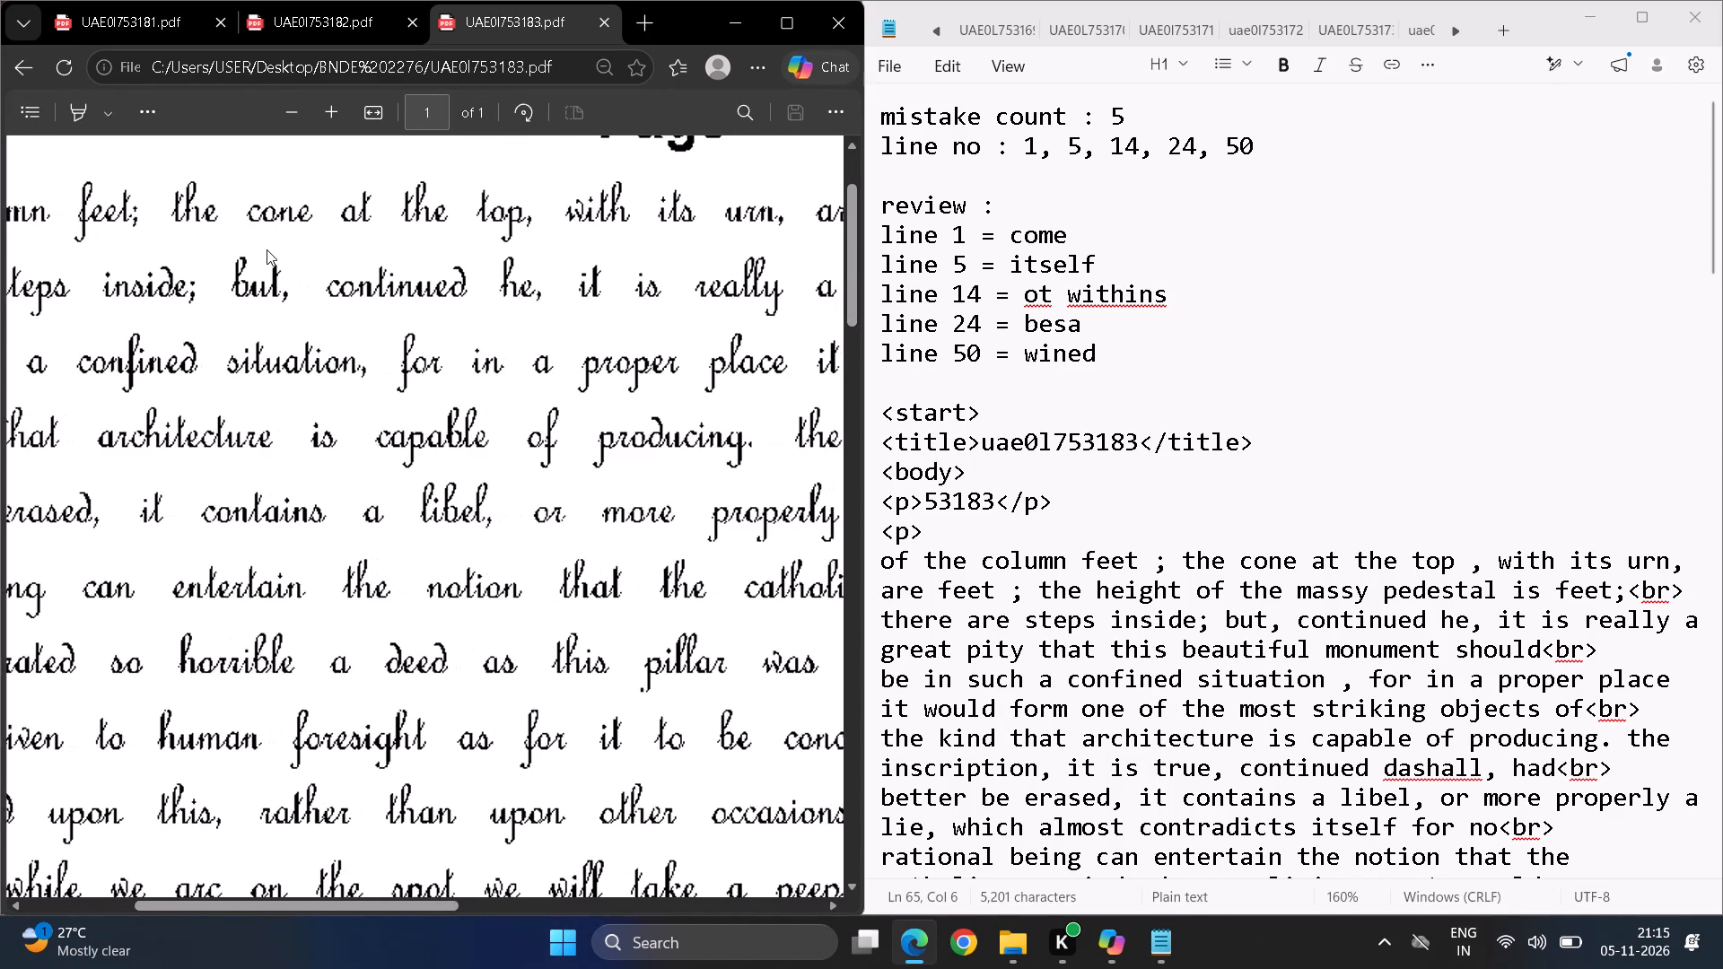
scroll(267, 249, "left", 2)
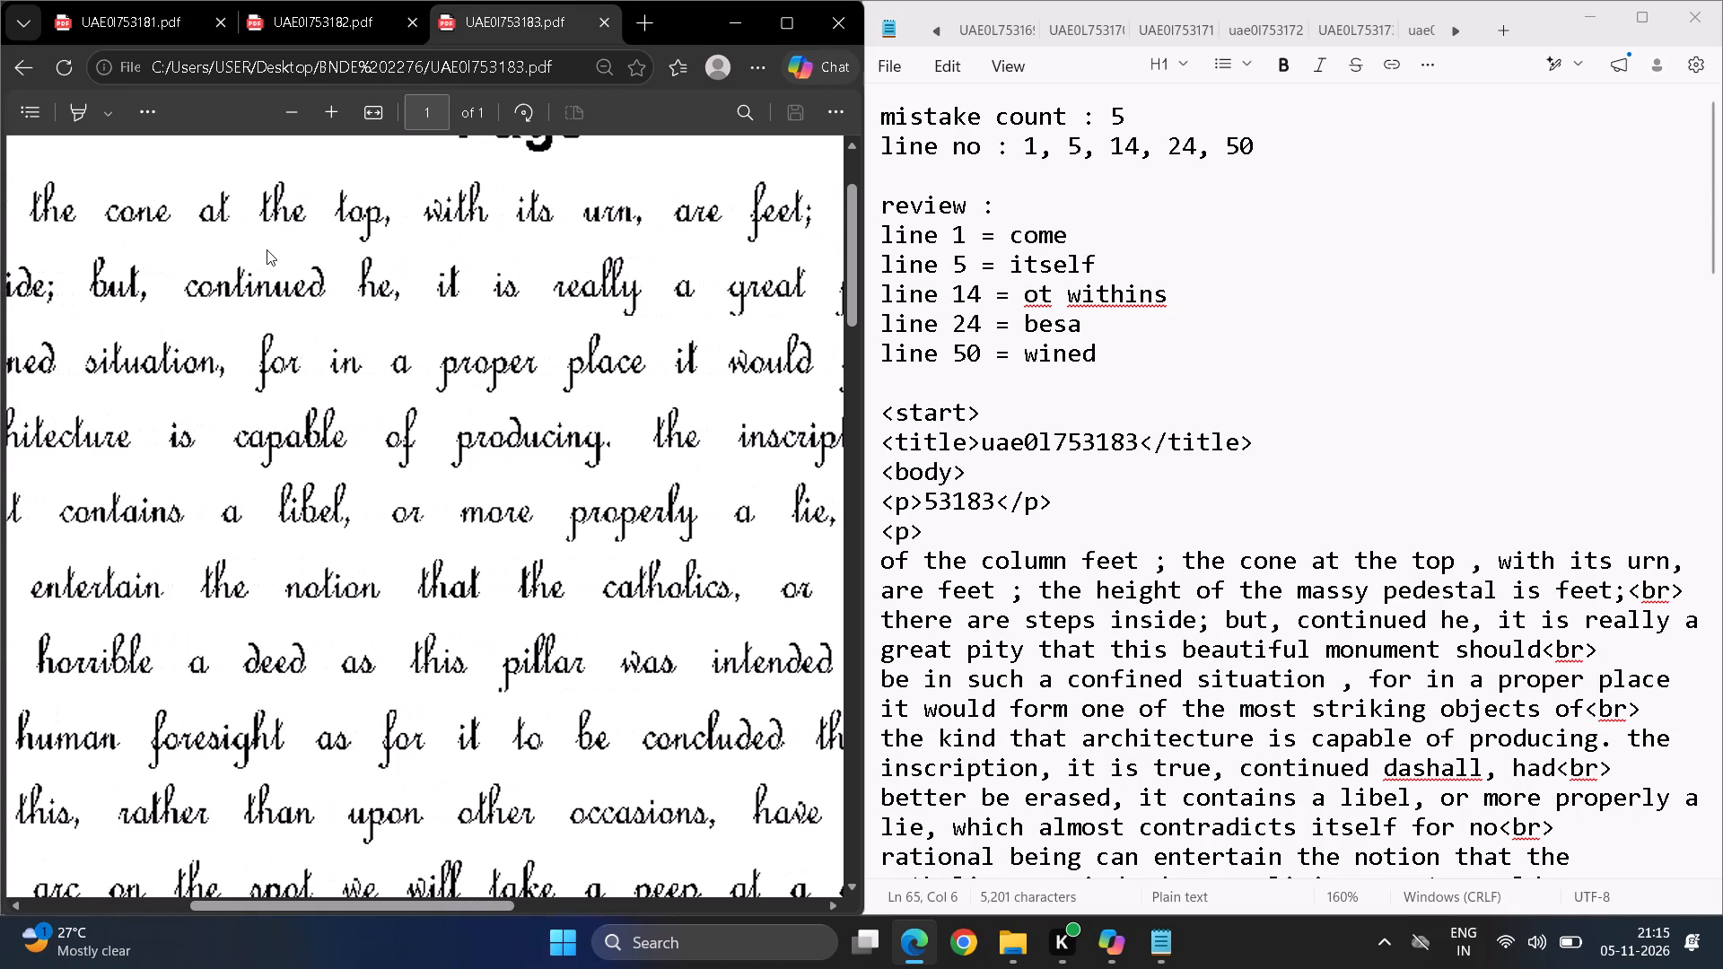
scroll(267, 249, "left", 1)
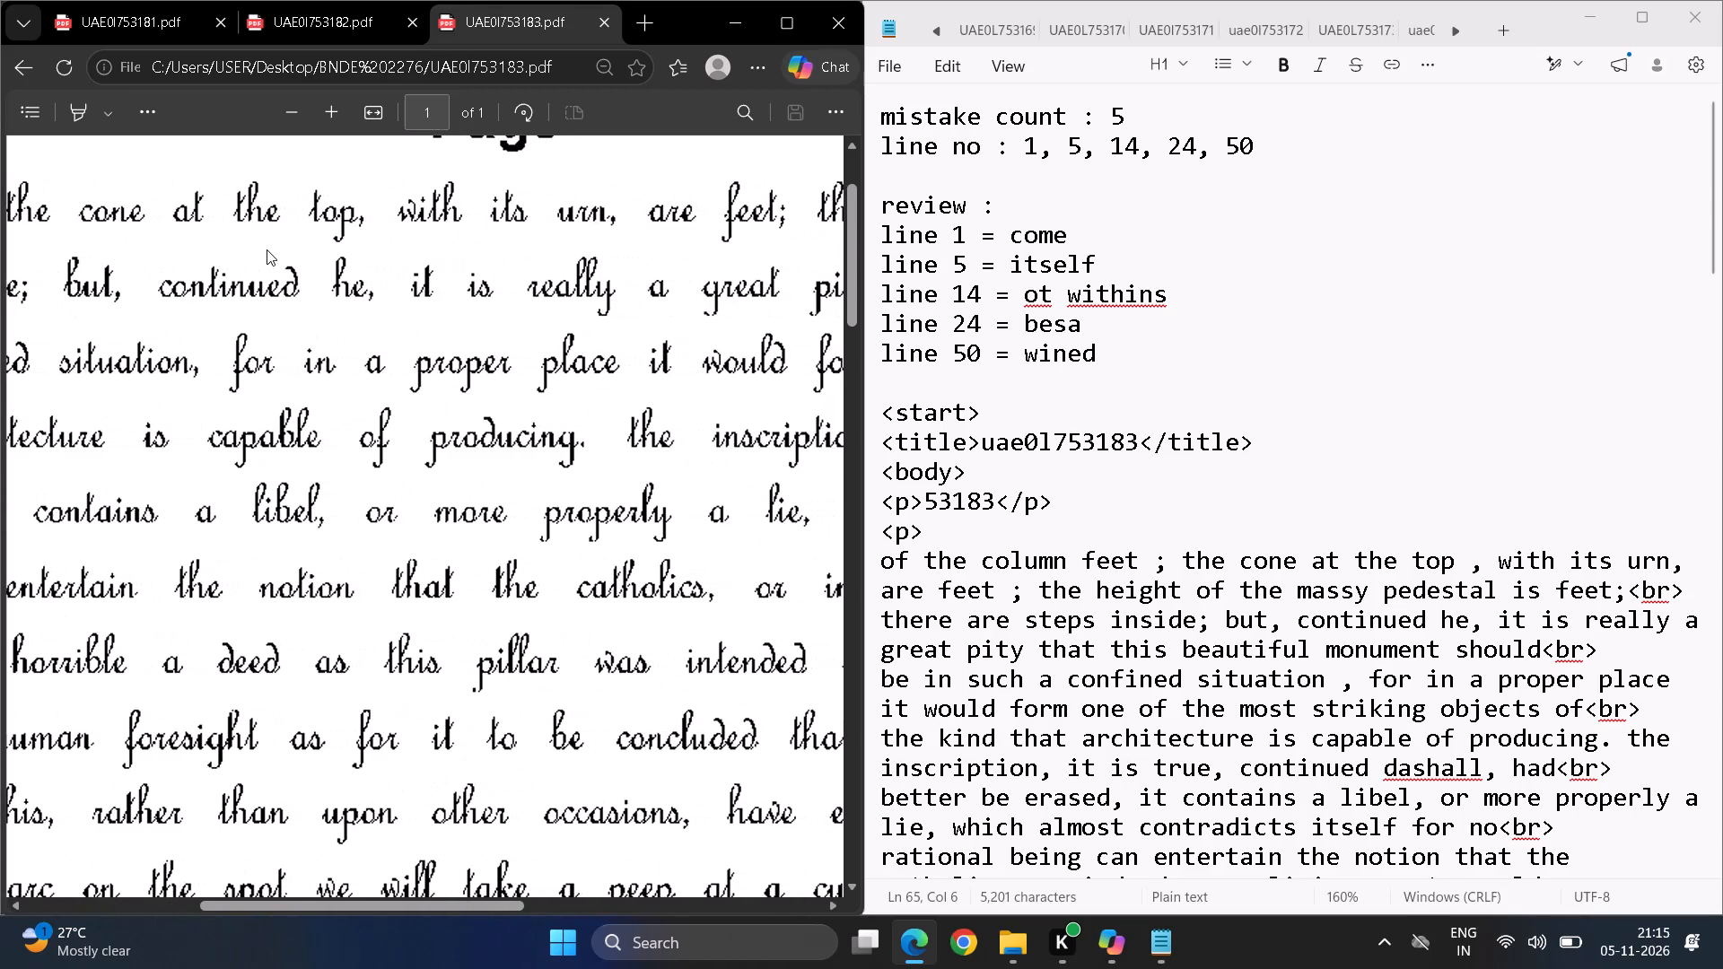
scroll(267, 249, "left", 3)
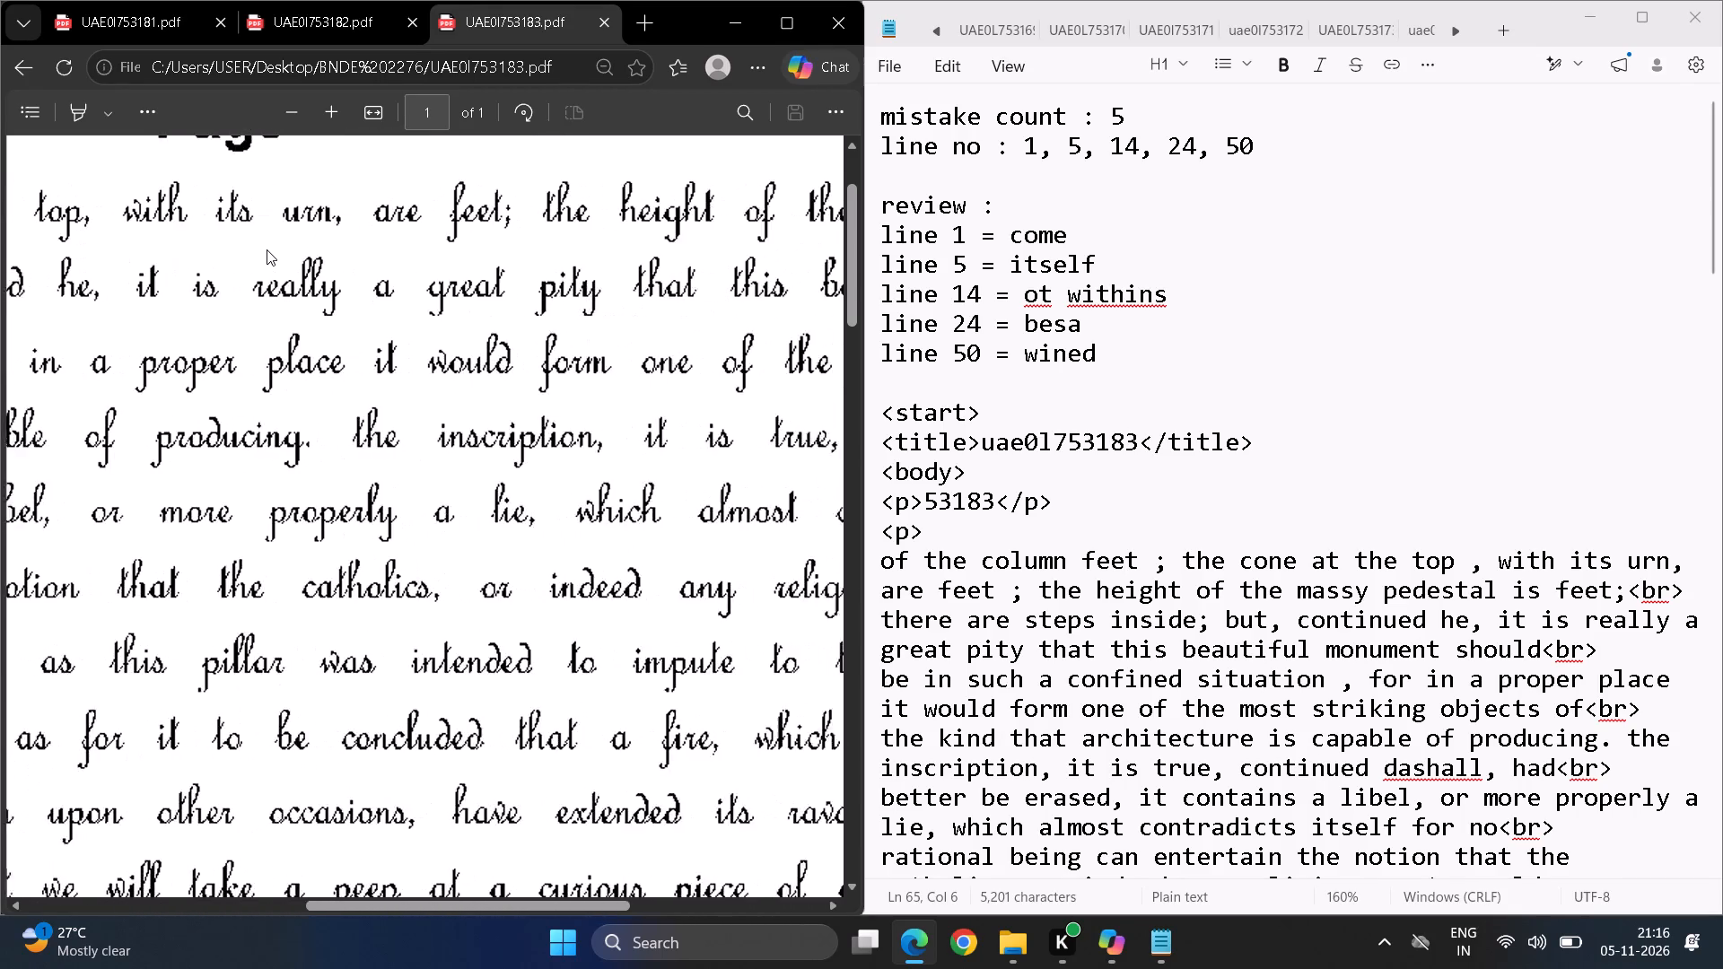
scroll(267, 249, "left", 3)
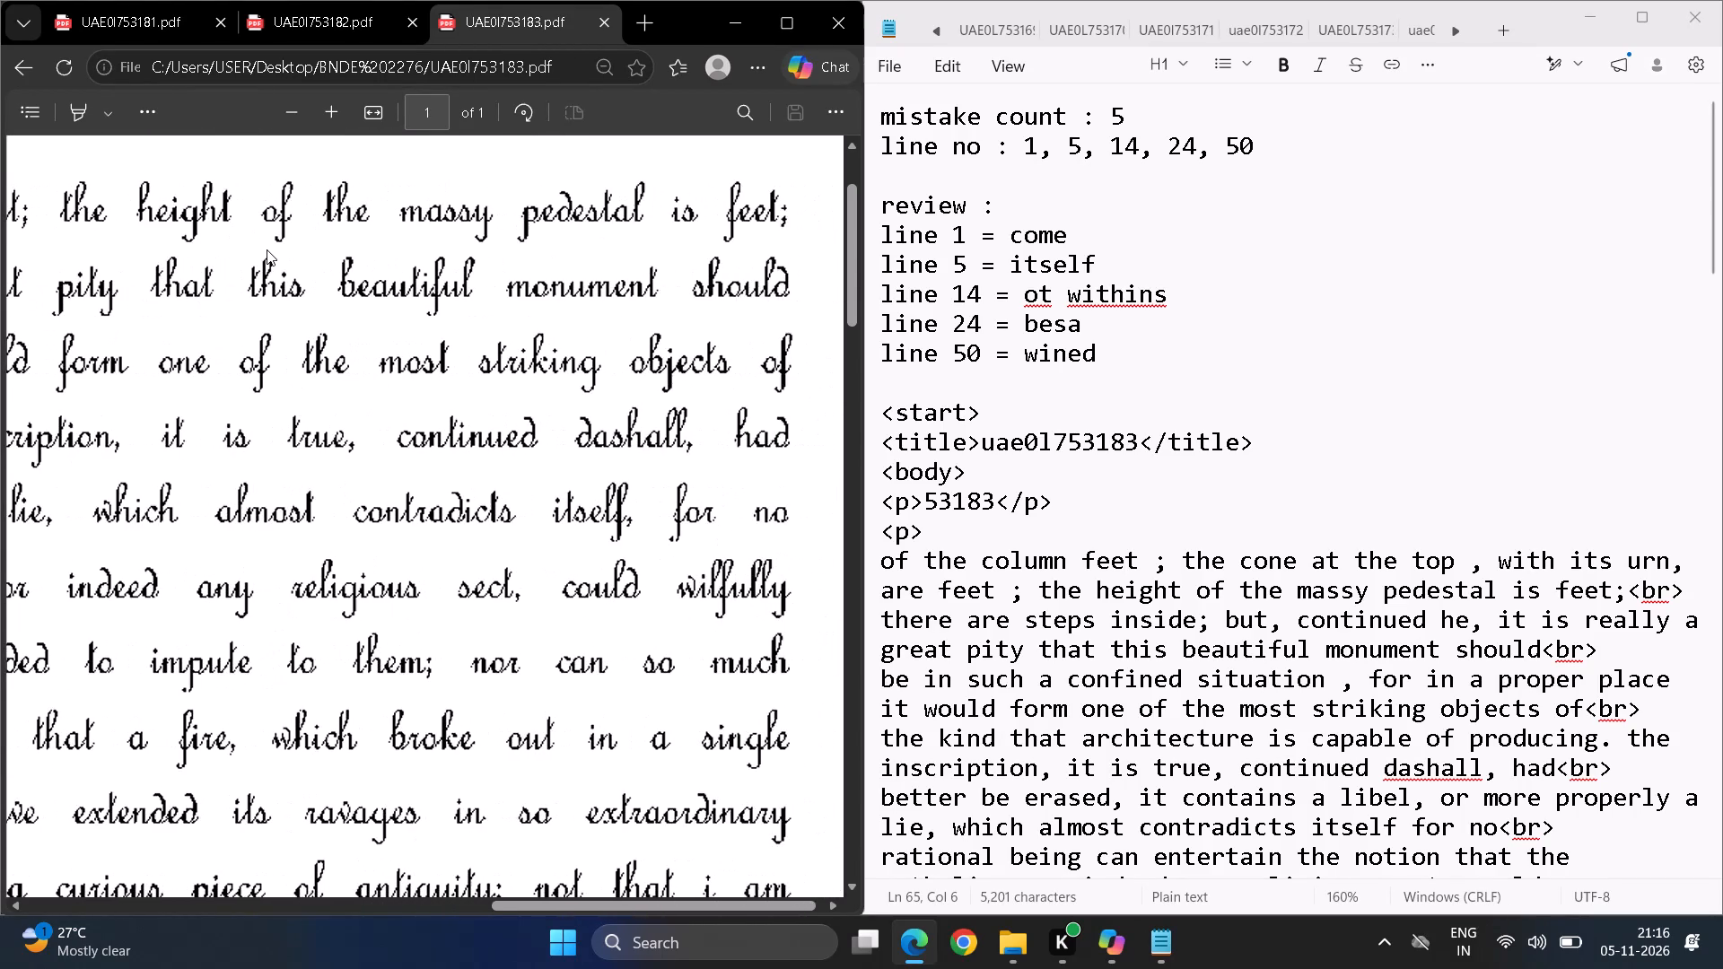
scroll(267, 249, "right", 6)
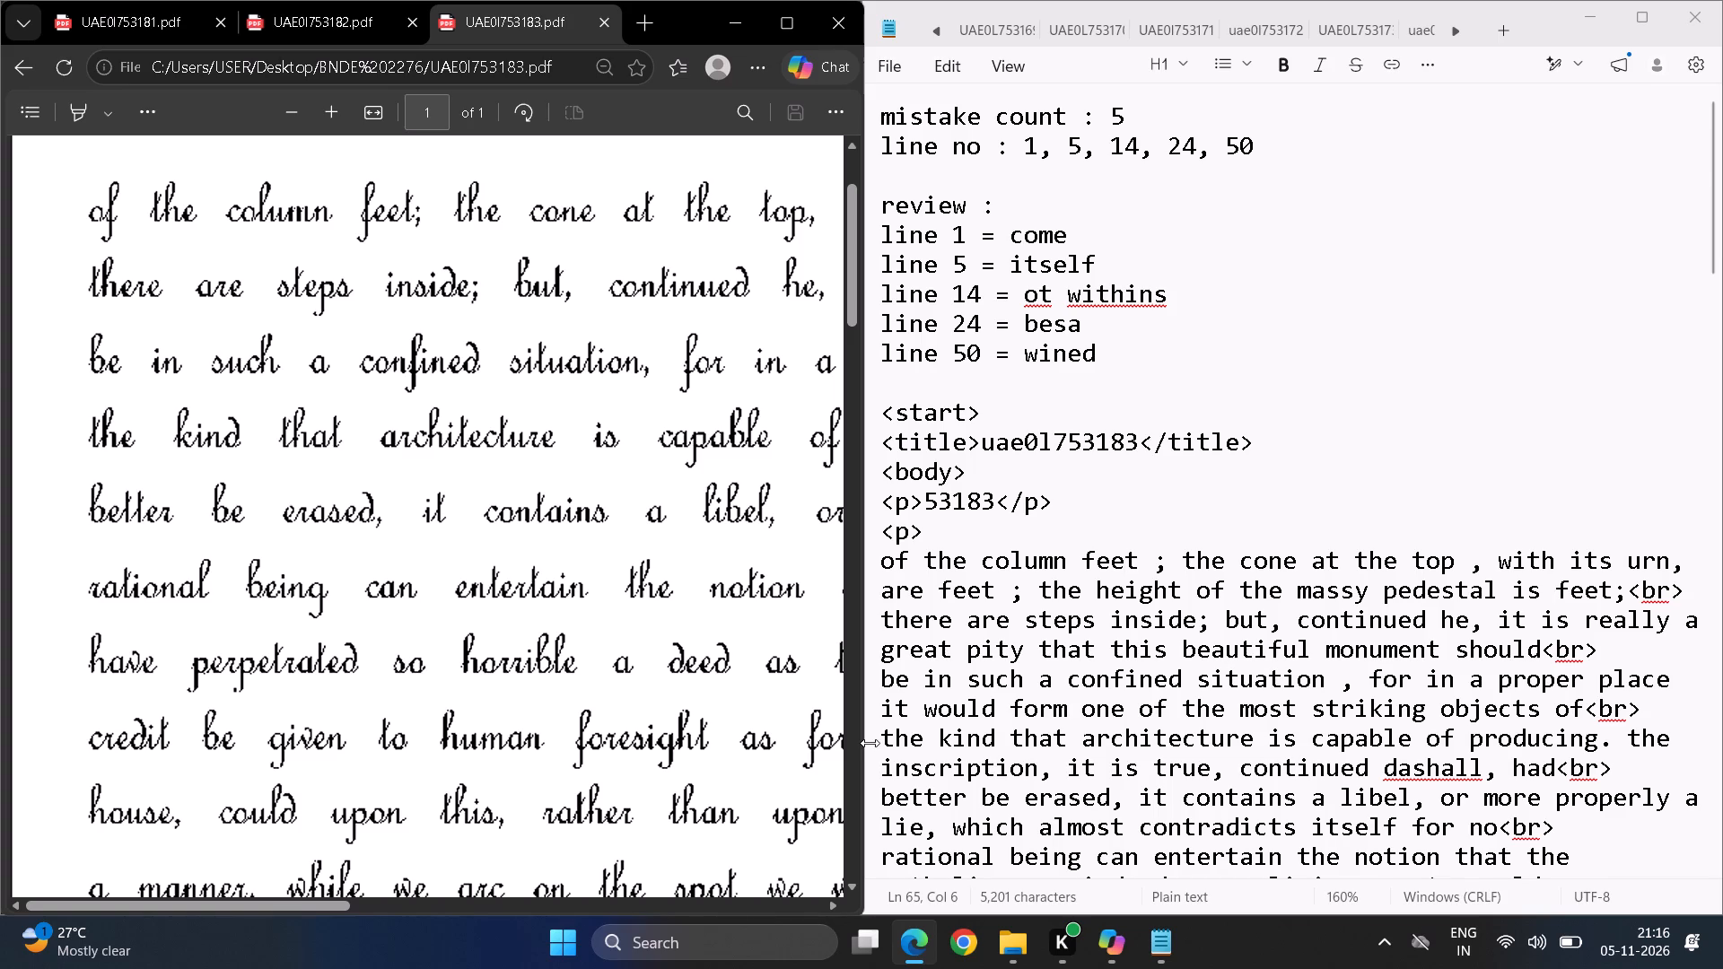
scroll(552, 668, "left", 5)
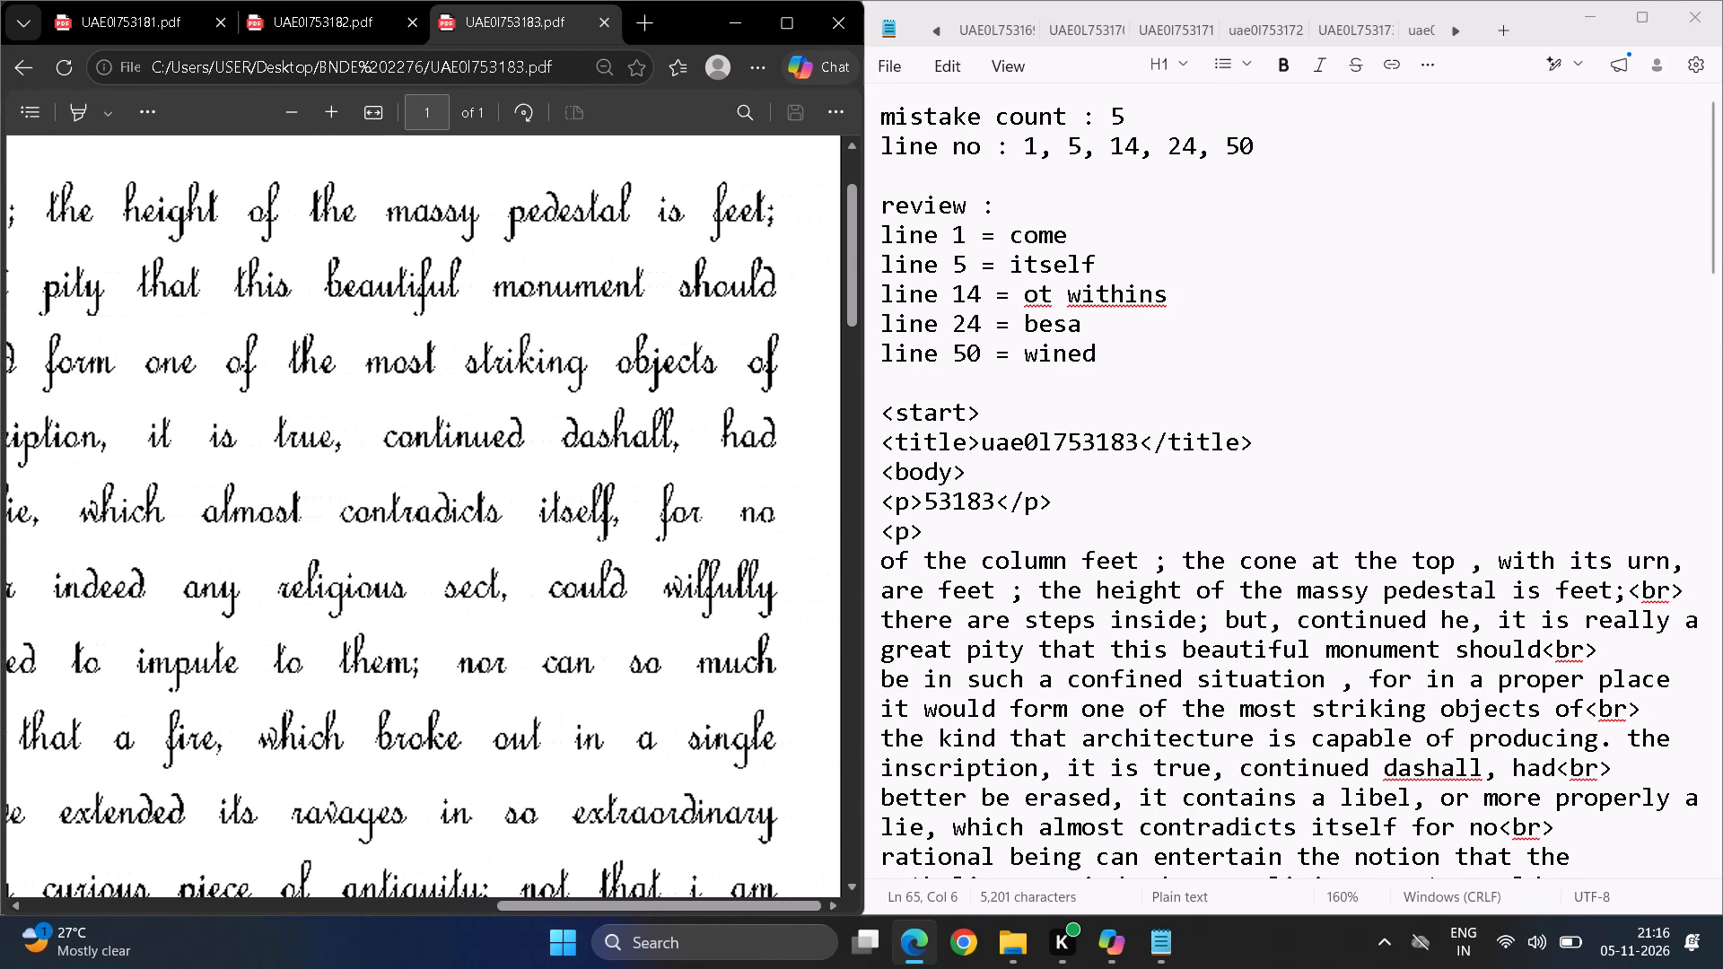
scroll(552, 668, "left", 2)
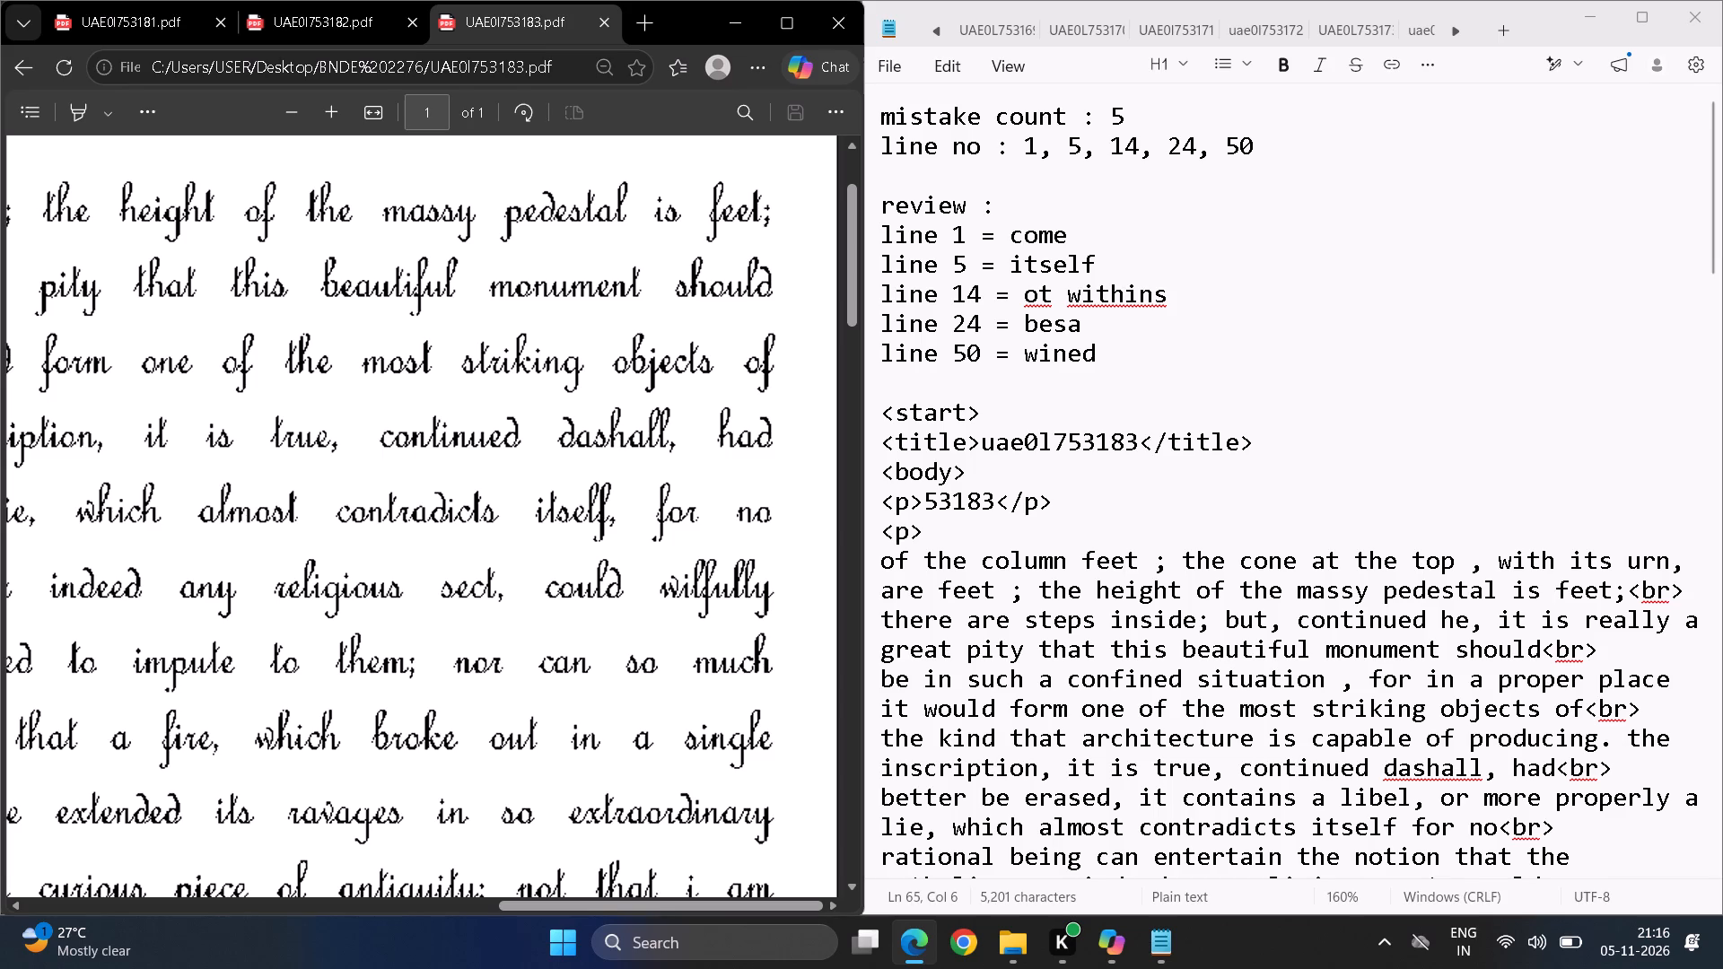
Read through the upper half of the Notepad transcription against the review notes, looking for the flagged line 14 wording "ot withins".
scroll(1552, 828, "down", 2)
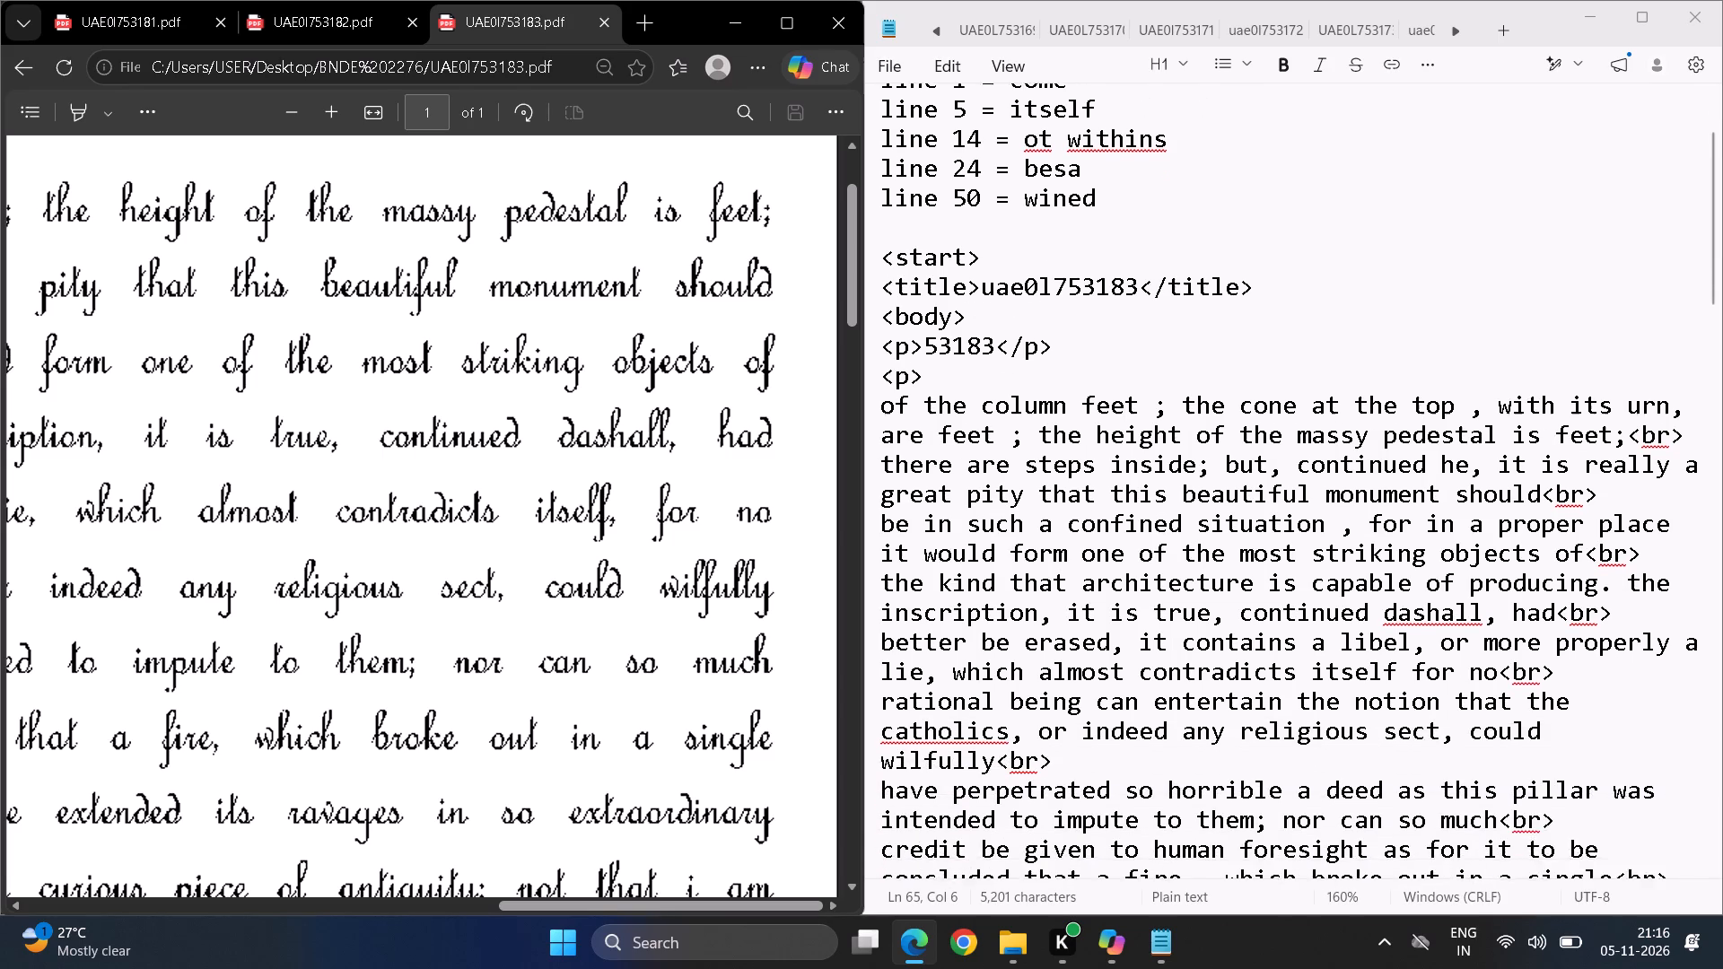
scroll(1552, 828, "down", 1)
scroll(1552, 828, "up", 3)
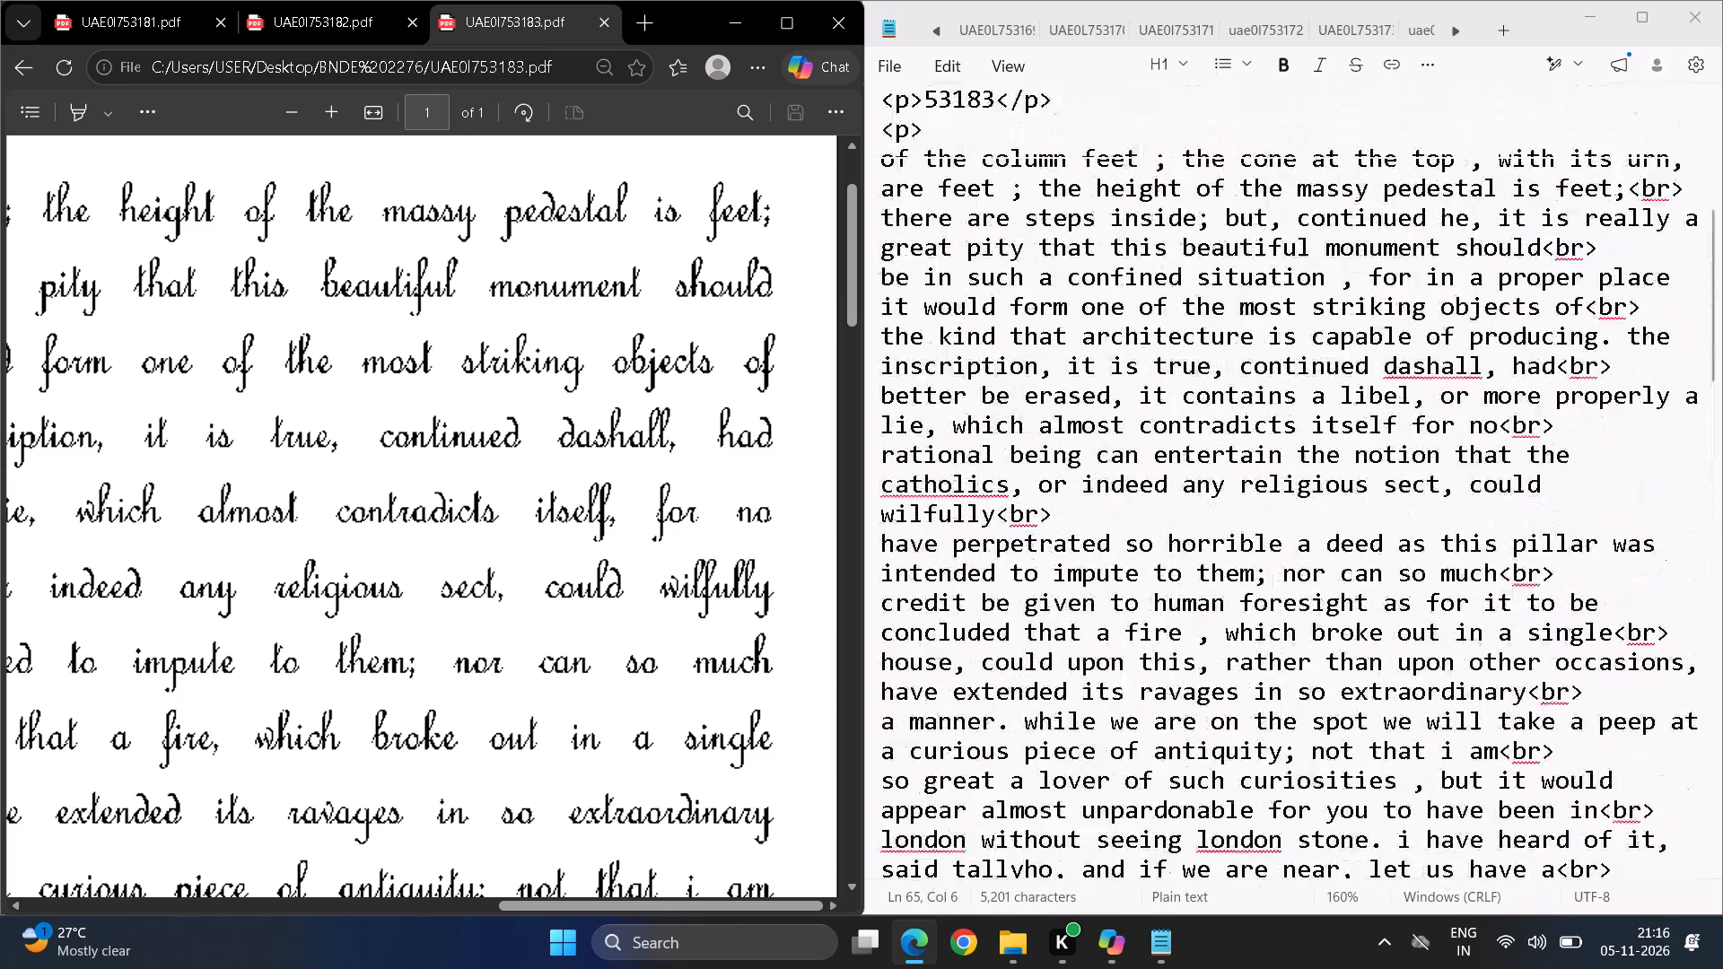
left_click(1552, 828)
scroll(1552, 828, "down", 1)
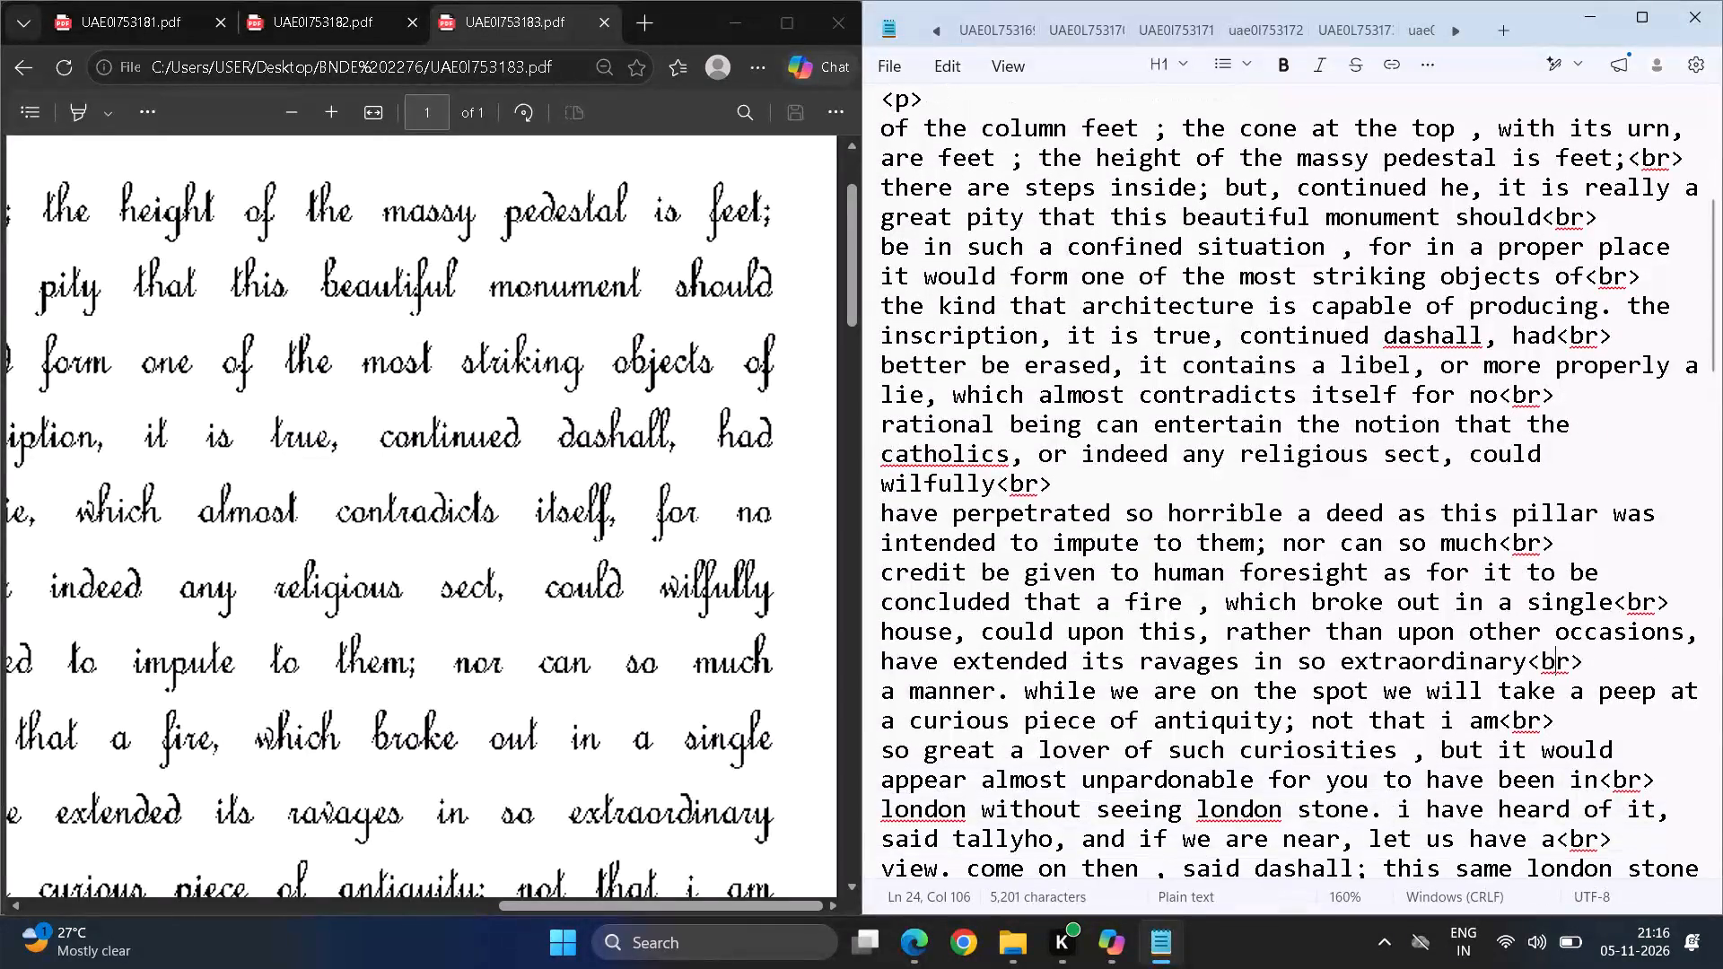
scroll(1552, 828, "down", 1)
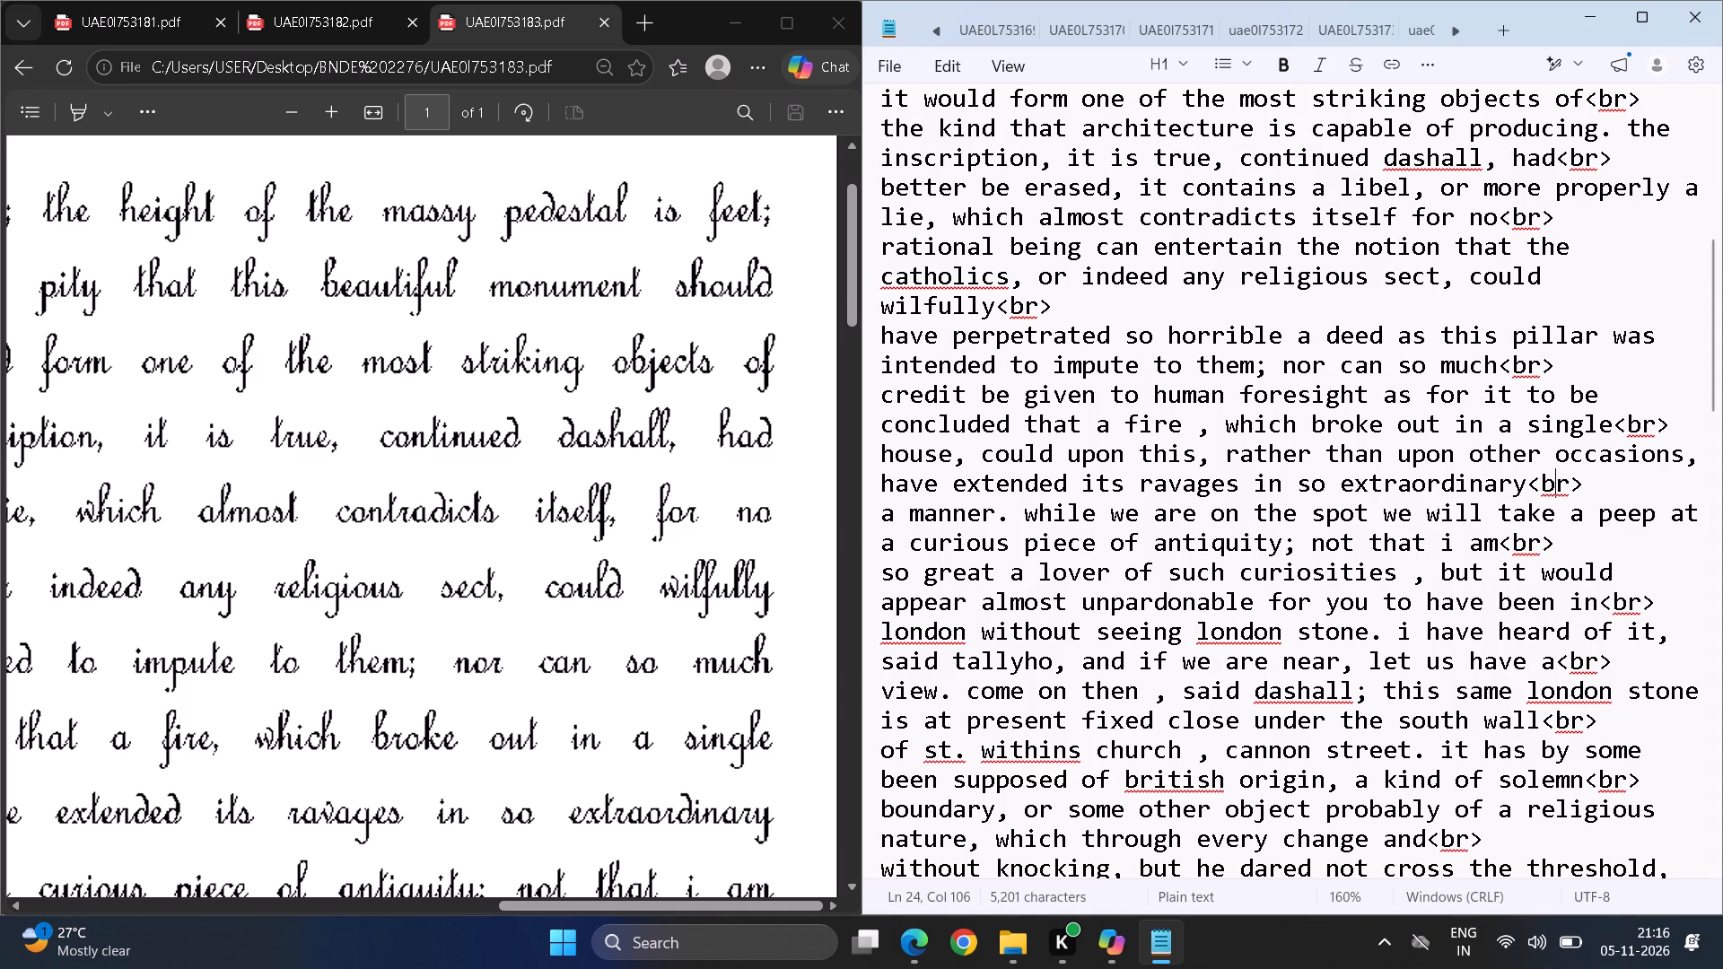
left_click(1637, 777)
scroll(1625, 643, "up", 6)
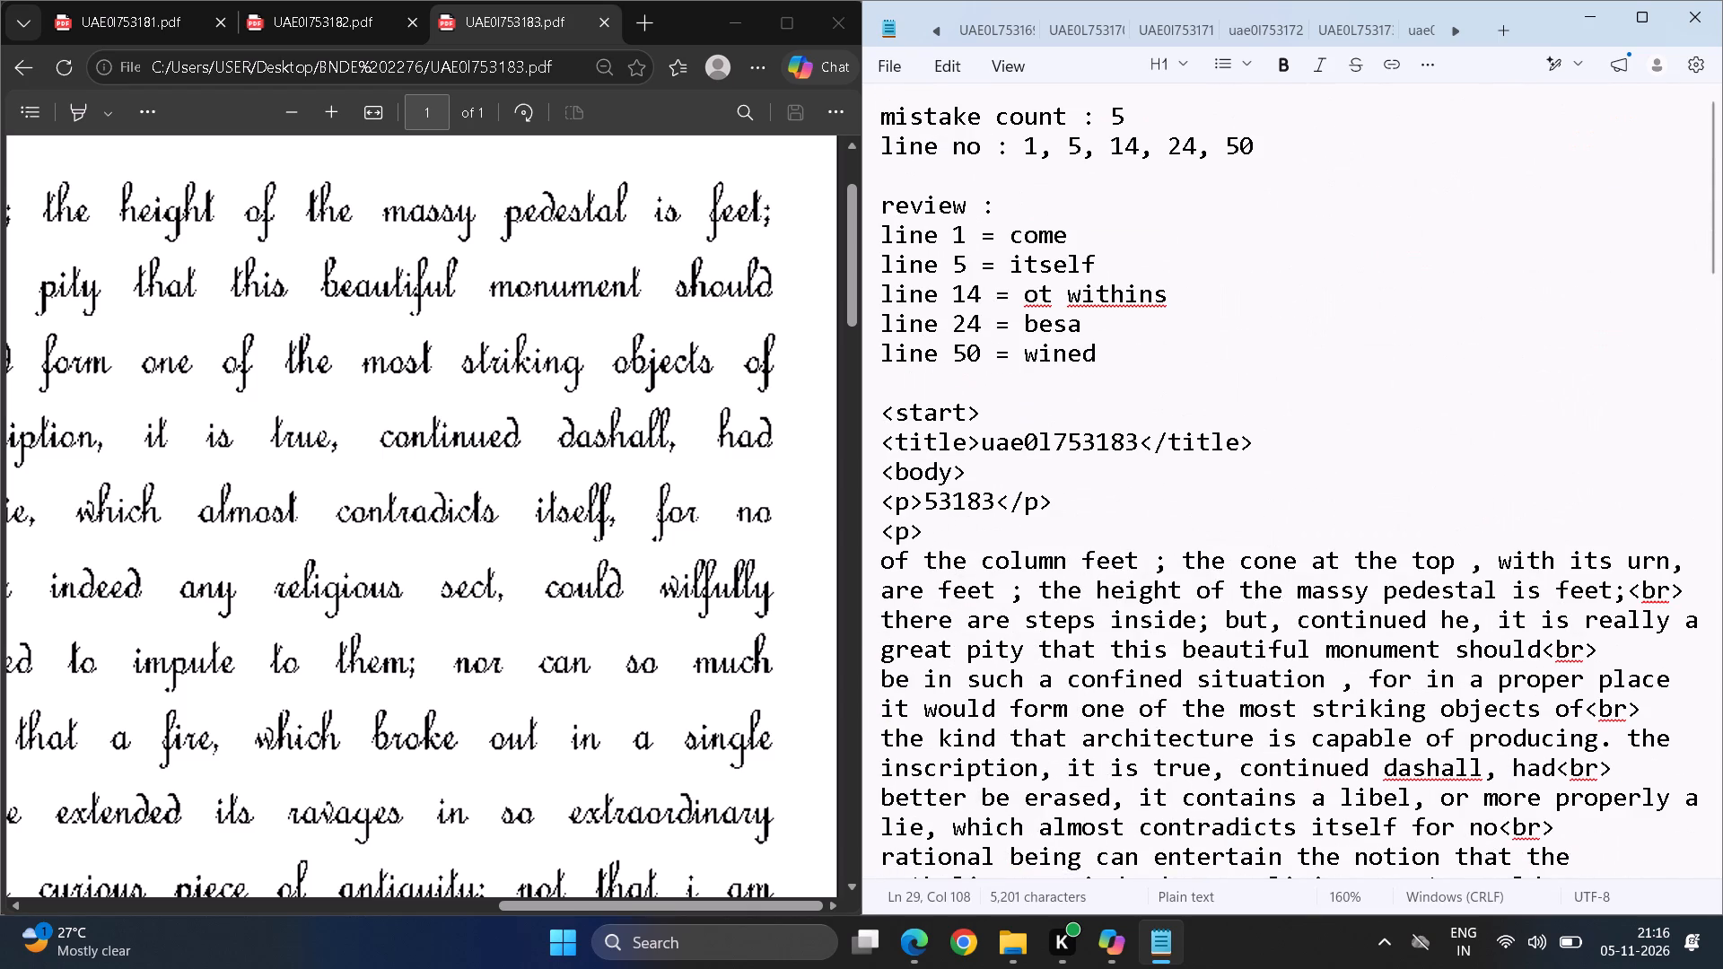
scroll(1625, 643, "down", 1)
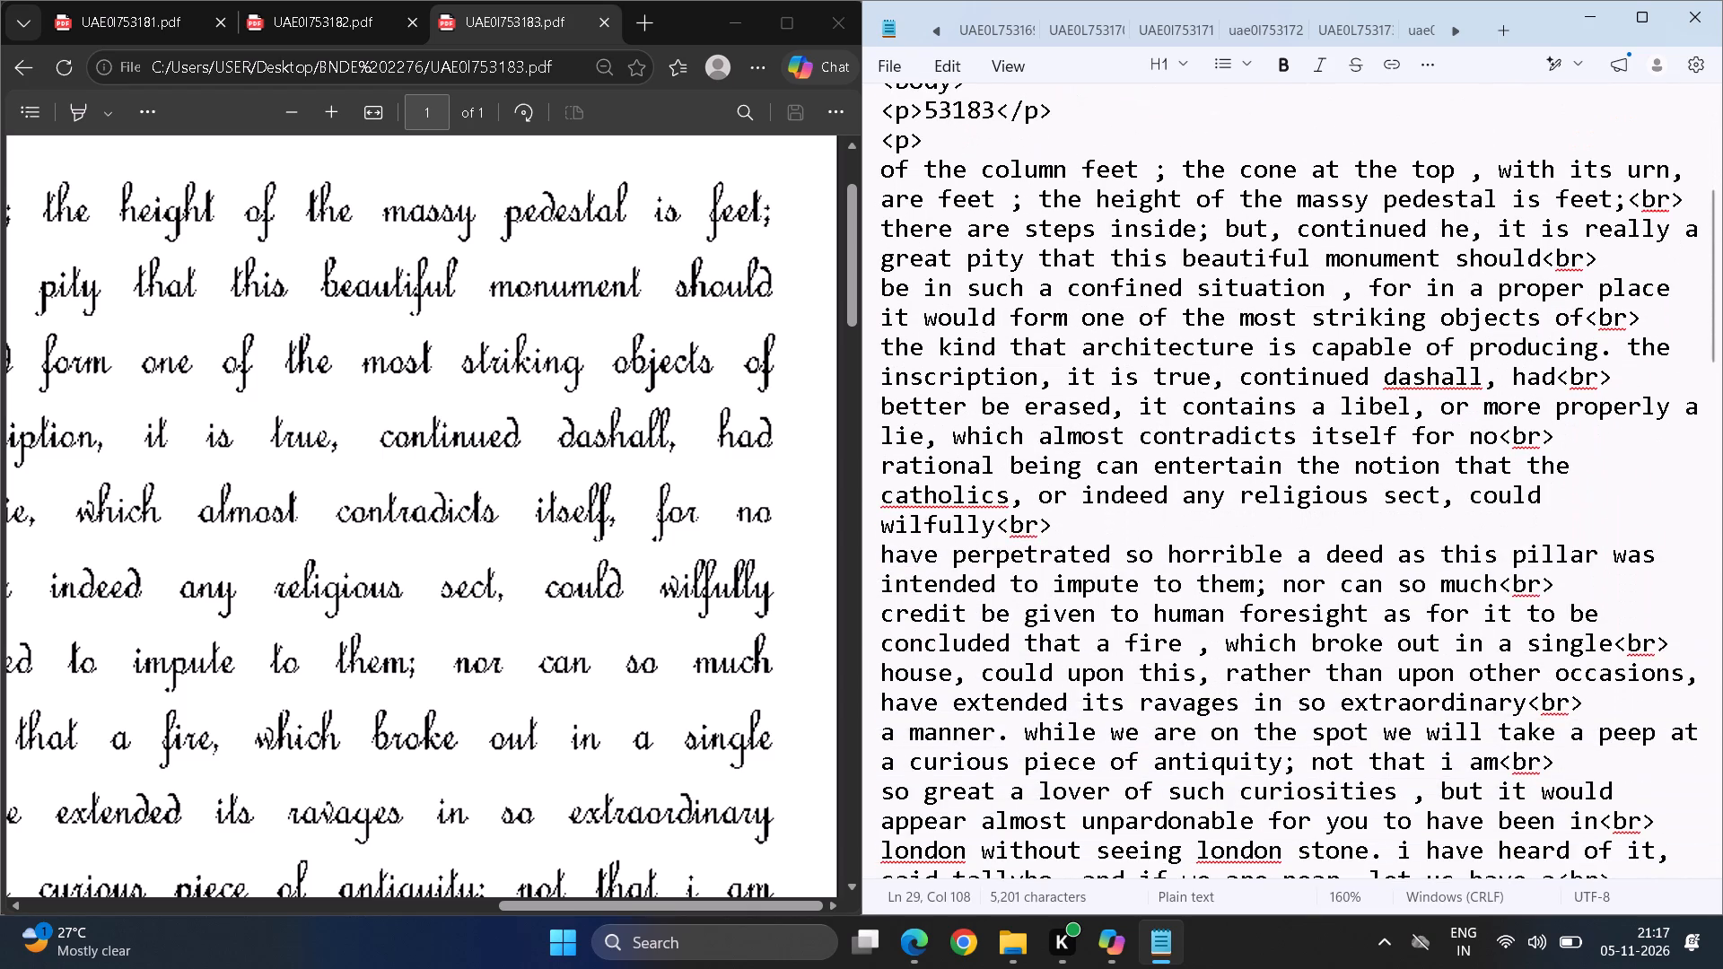
scroll(1625, 643, "down", 1)
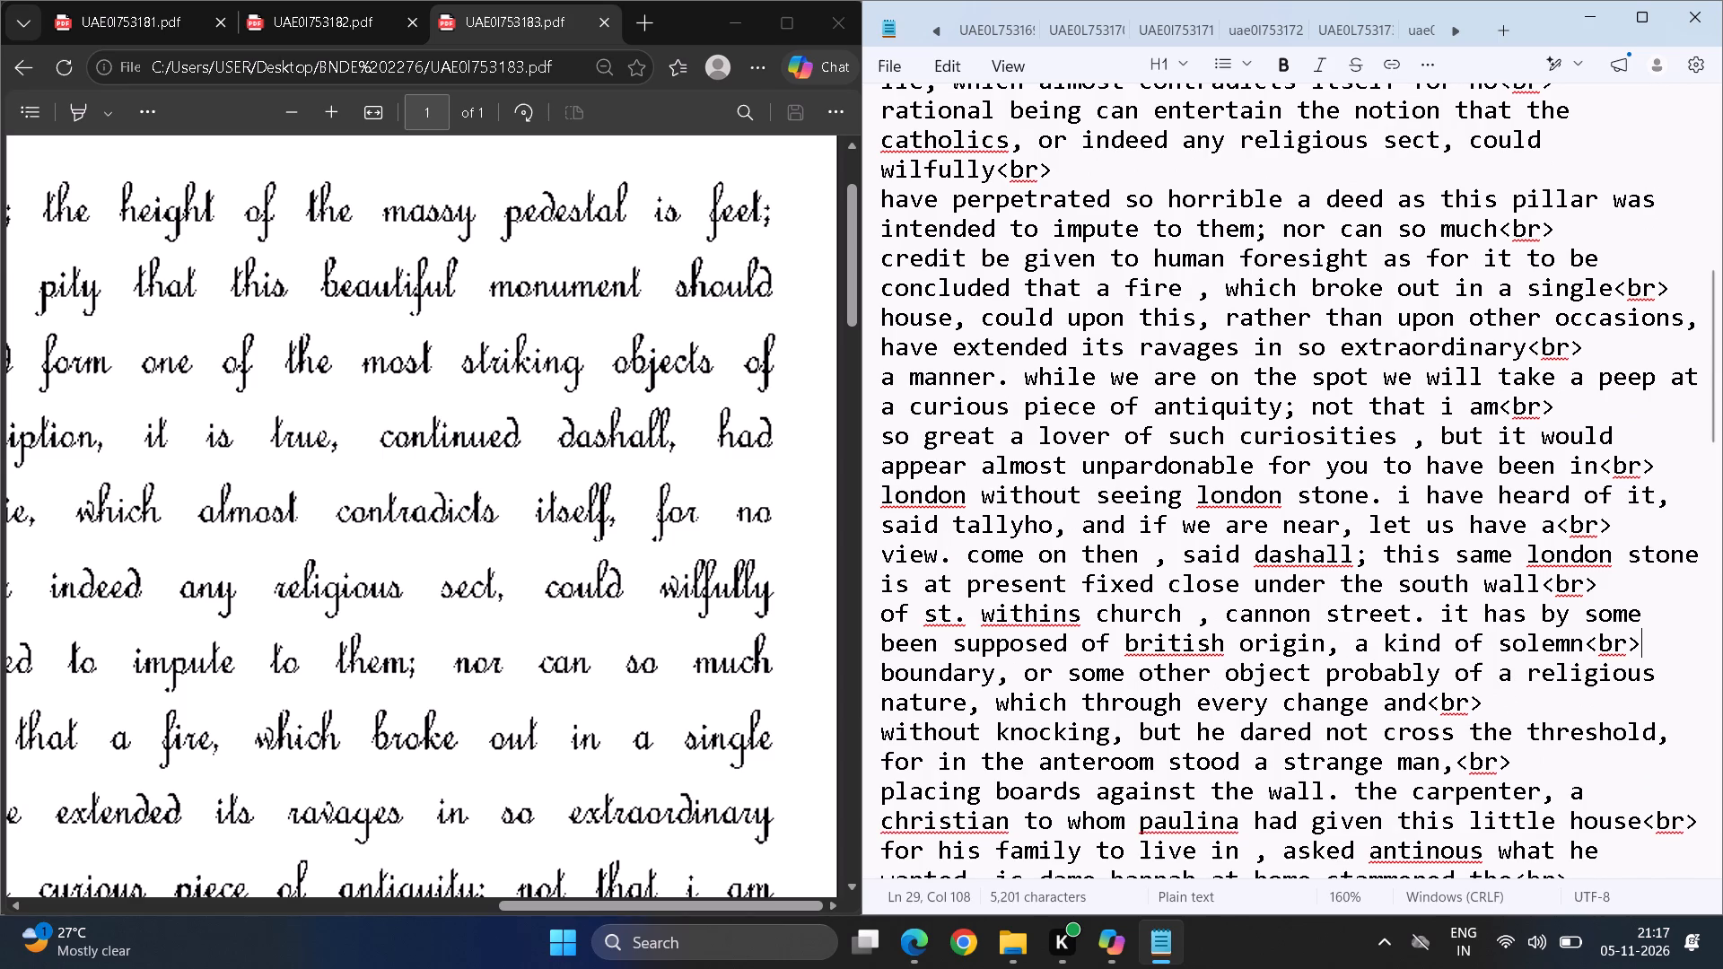
scroll(1363, 687, "down", 1)
scroll(1363, 687, "up", 1)
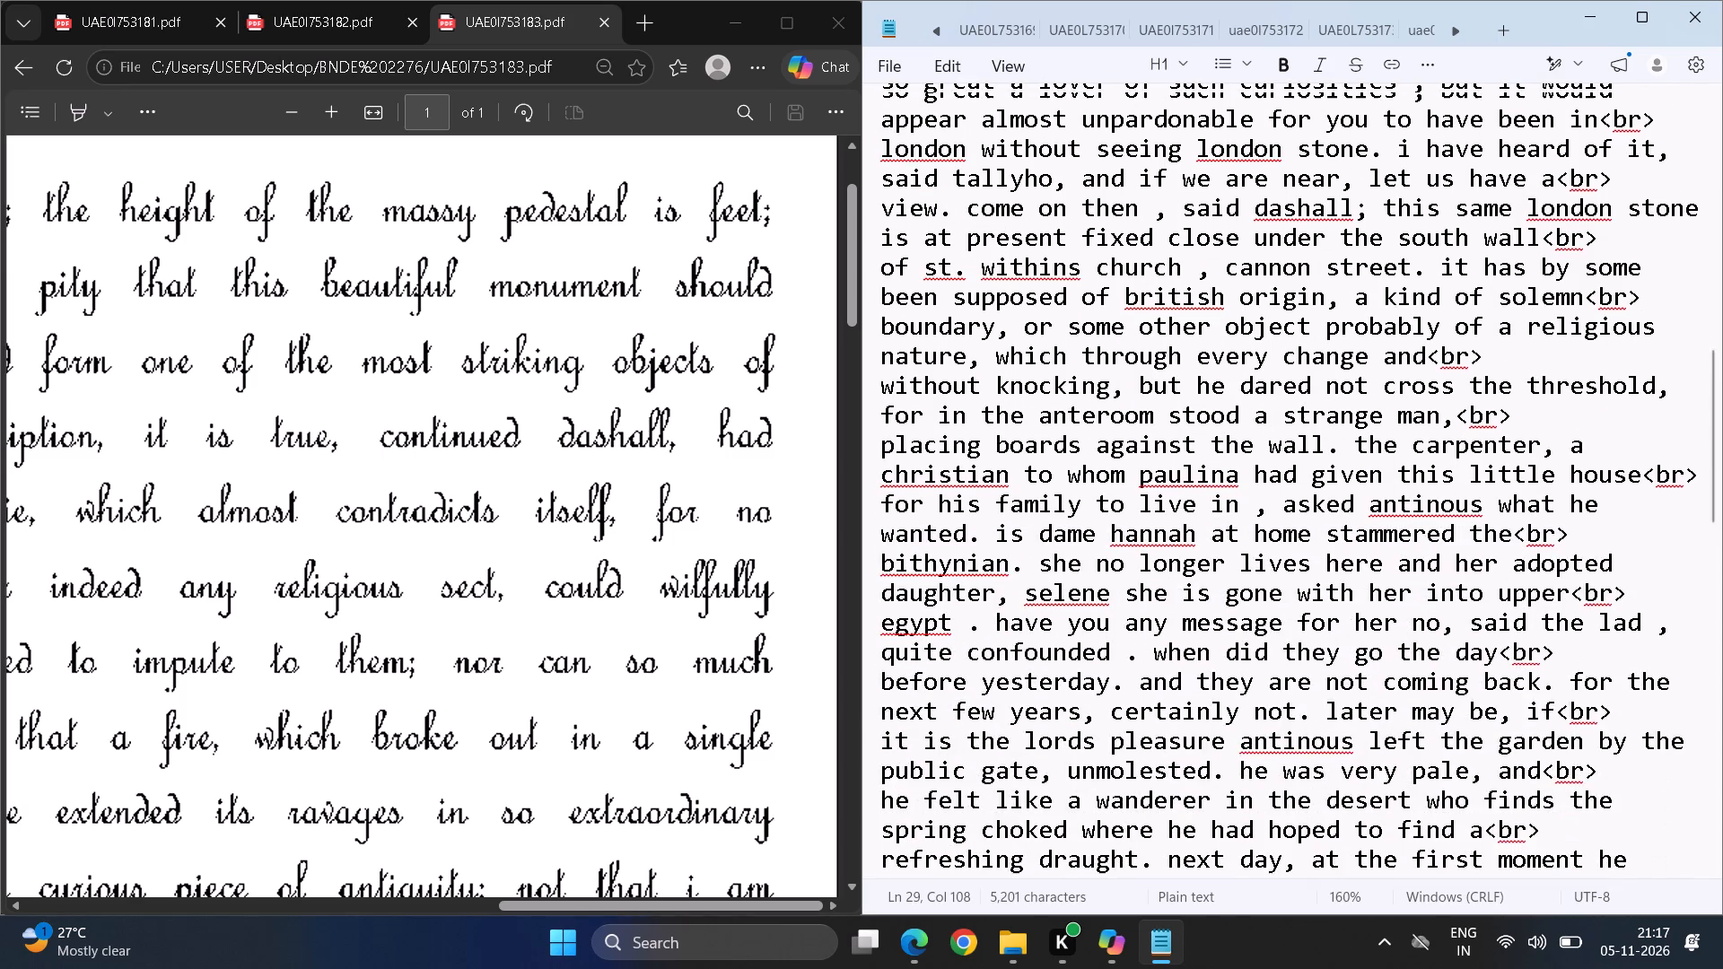
scroll(1363, 687, "up", 2)
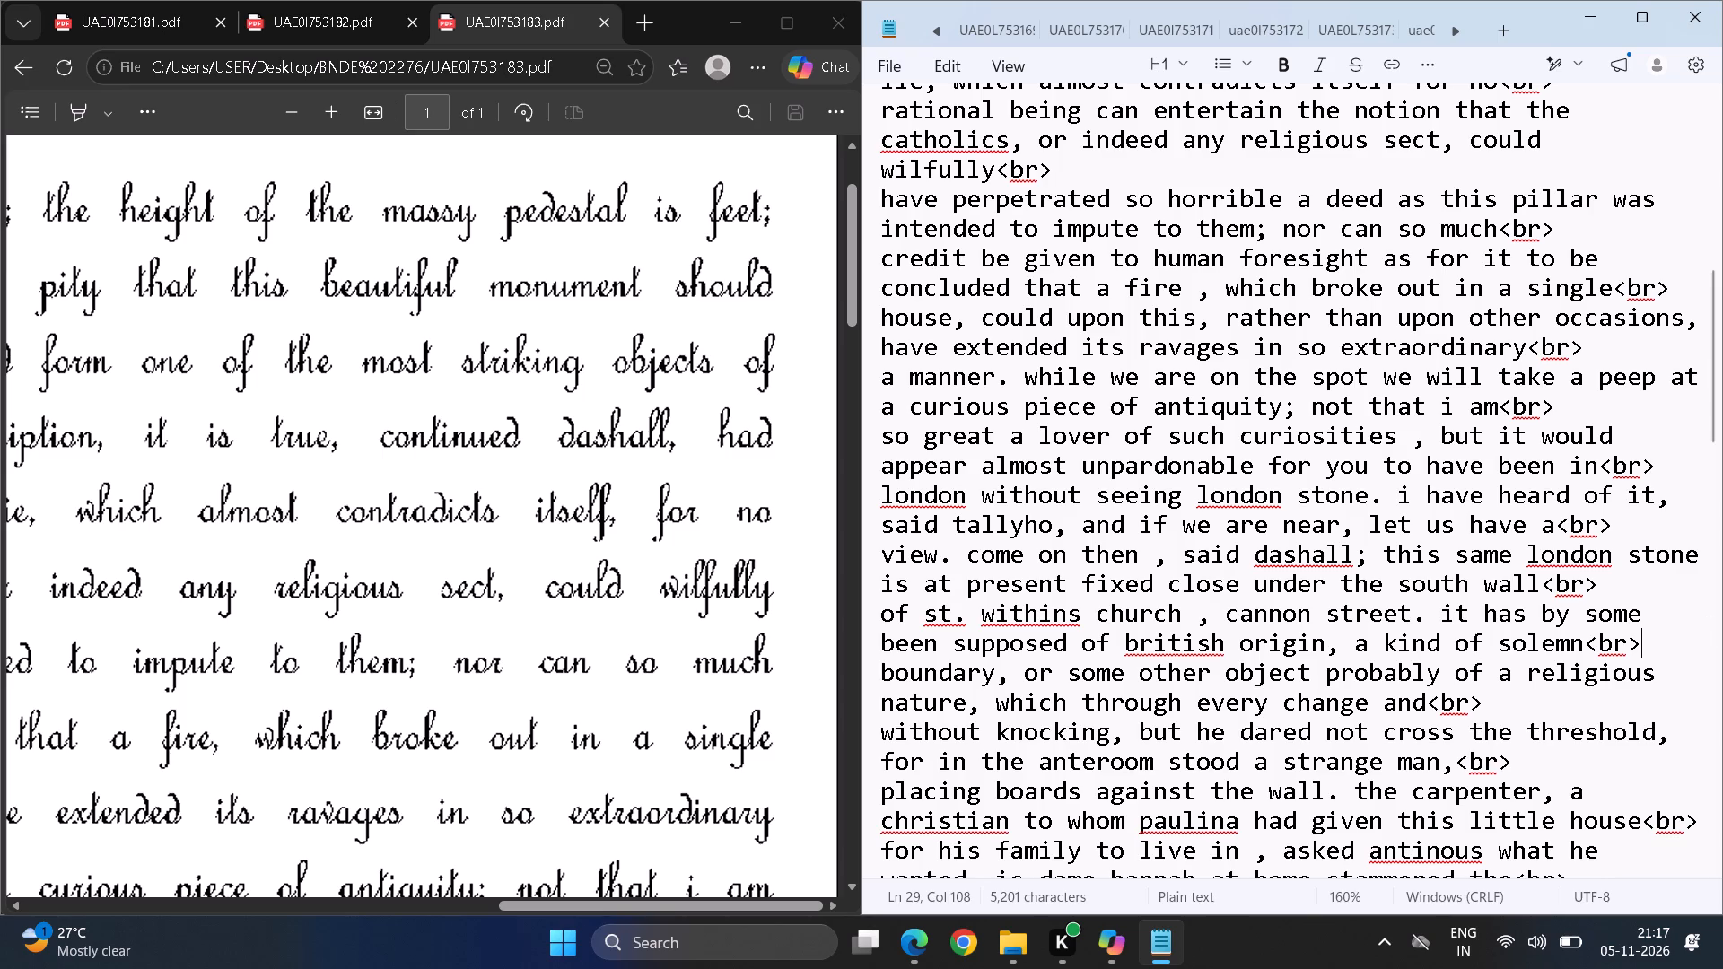
scroll(1527, 505, "up", 4)
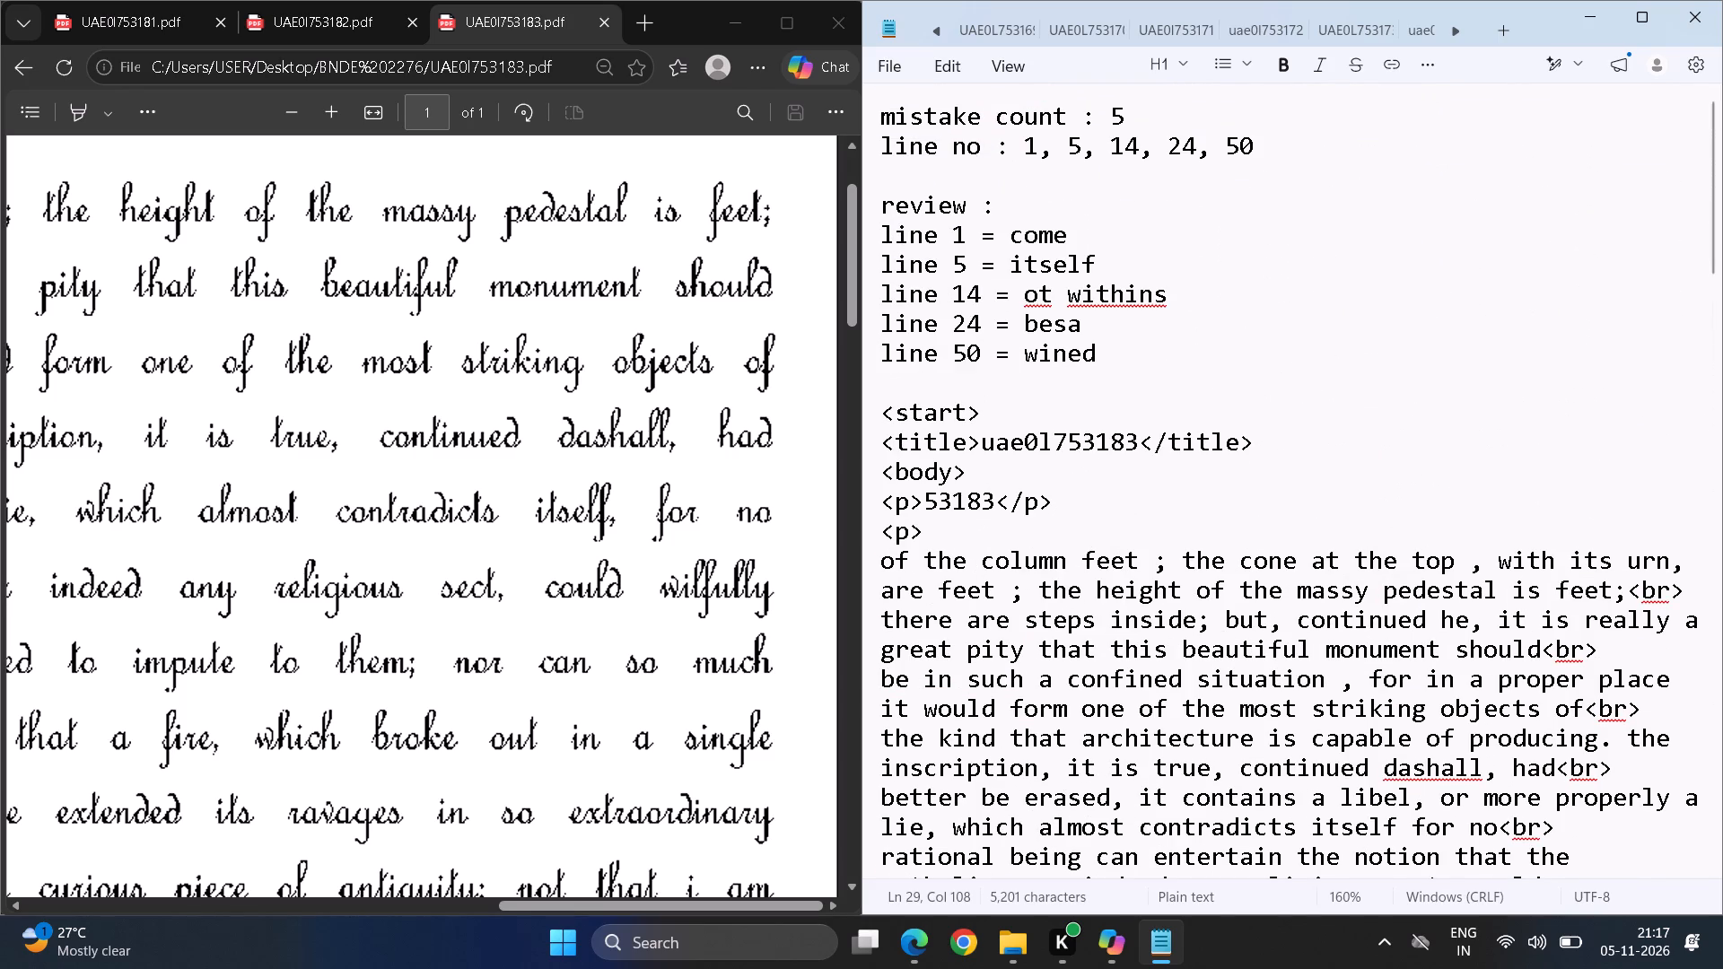
Check the flagged word "wined" in the transcription's last text line against the final line of the handwritten page.
scroll(1527, 505, "down", 11)
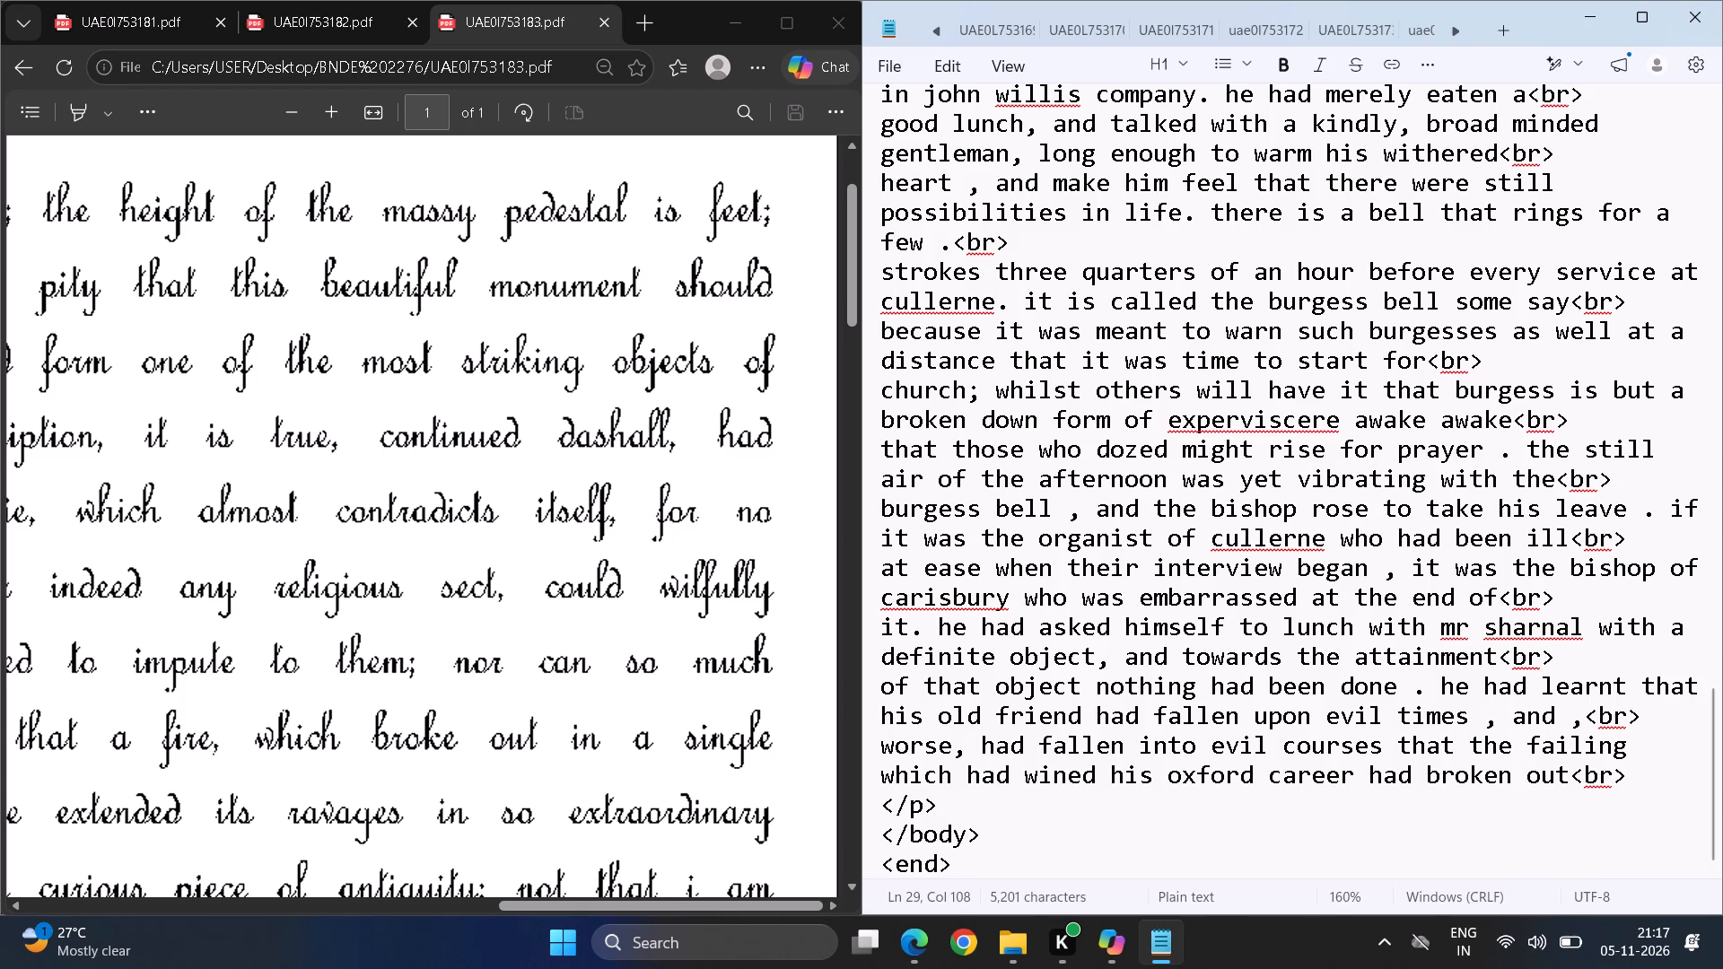
scroll(527, 685, "down", 11)
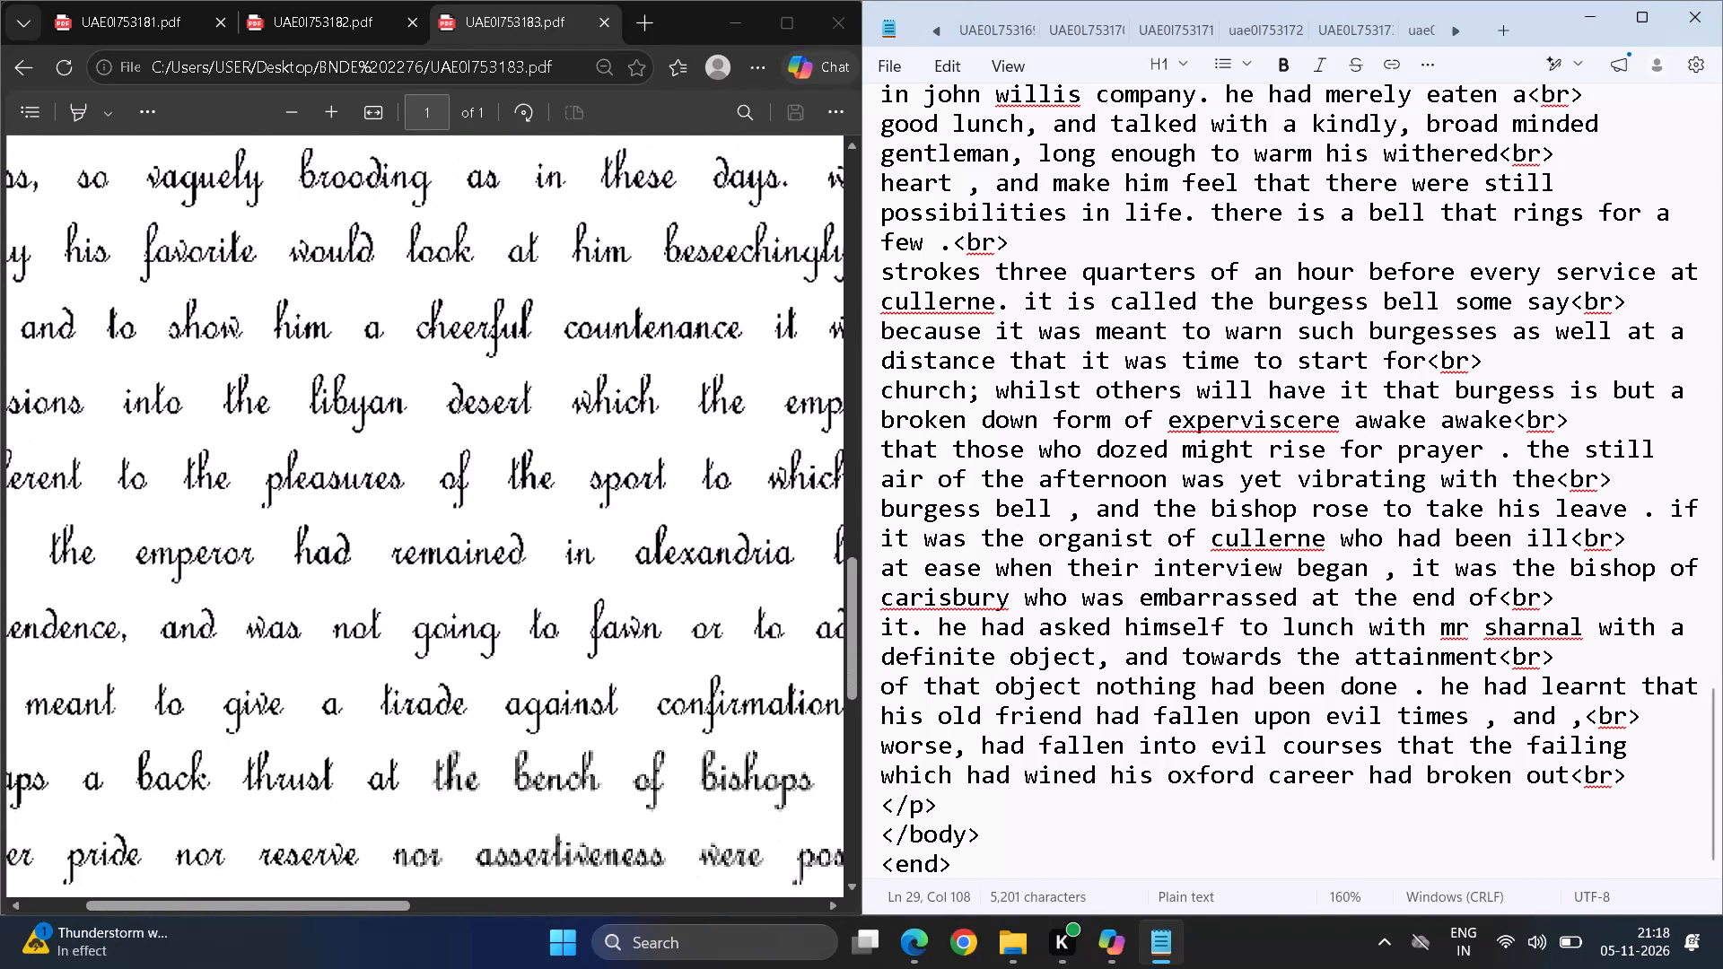
scroll(527, 685, "down", 6)
scroll(264, 723, "right", 1)
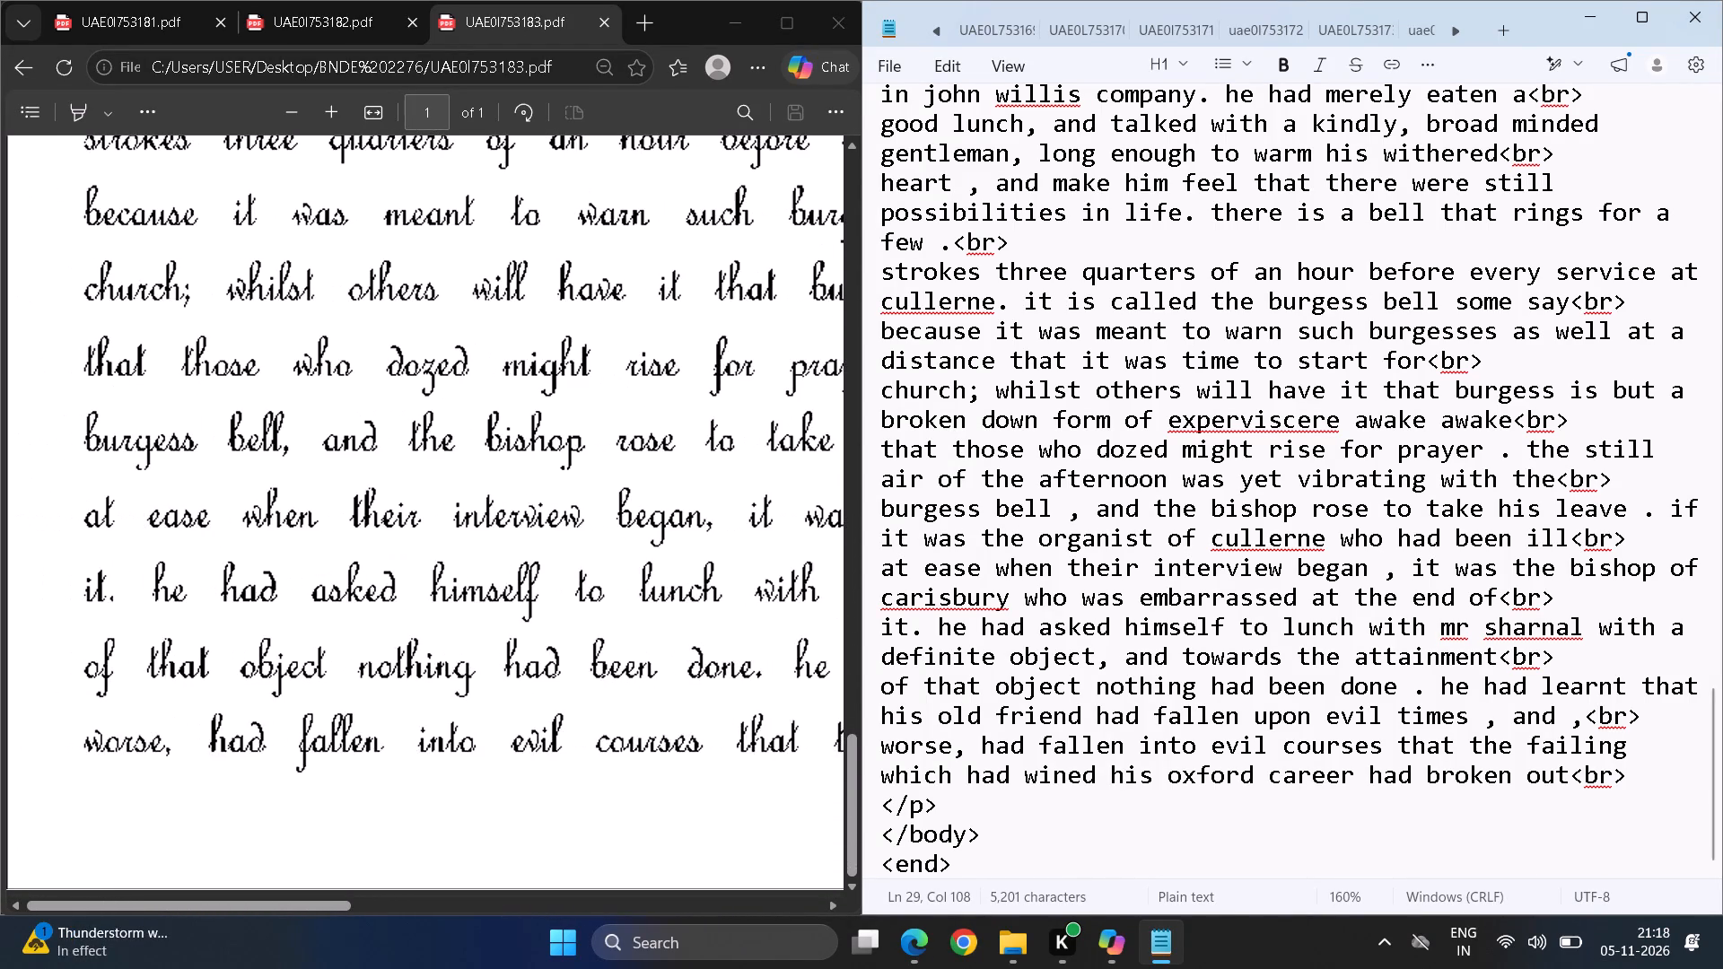
scroll(264, 723, "right", 1)
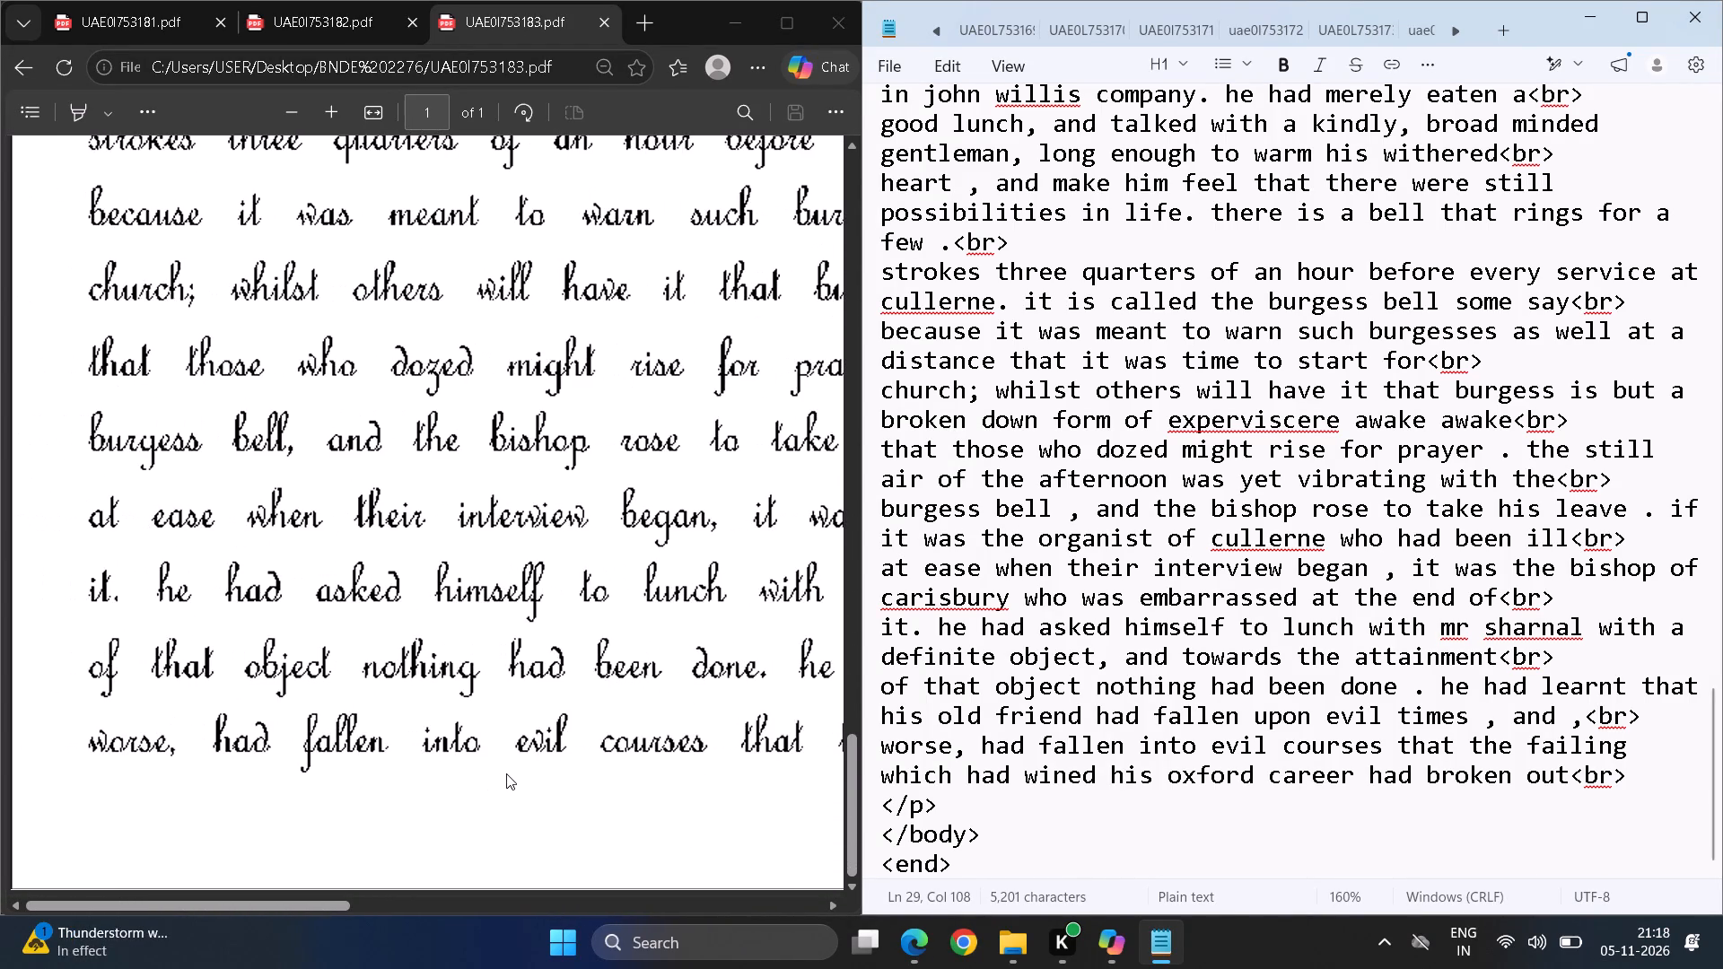
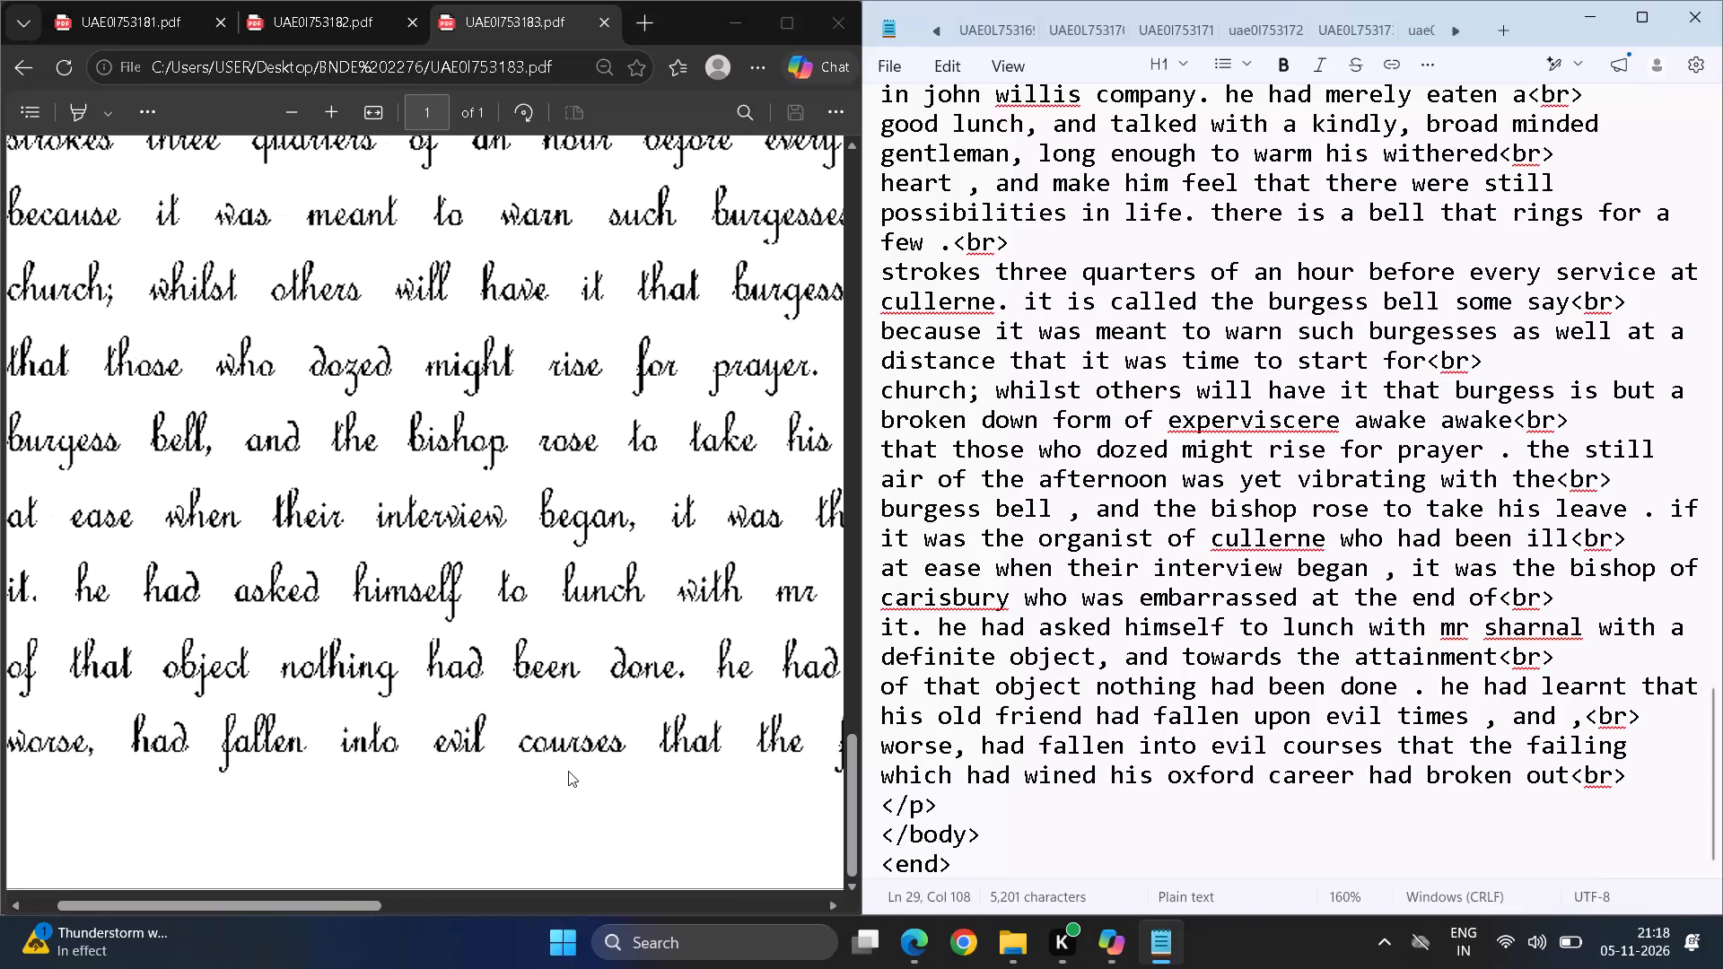
Examine the last line of the handwritten UAE0I753183 page, comparing its wording with the flagged word "wined" in the transcription.
scroll(568, 771, "left", 1)
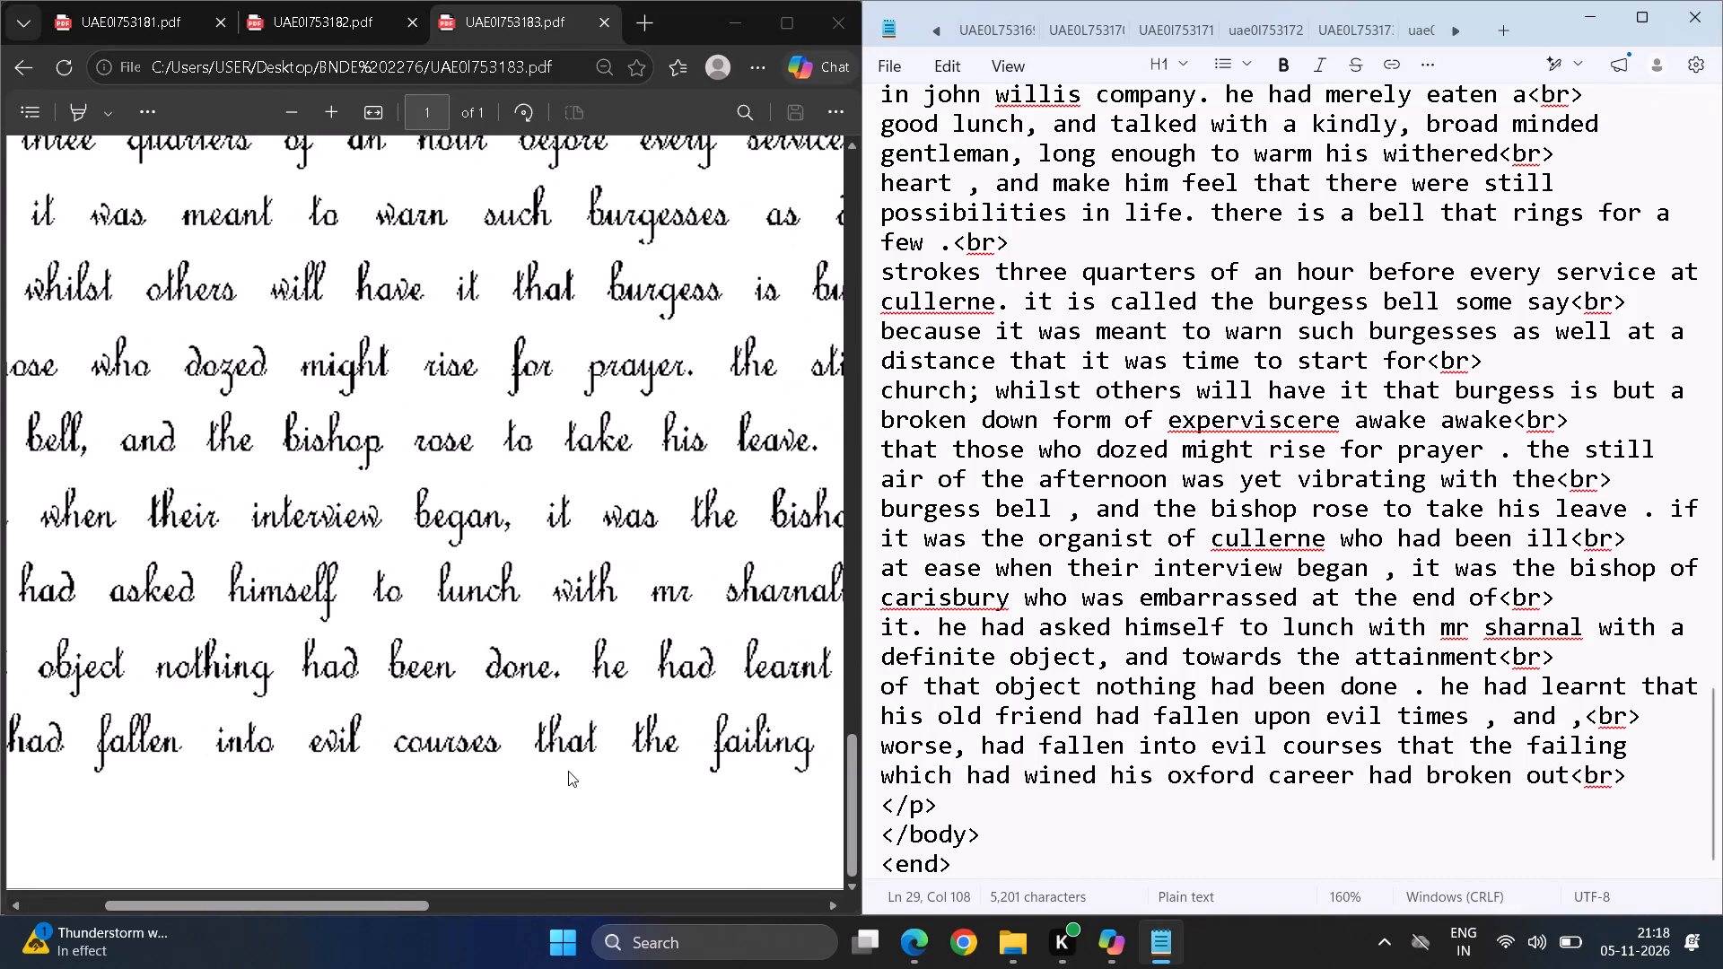
scroll(568, 771, "left", 2)
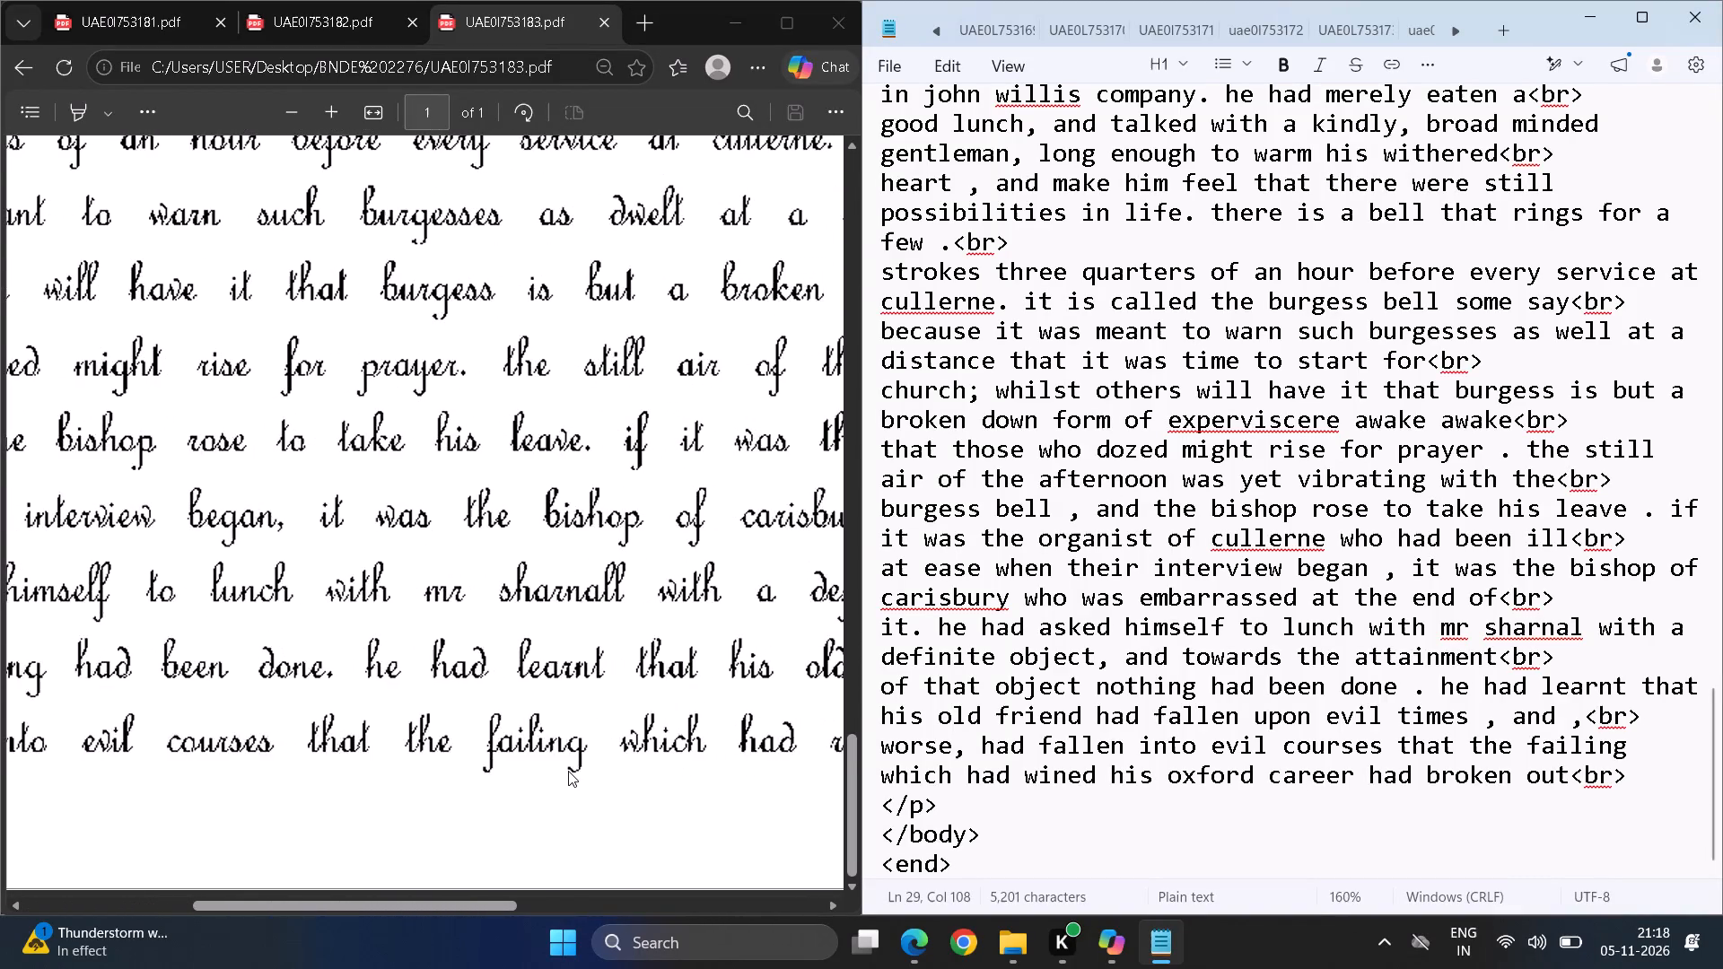
scroll(568, 771, "left", 1)
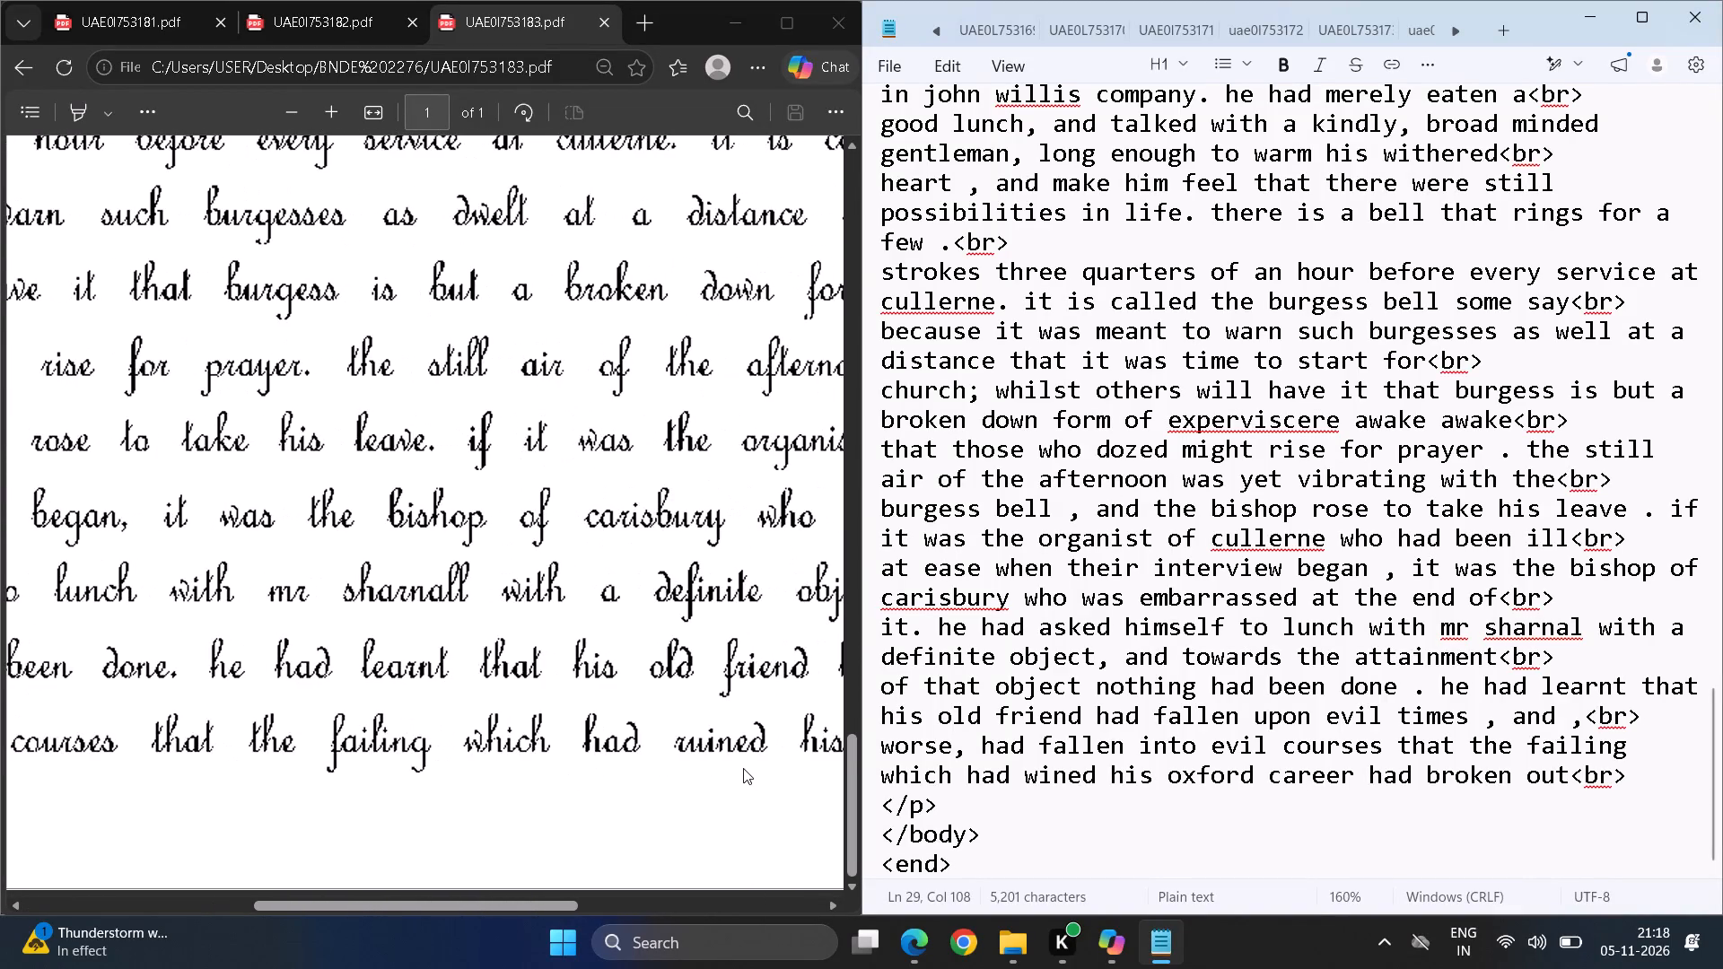
scroll(743, 768, "left", 4)
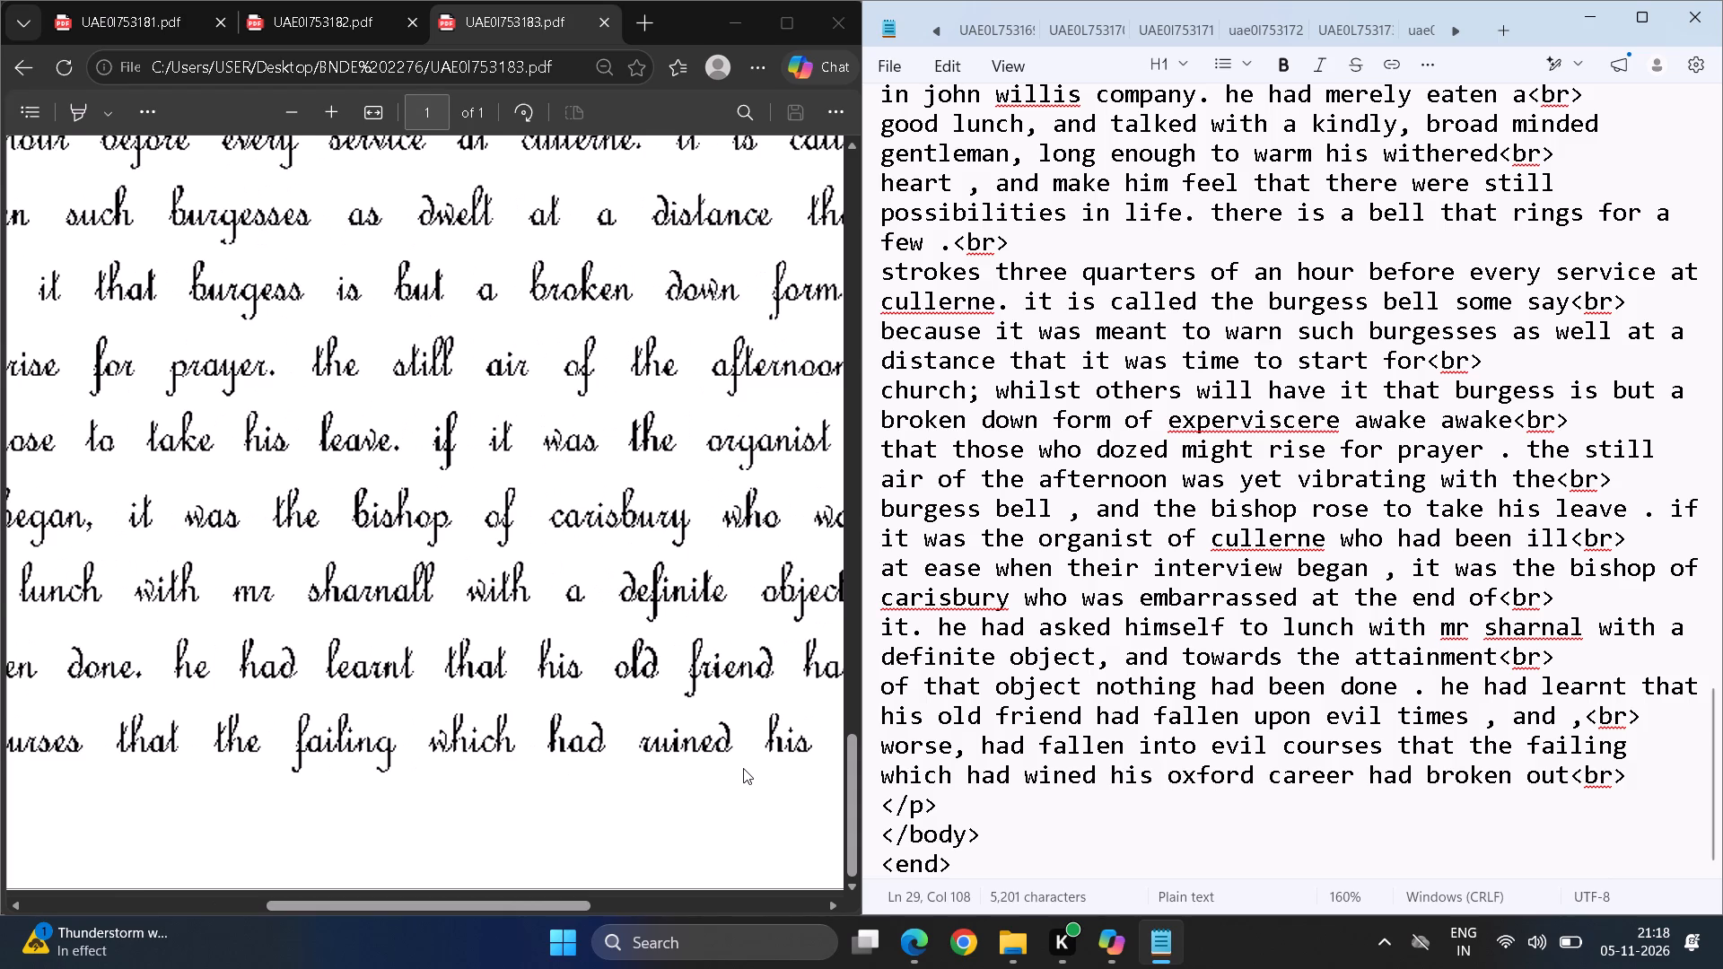
scroll(743, 768, "left", 1)
scroll(743, 768, "right", 2)
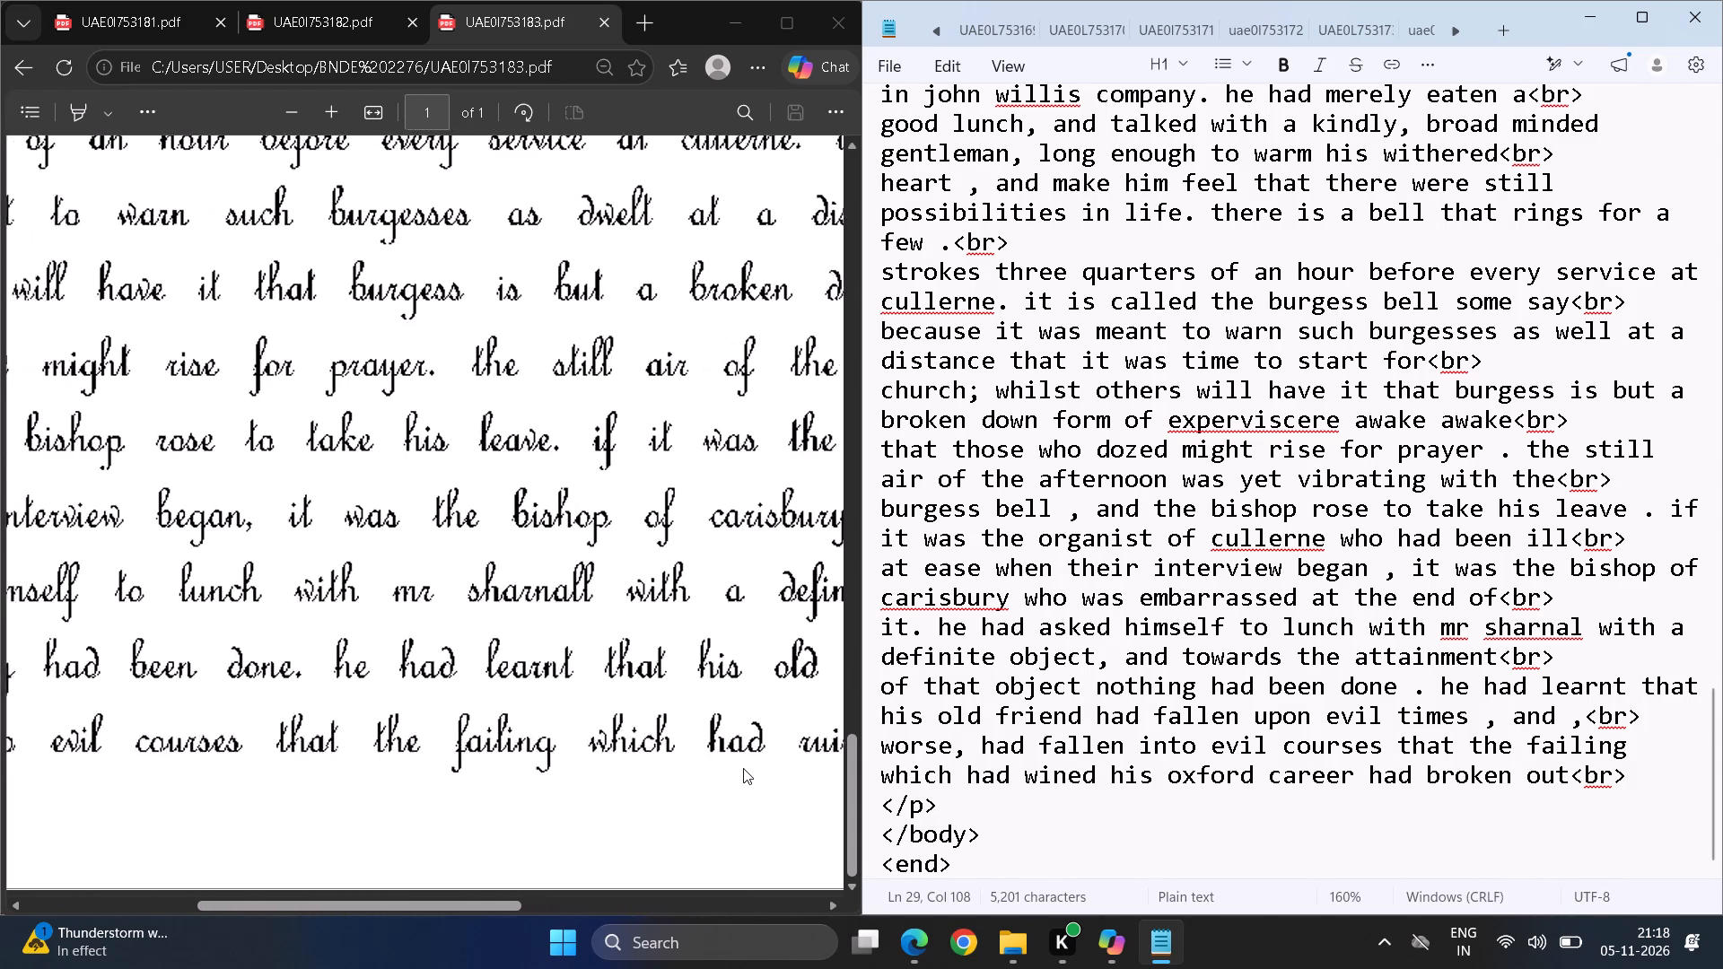
scroll(743, 768, "right", 2)
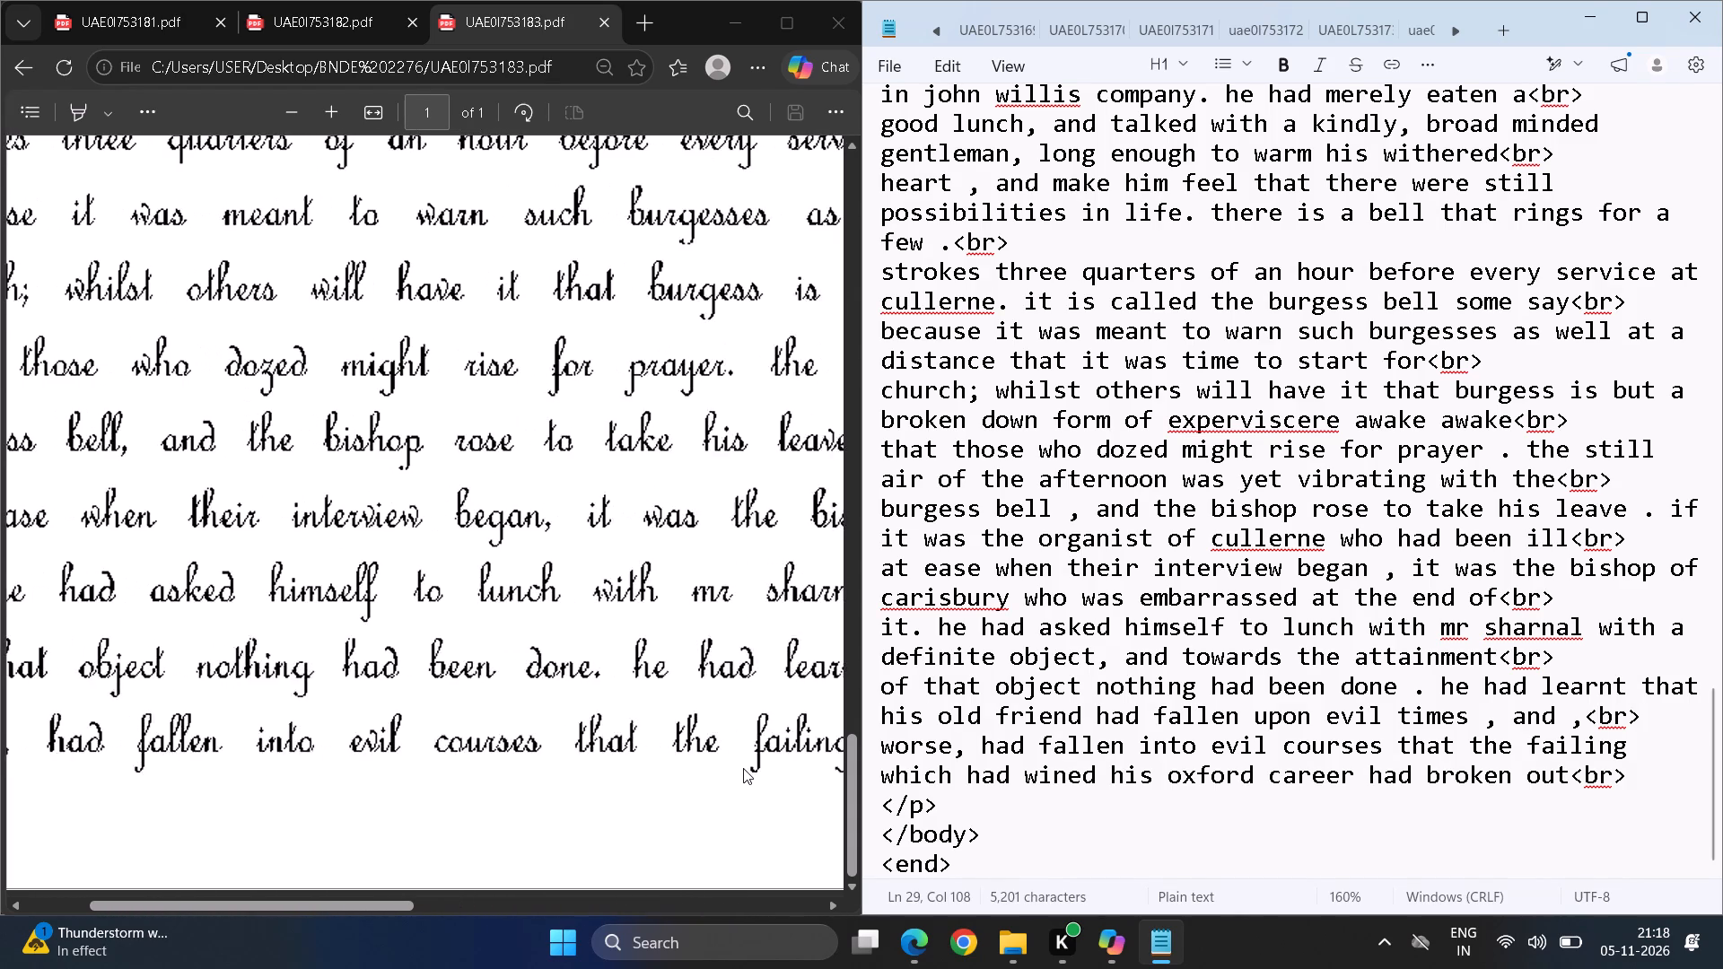
scroll(743, 768, "left", 3)
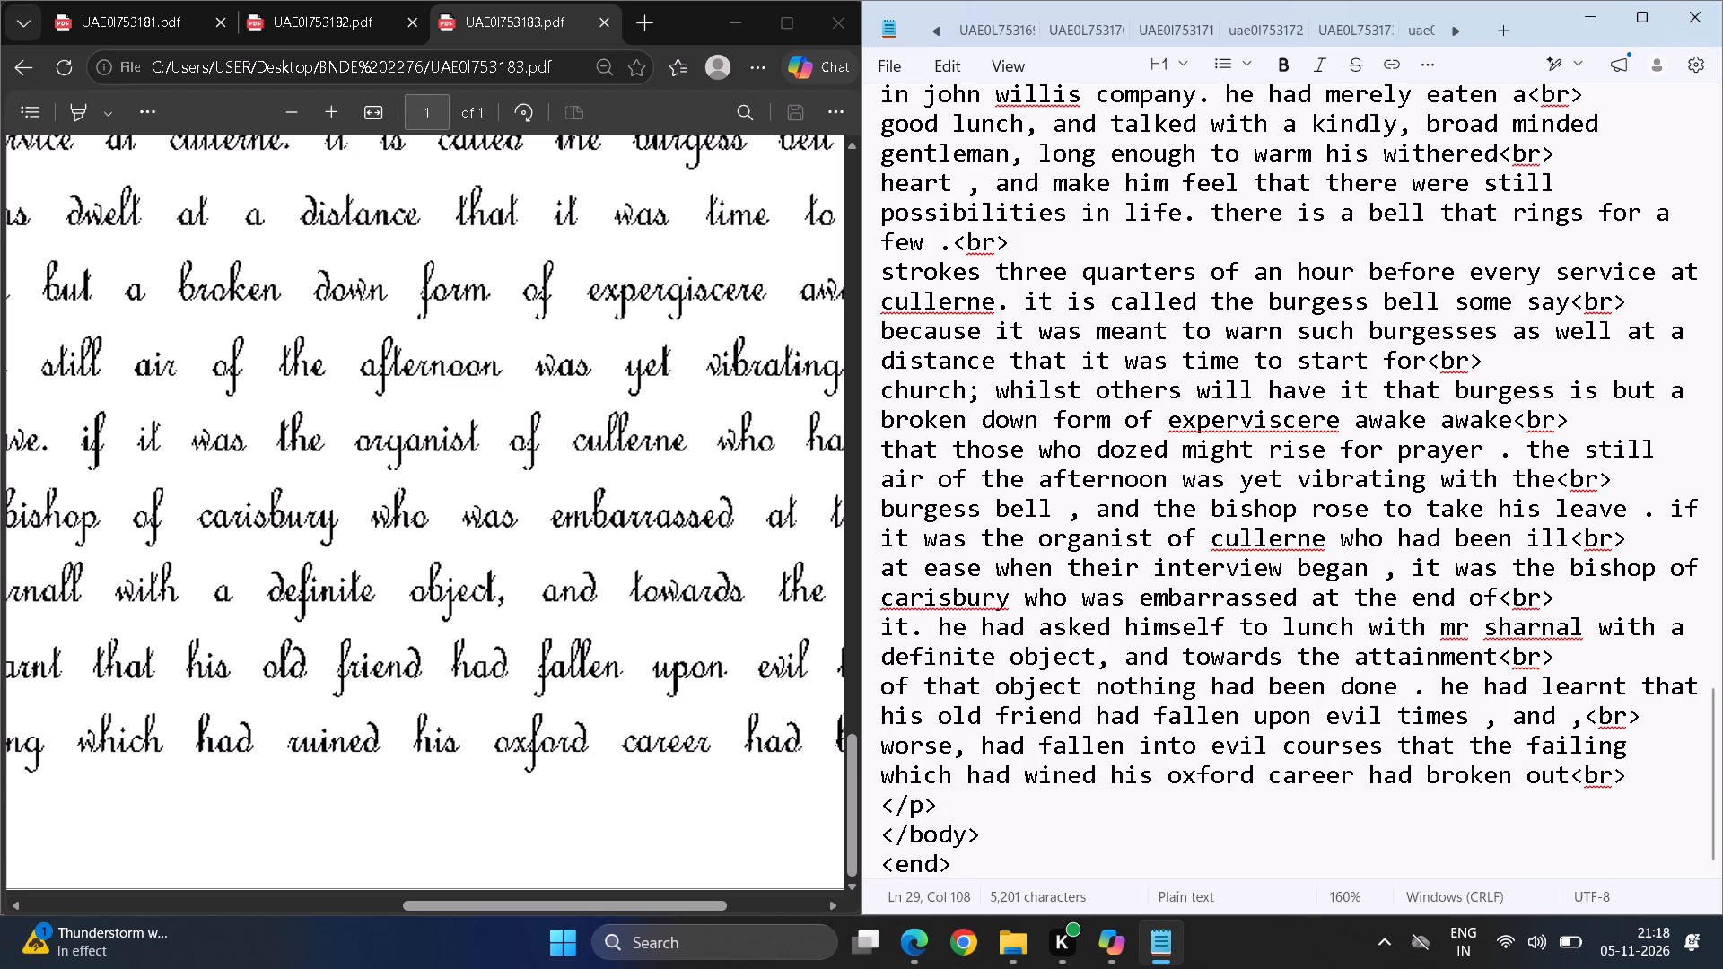
Check the line positions of the transcription's first and last text lines against the line 50 noted for "wined".
scroll(1136, 585, "up", 6)
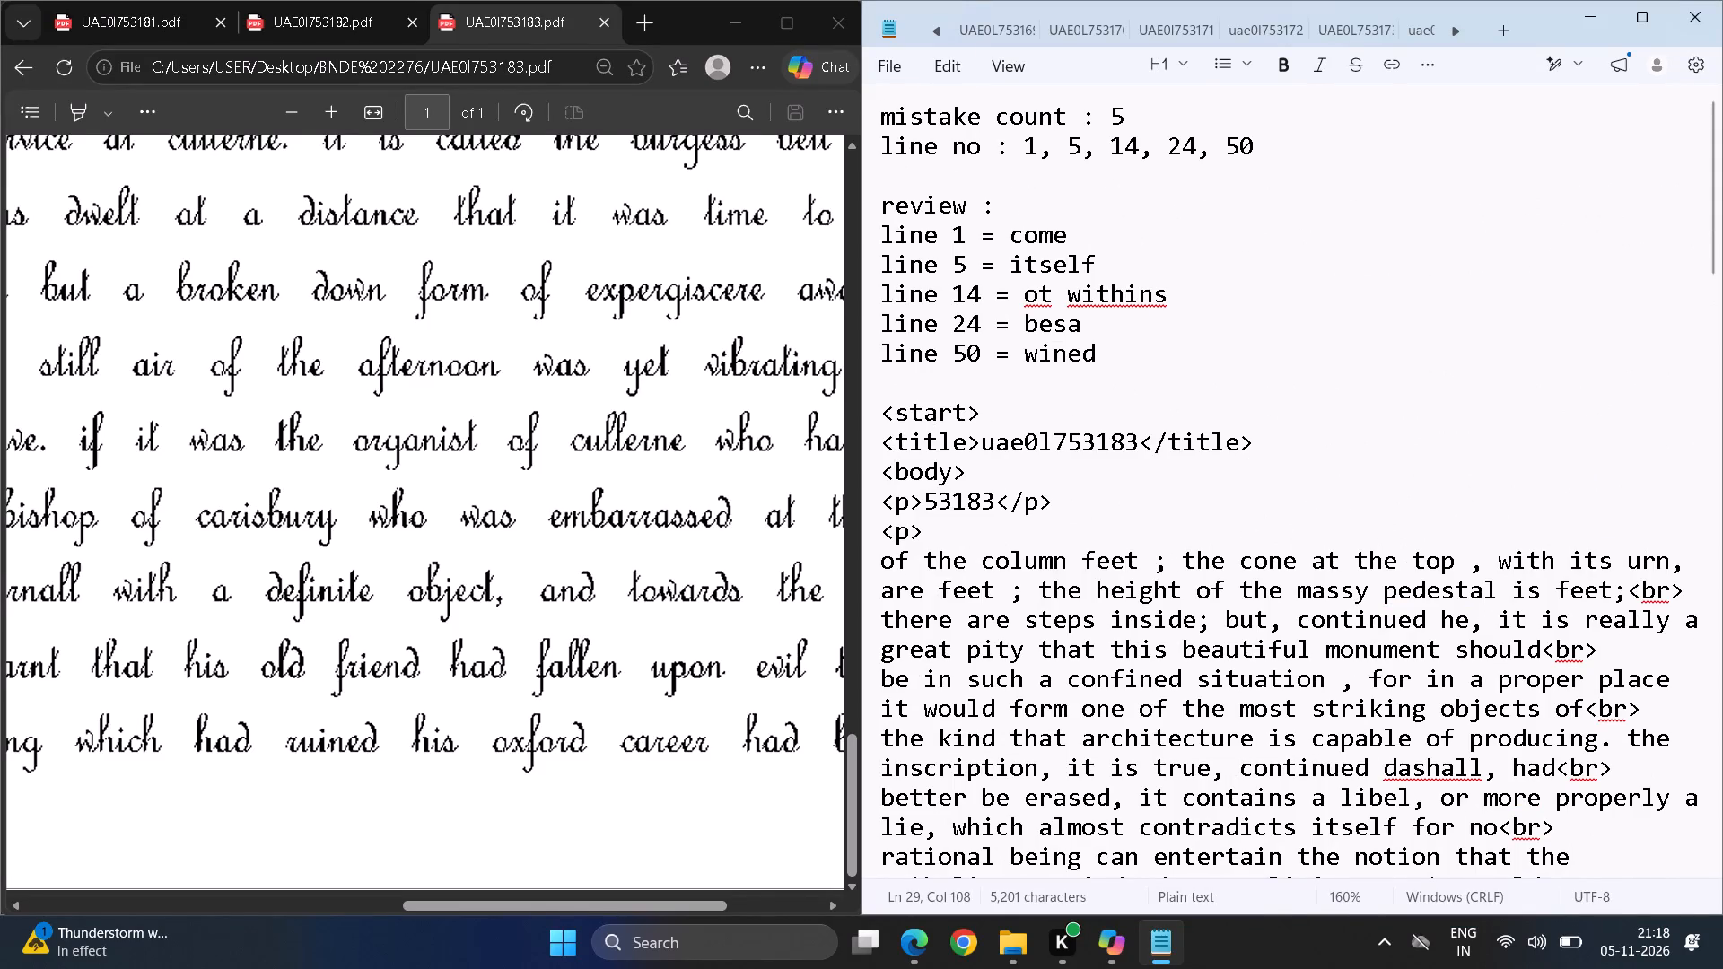
scroll(1484, 699, "down", 1)
left_click(888, 561)
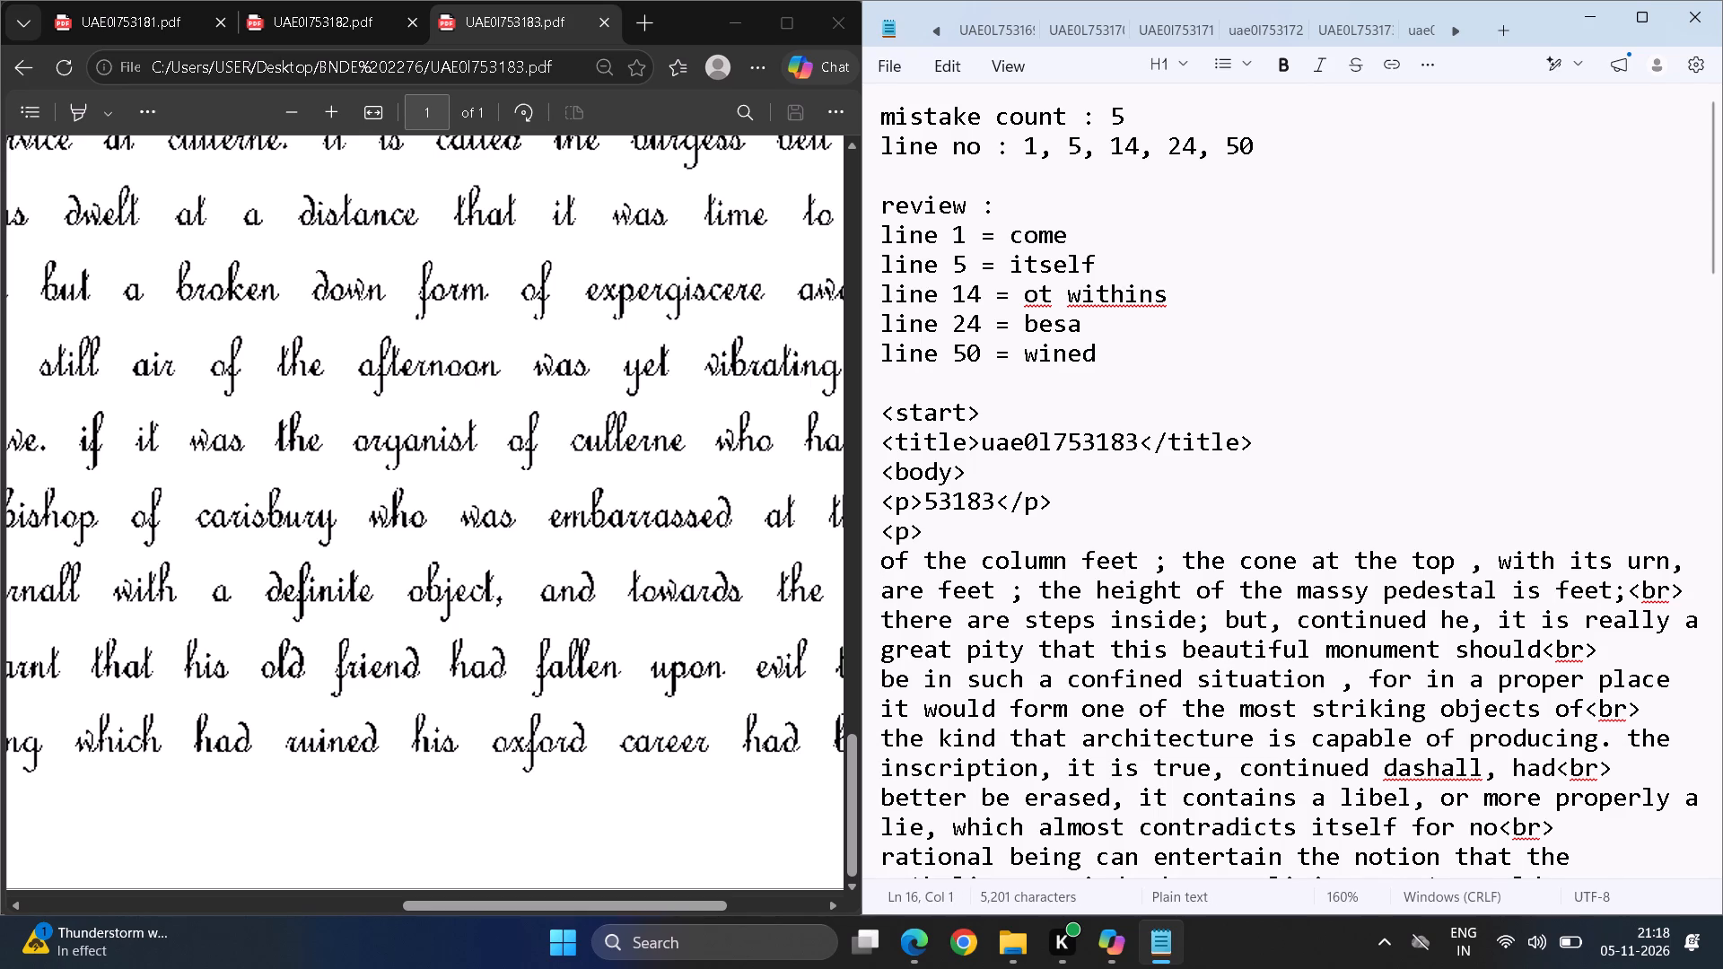
scroll(1112, 658, "down", 4)
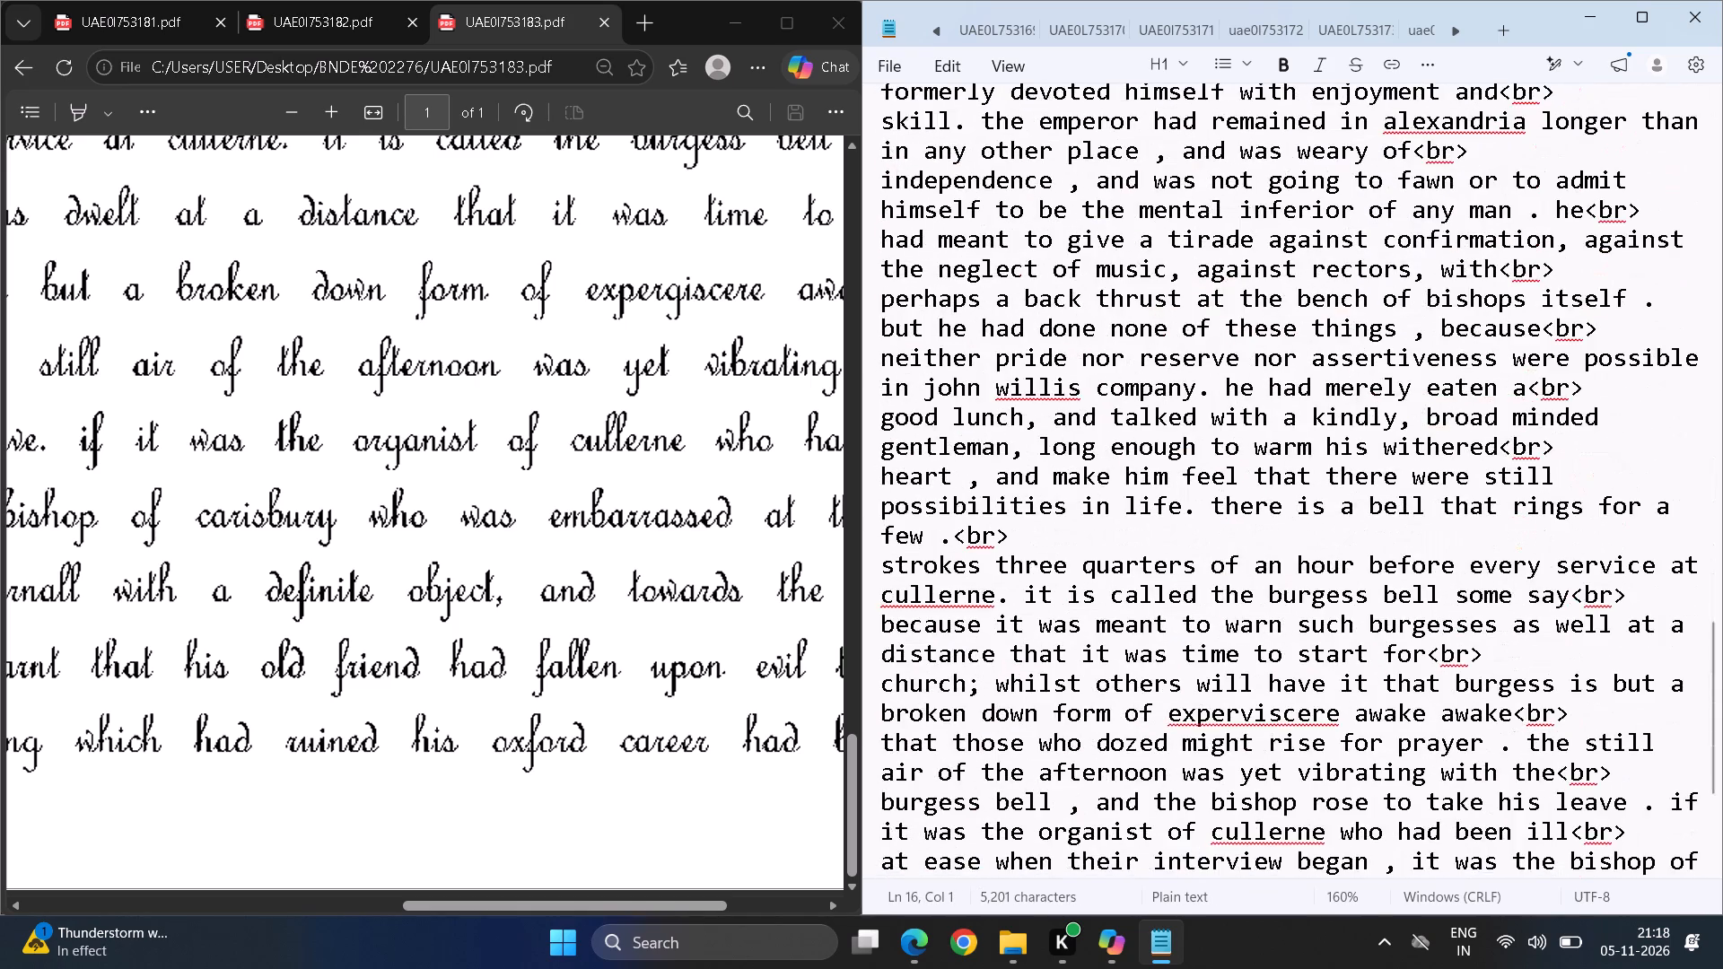
scroll(1112, 658, "down", 5)
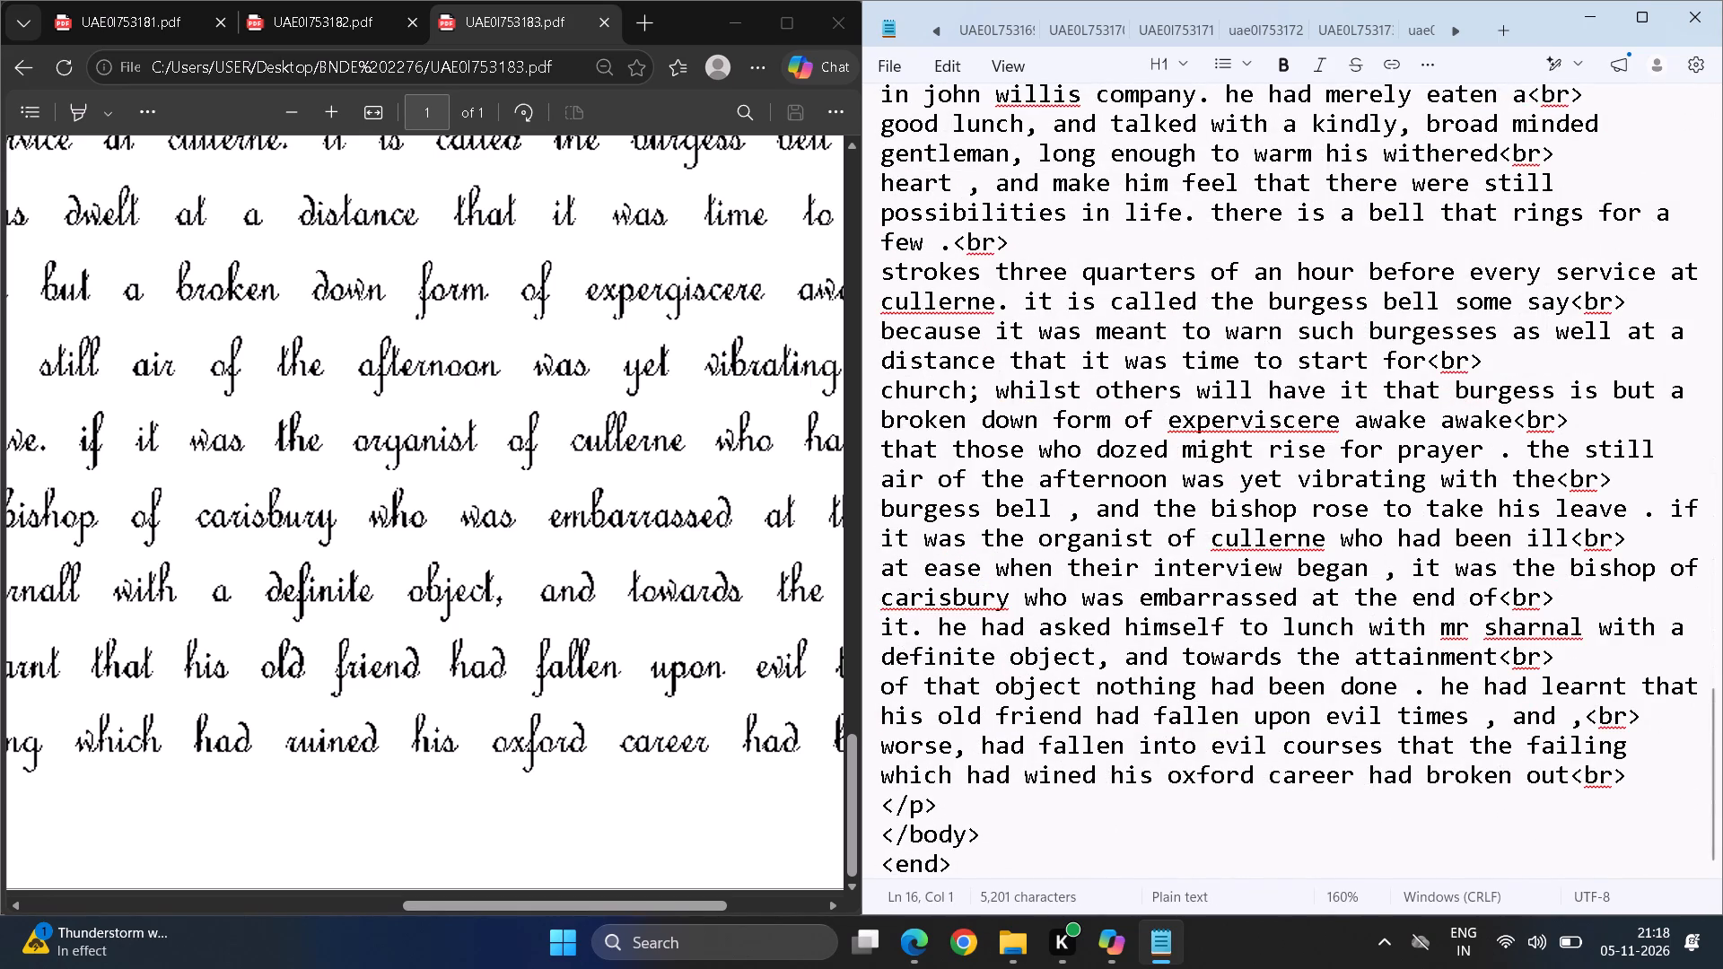
left_click(1623, 777)
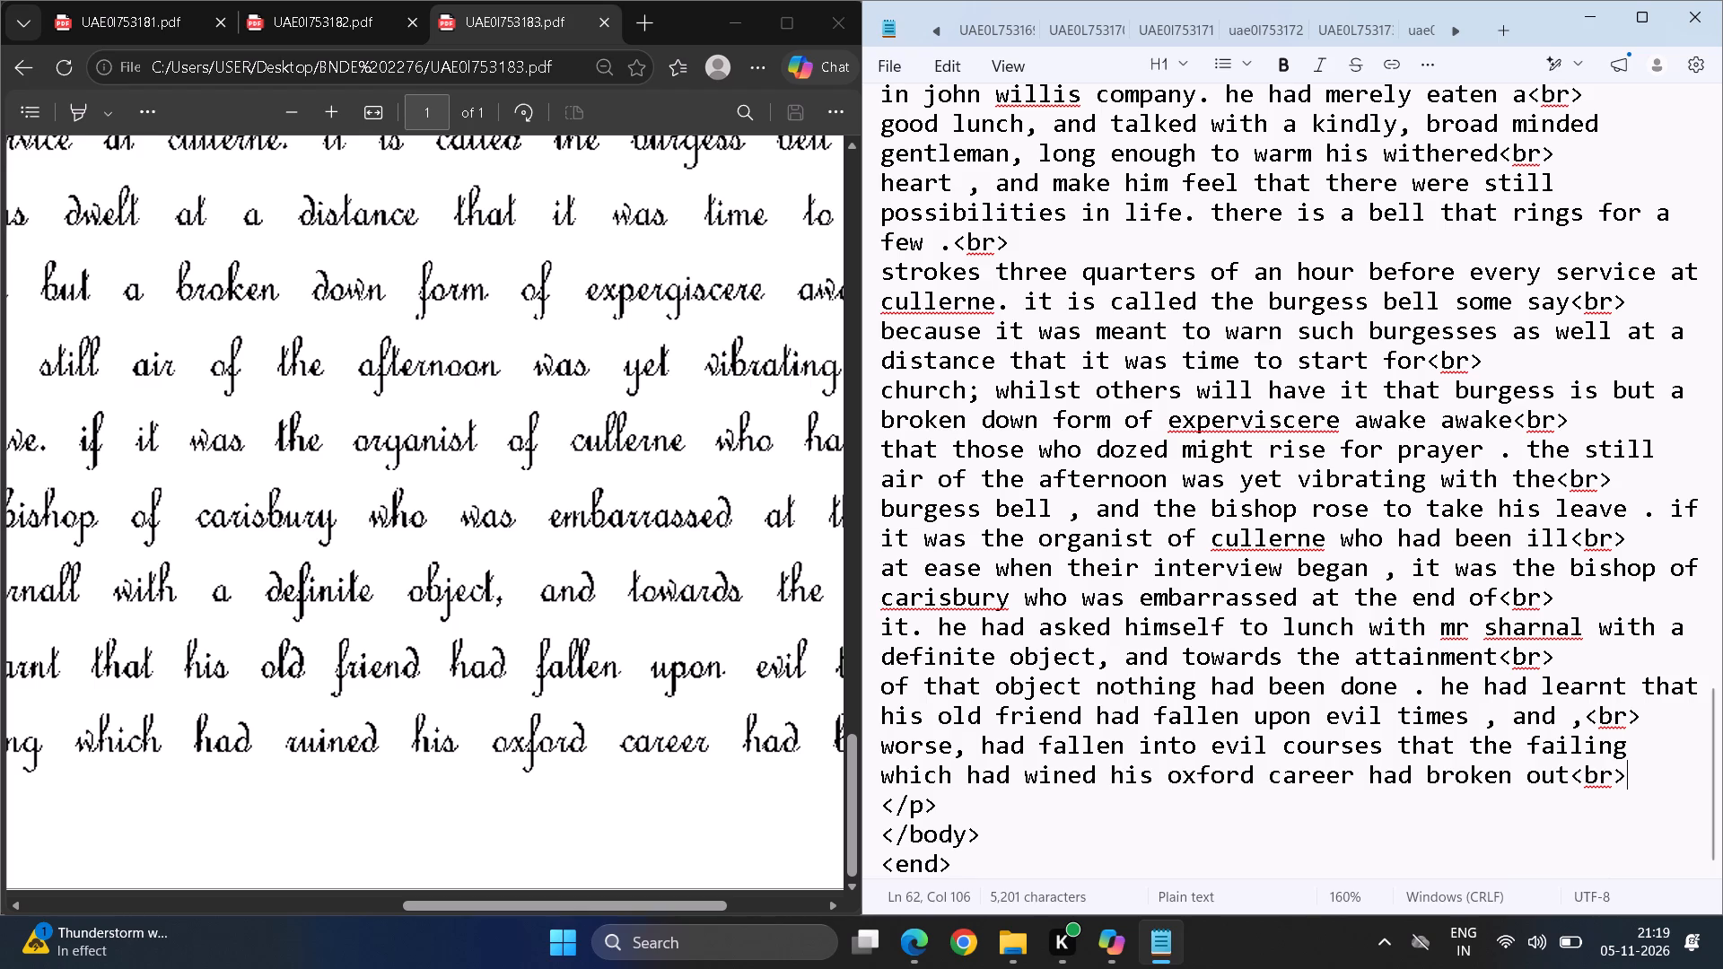
Check line positions in the transcription's bishops and confirmation passage, and reread the review notes and upper text for the flagged lines.
left_click(1174, 180)
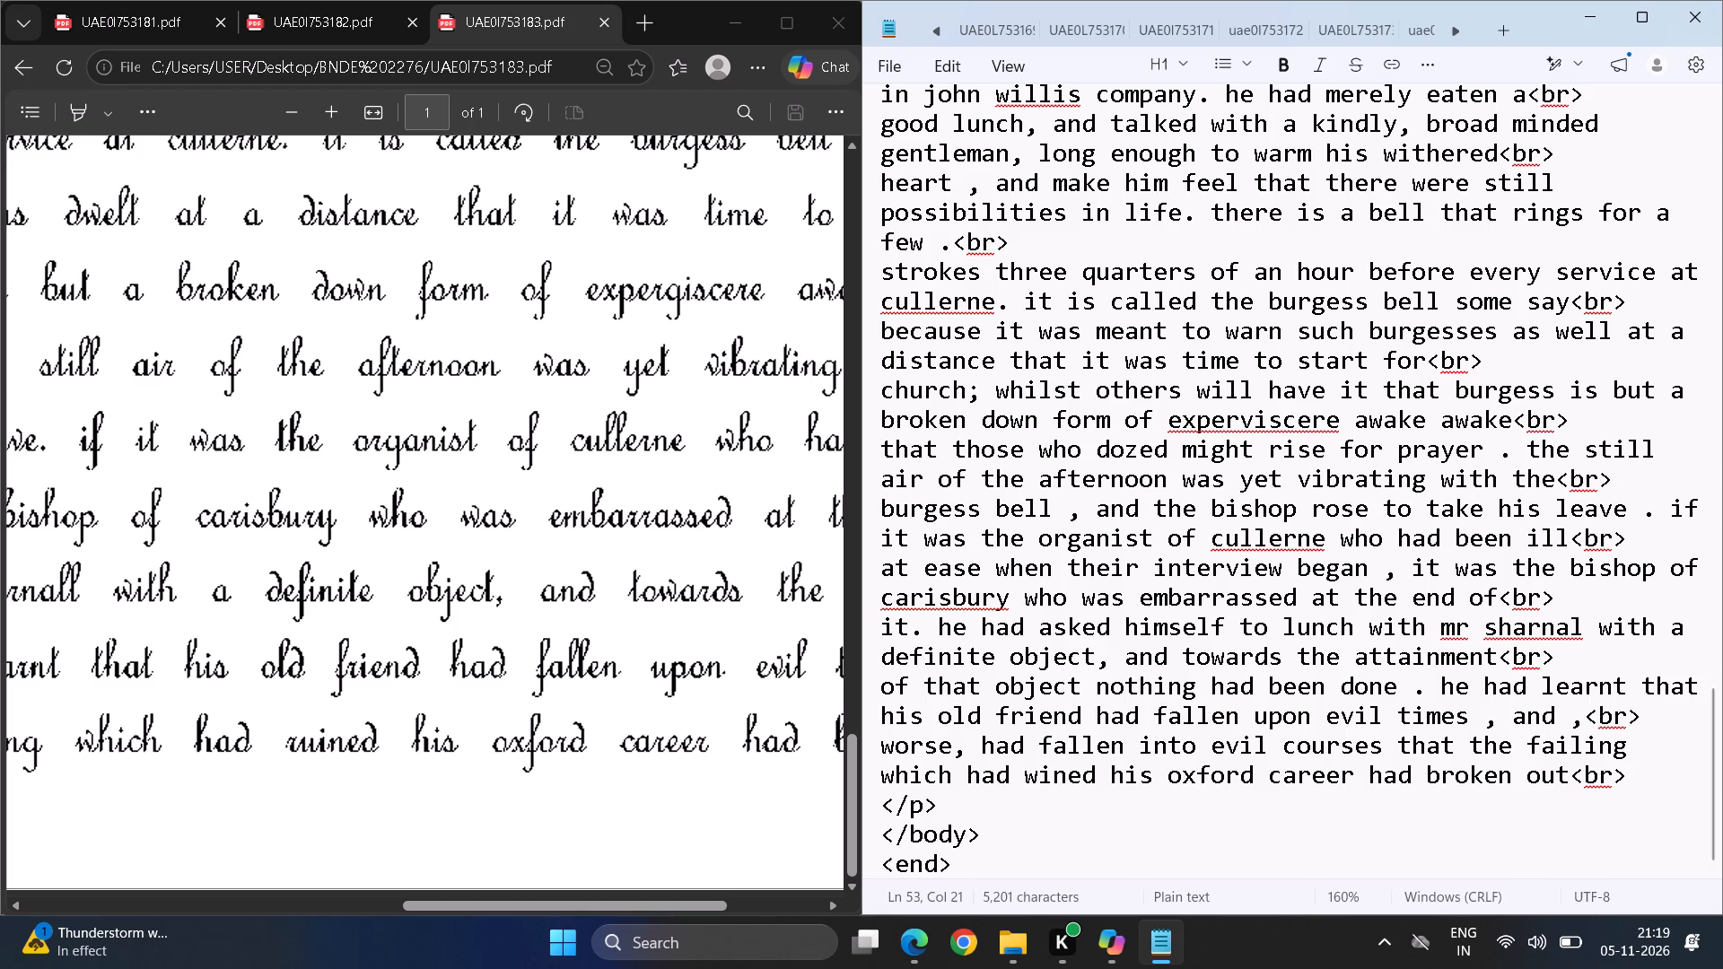
scroll(1245, 208, "up", 2)
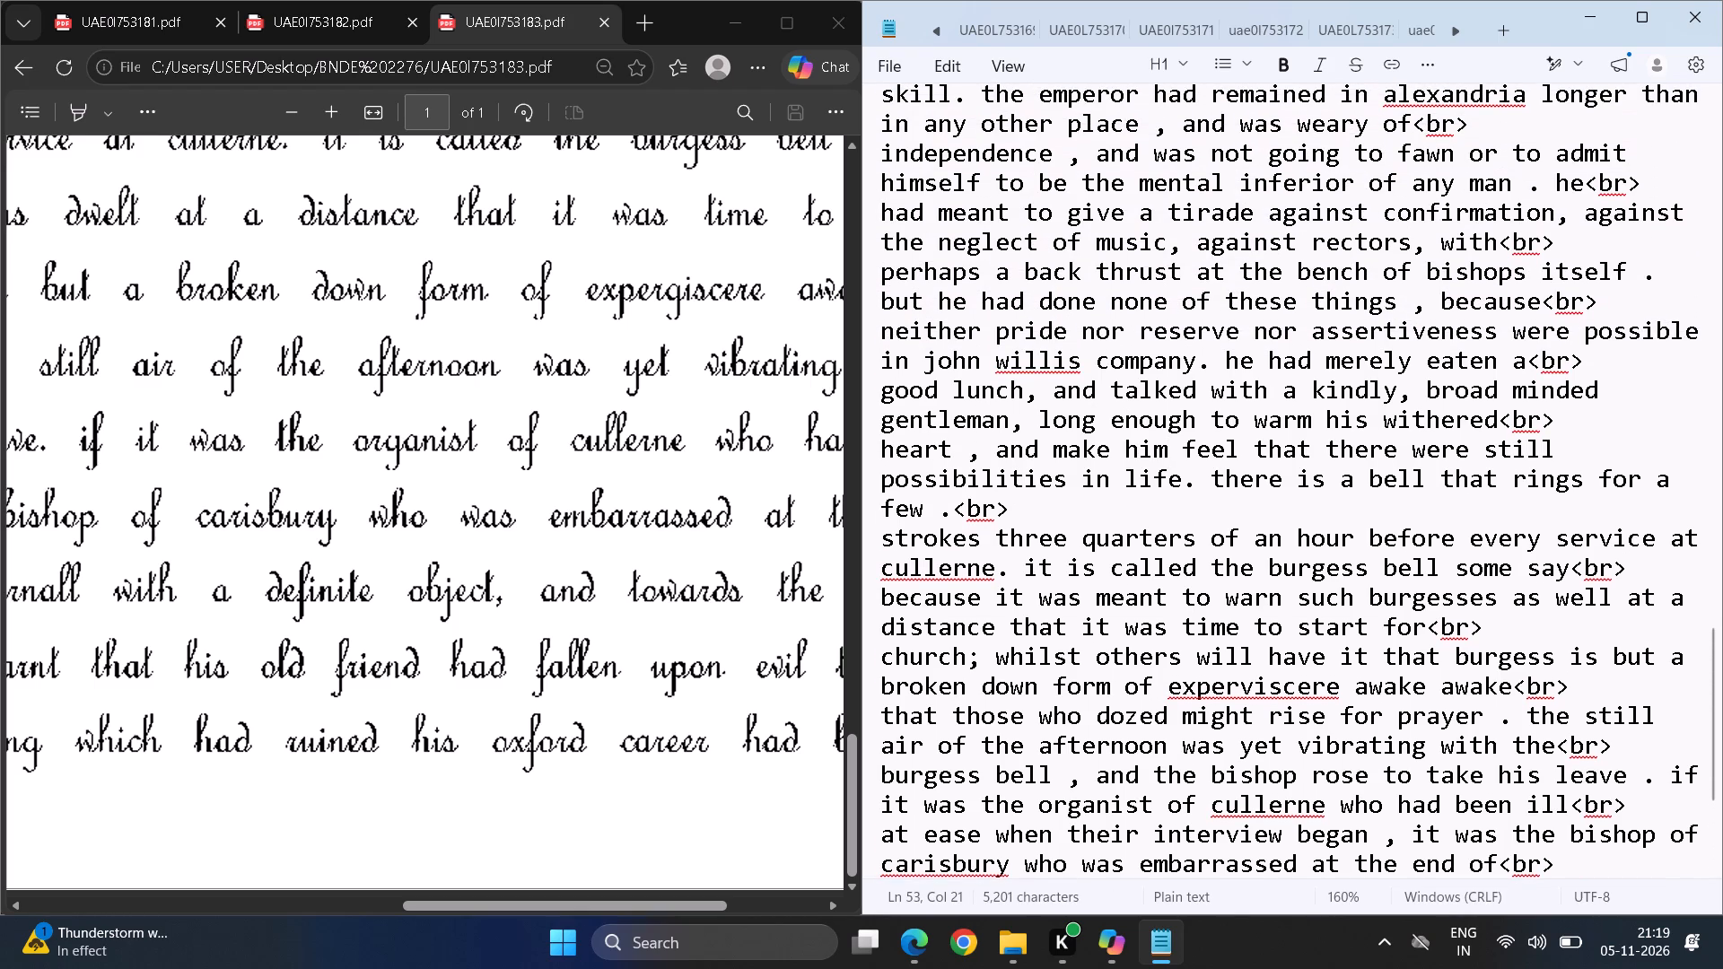
left_click(1251, 253)
left_click(1604, 292)
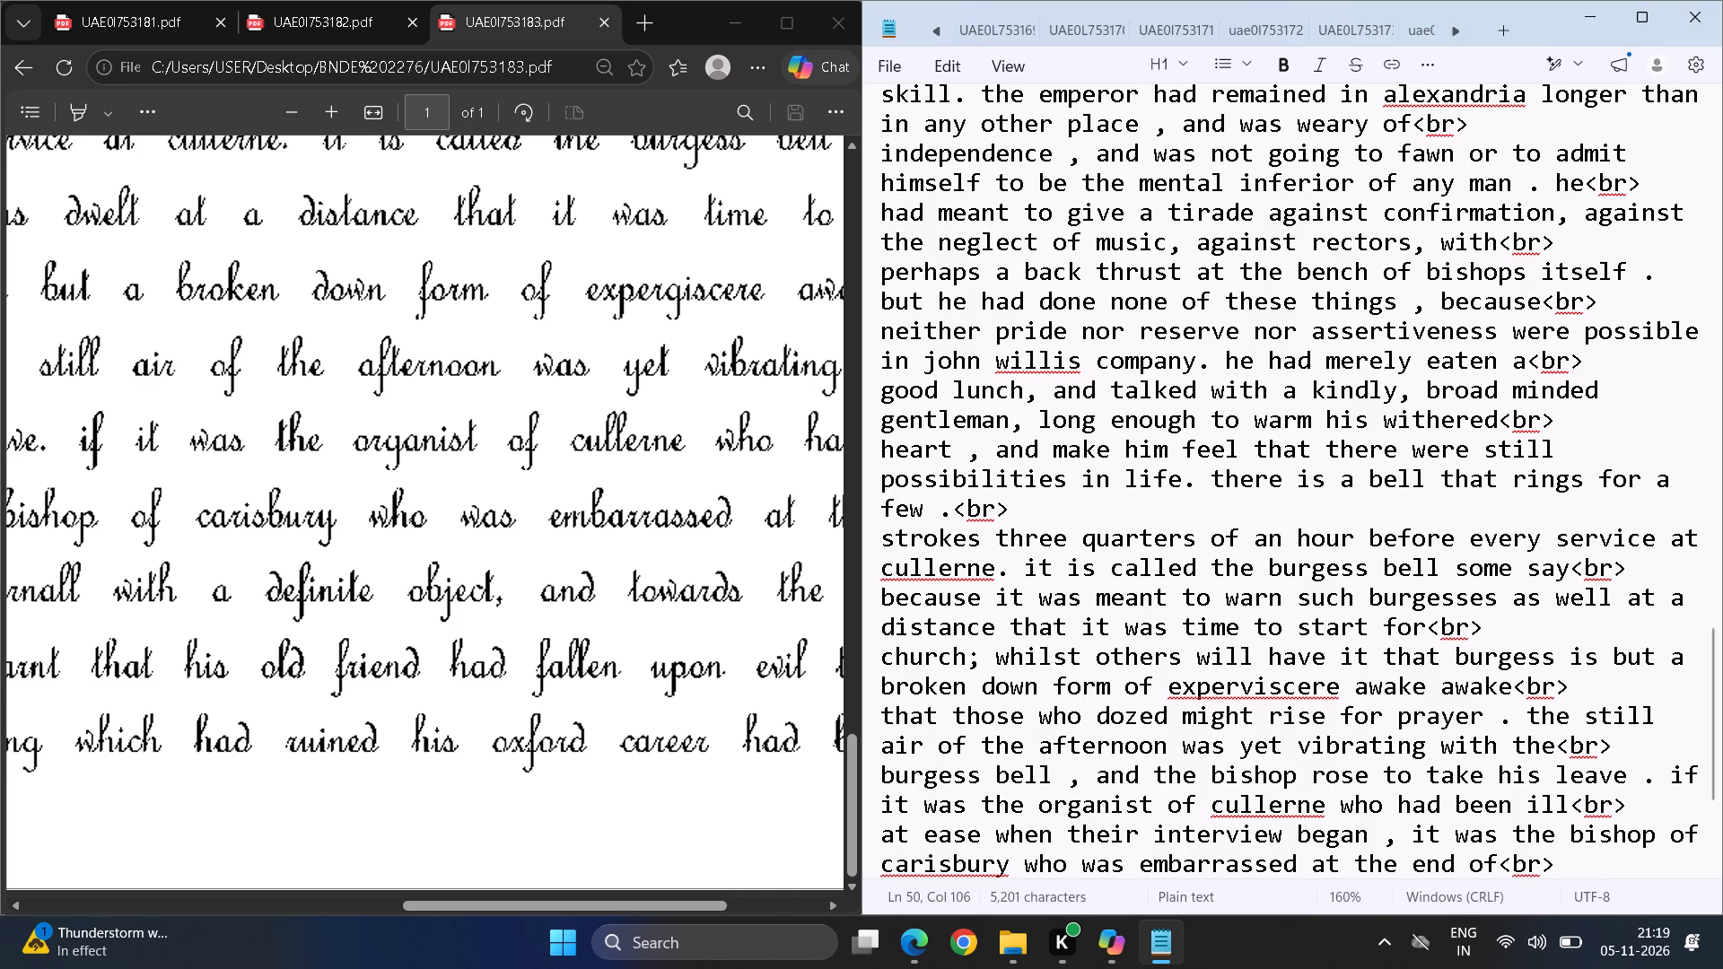
scroll(1604, 292, "up", 1)
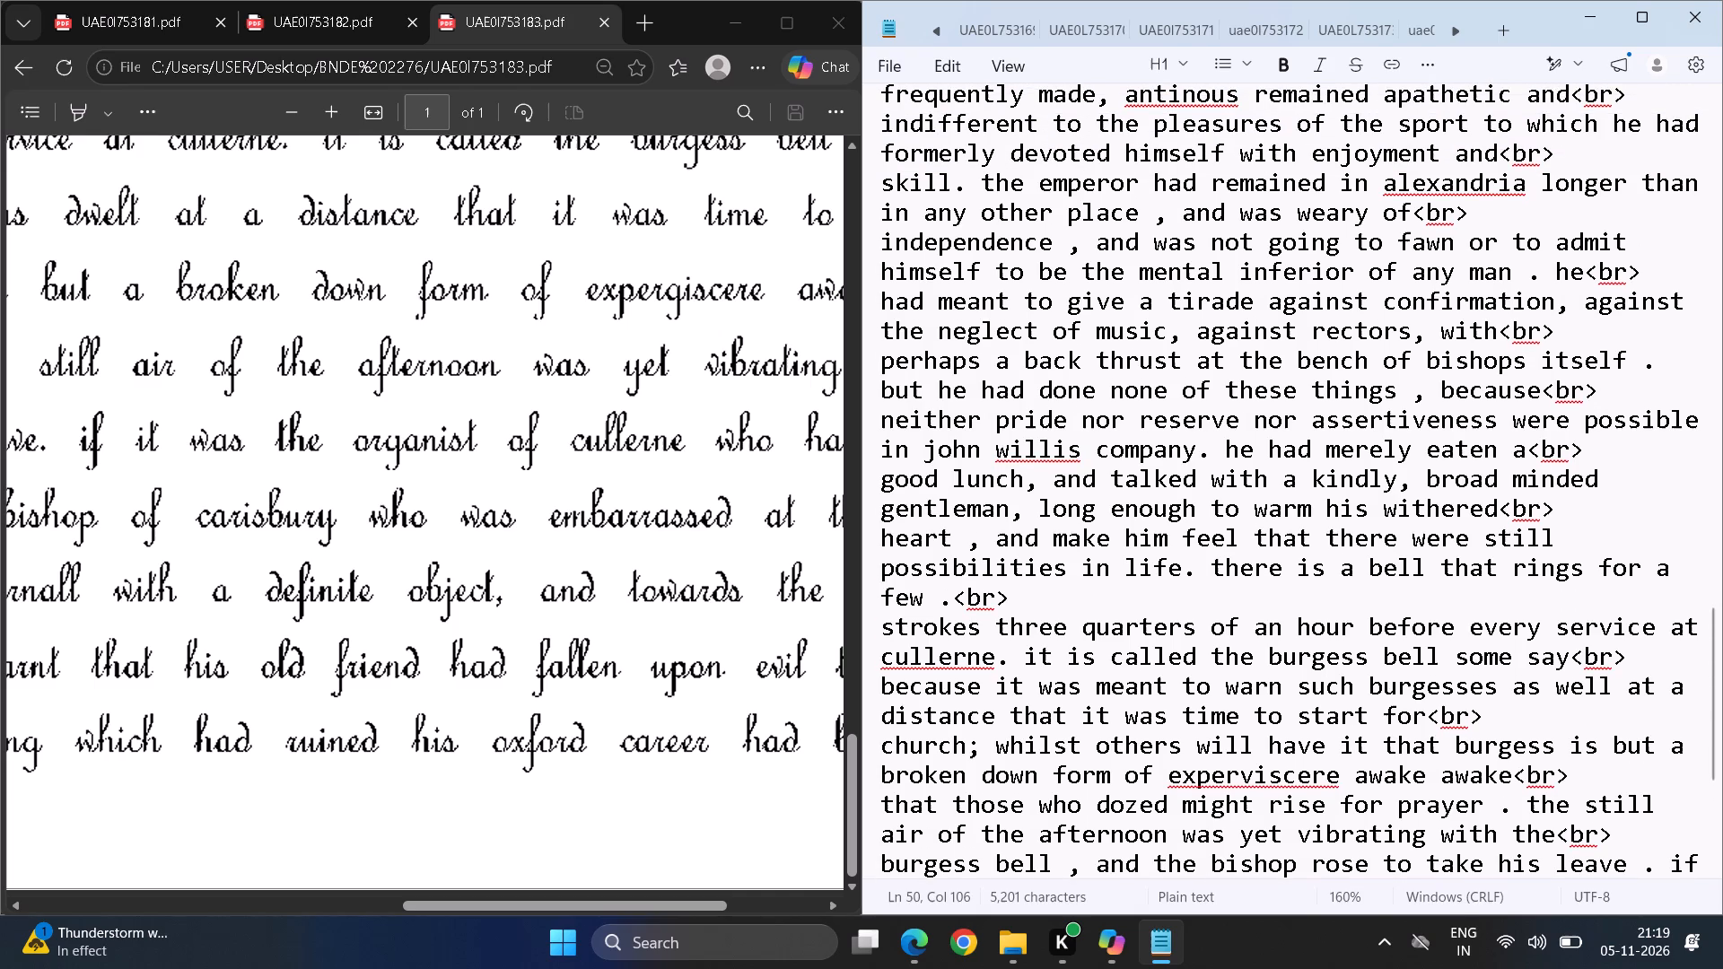
left_click(1596, 317)
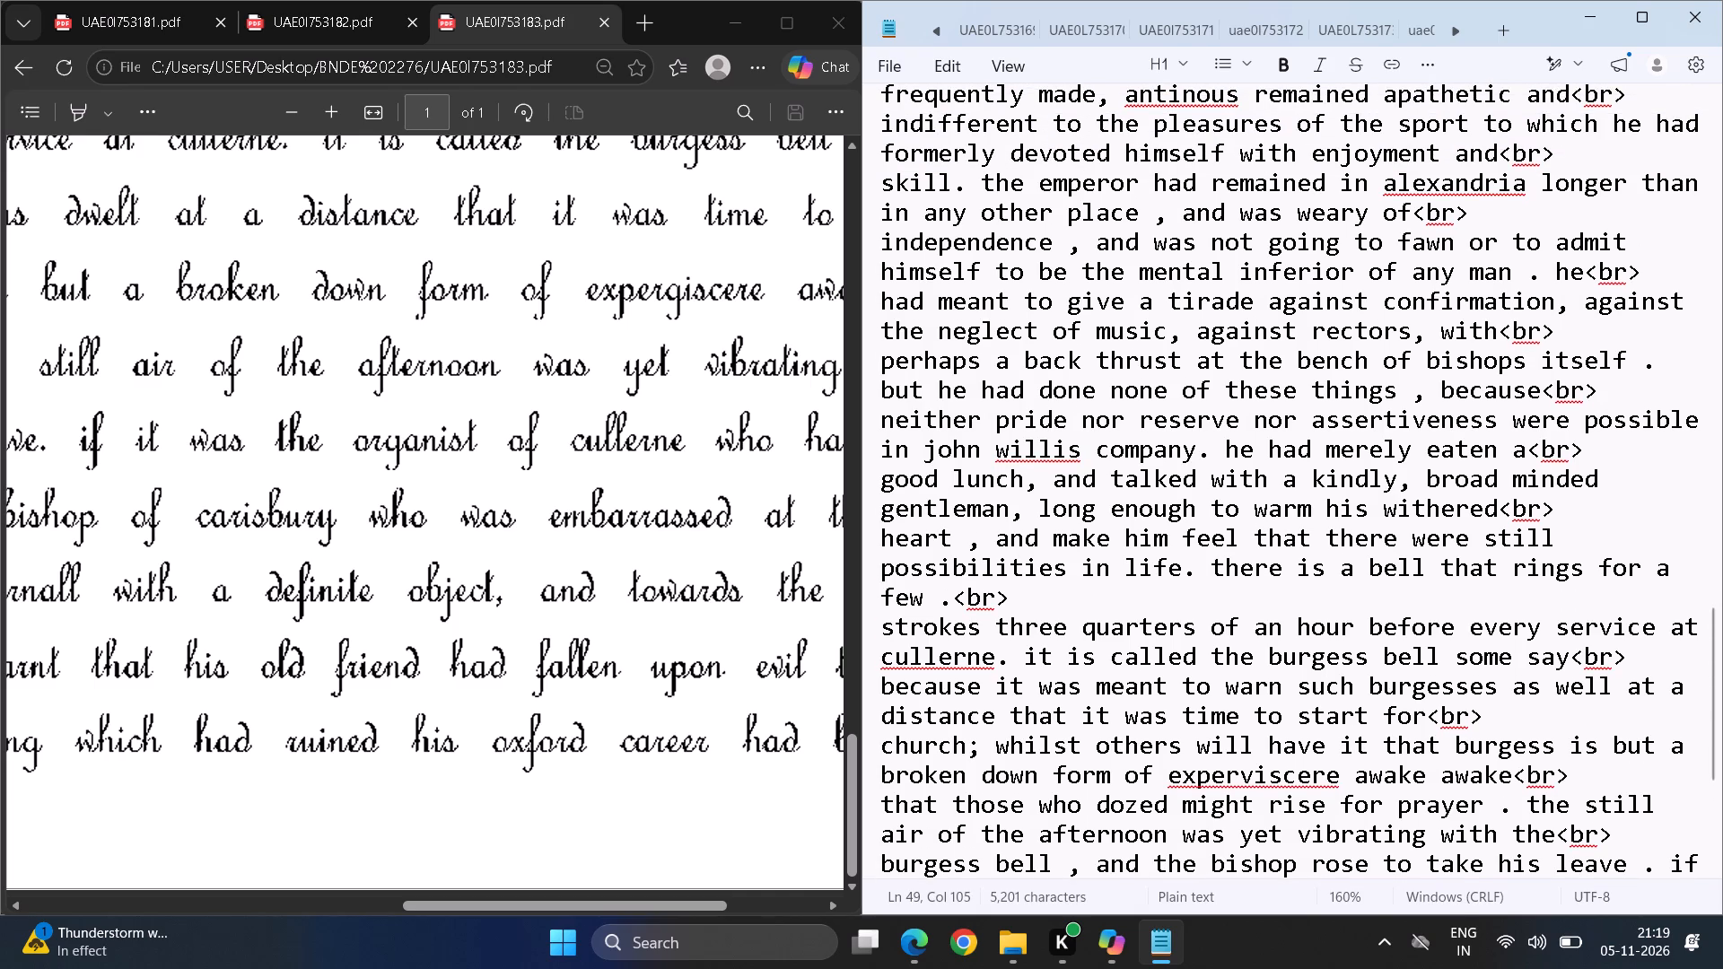
scroll(1596, 317, "up", 5)
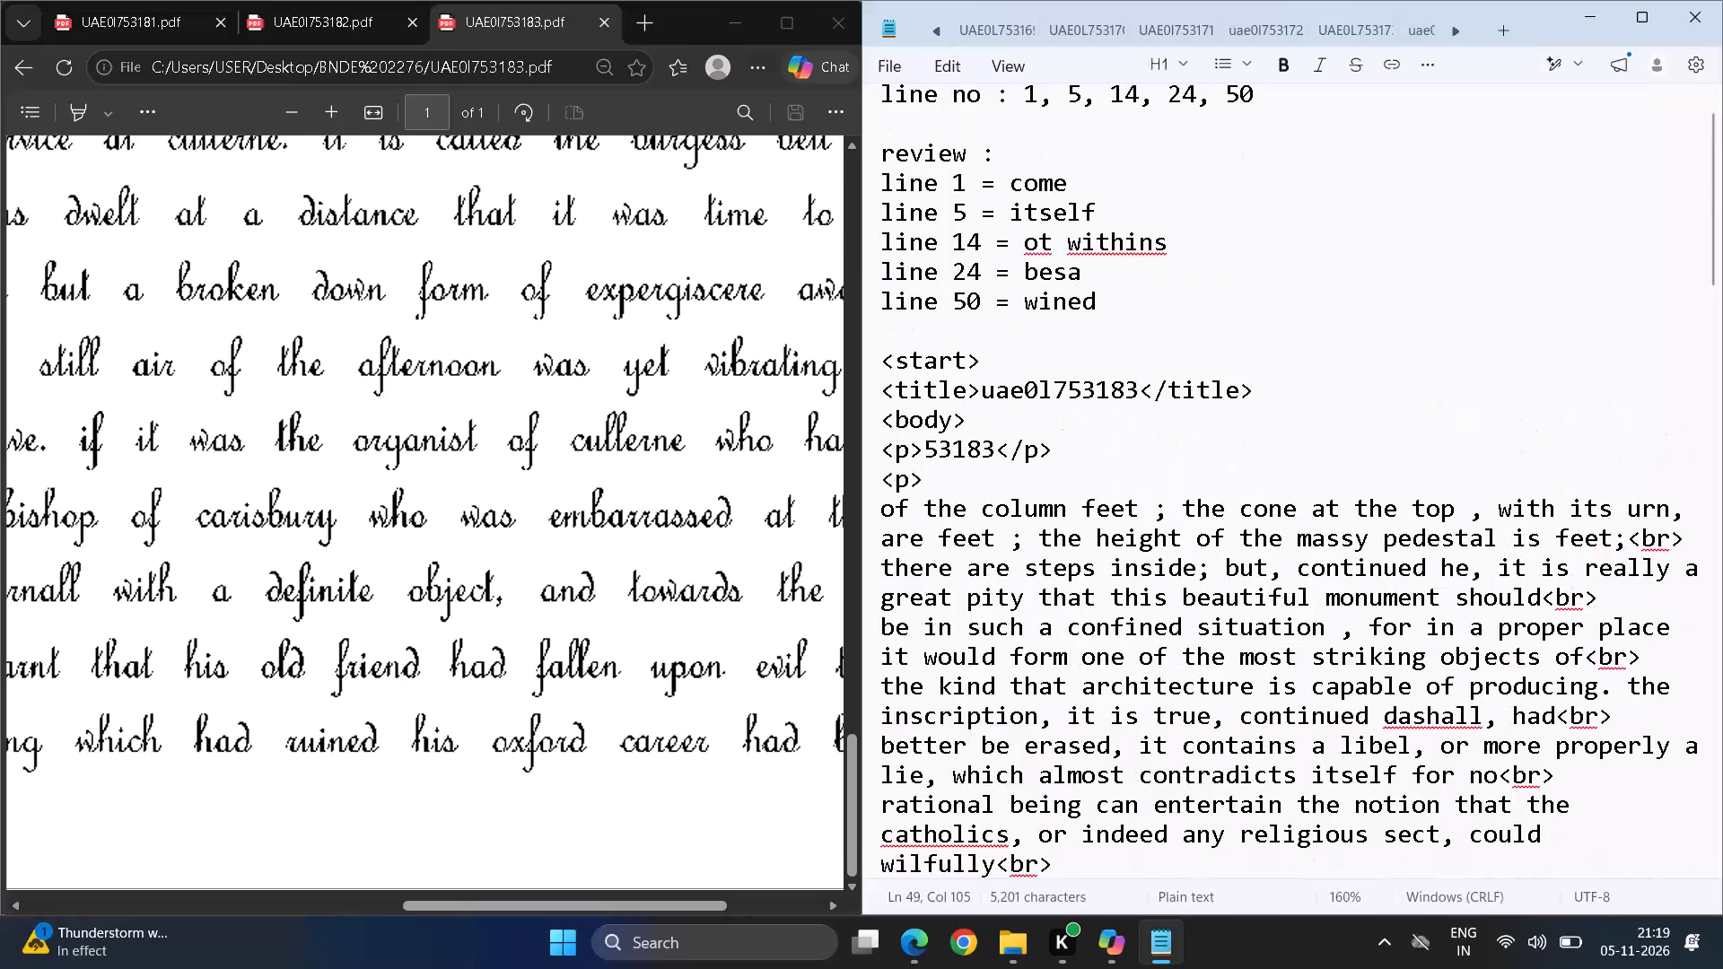
scroll(1596, 317, "down", 1)
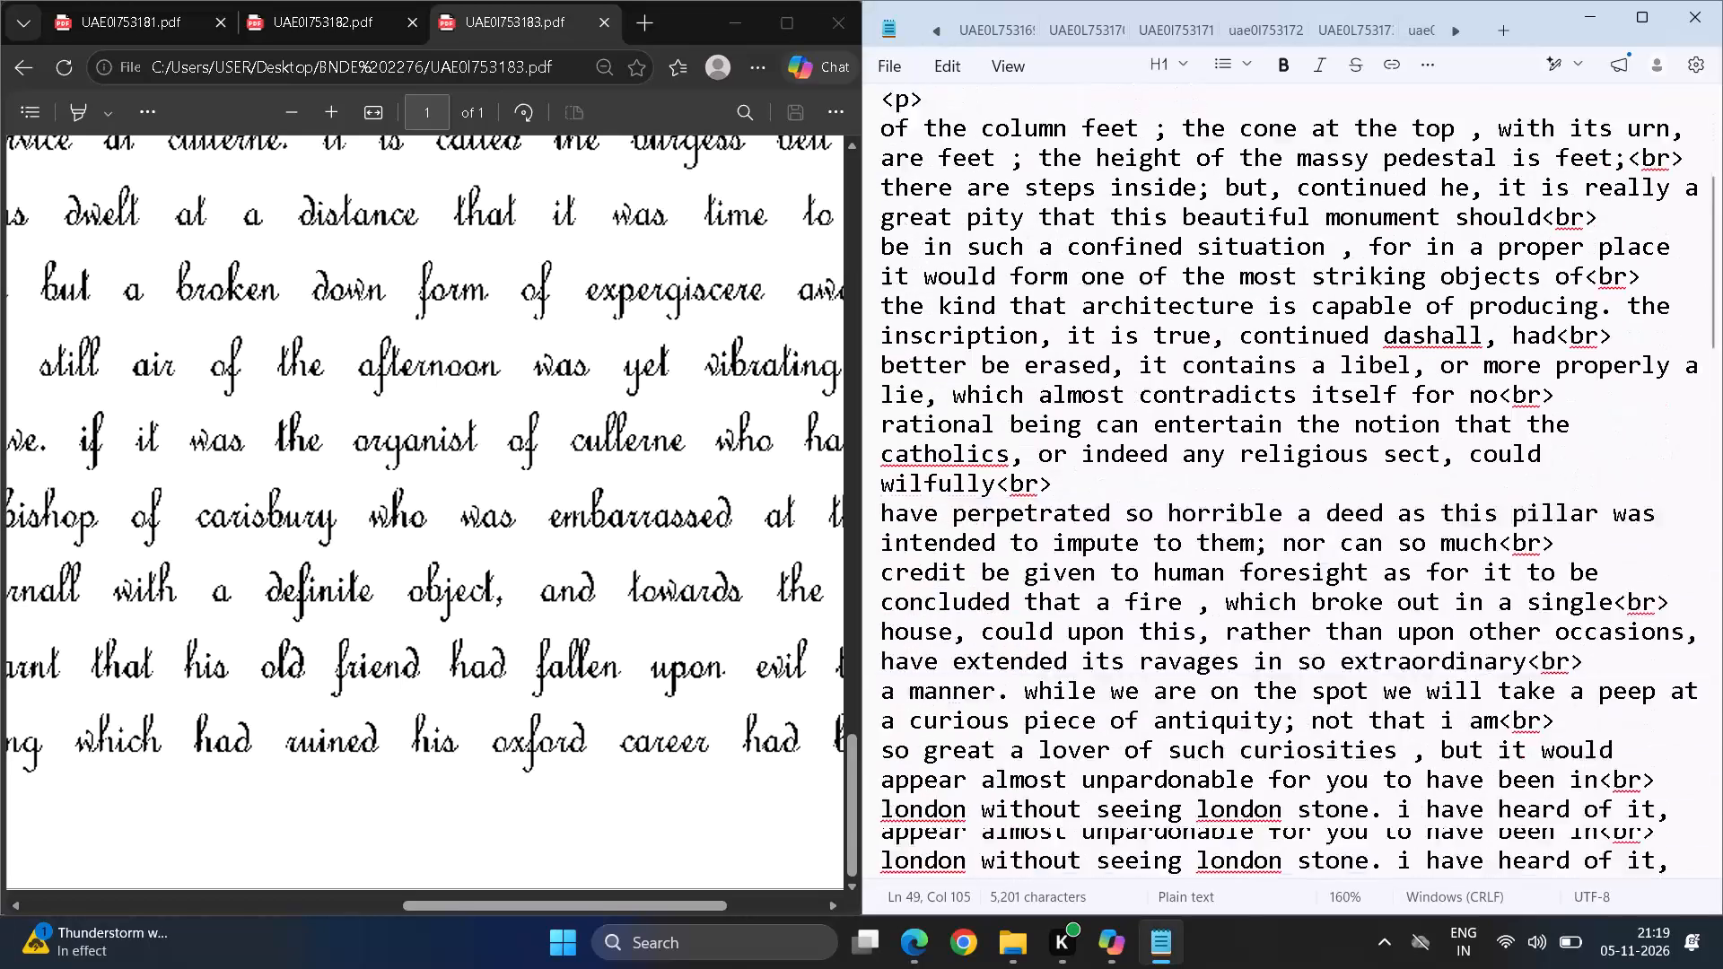
scroll(1596, 317, "down", 1)
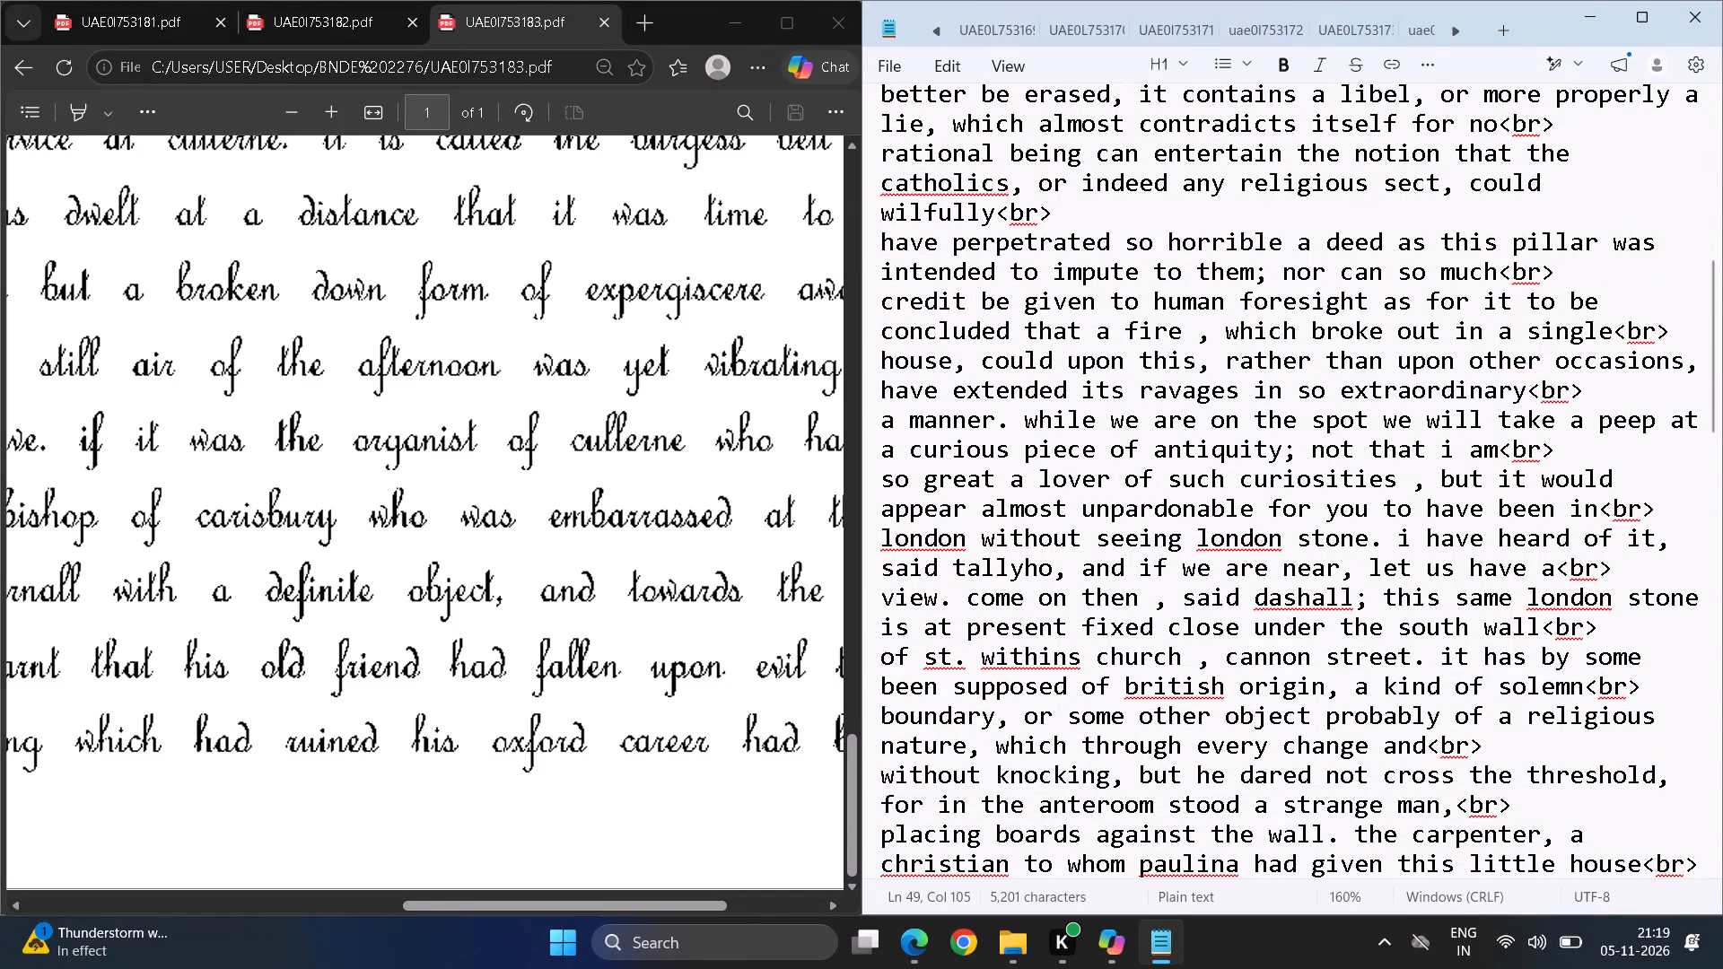
Maximize Notepad and read the transcription against the review notes, looking for line 14 "ot withins" and line 24 "besa".
left_click(1636, 25)
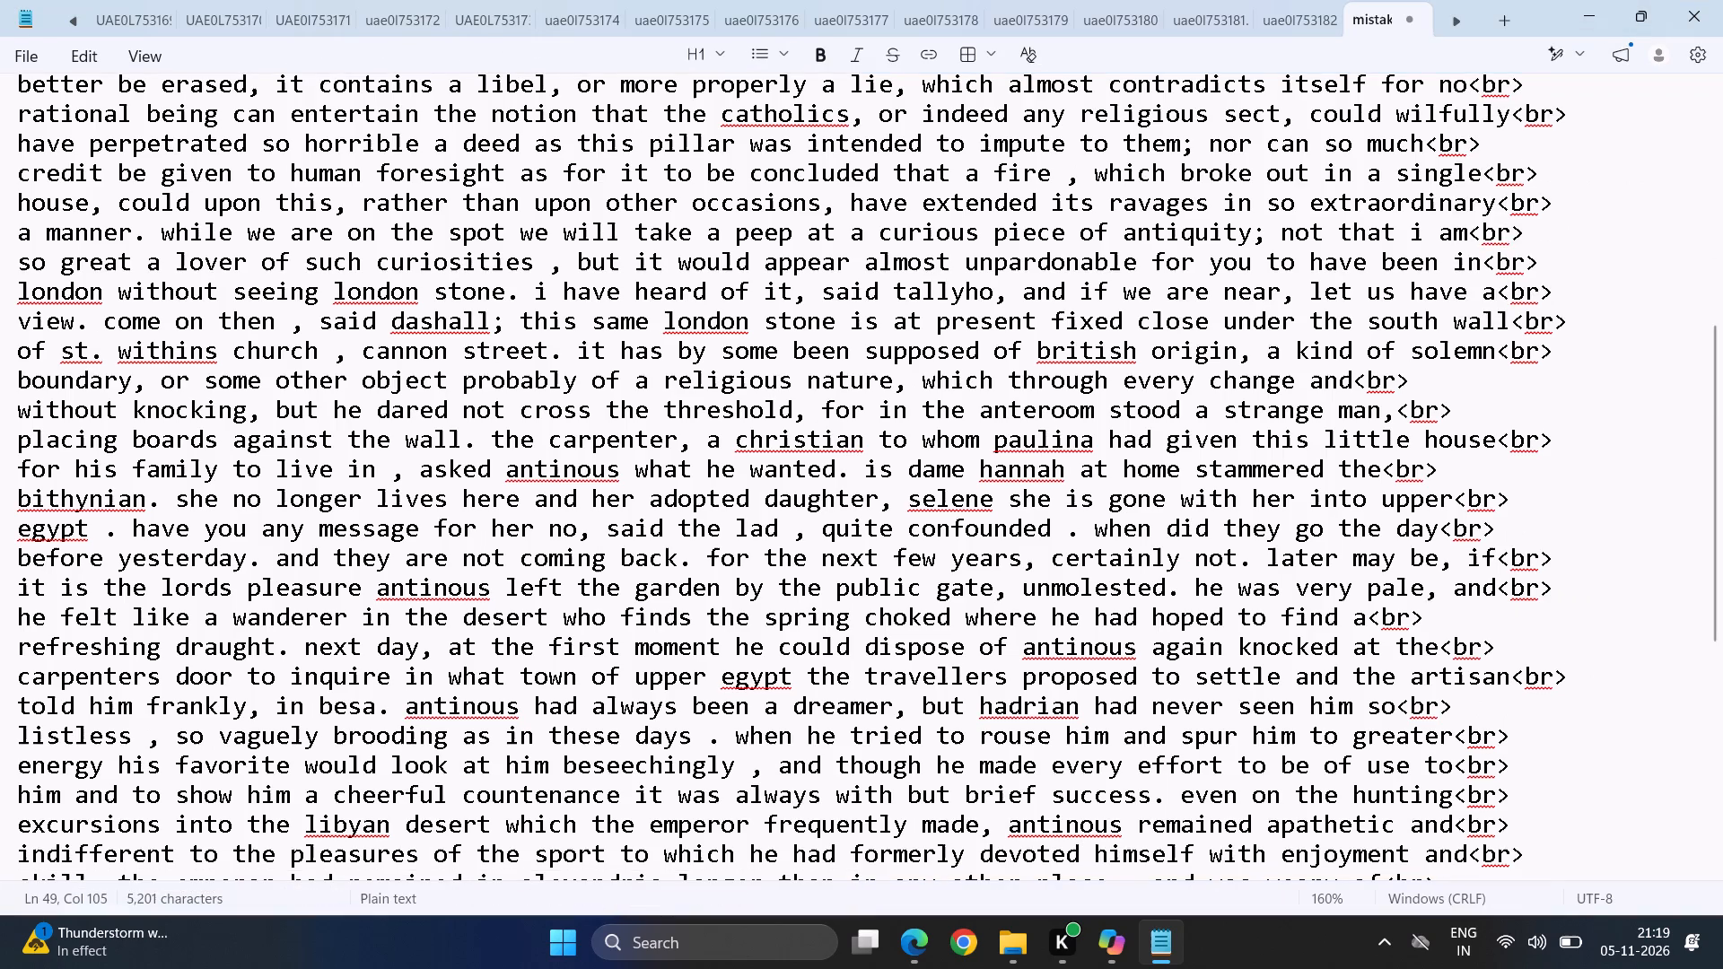
scroll(1424, 420, "up", 2)
scroll(1424, 420, "down", 1)
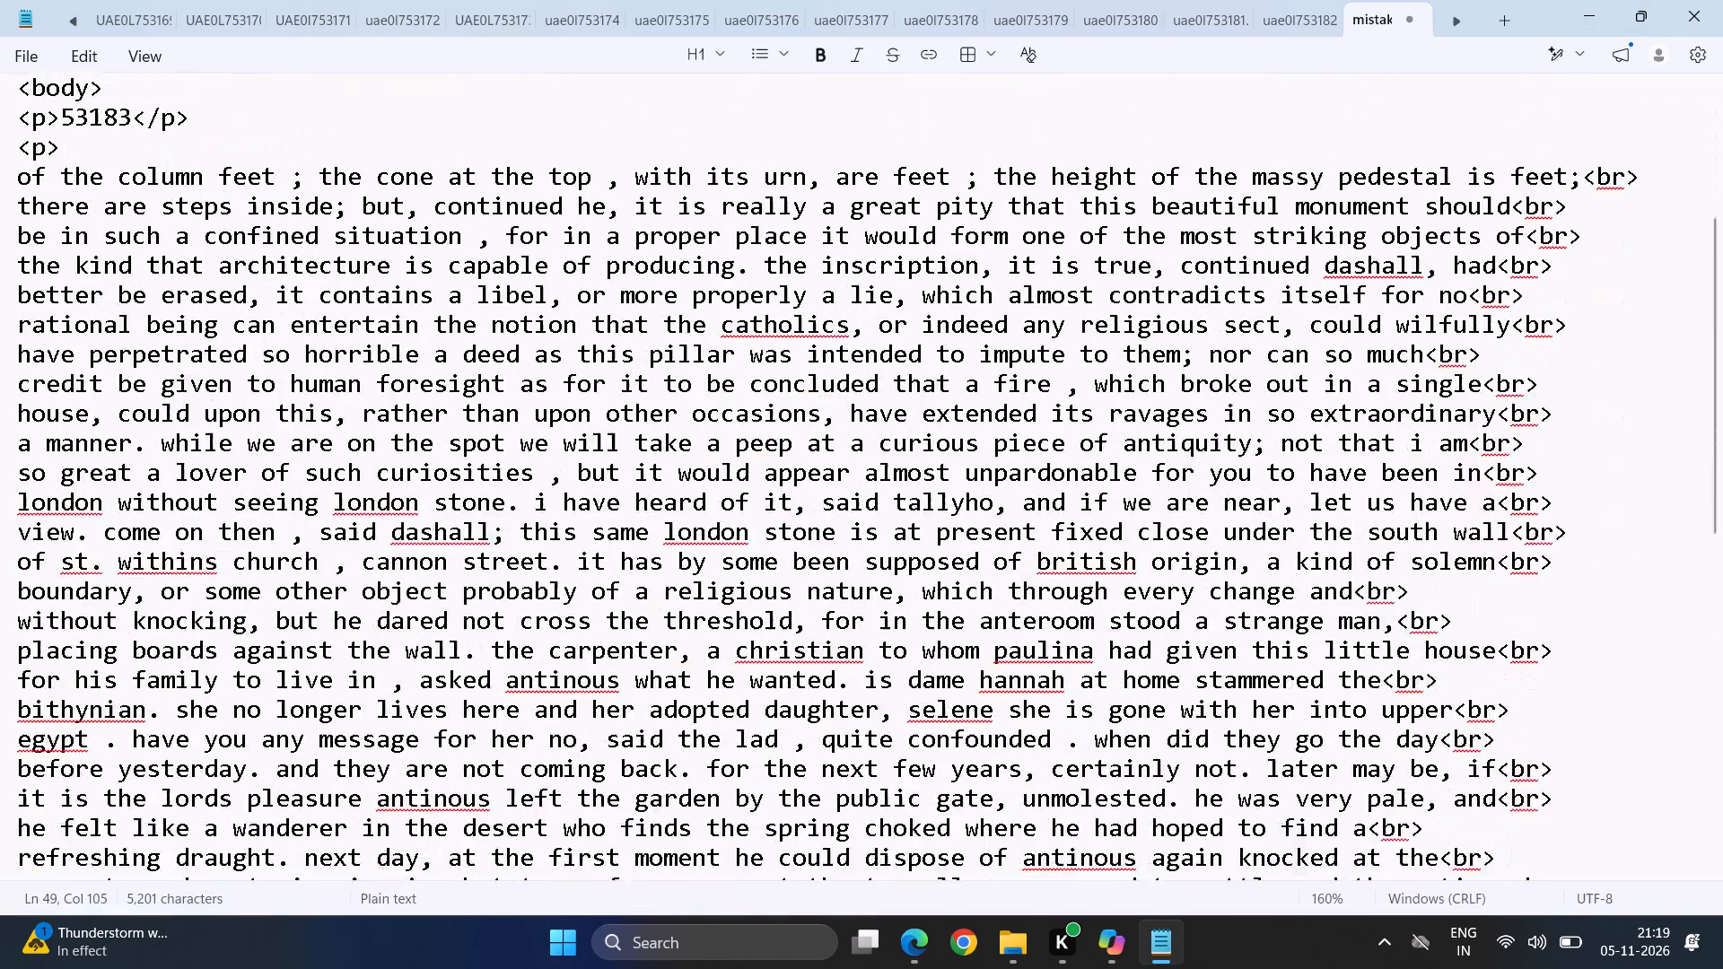
scroll(1602, 310, "up", 2)
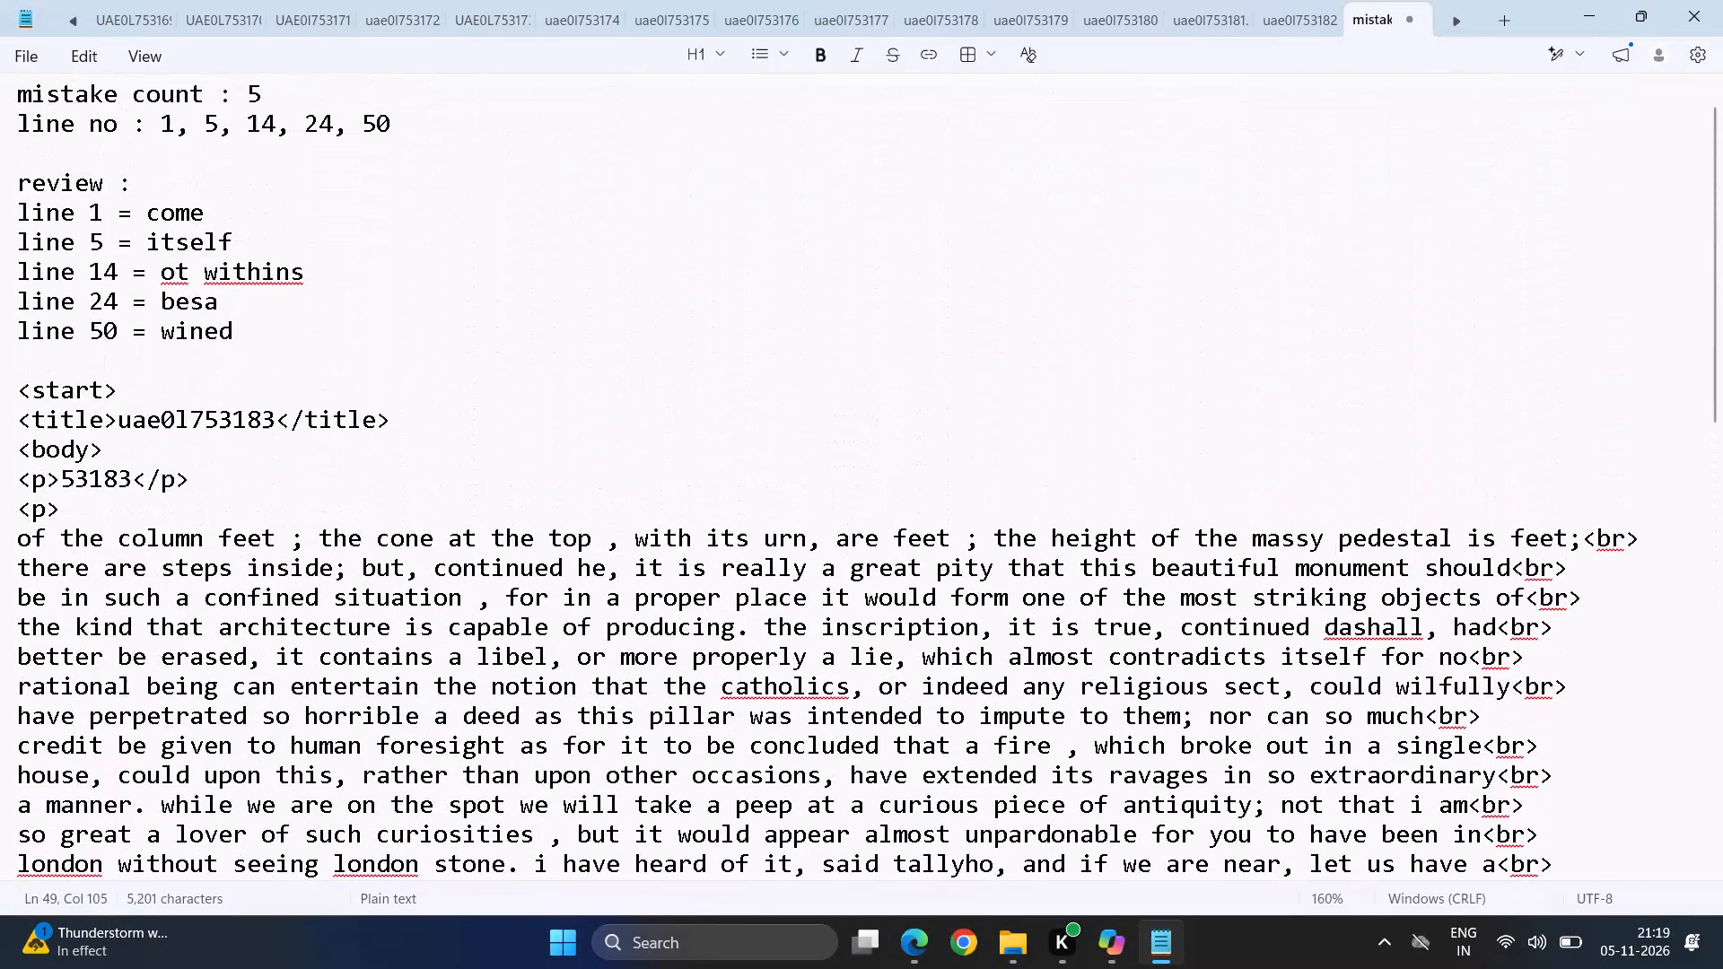
scroll(1602, 310, "up", 2)
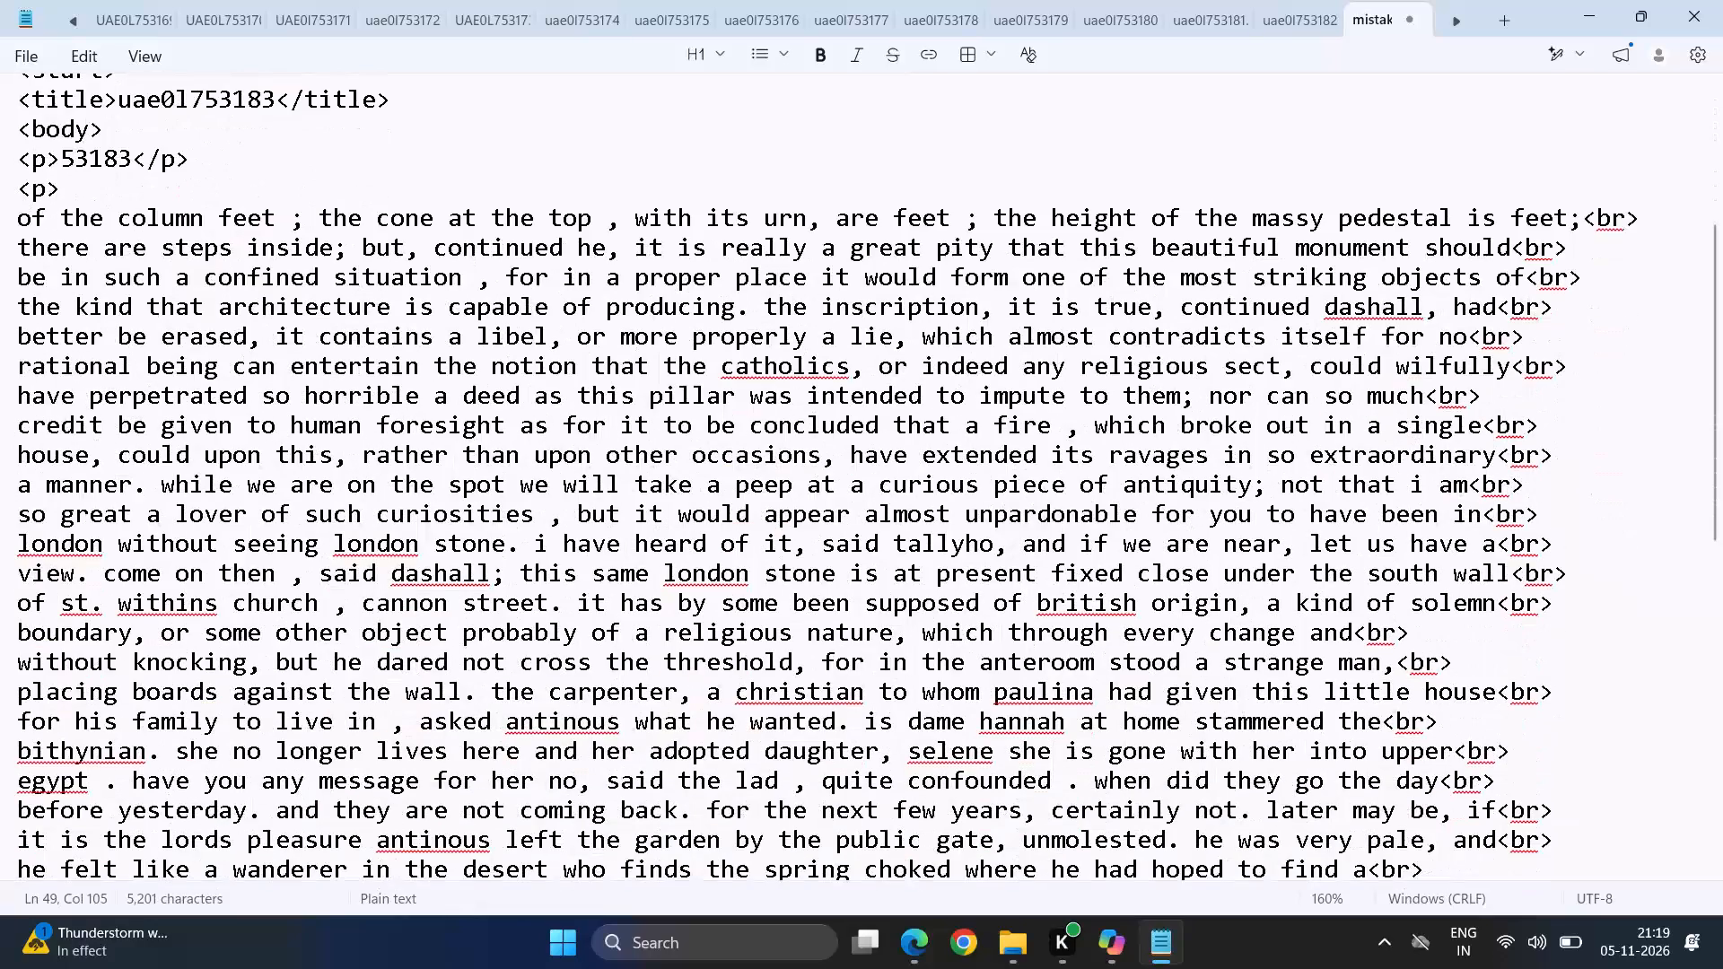
scroll(1602, 310, "up", 1)
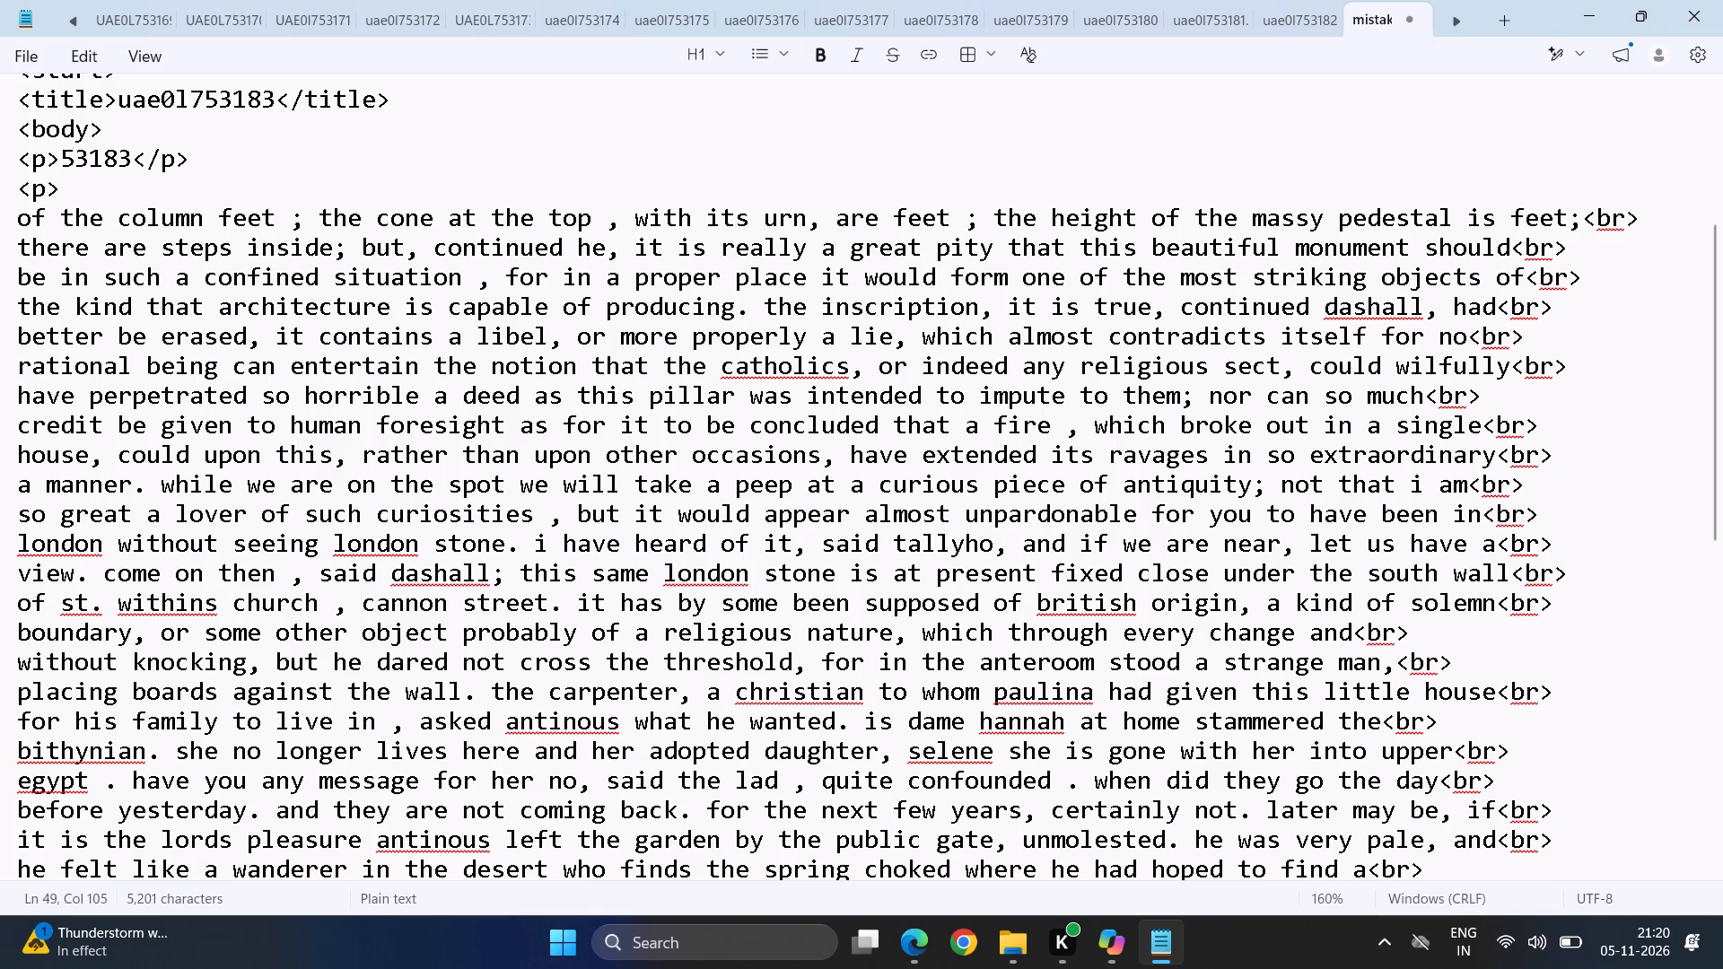
left_click(1468, 616)
scroll(547, 718, "up", 1)
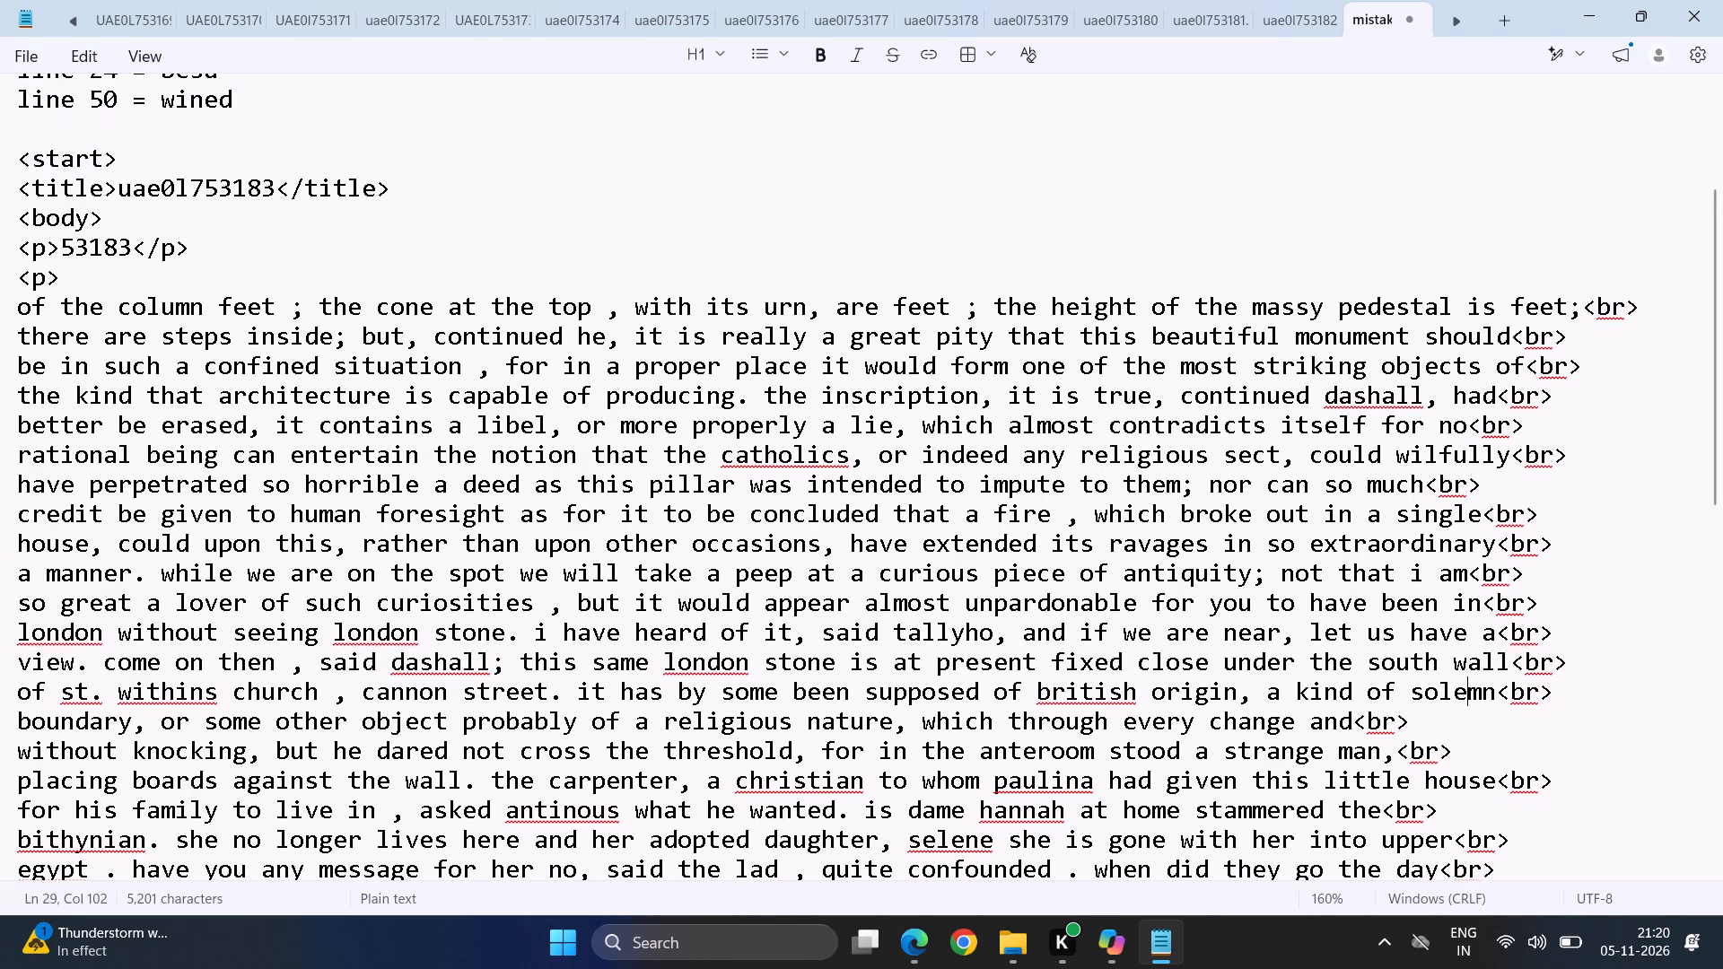
left_click_drag(270, 817, 295, 685)
left_click(295, 685)
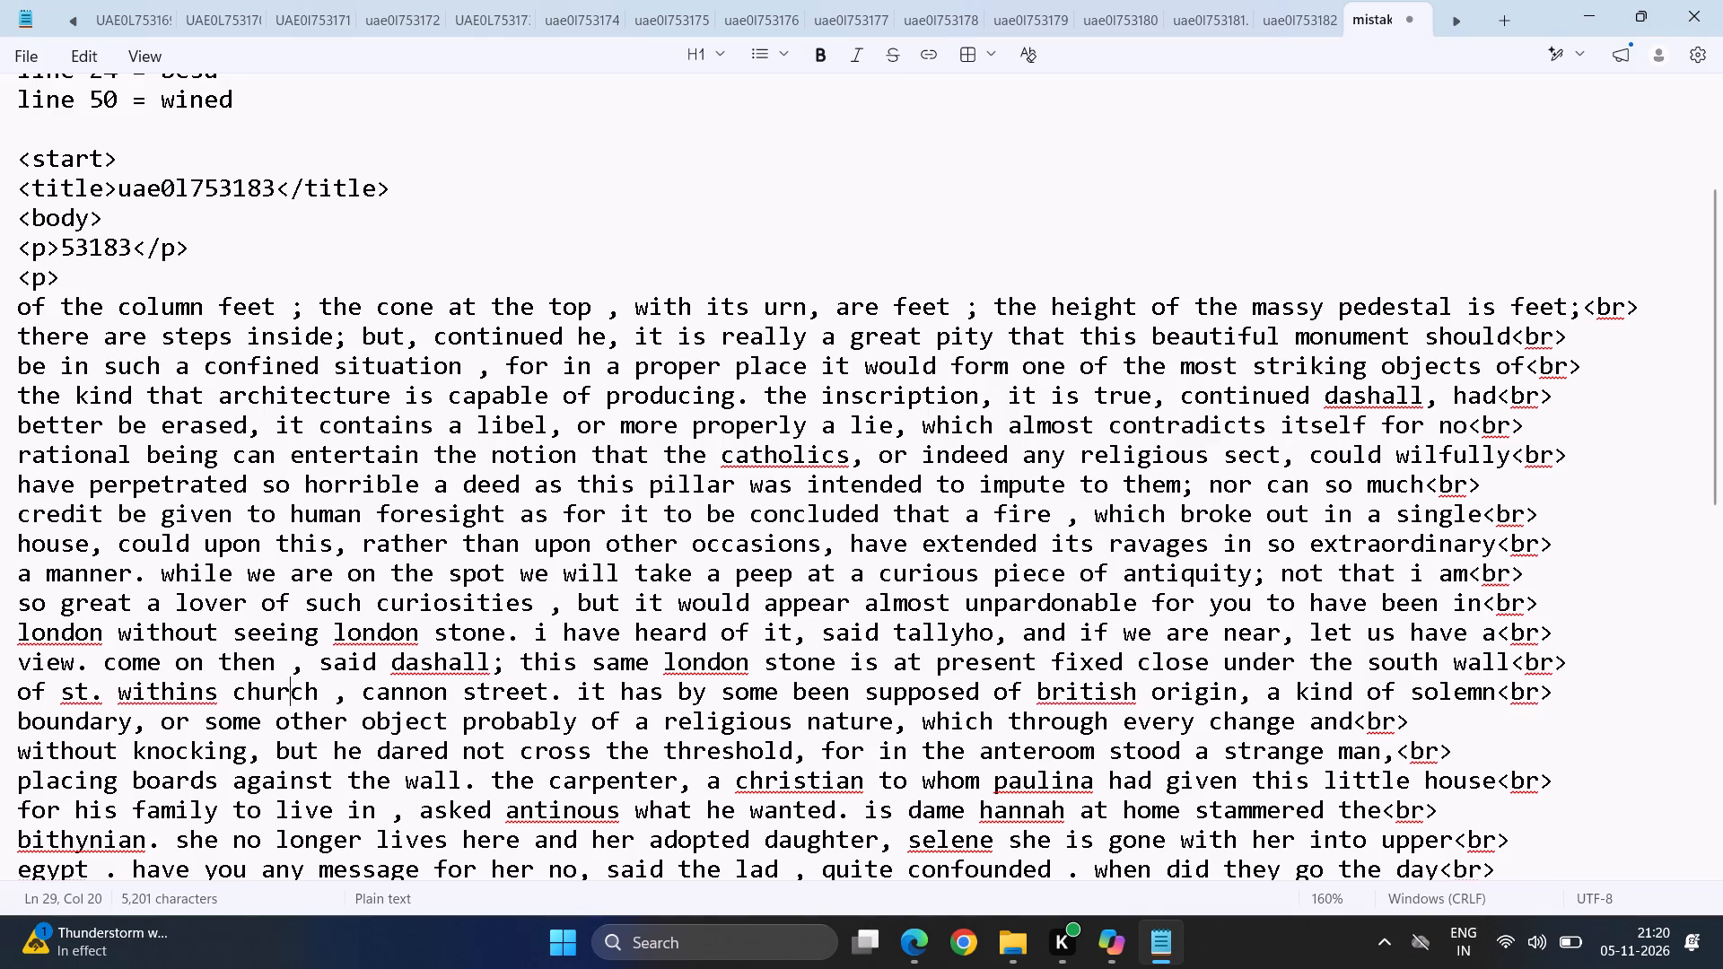
scroll(308, 434, "up", 1)
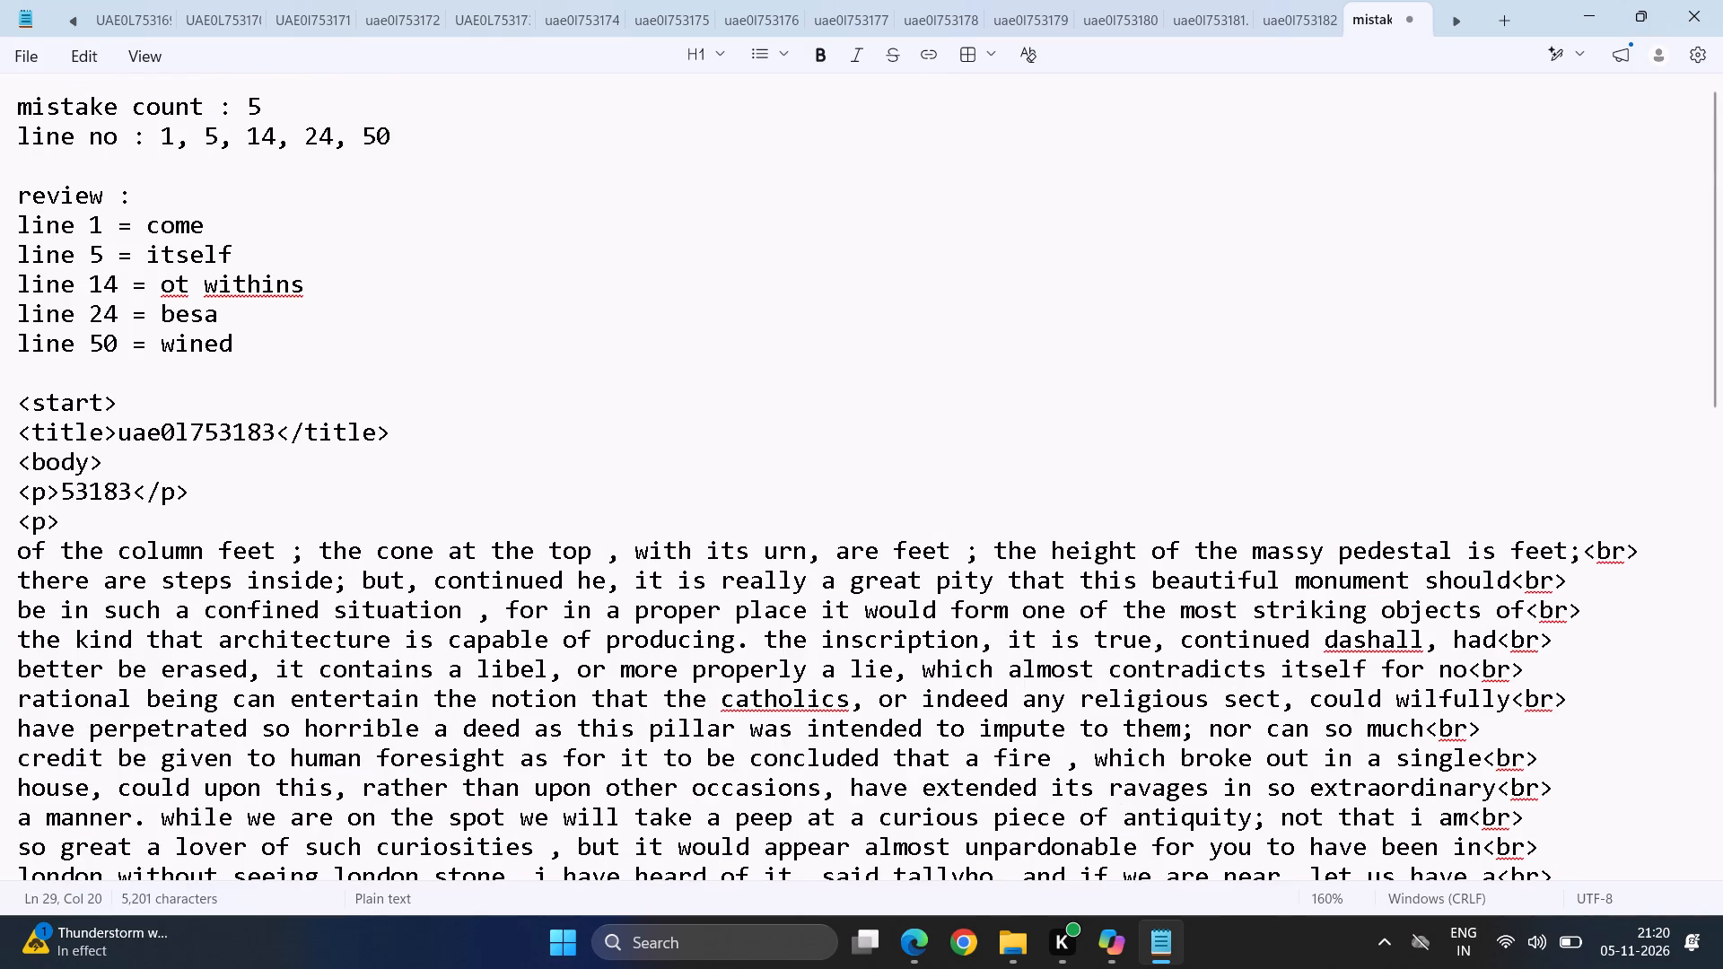
scroll(430, 474, "down", 1)
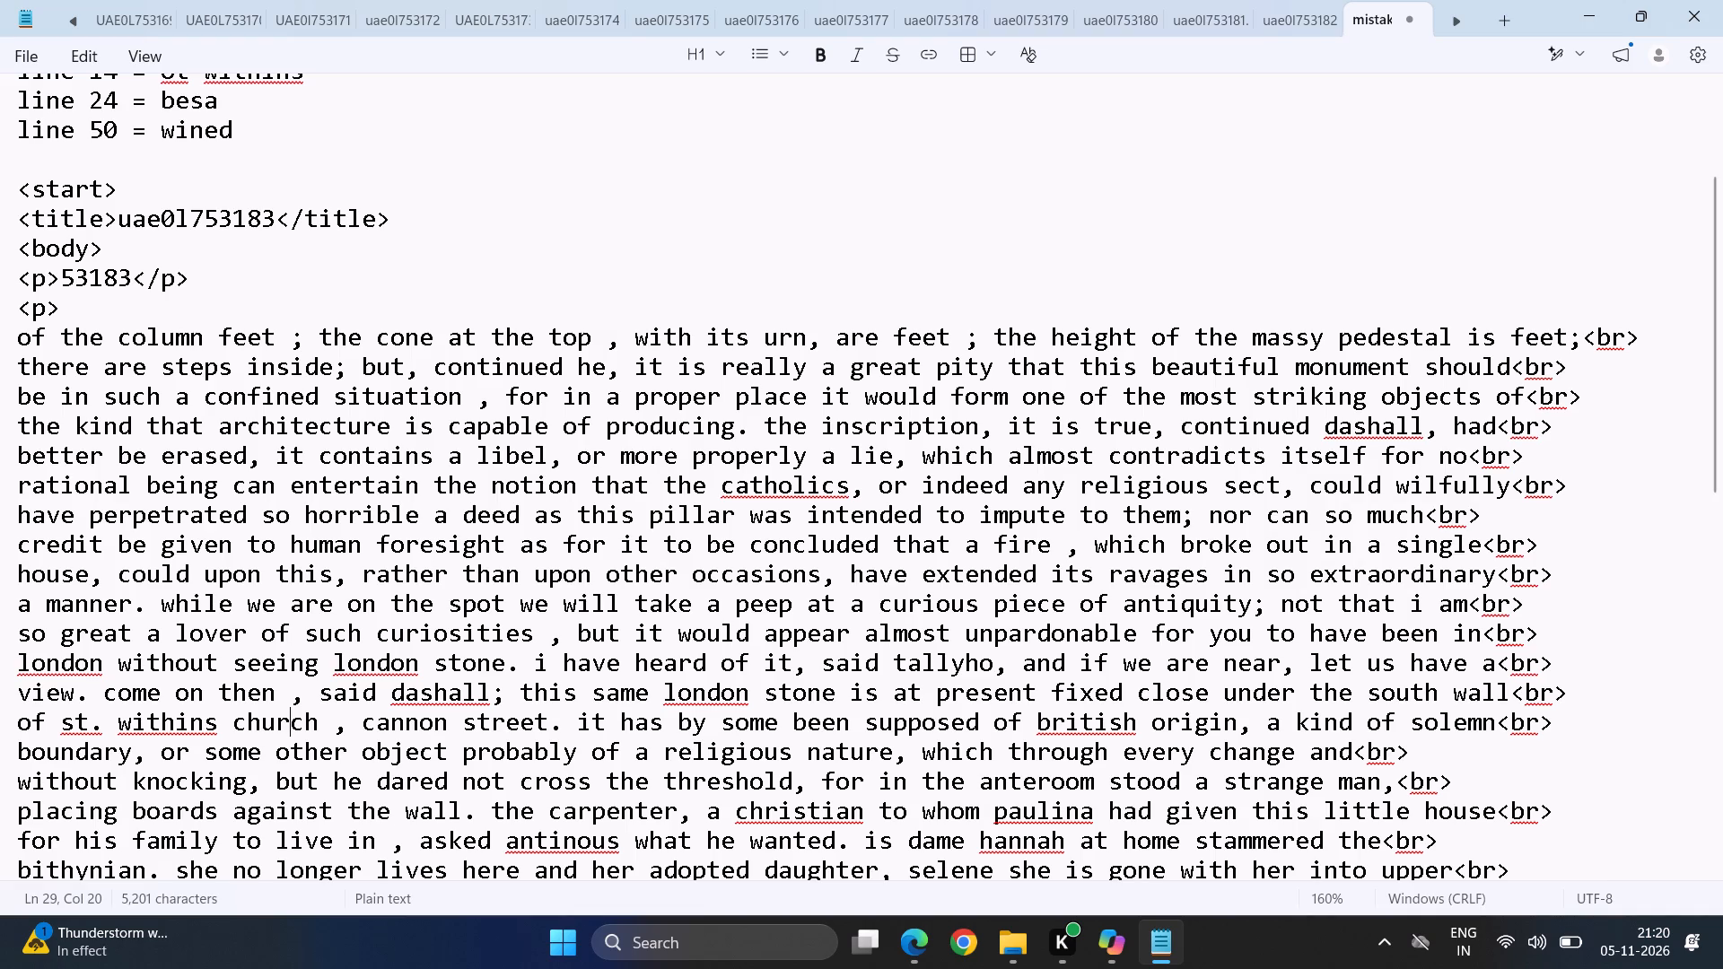
scroll(1515, 811, "down", 1)
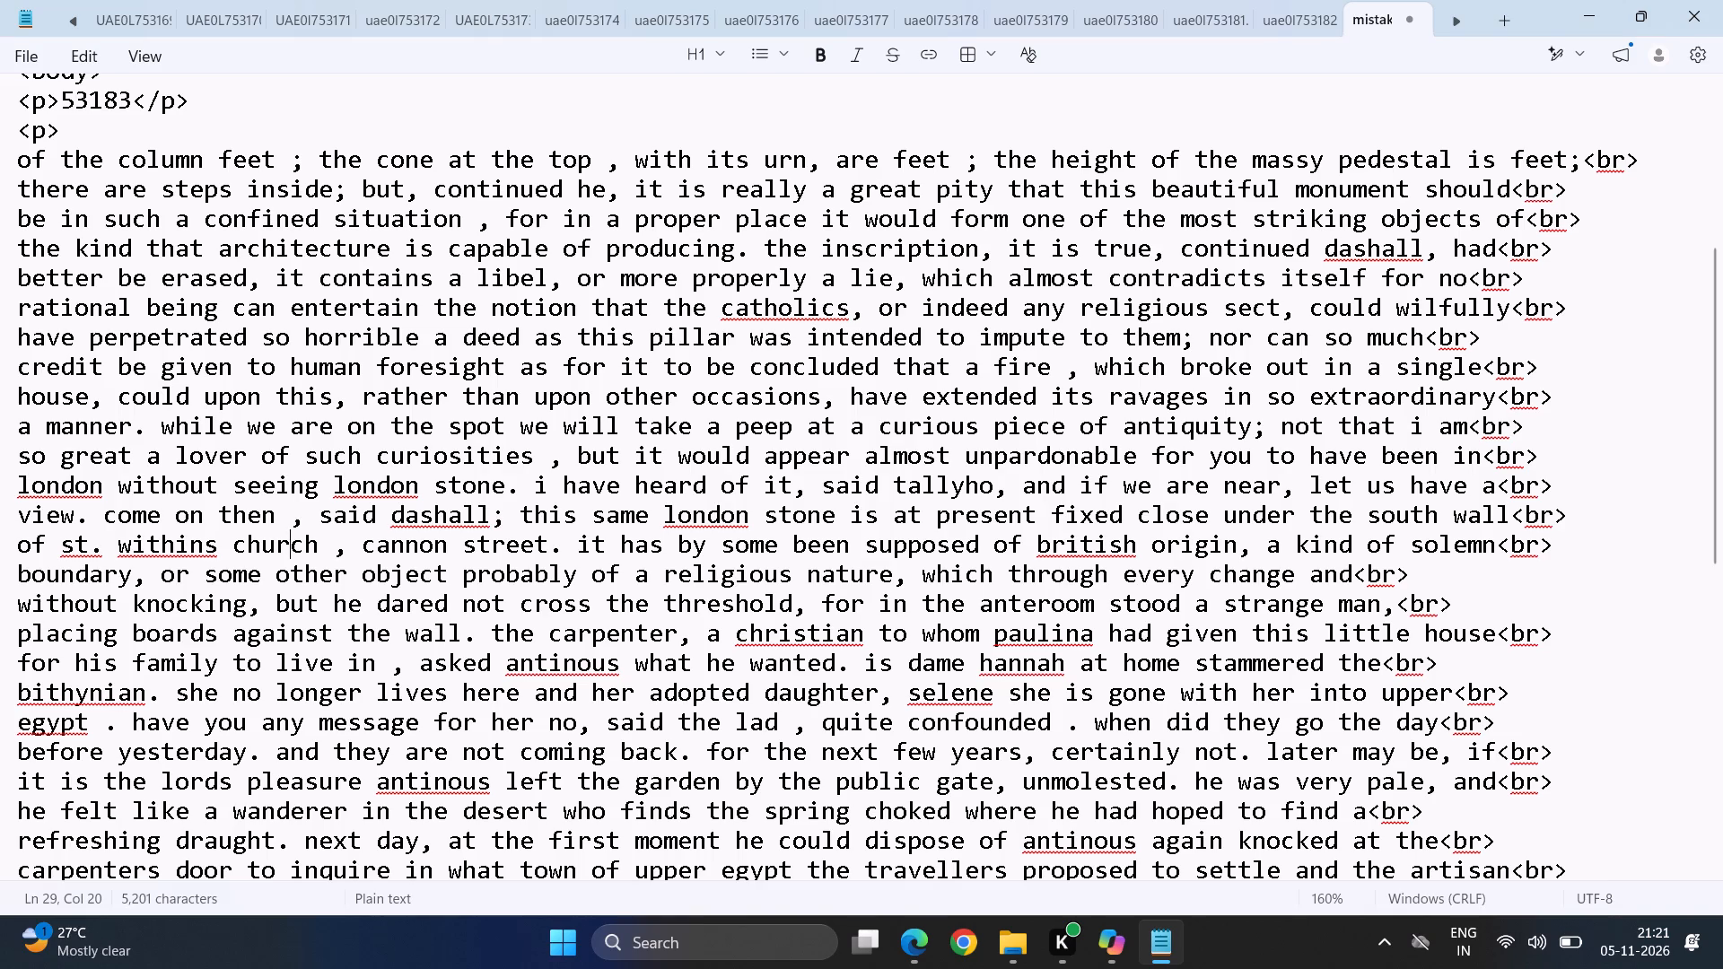
scroll(1413, 818, "down", 1)
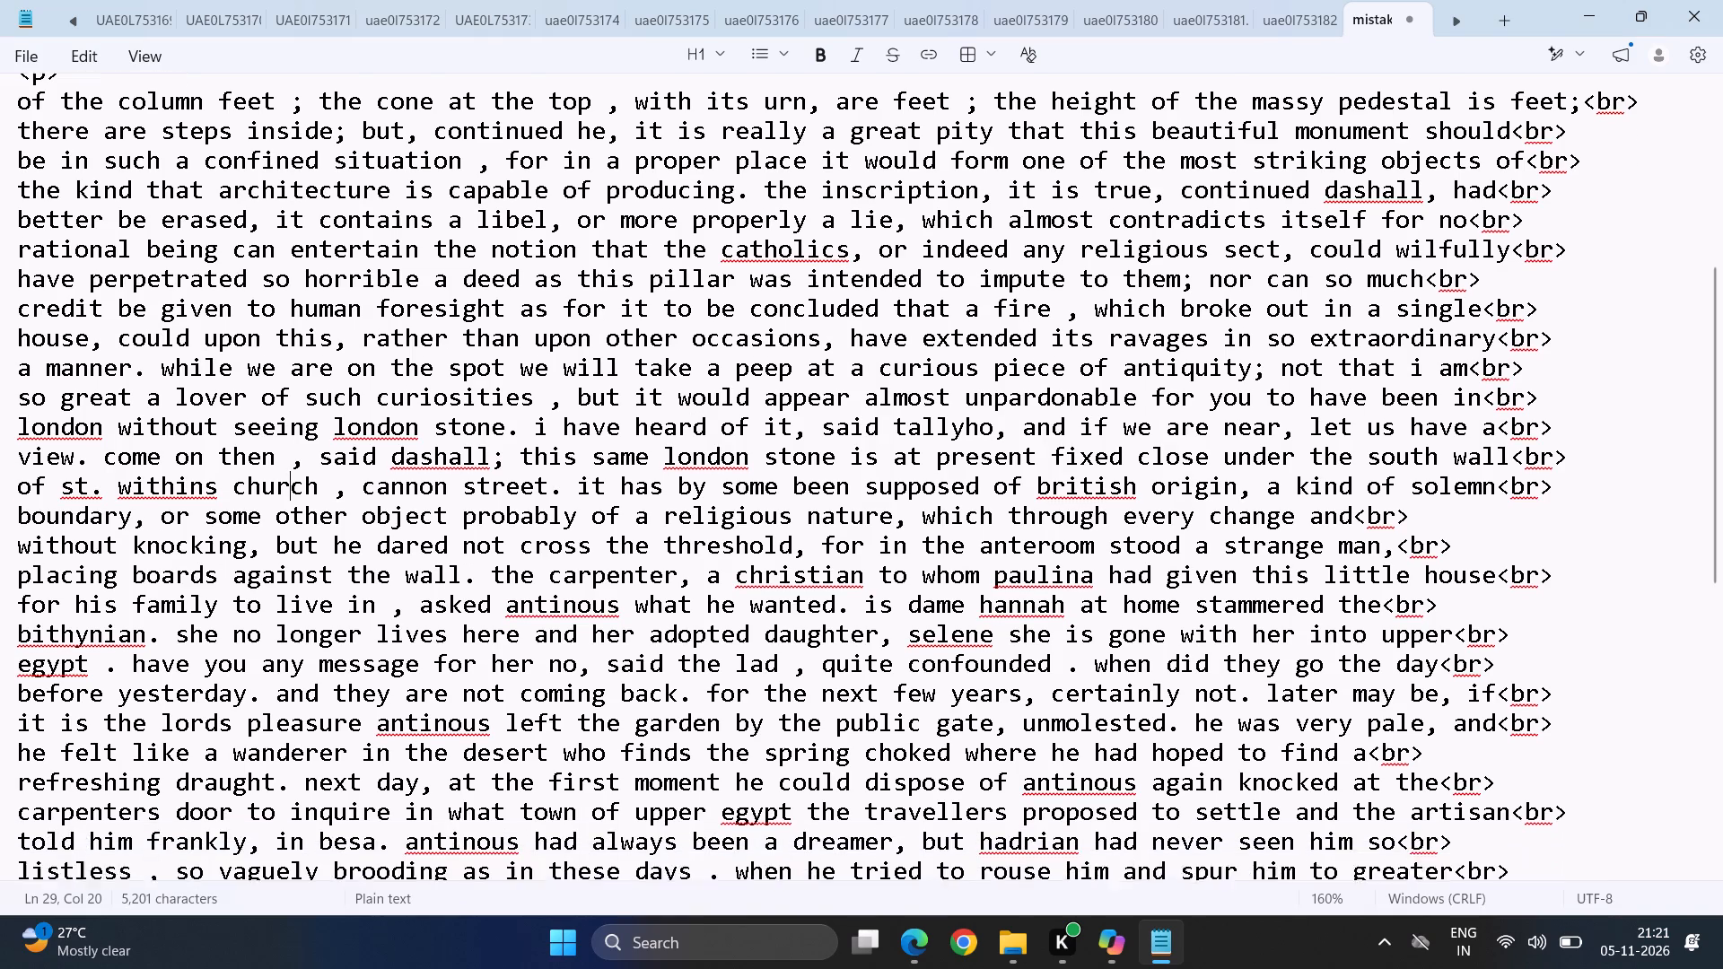
scroll(1413, 818, "down", 1)
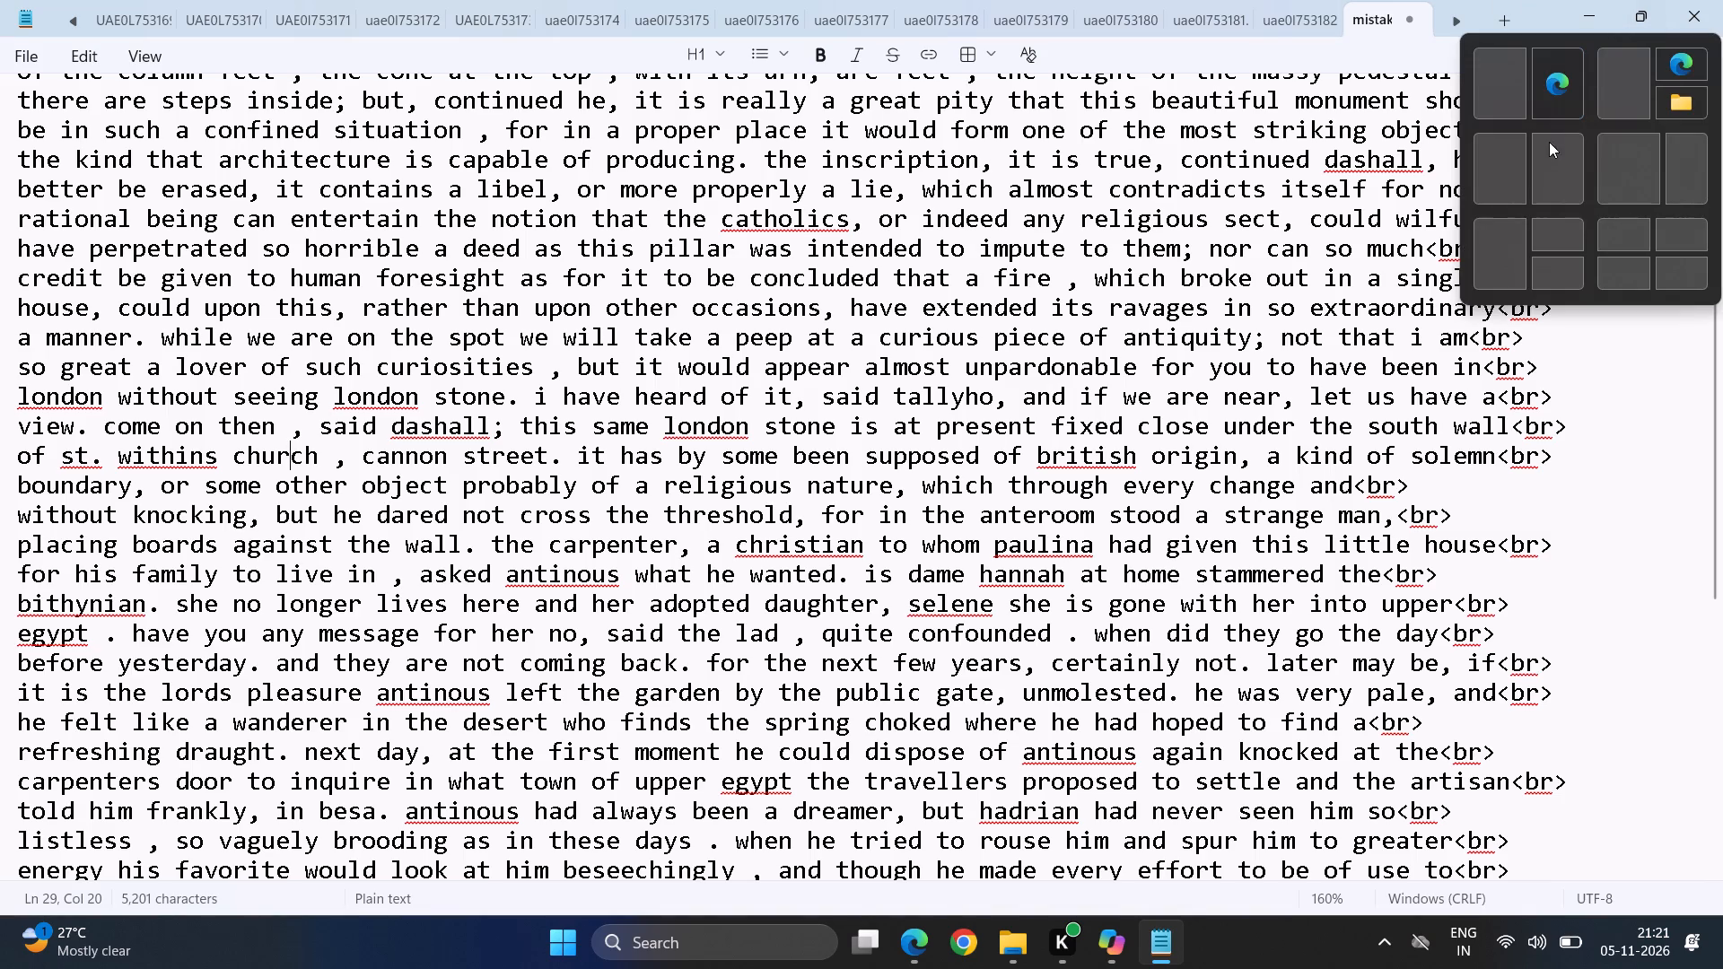
Place Notepad side by side with the browser window showing UAE0I753181.pdf.
left_click(1552, 144)
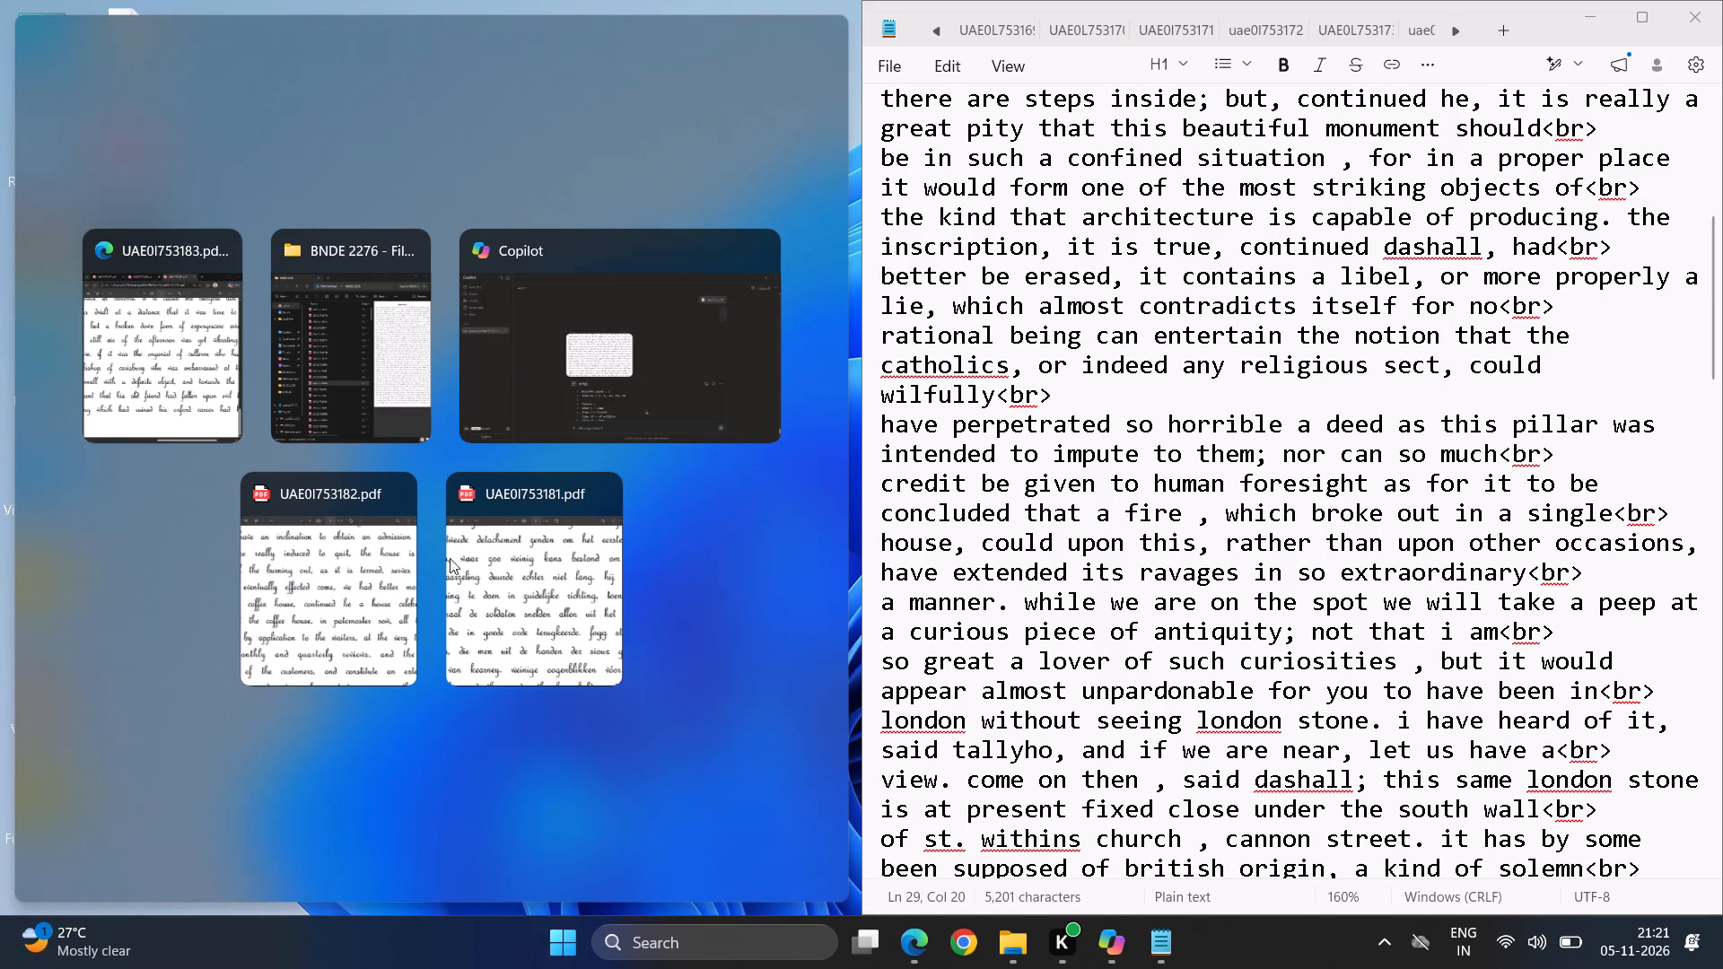
left_click(503, 571)
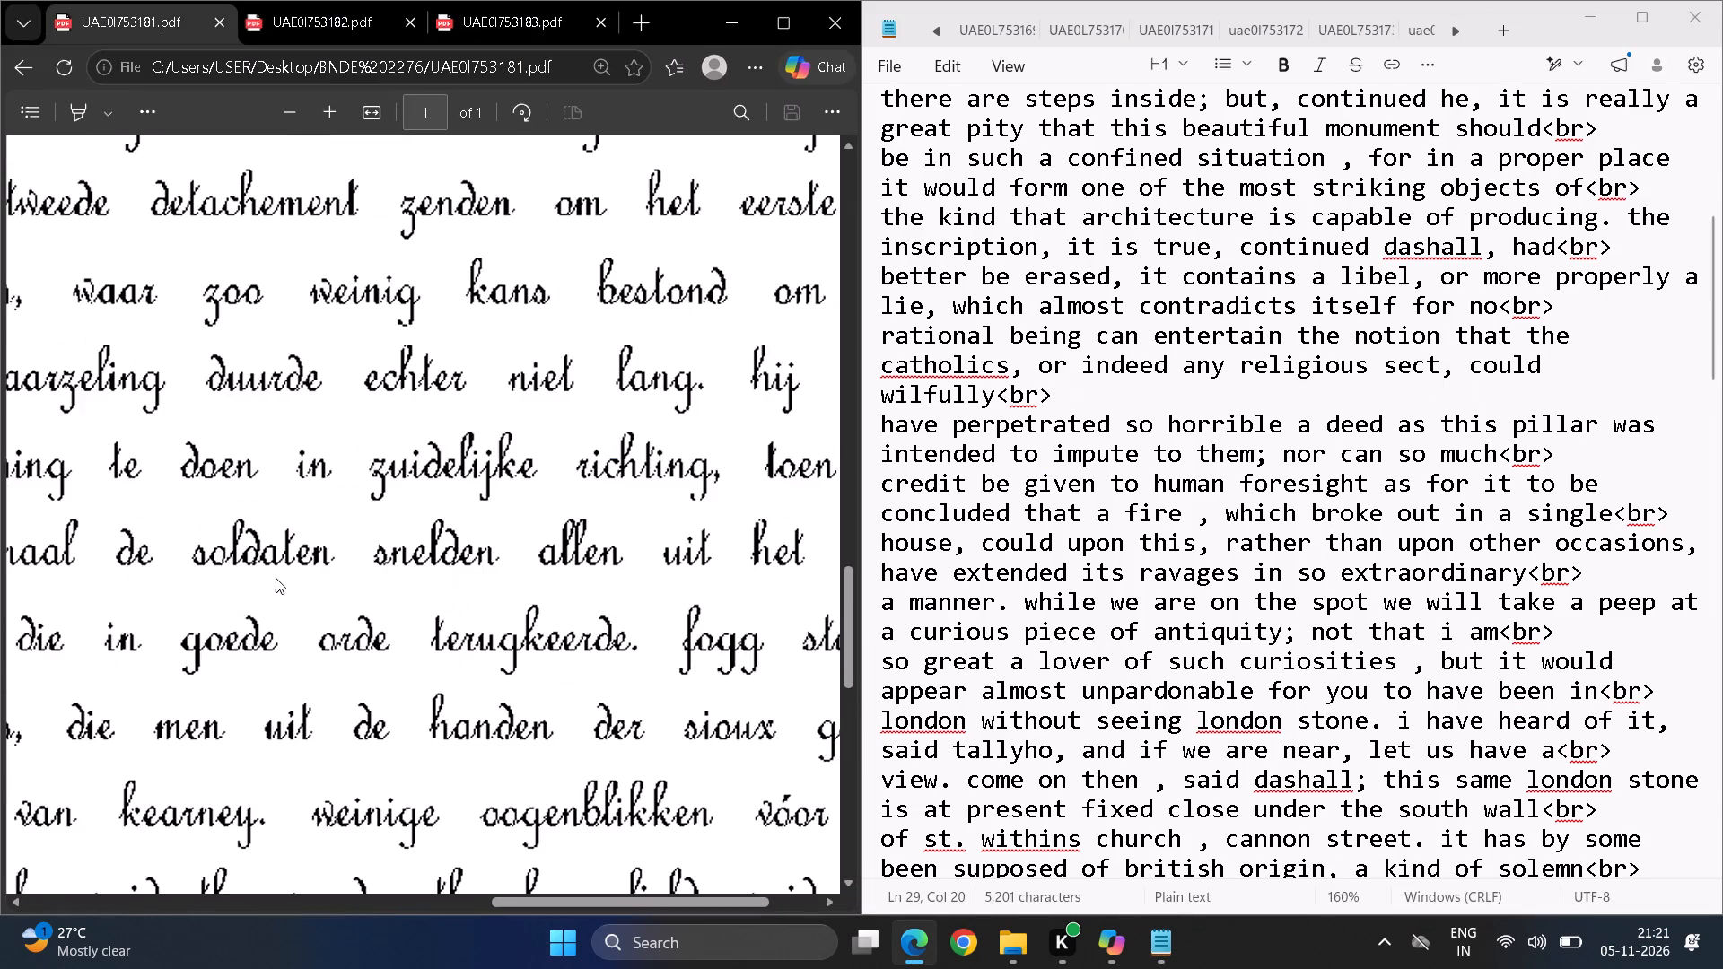
Examine the handwritten UAE0I753181 page from its closing lines back up to its opening lines, comparing it with the transcription.
scroll(276, 578, "right", 7)
scroll(276, 578, "down", 3)
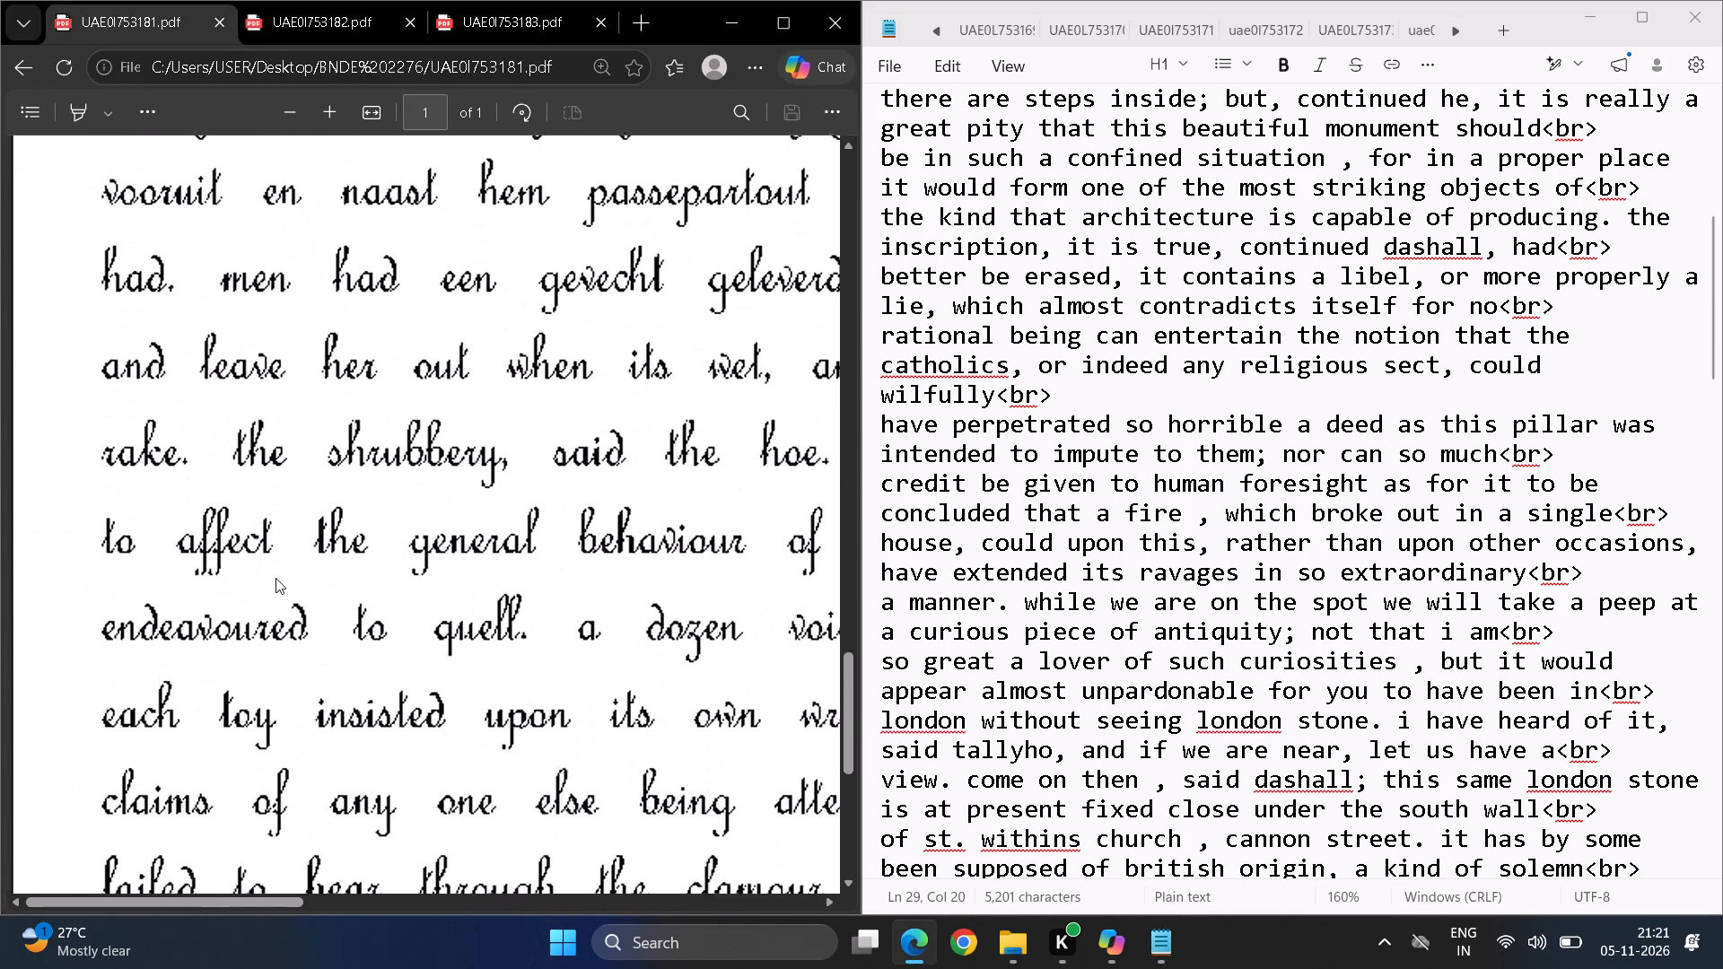
scroll(276, 578, "down", 5)
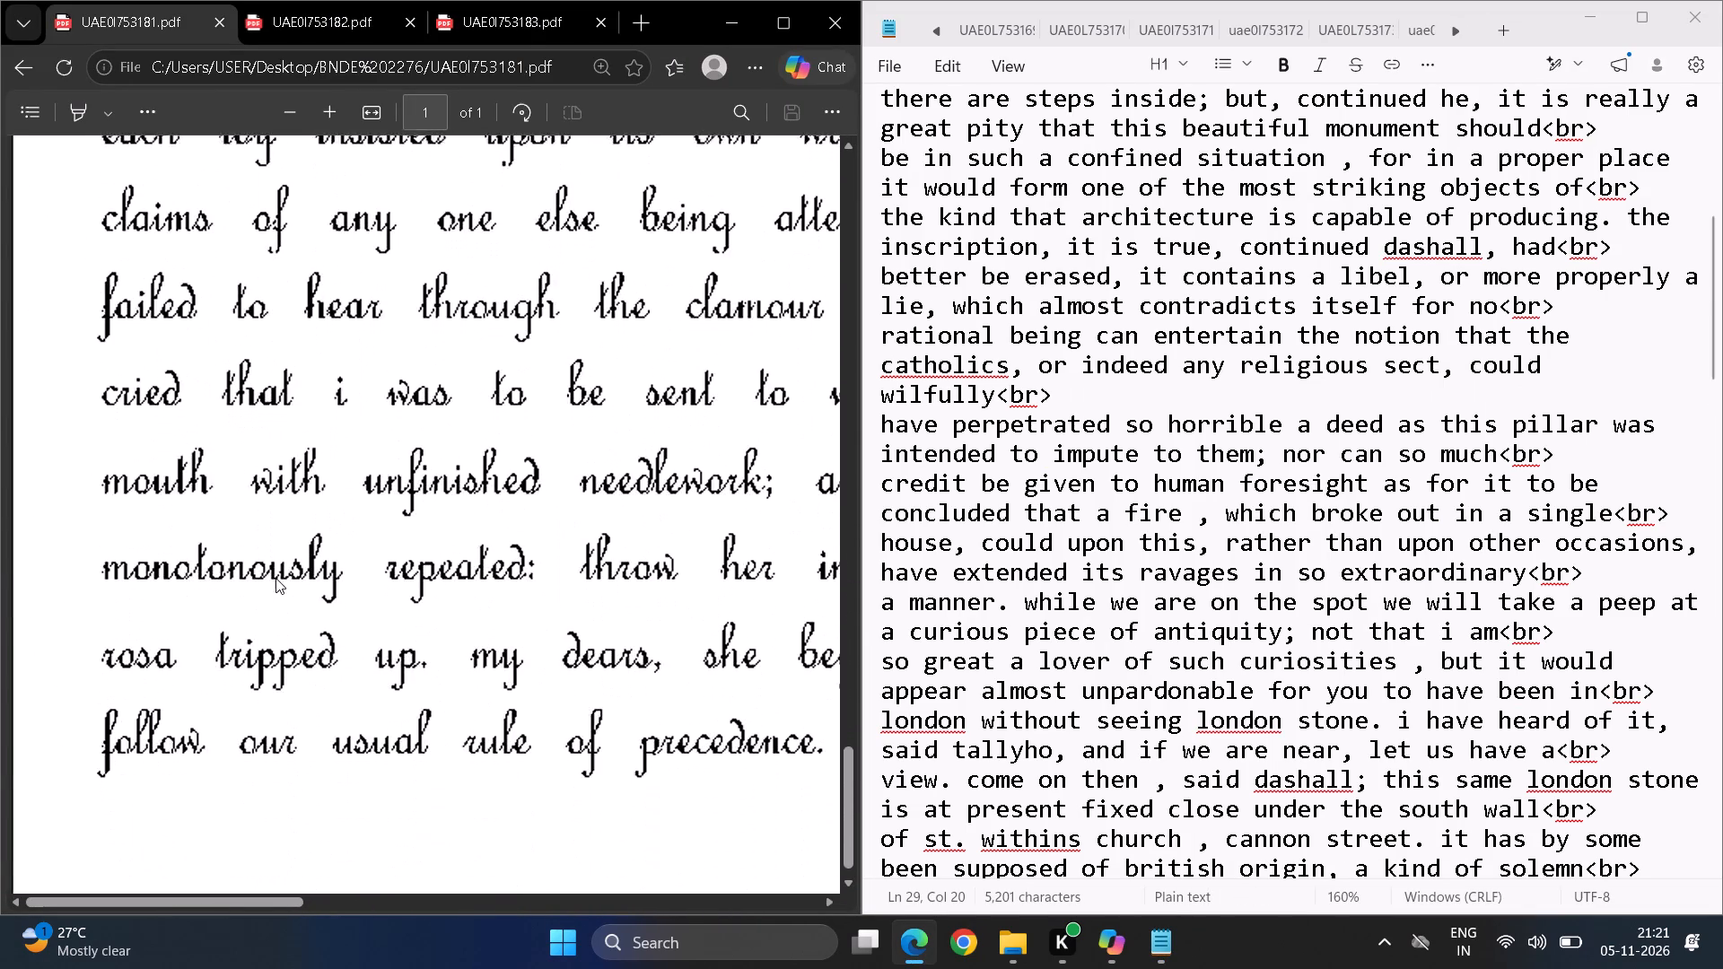
scroll(276, 578, "up", 8)
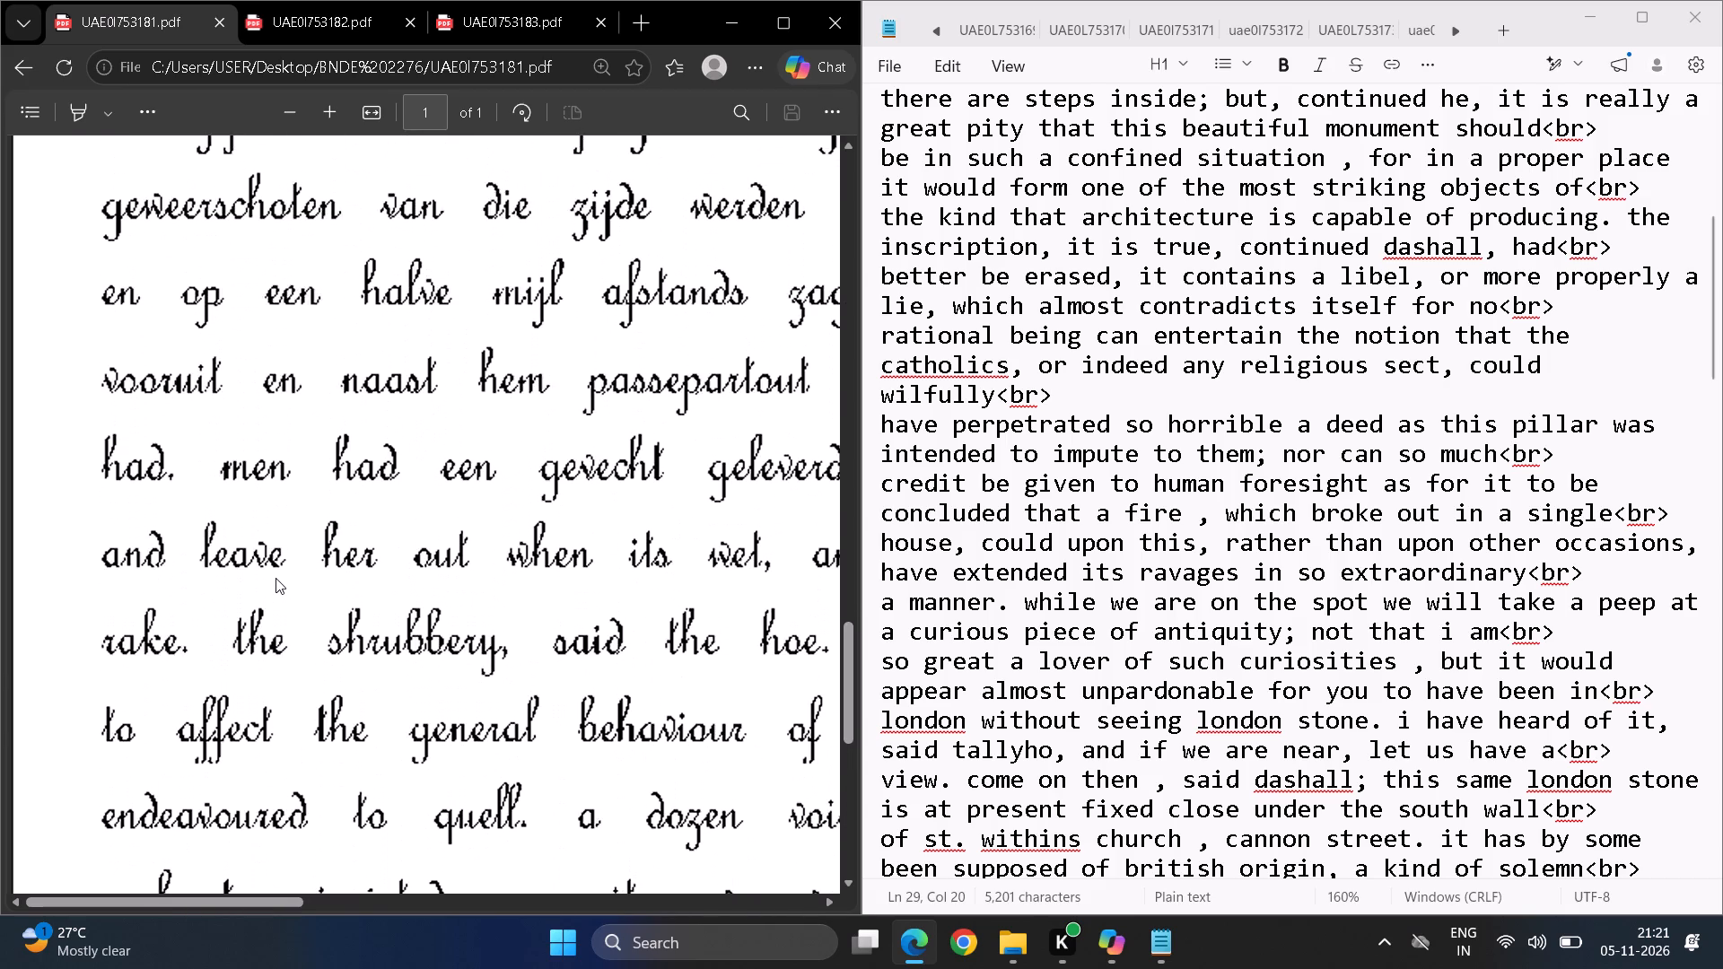
scroll(276, 578, "up", 6)
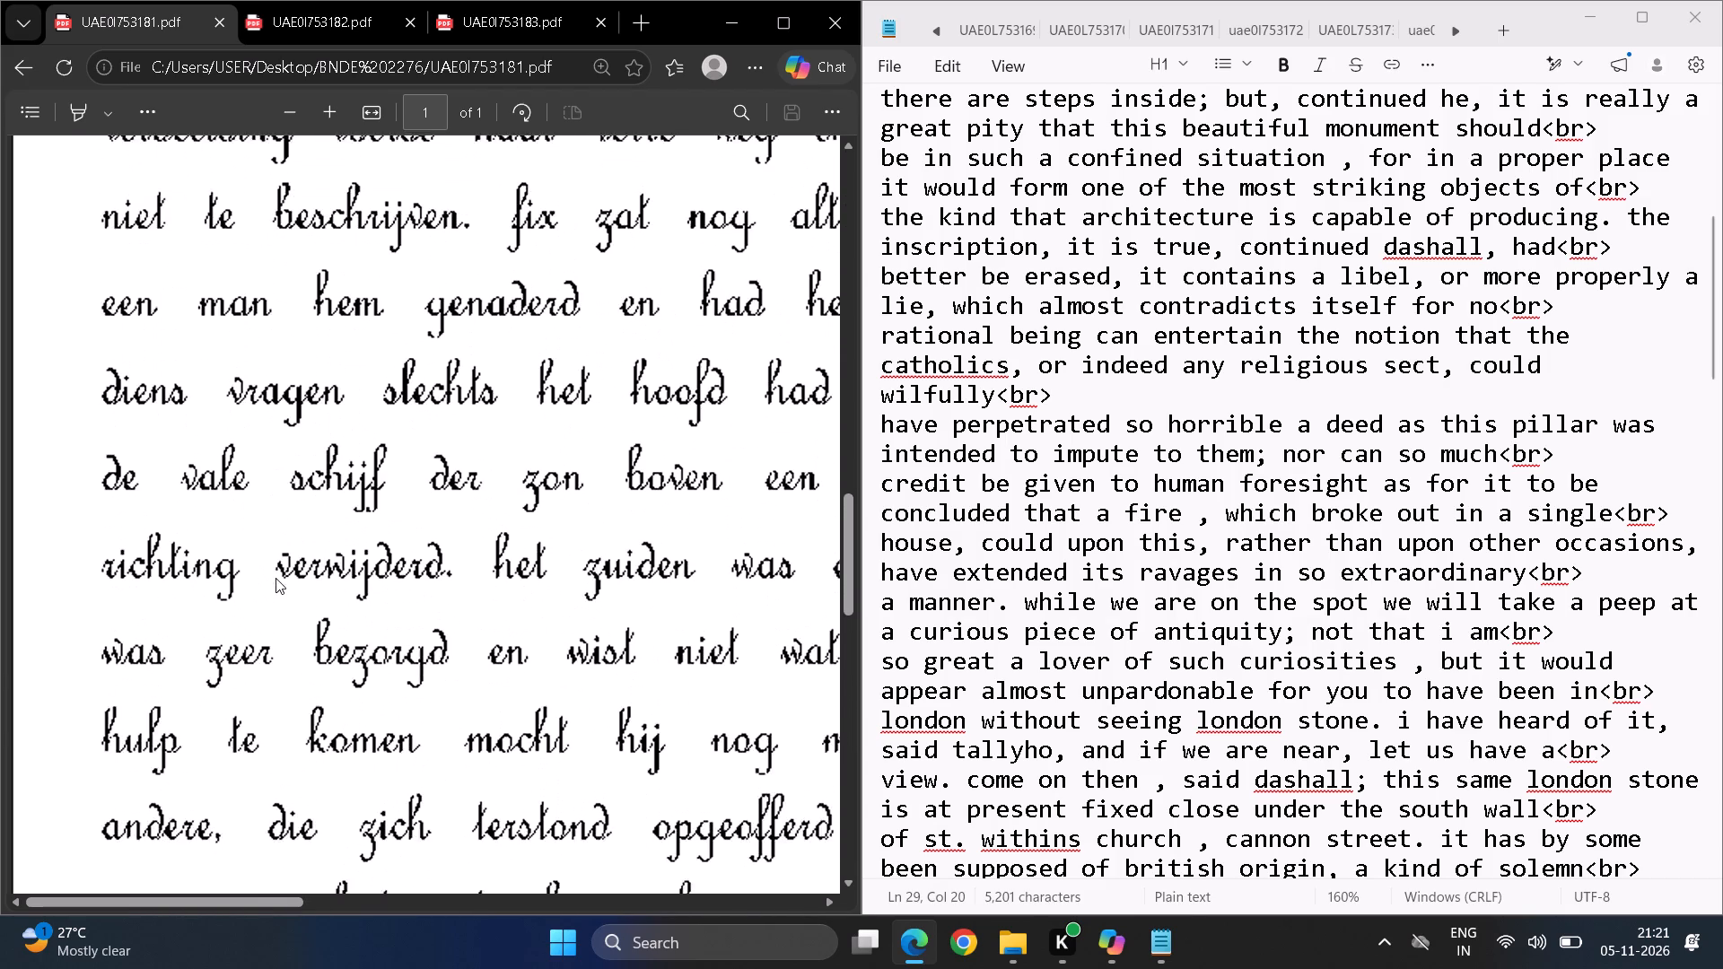
scroll(276, 578, "up", 4)
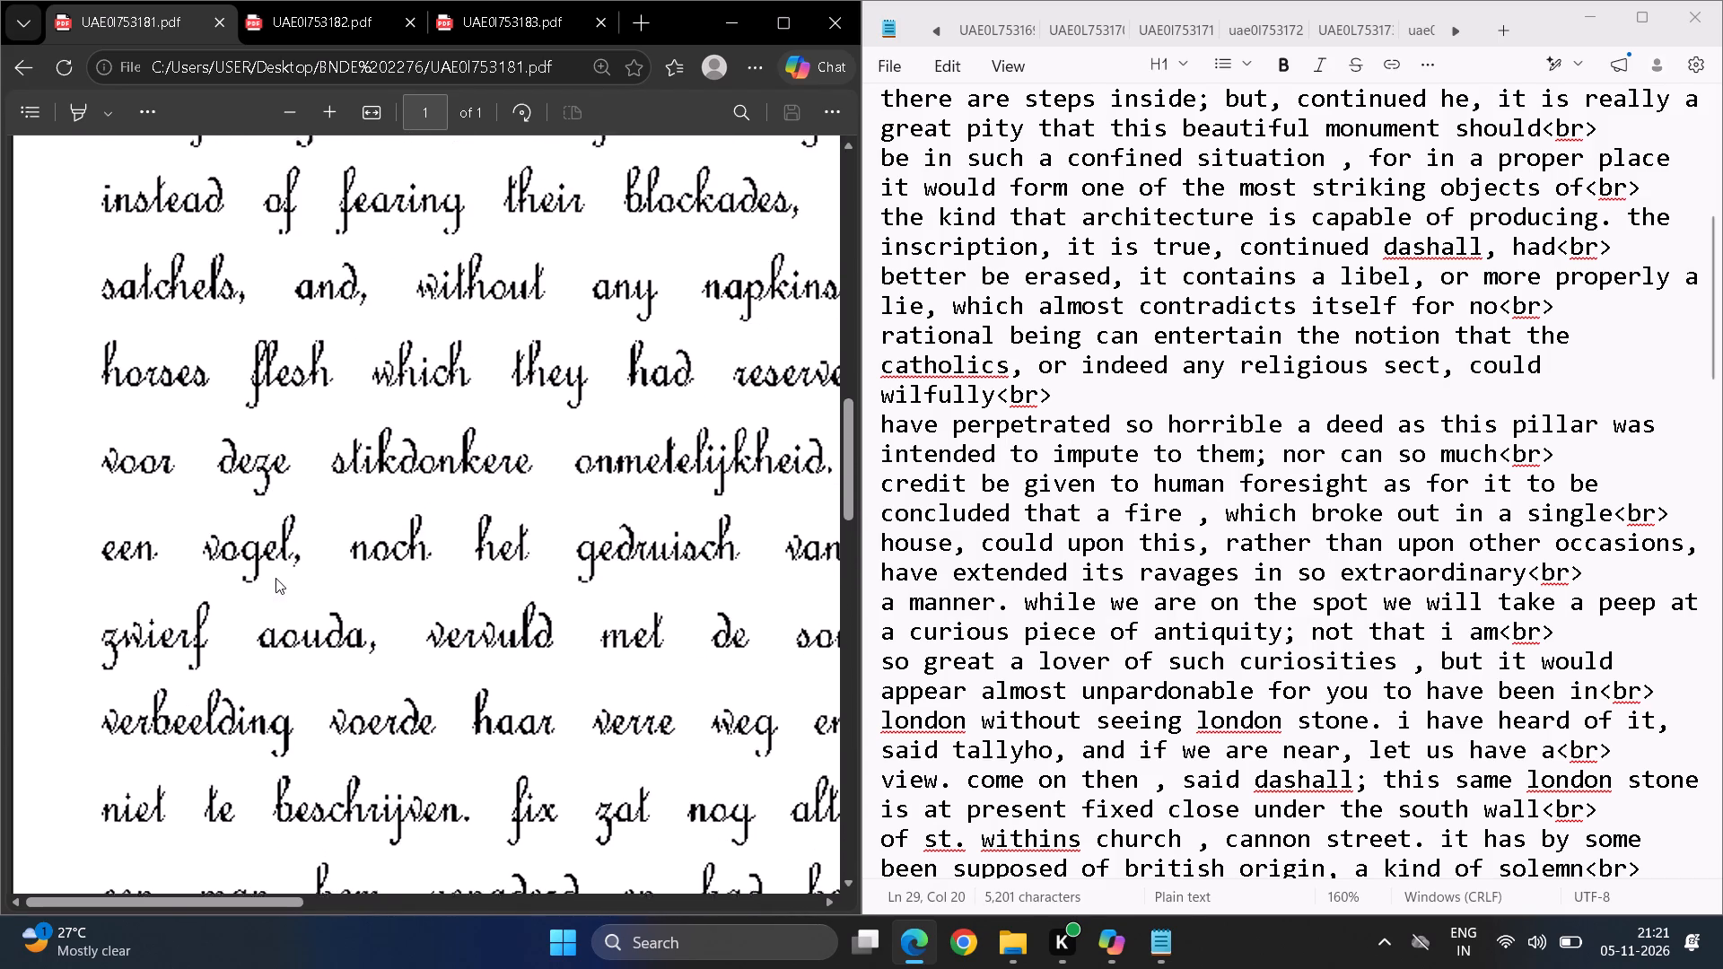
scroll(276, 578, "up", 6)
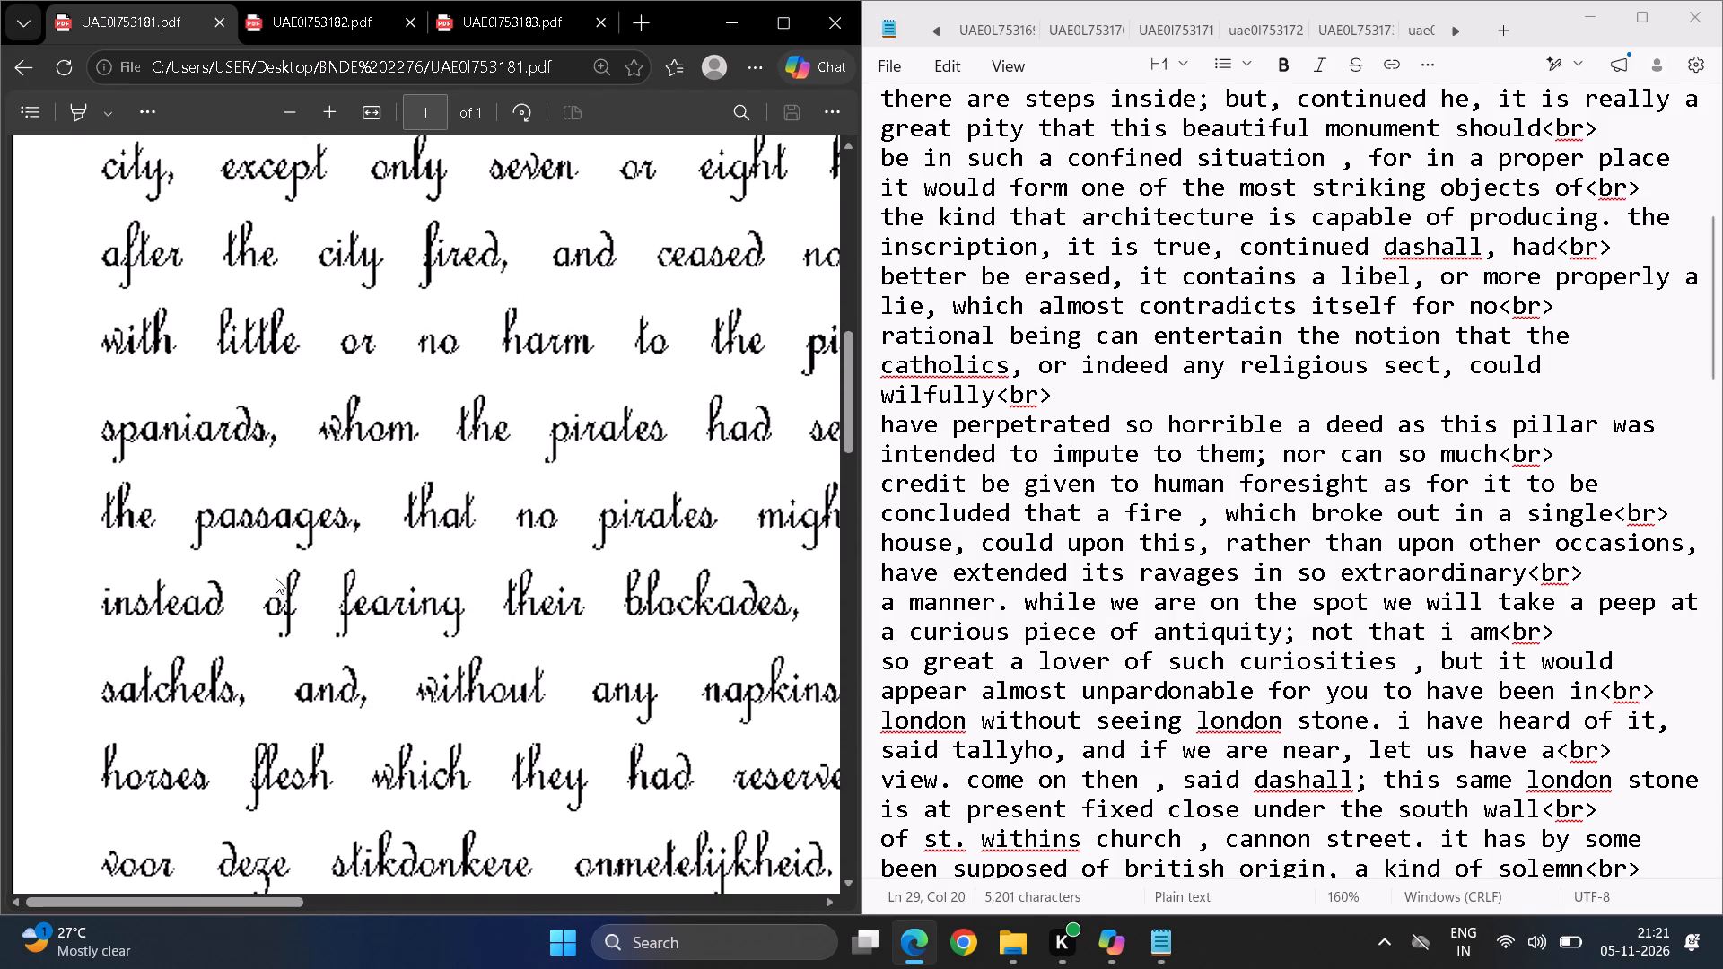
scroll(276, 578, "up", 4)
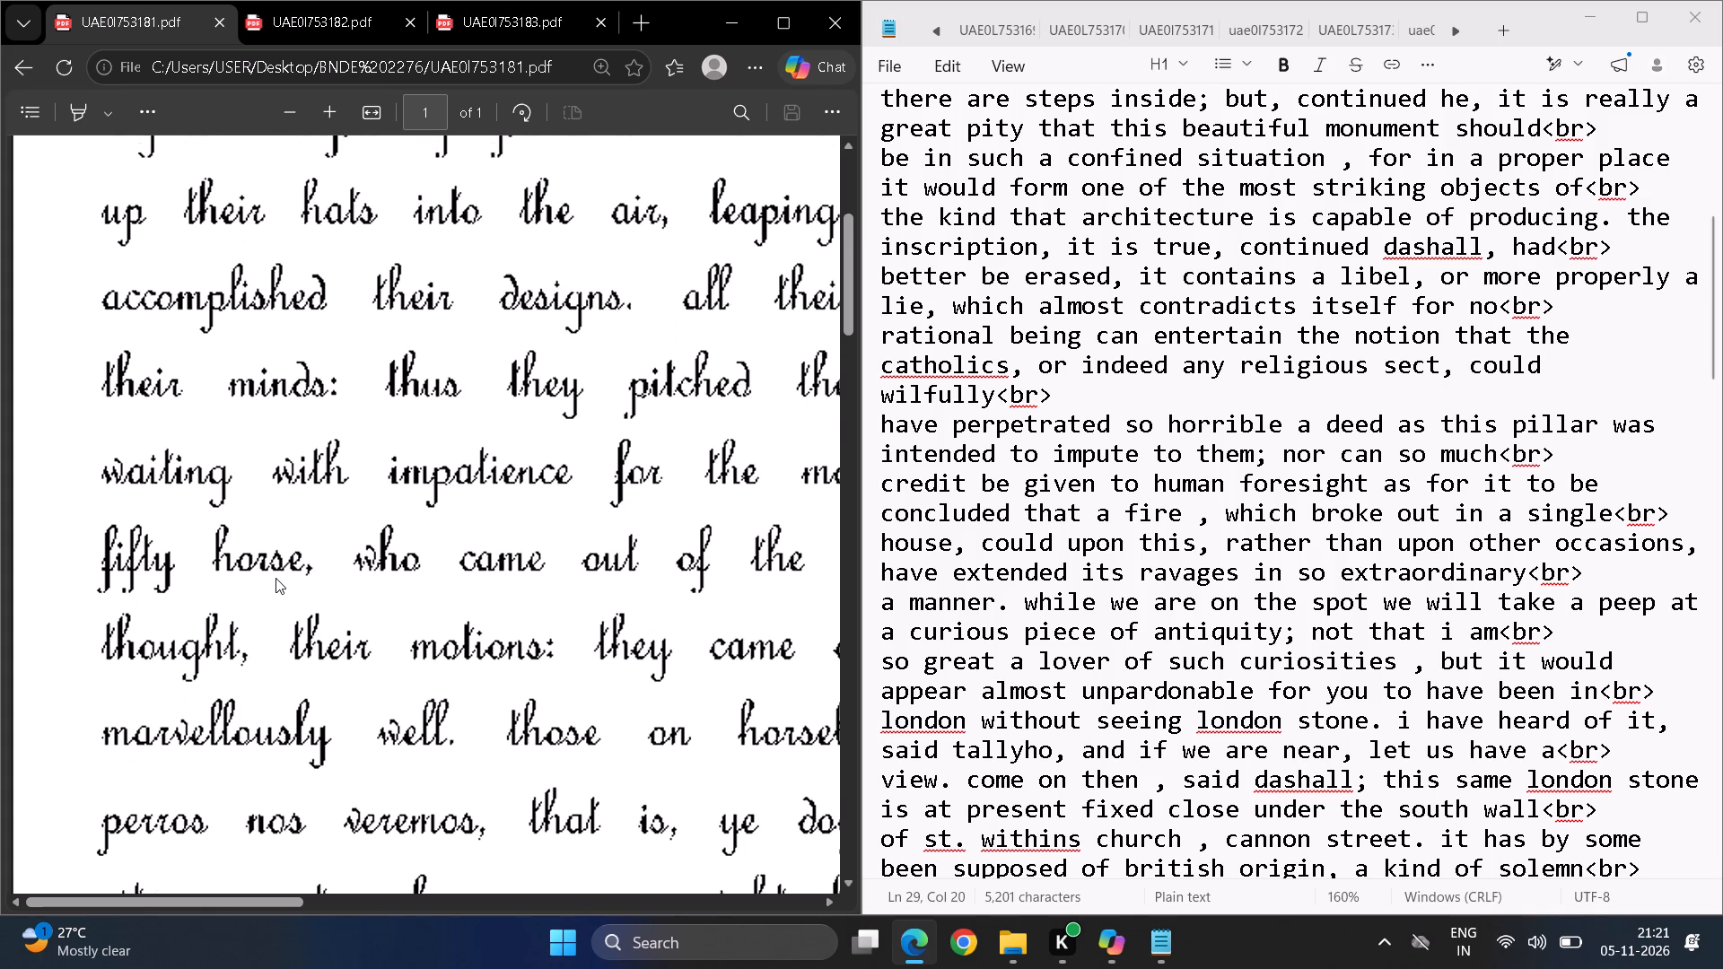
scroll(276, 578, "up", 3)
scroll(276, 578, "down", 1)
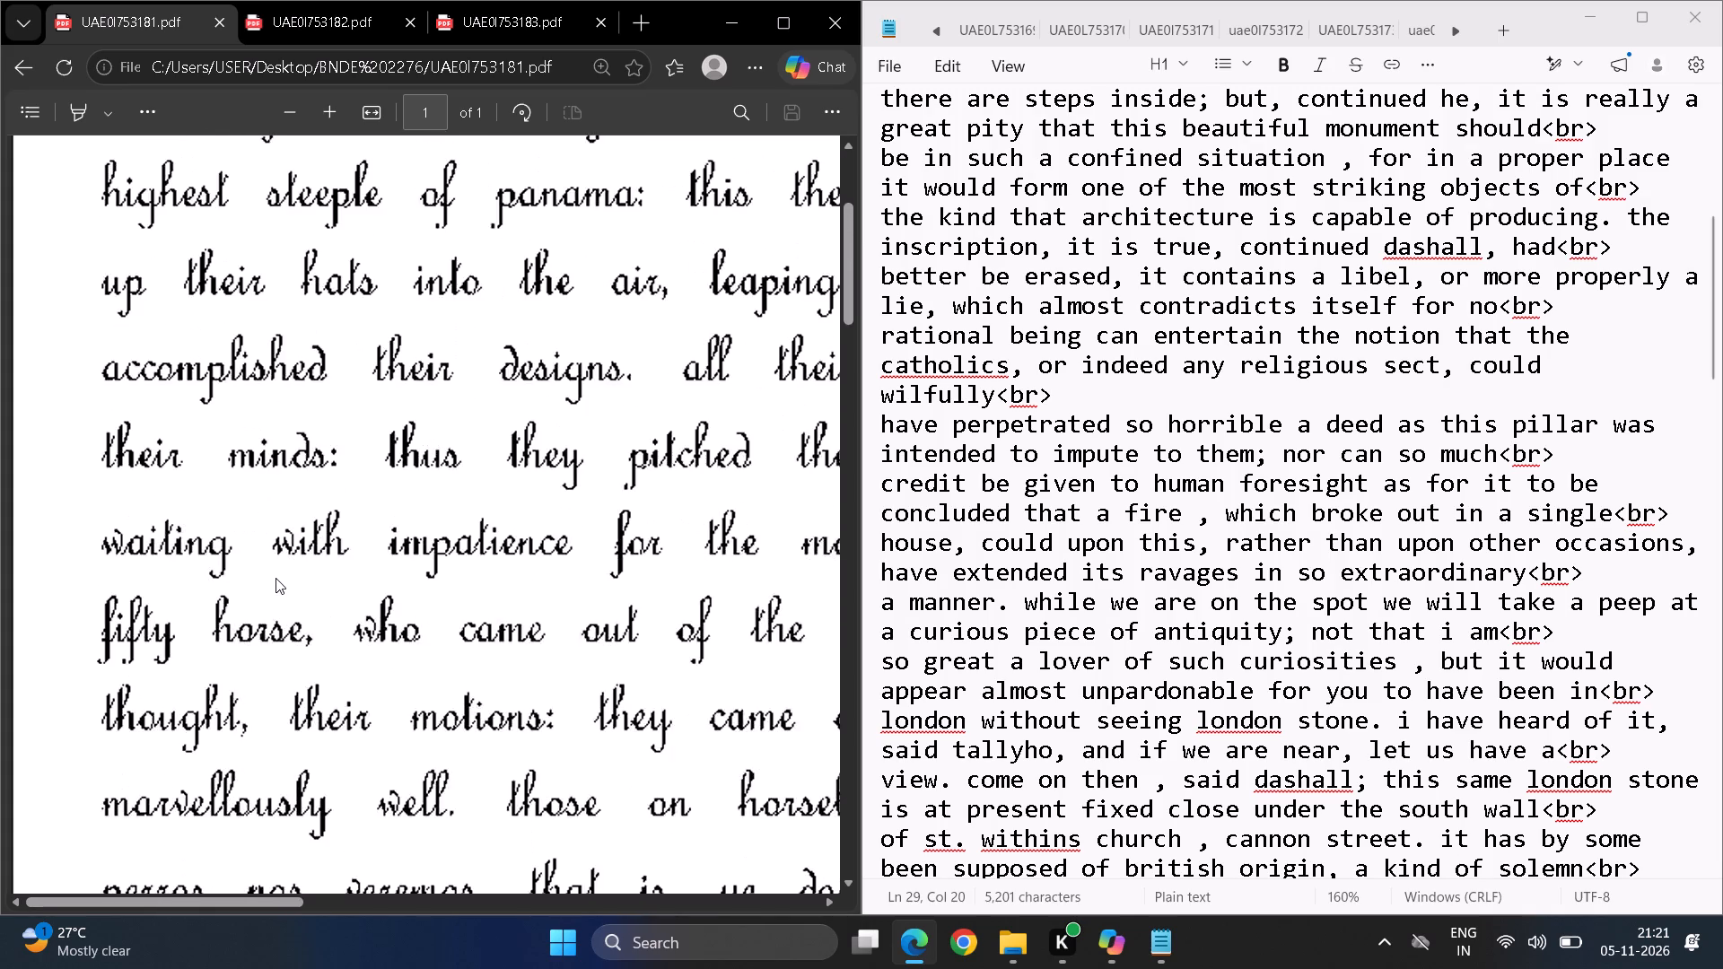
scroll(276, 578, "down", 1)
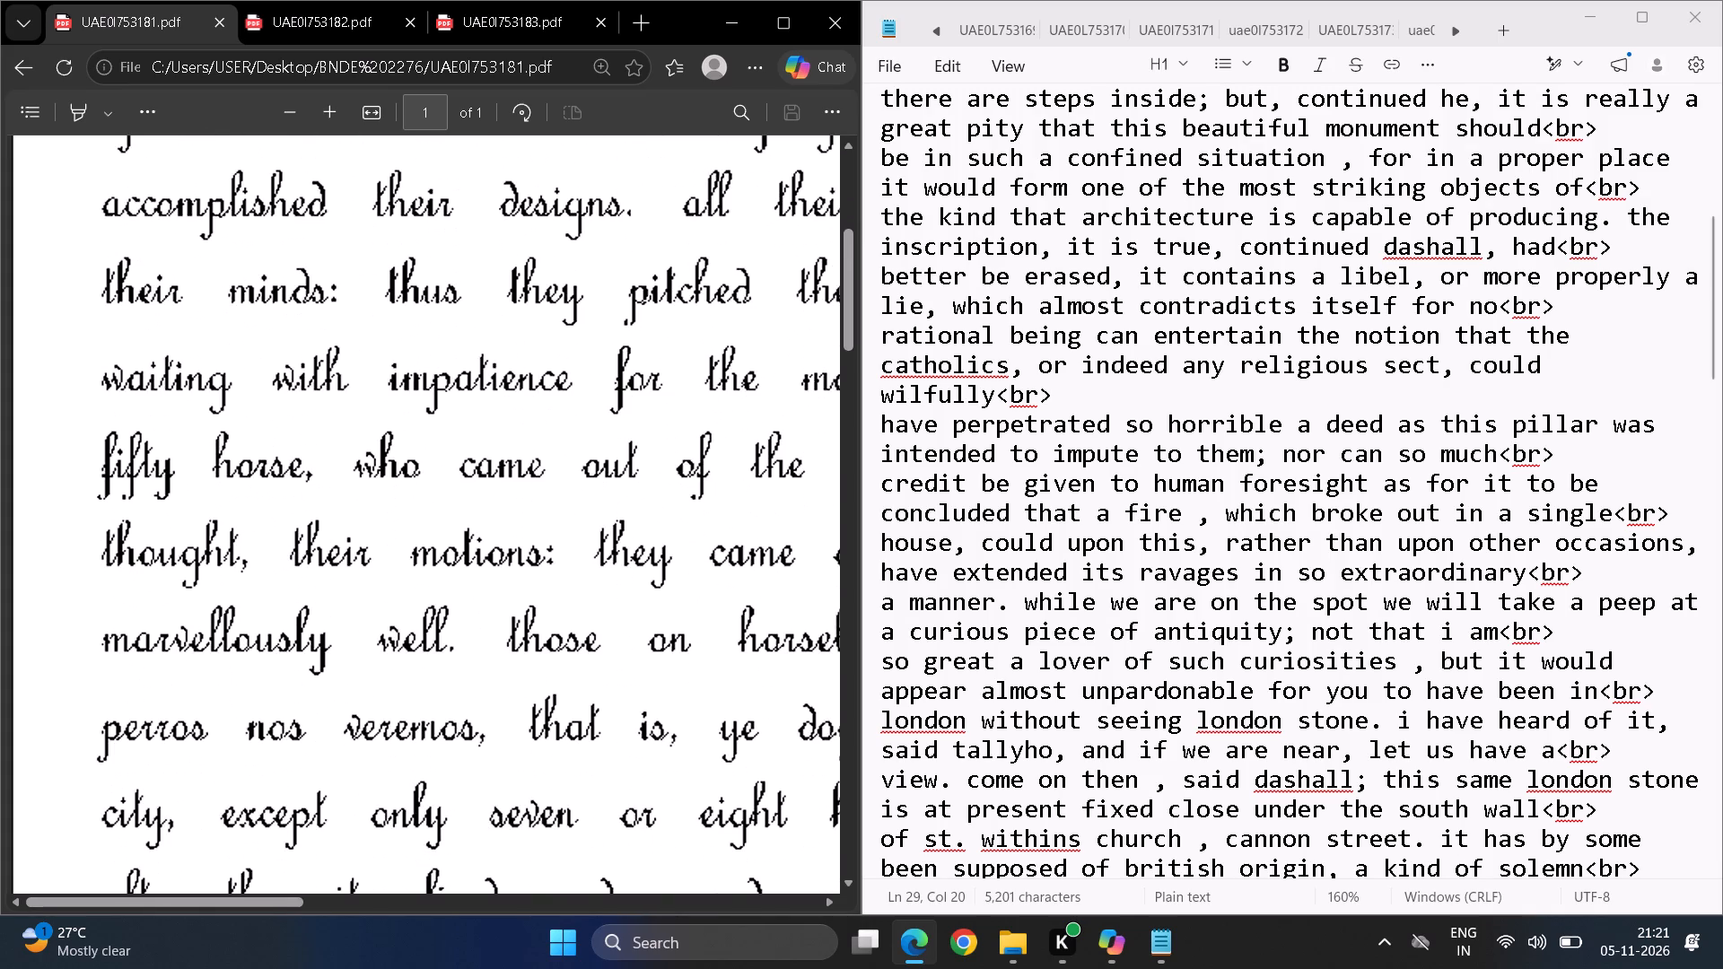
Switch to UAE0I753183.pdf and look up the page for the flagged word "besa", checking it against the review notes.
left_click(509, 16)
scroll(281, 511, "right", 7)
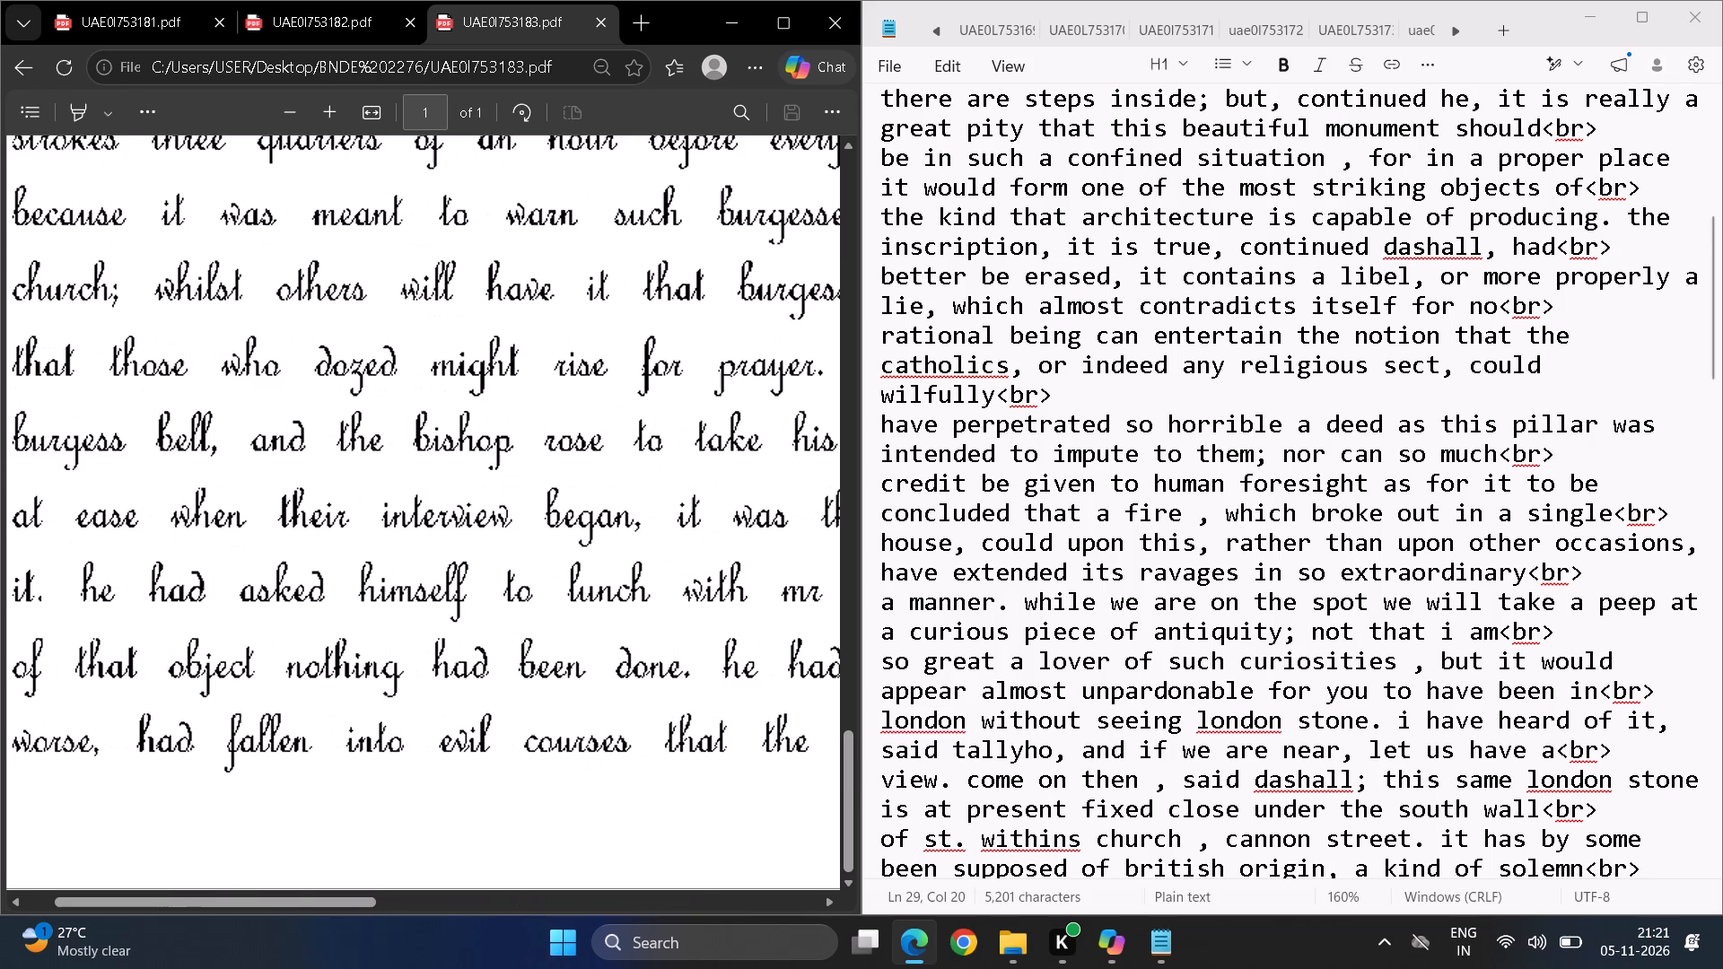
scroll(281, 511, "up", 5)
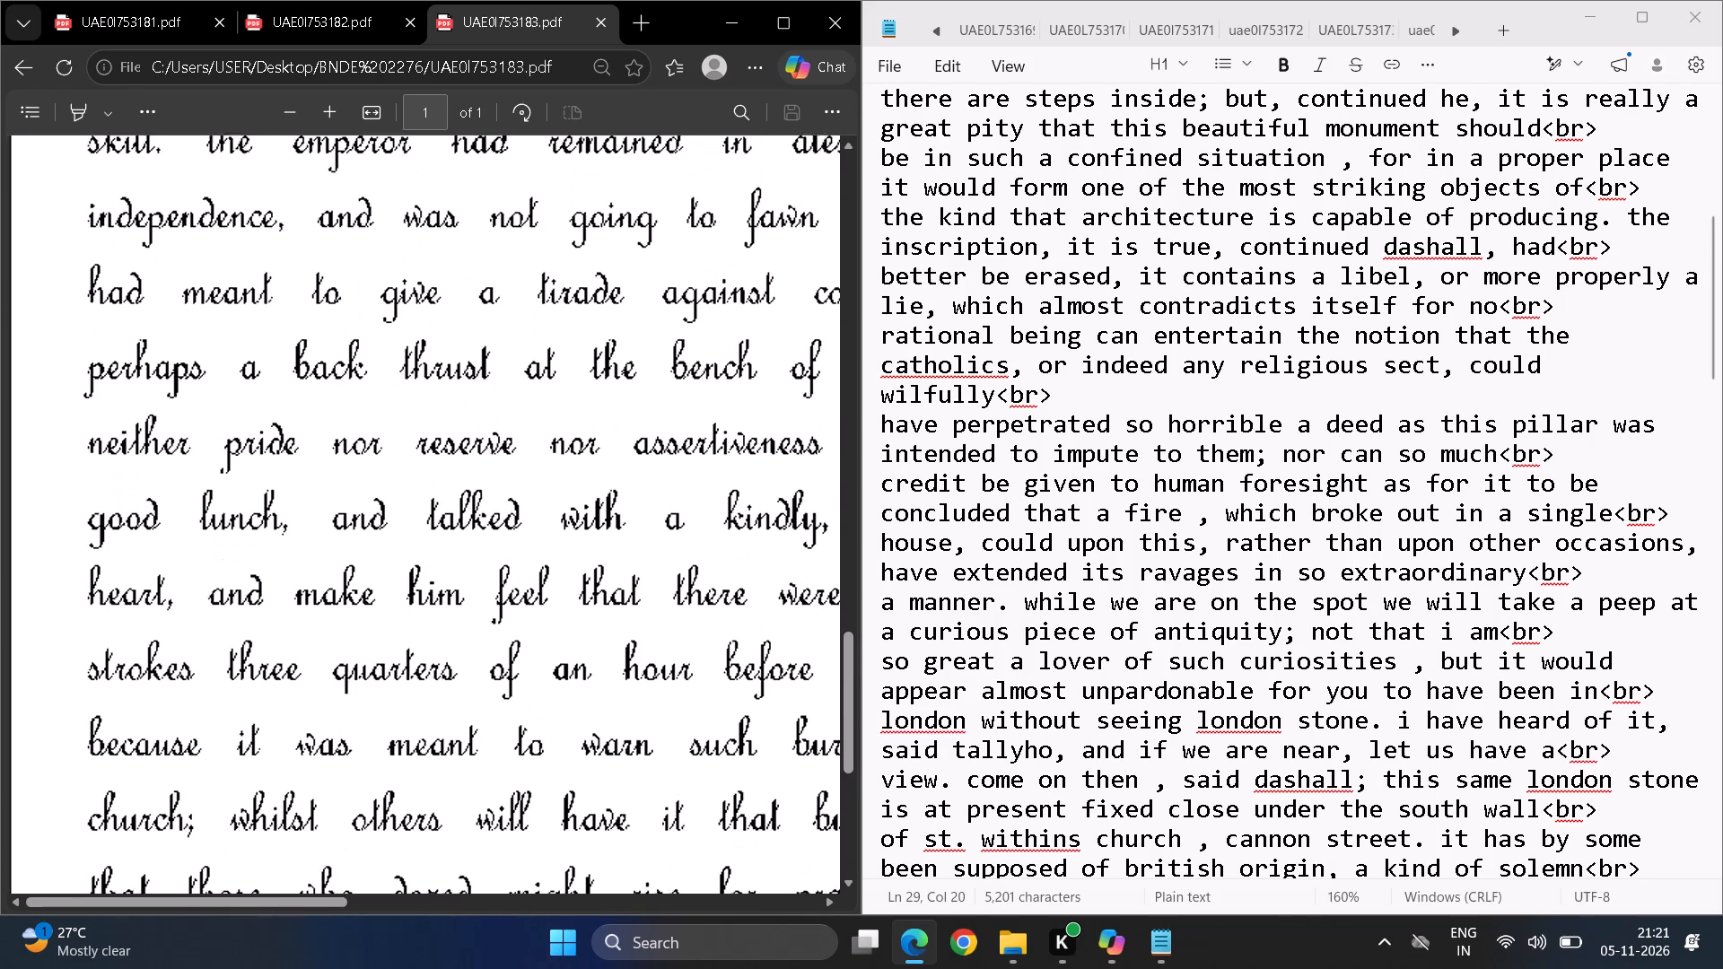
scroll(281, 511, "up", 3)
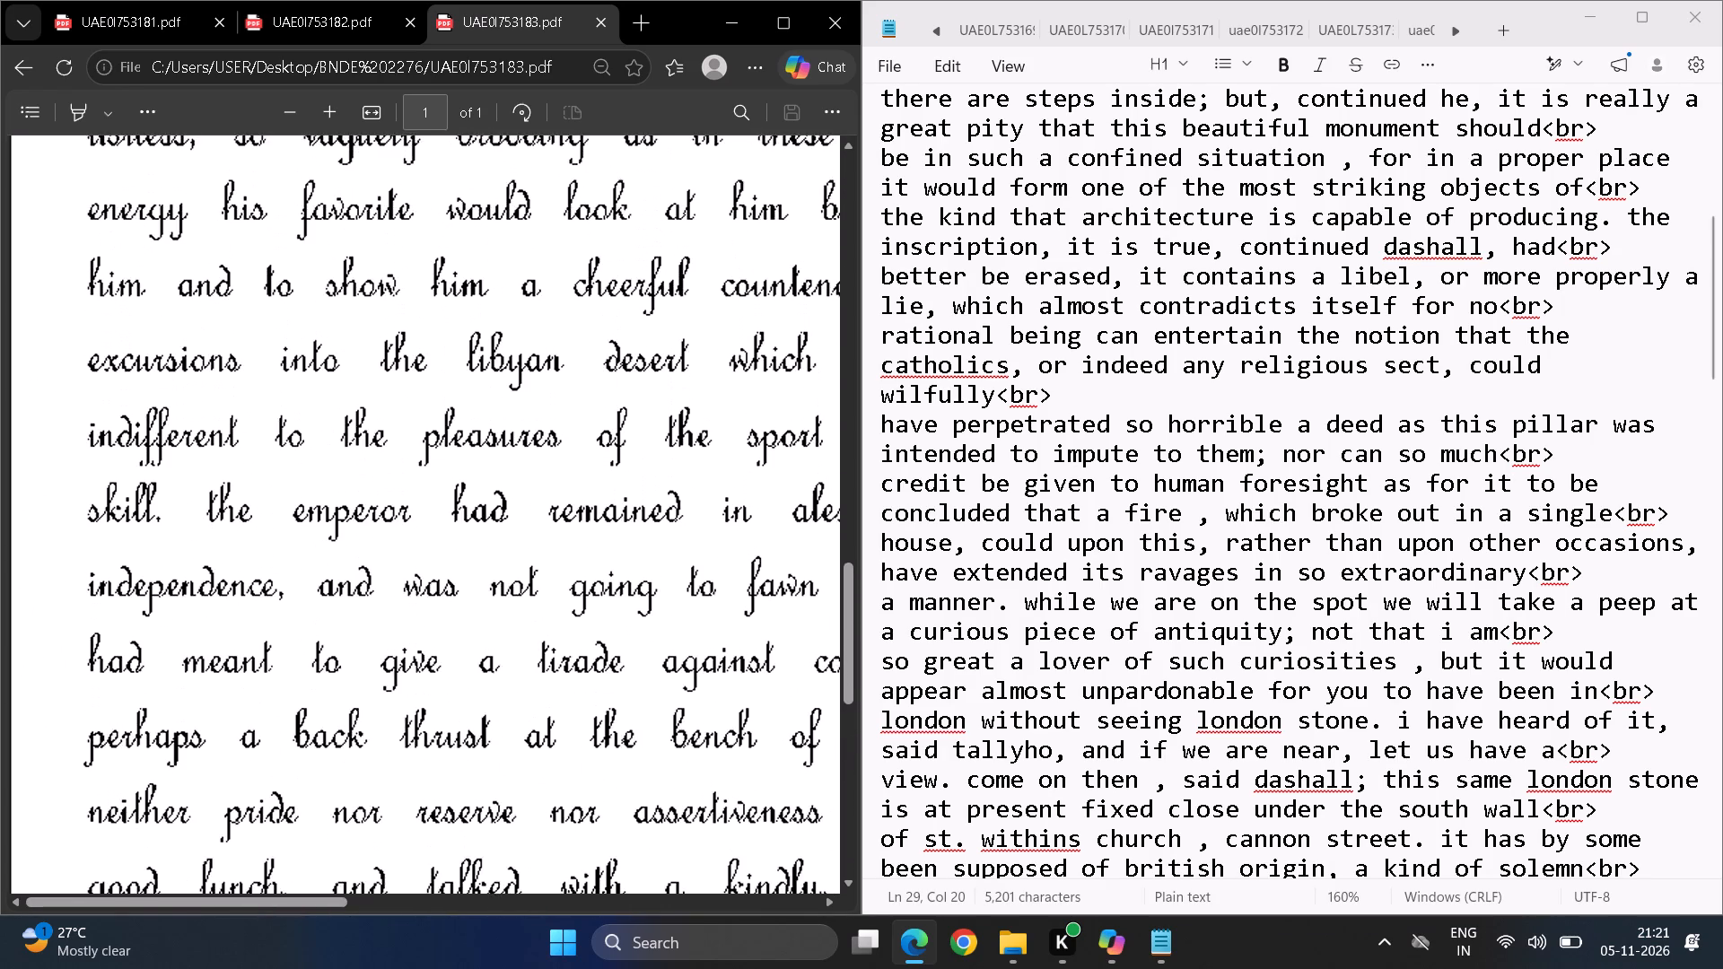
scroll(281, 511, "up", 3)
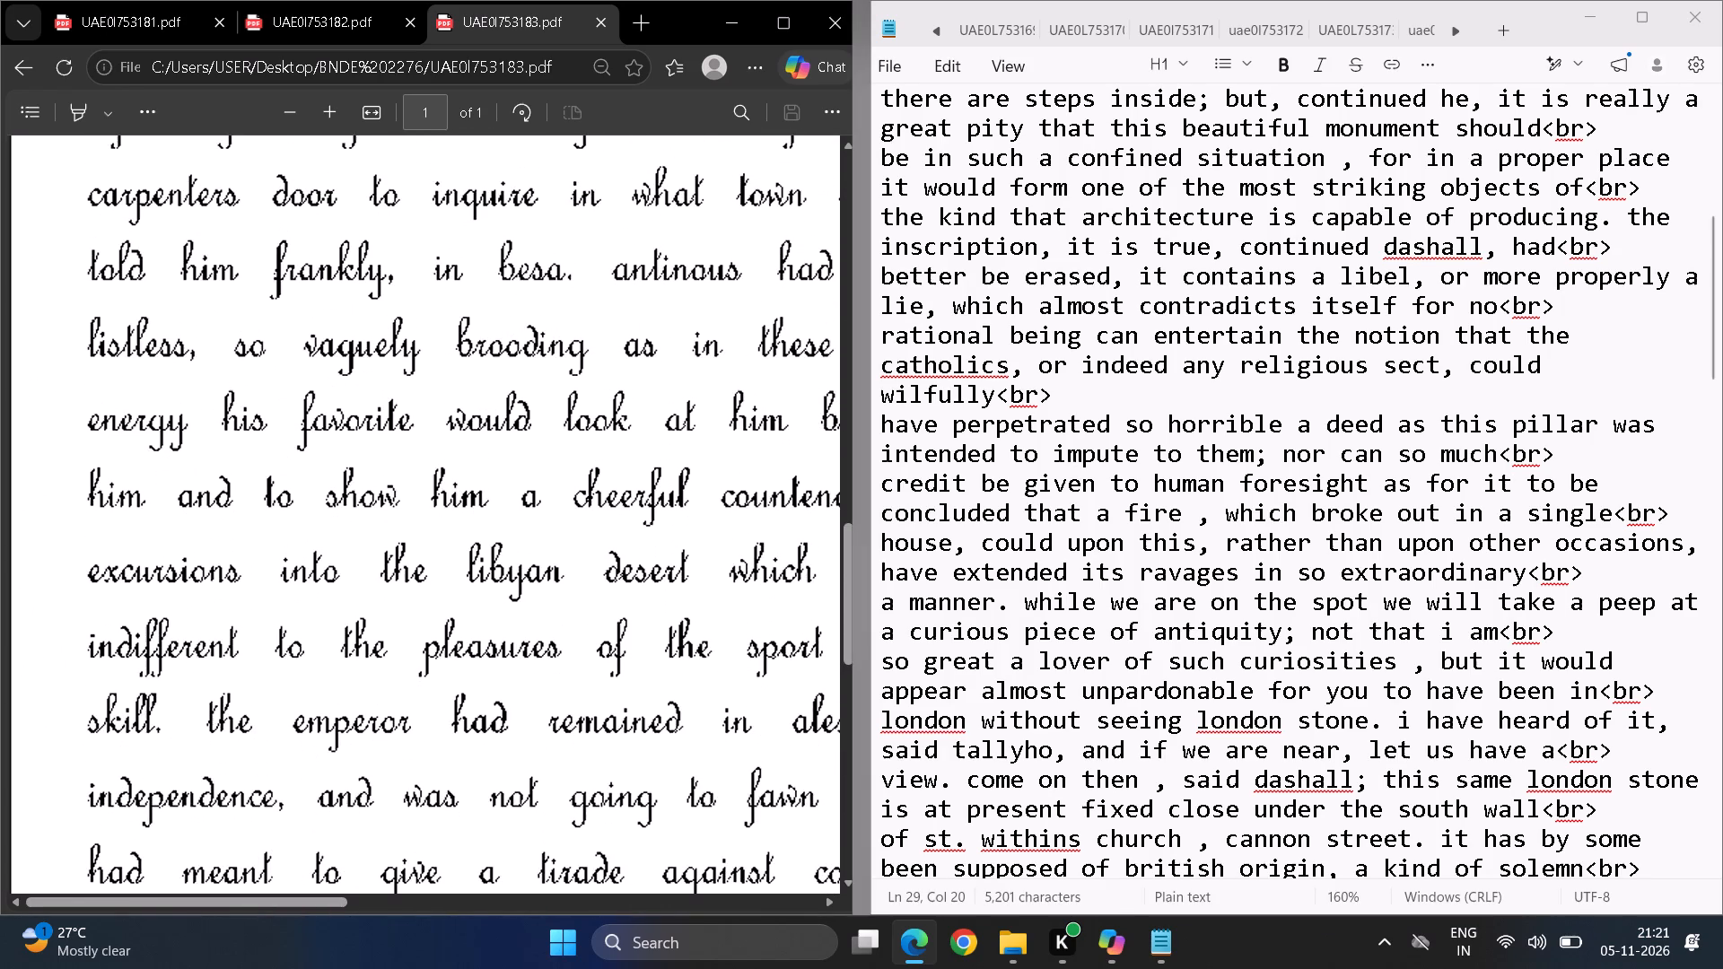
scroll(1147, 342, "up", 8)
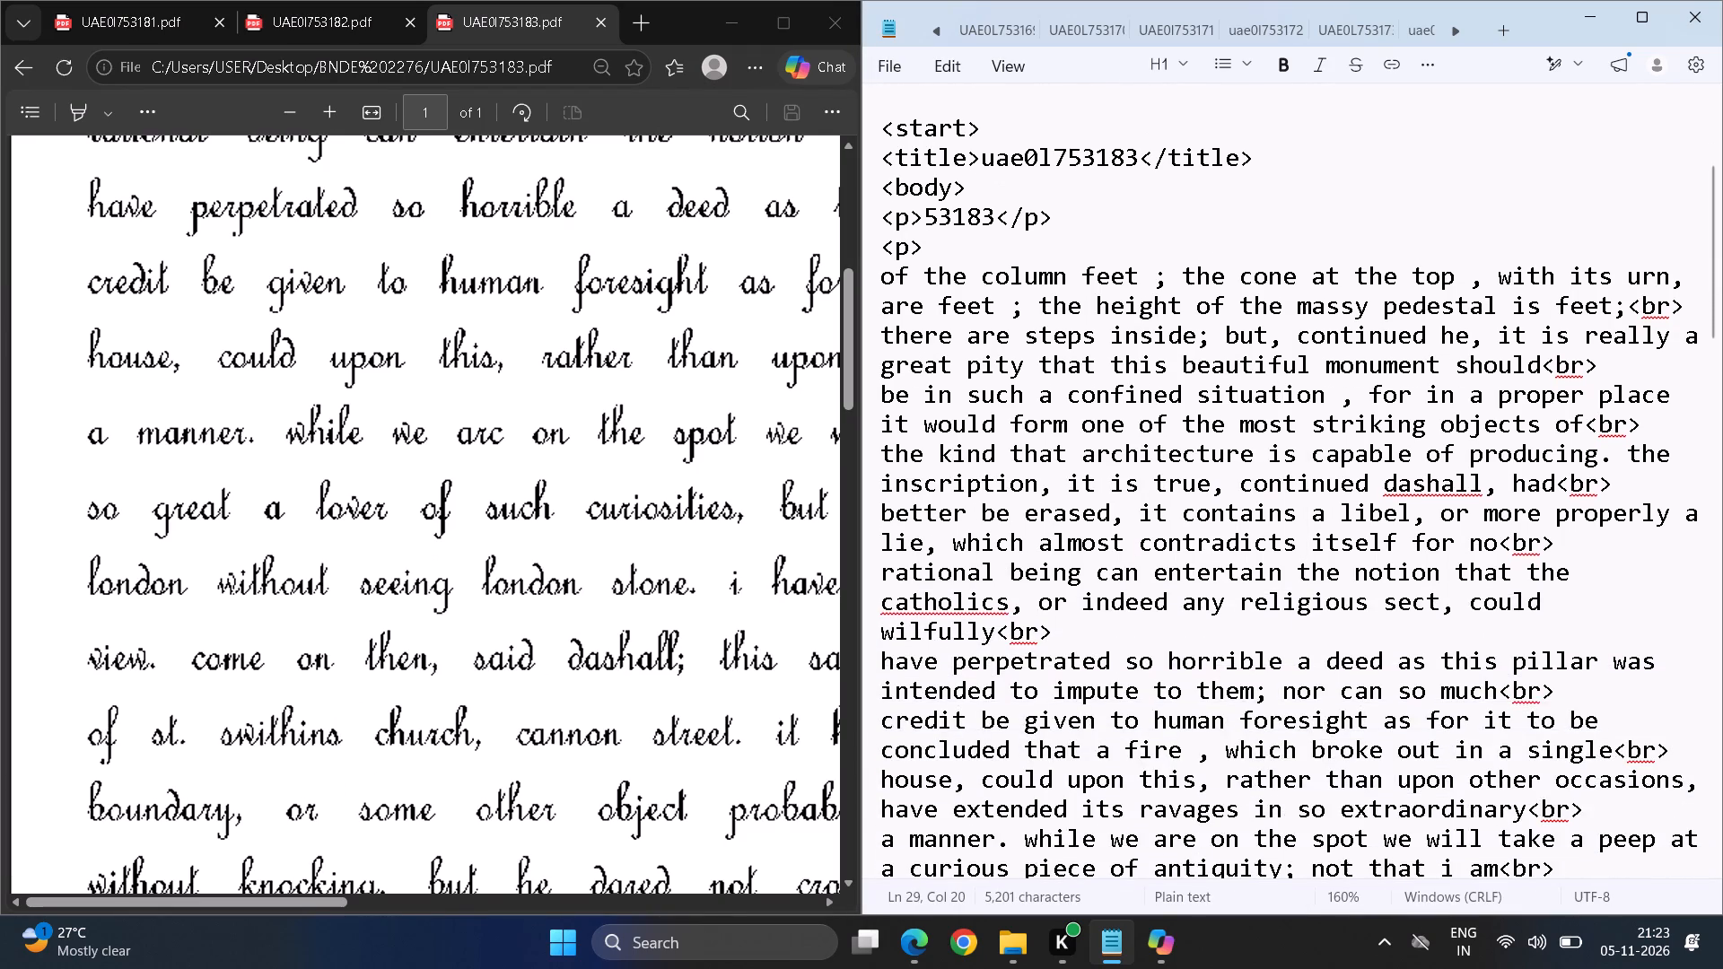
scroll(1009, 690, "down", 2)
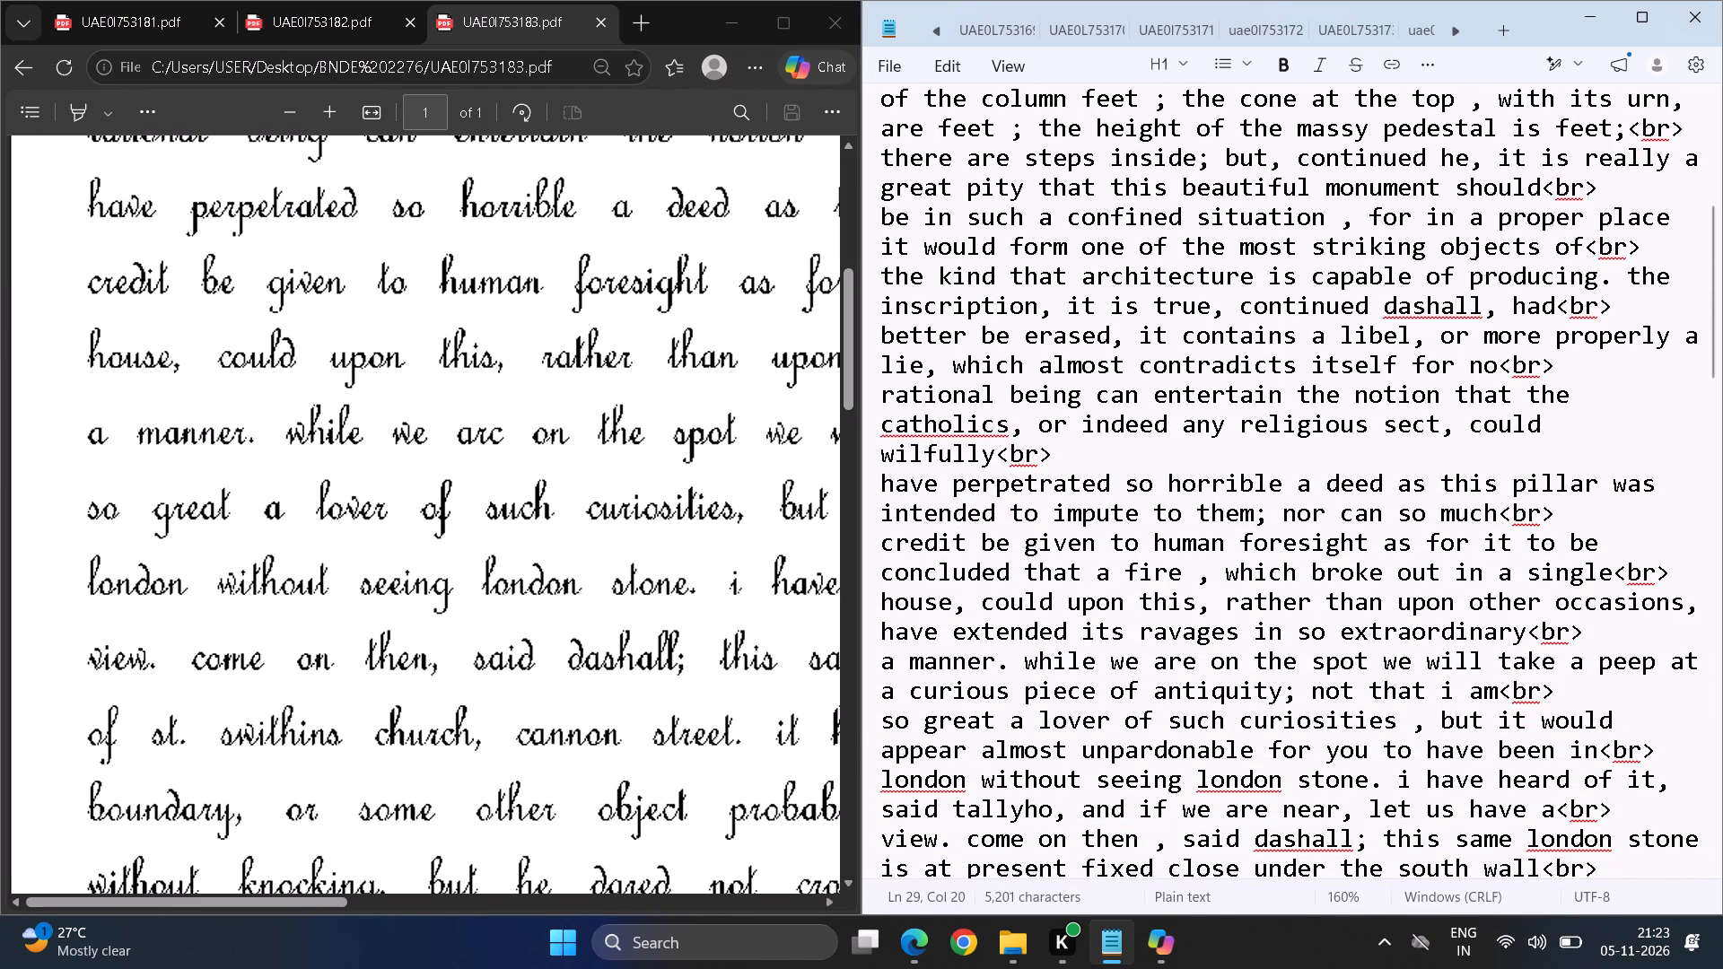
scroll(1009, 690, "down", 1)
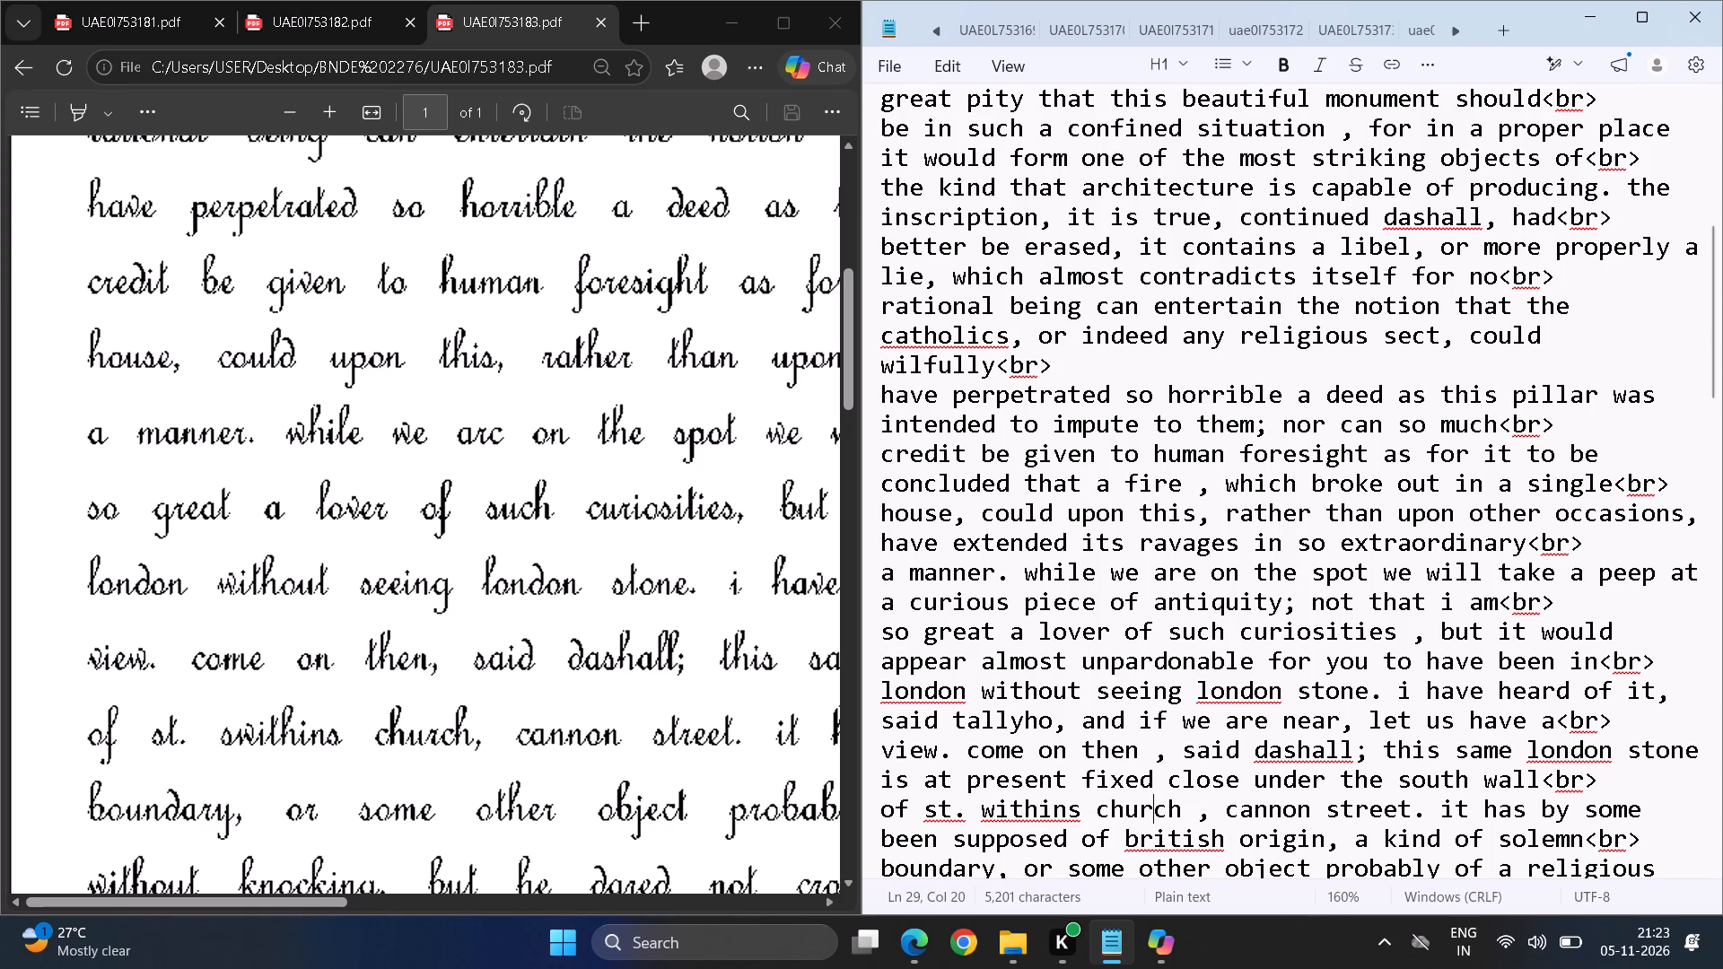
left_click(989, 809)
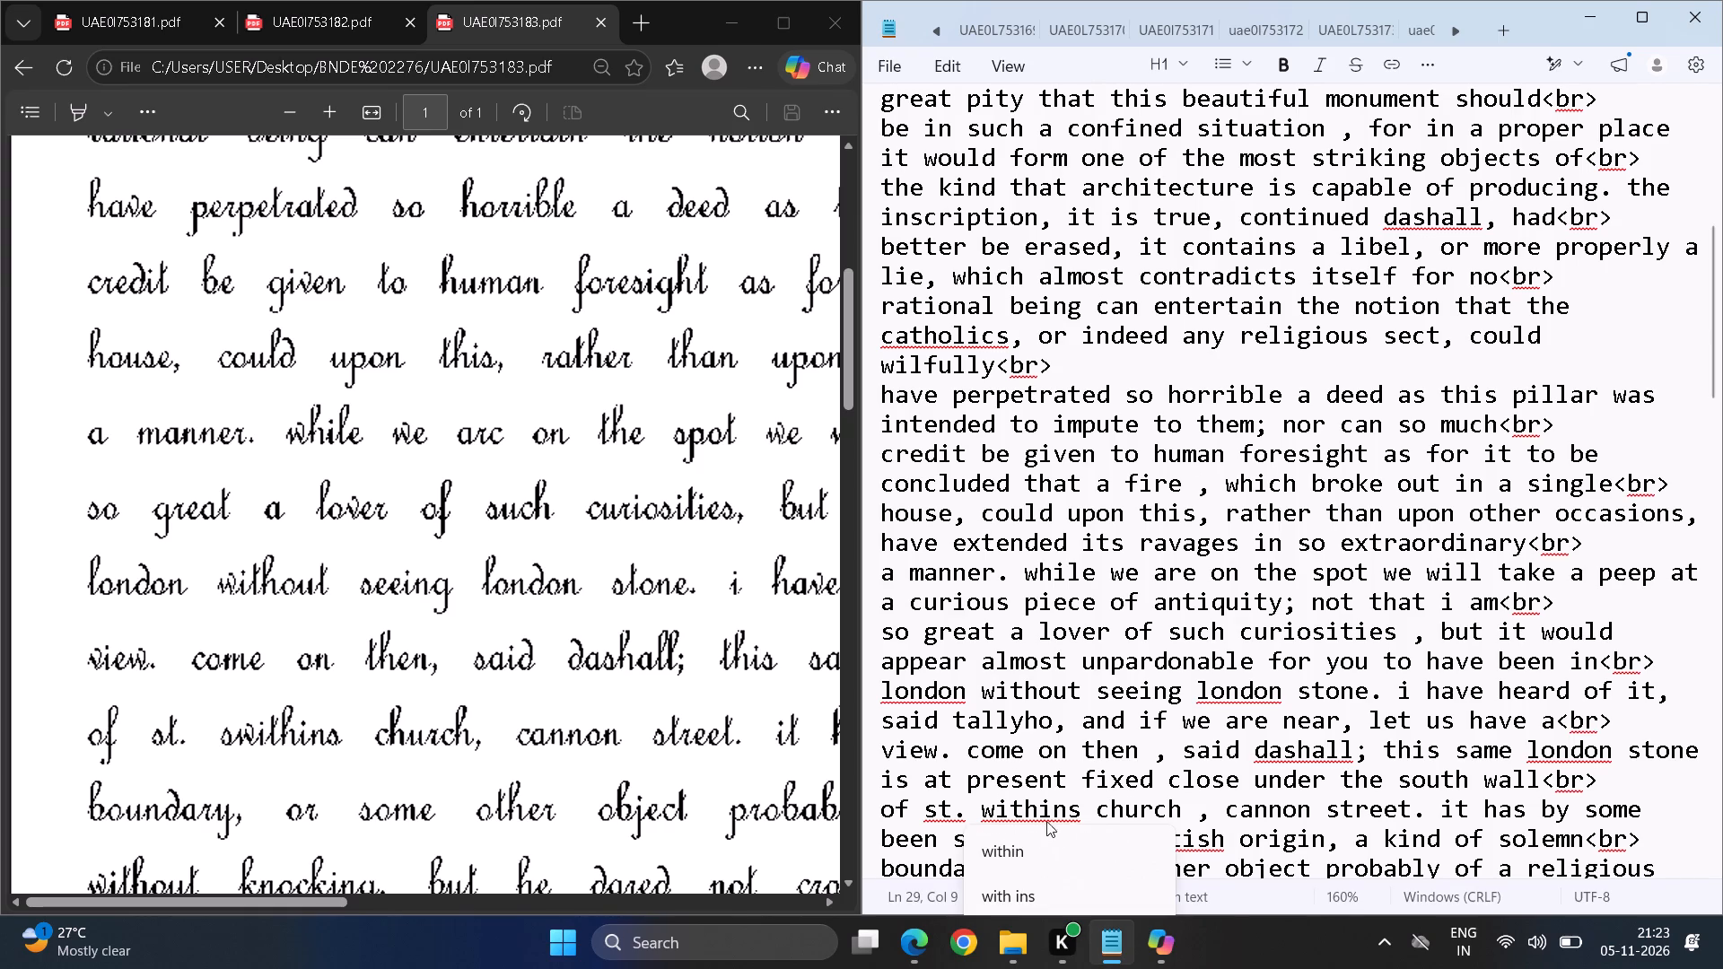
key("Left")
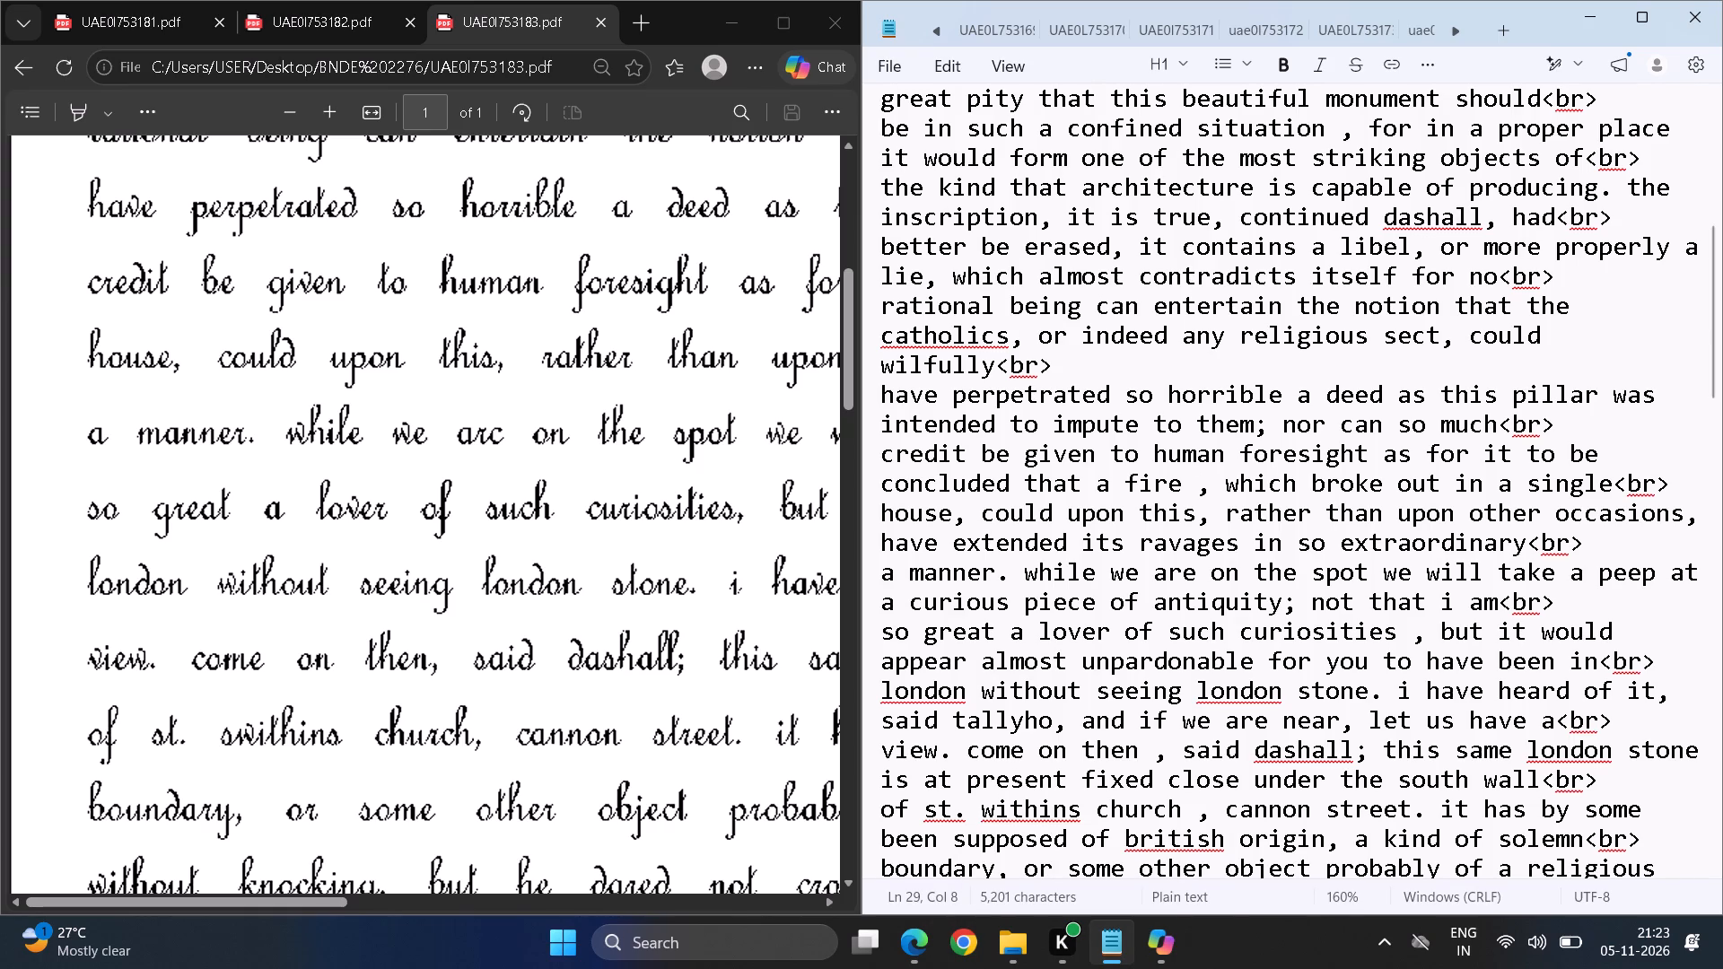
key("s")
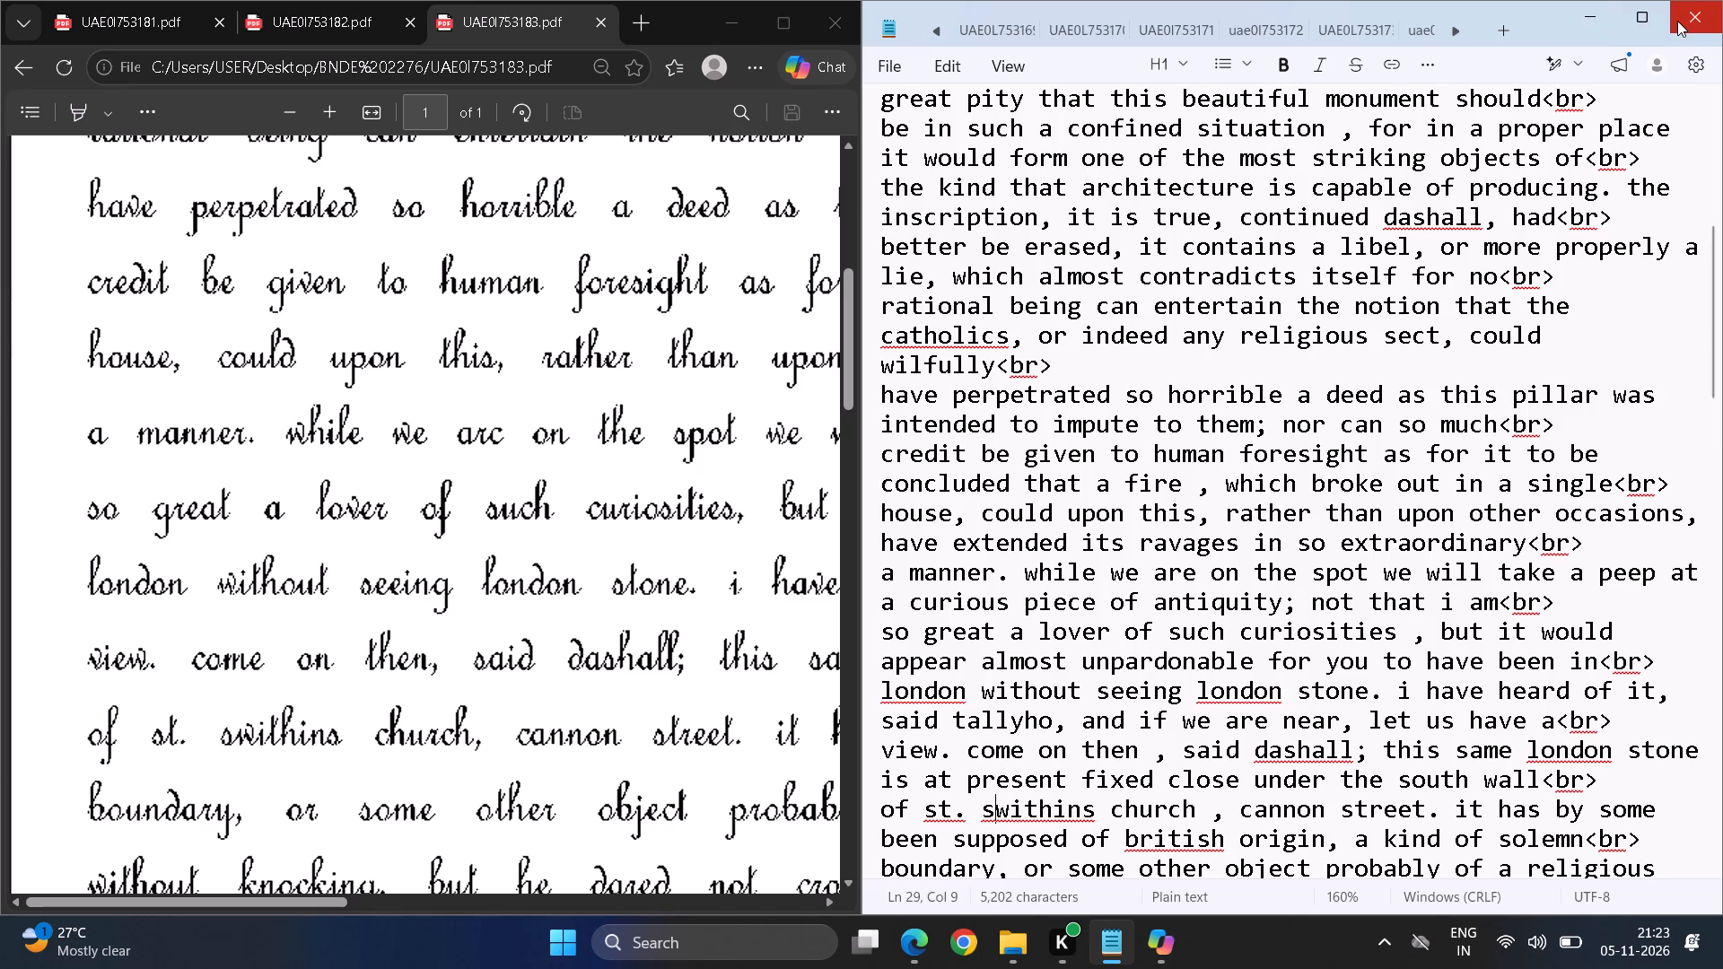
Maximize the transcription window and delete the mistake count, line numbers and review notes above the <start> tag.
left_click(1648, 22)
scroll(993, 194, "up", 6)
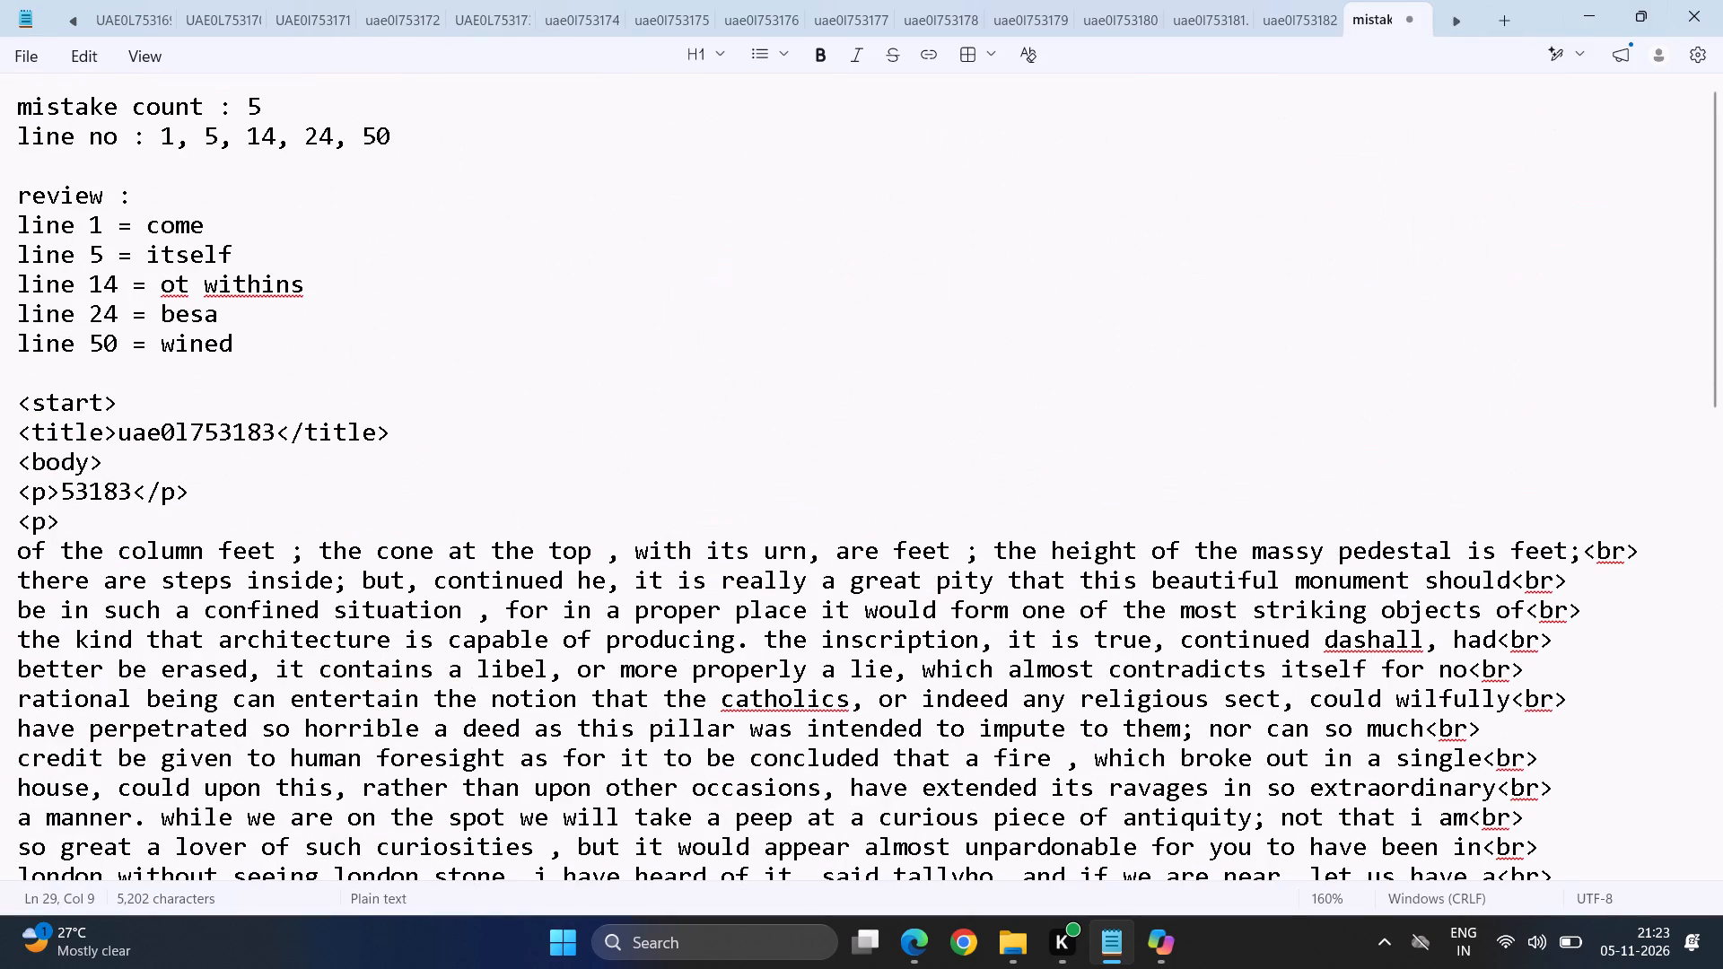
left_click(22, 398)
key("BackSpace")
key("BackSpace")
key("BackSpace")
key("BackSpace")
key("BackSpace")
key("BackSpace")
key("BackSpace")
key("BackSpace")
key("BackSpace")
key("BackSpace")
key("BackSpace")
key("BackSpace")
key("BackSpace")
key("BackSpace")
key("BackSpace")
key("BackSpace")
key("BackSpace")
key("BackSpace")
key("BackSpace")
key("BackSpace")
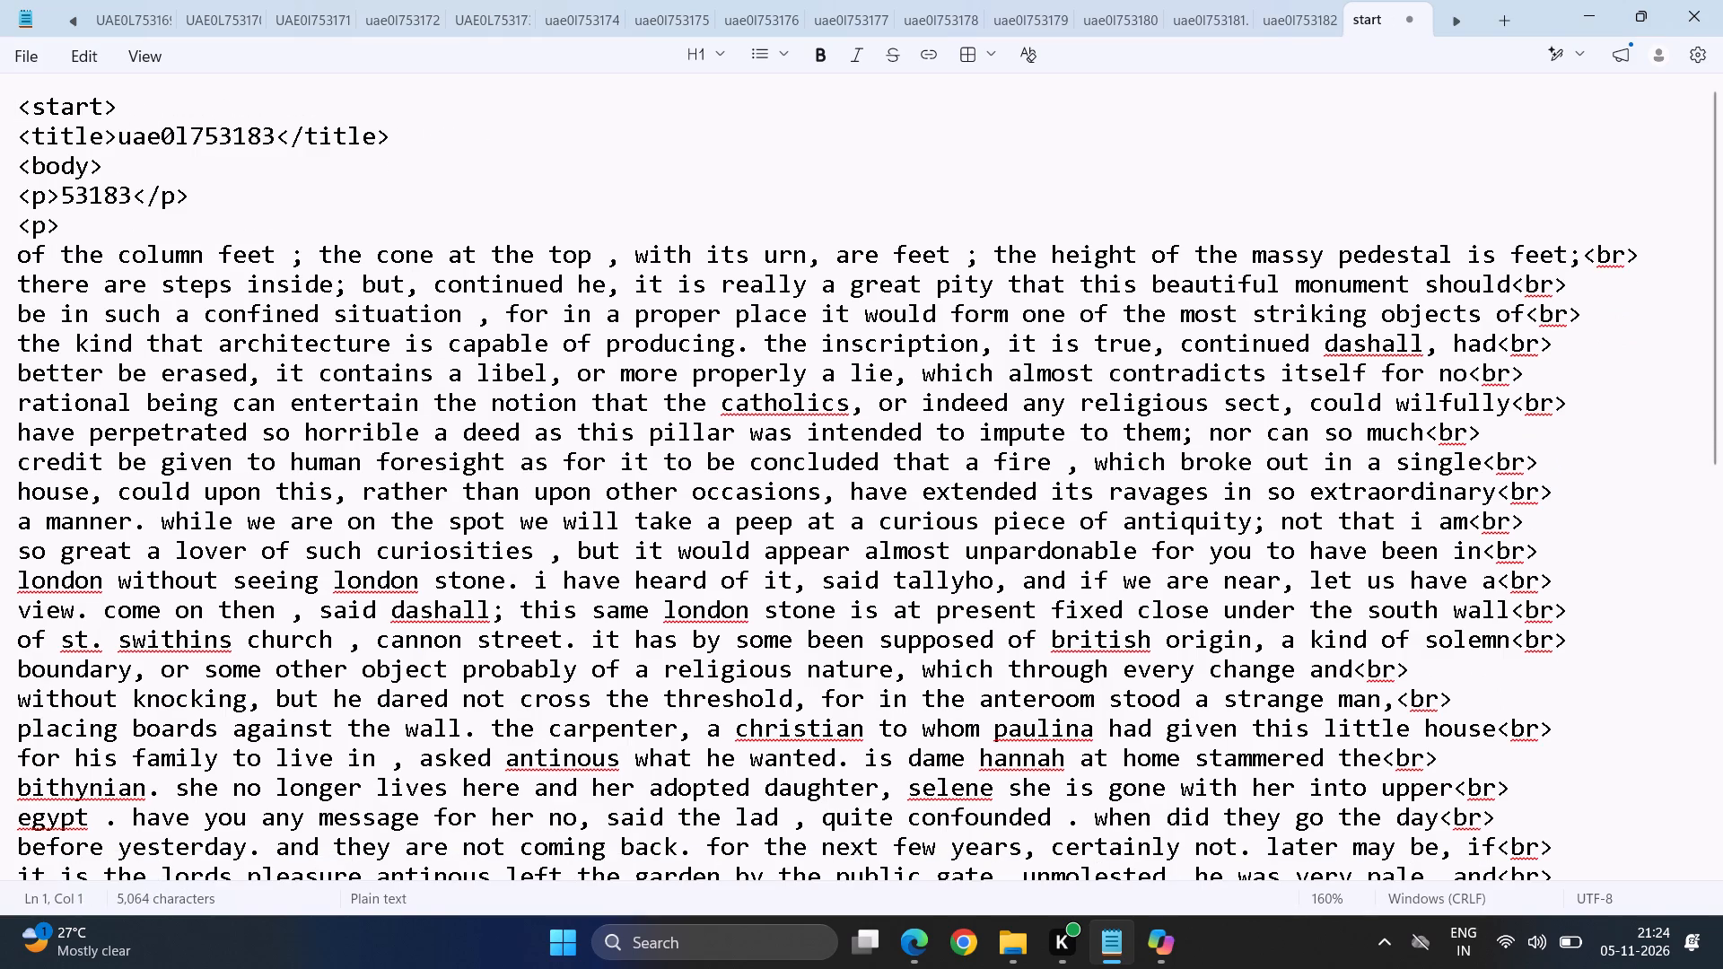
Save the transcription as a text file in the 3-11-26 folder, named uae0l753183 by copying the title text.
left_click_drag(273, 135, 178, 134)
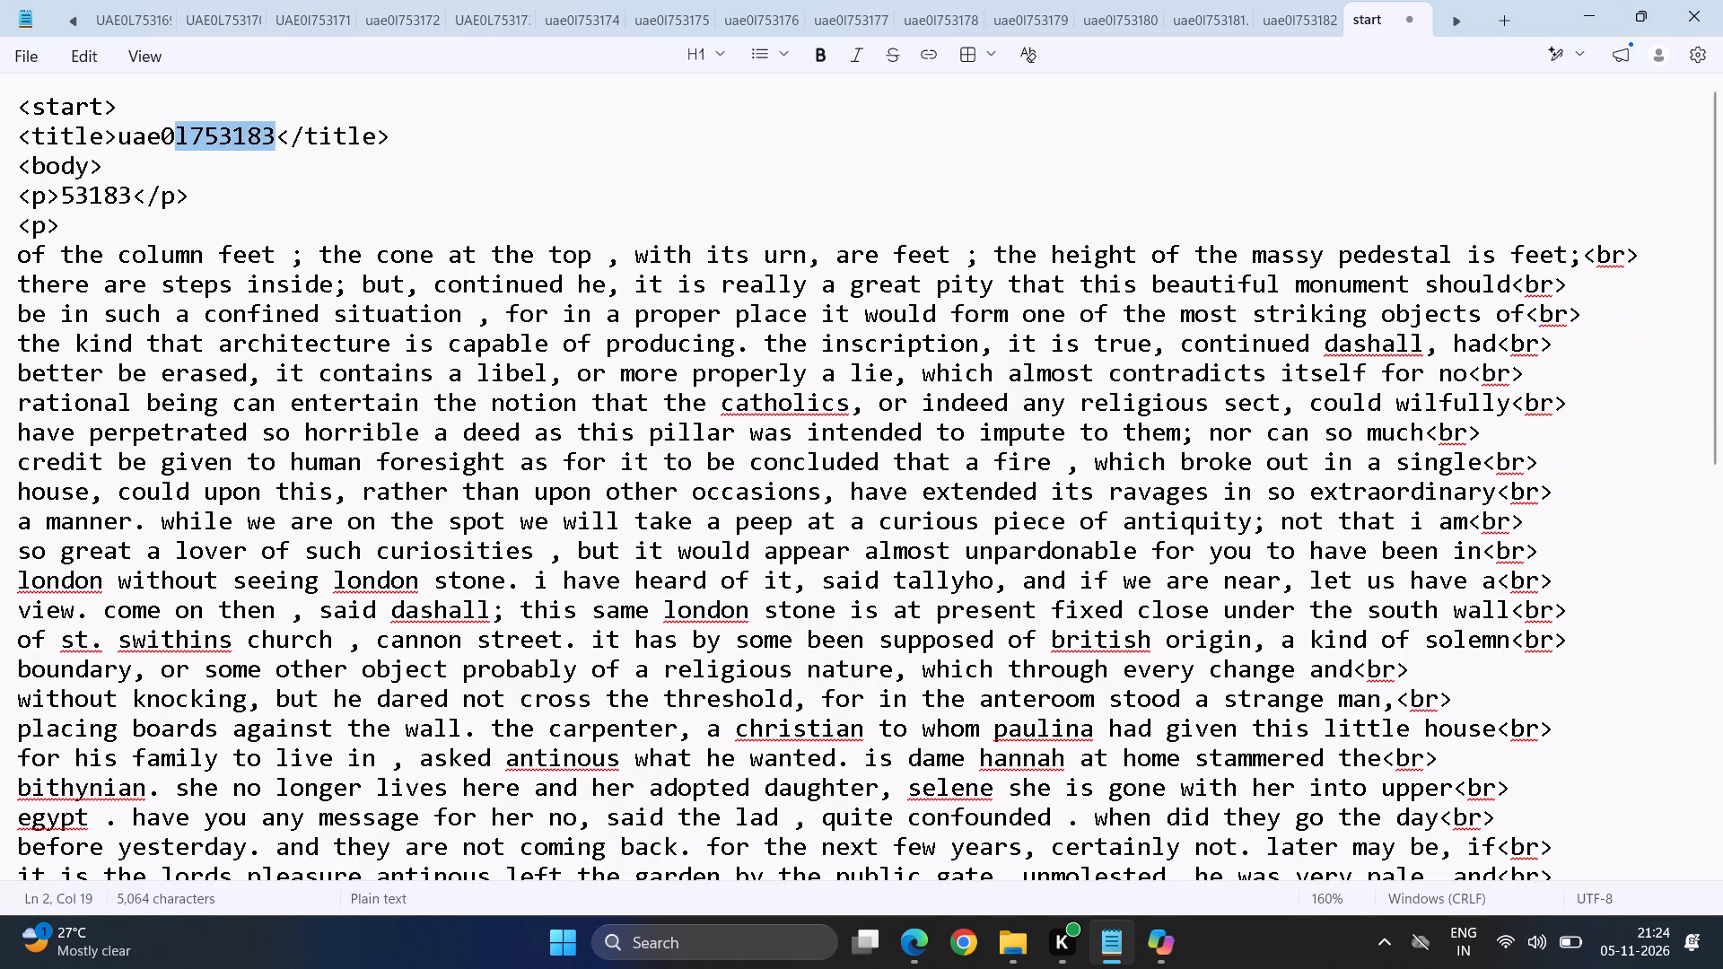
left_click_drag(178, 134, 122, 134)
right_click(133, 134)
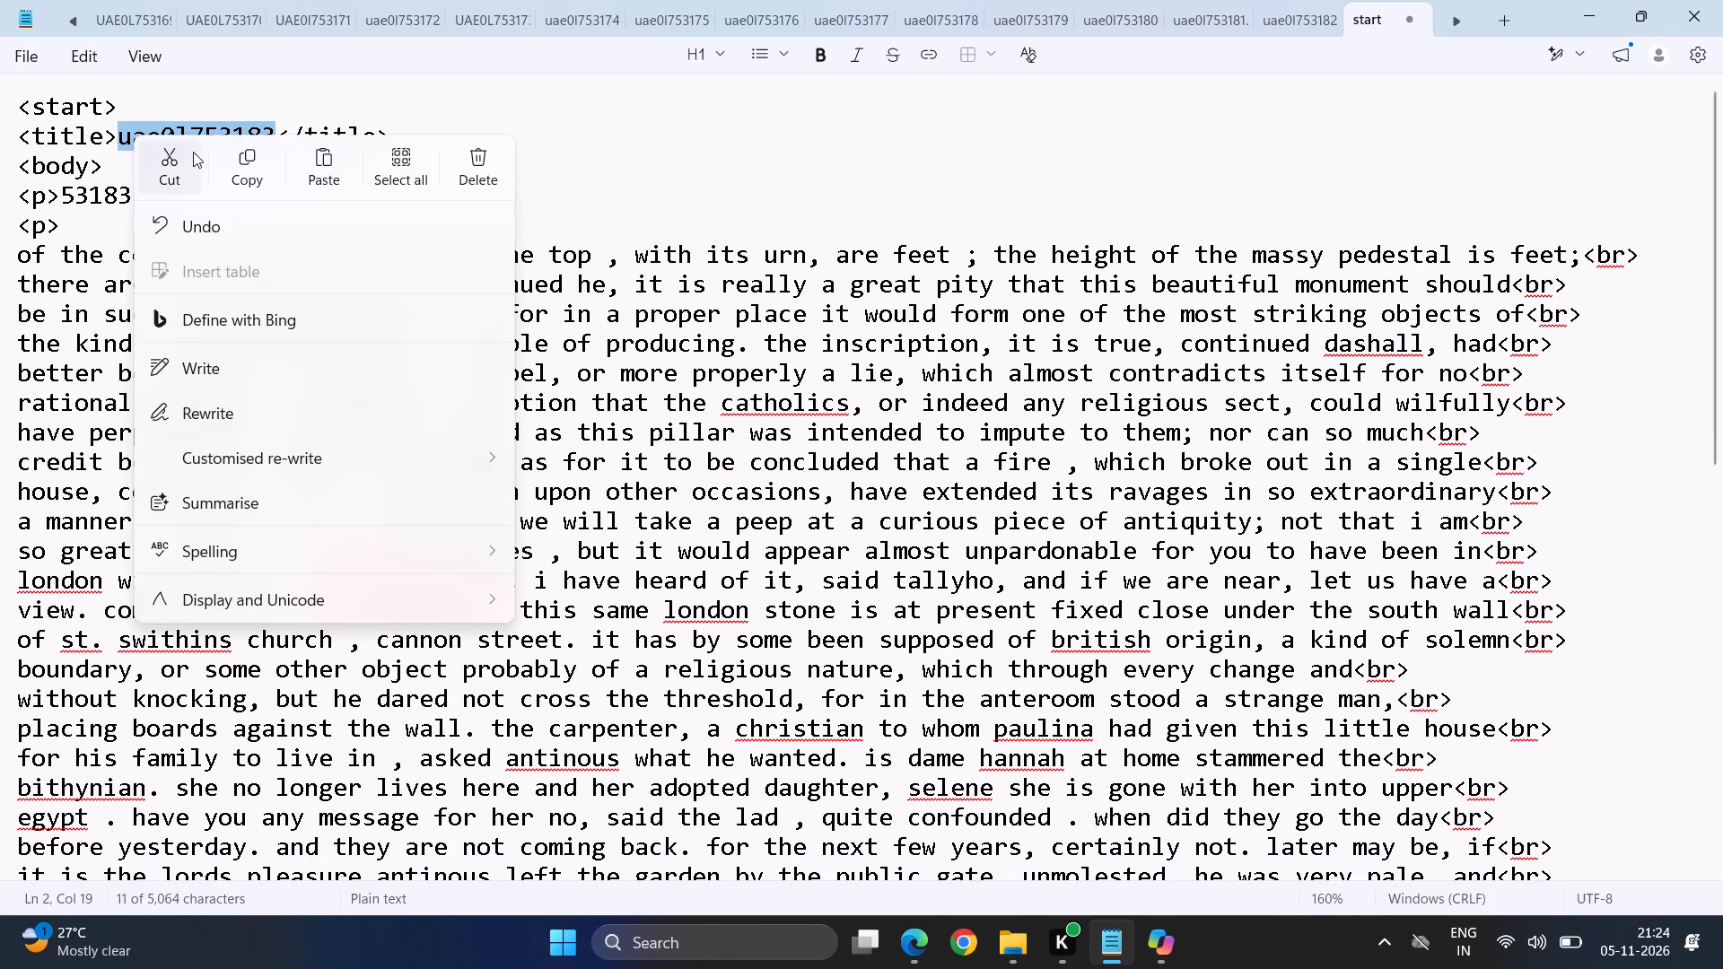
left_click(236, 164)
left_click(13, 42)
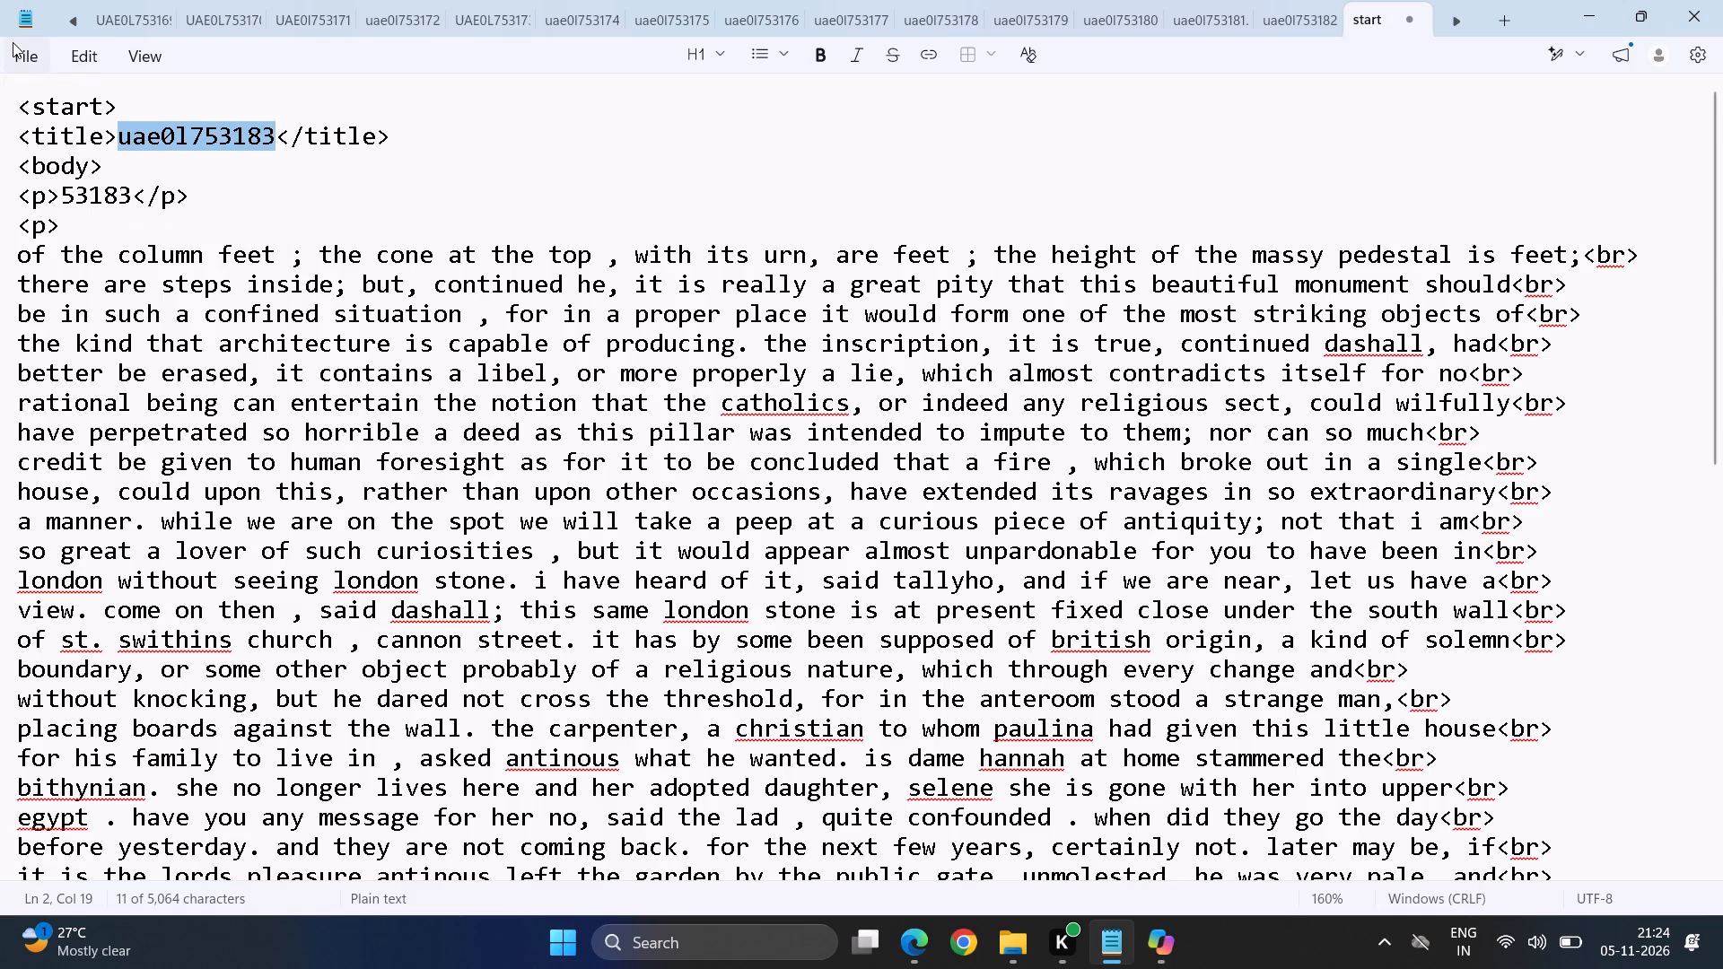
left_click(82, 310)
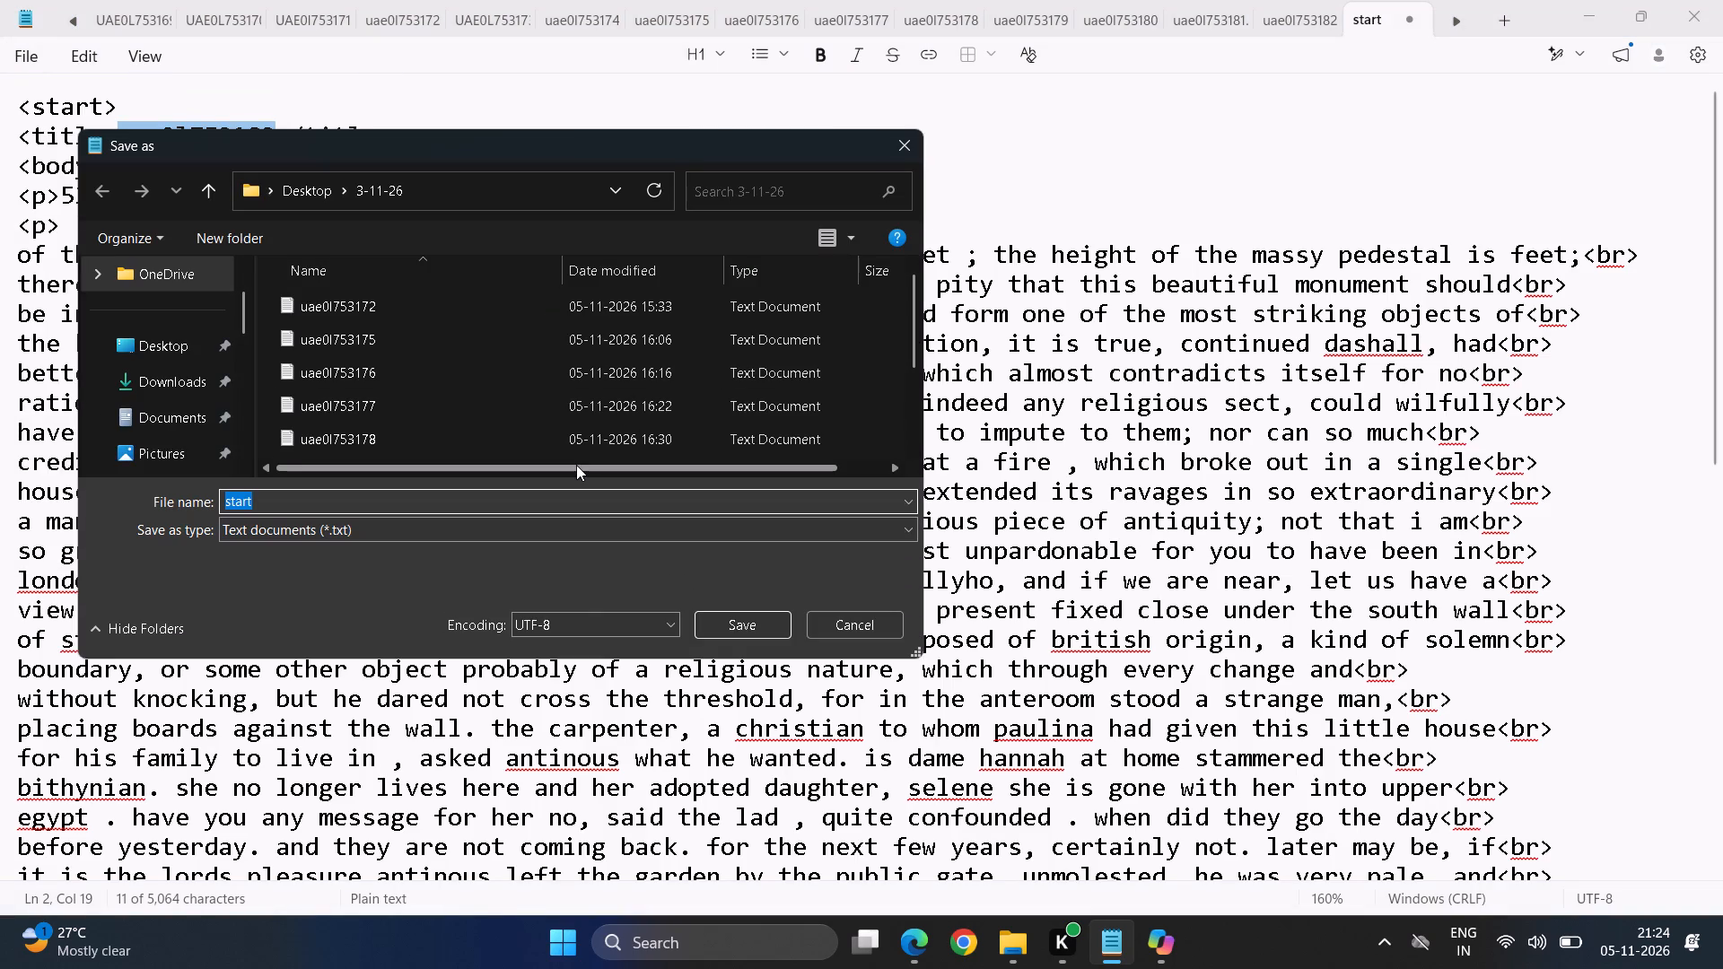
key("BackSpace")
key("ctrl+v")
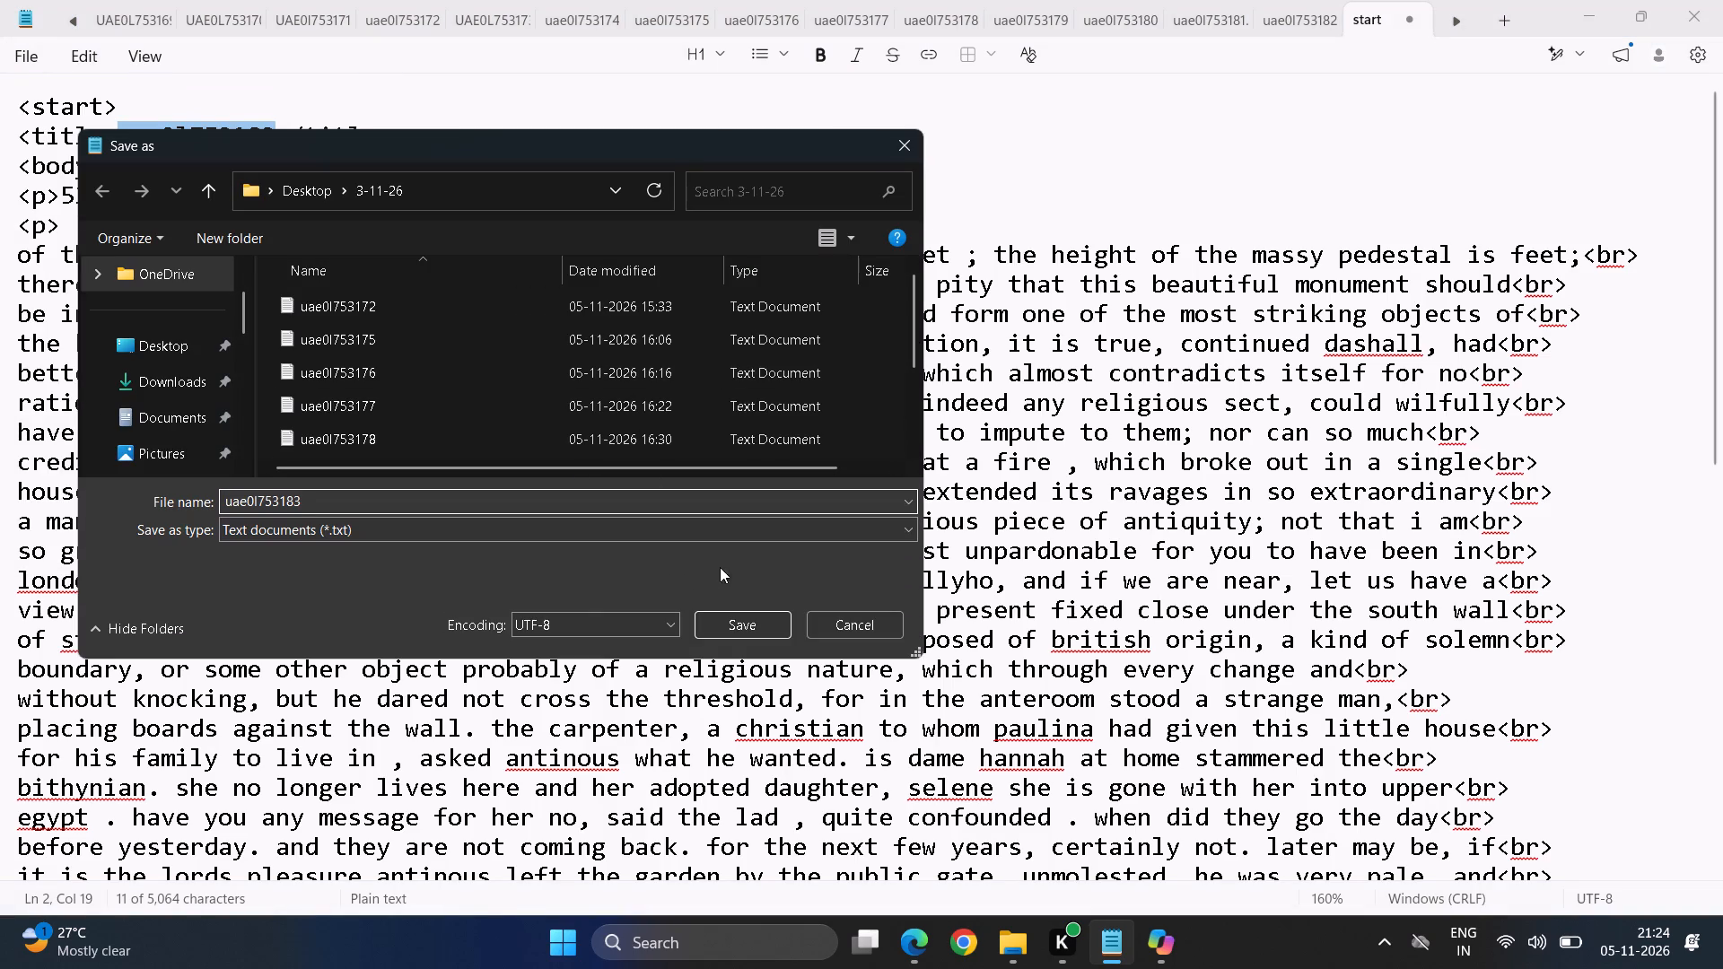
left_click(739, 613)
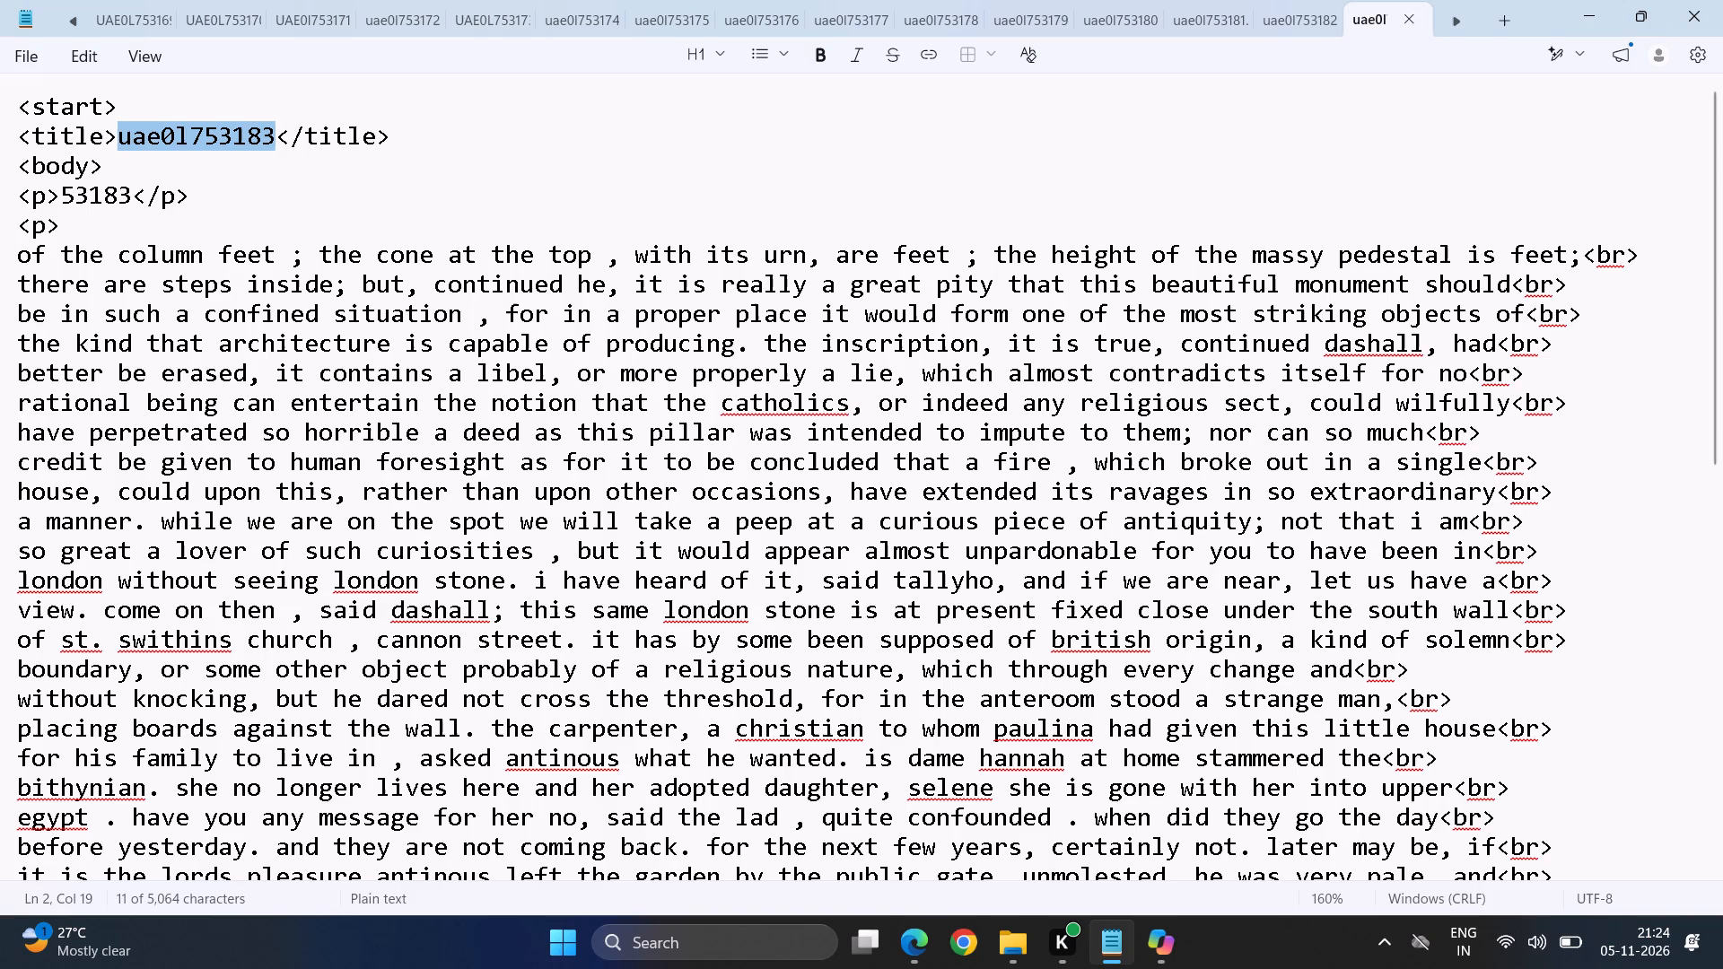
left_click(1505, 17)
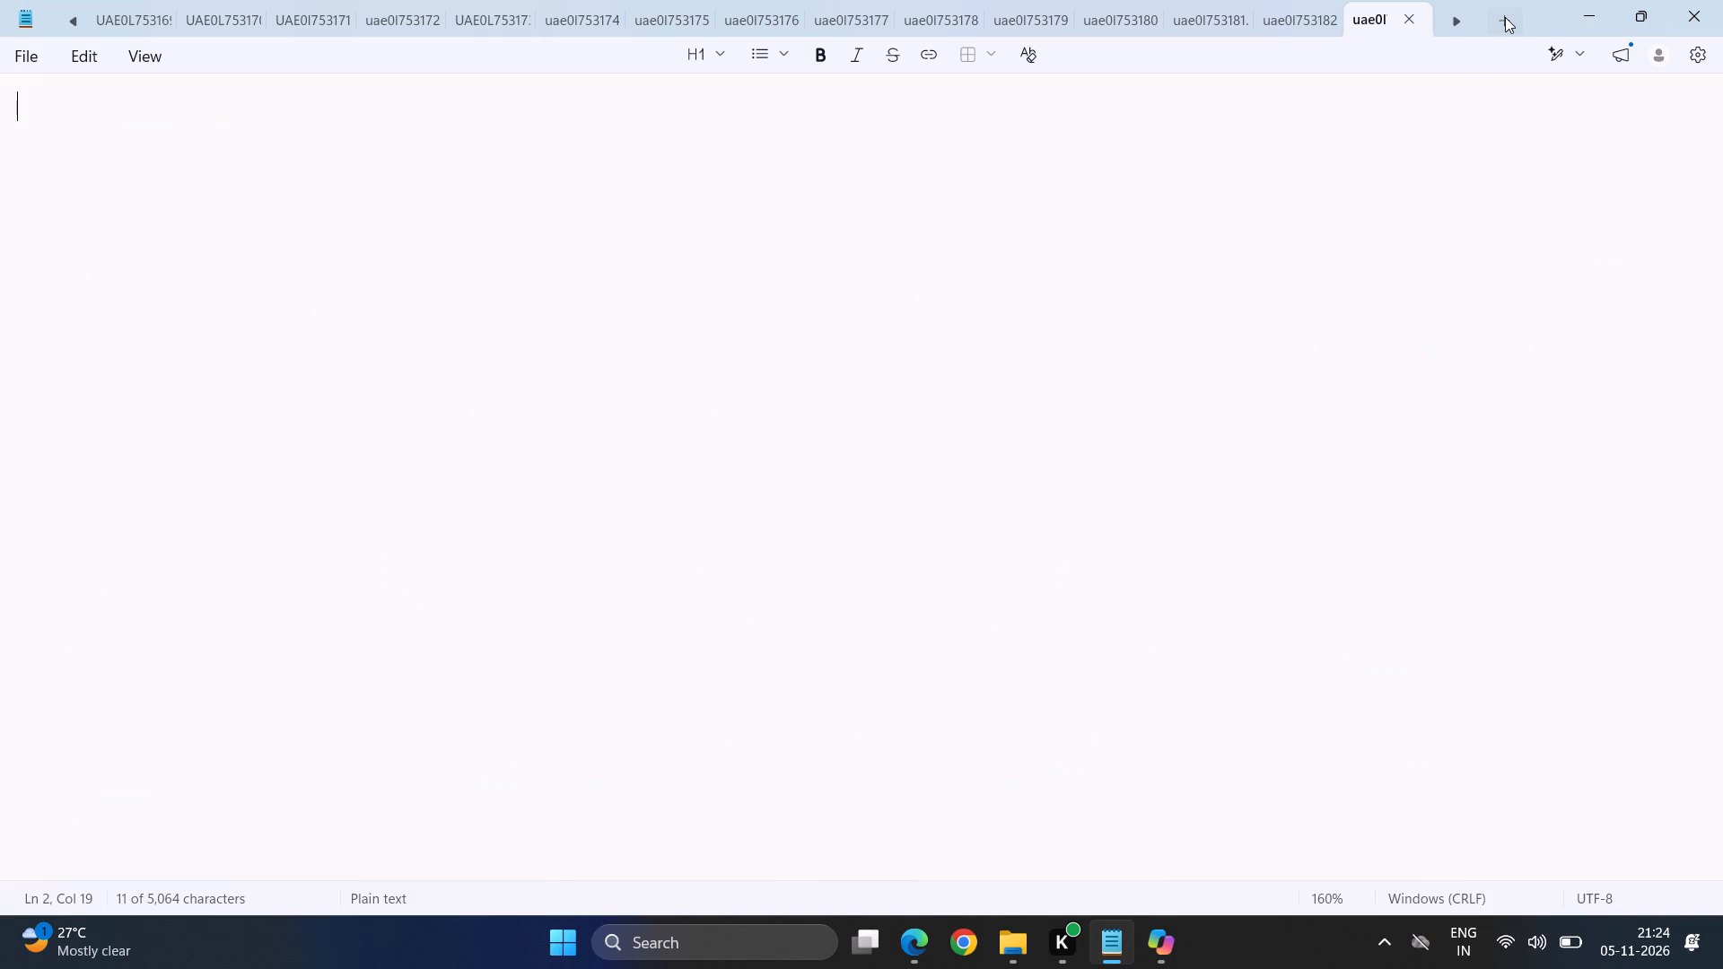
left_click(1326, 7)
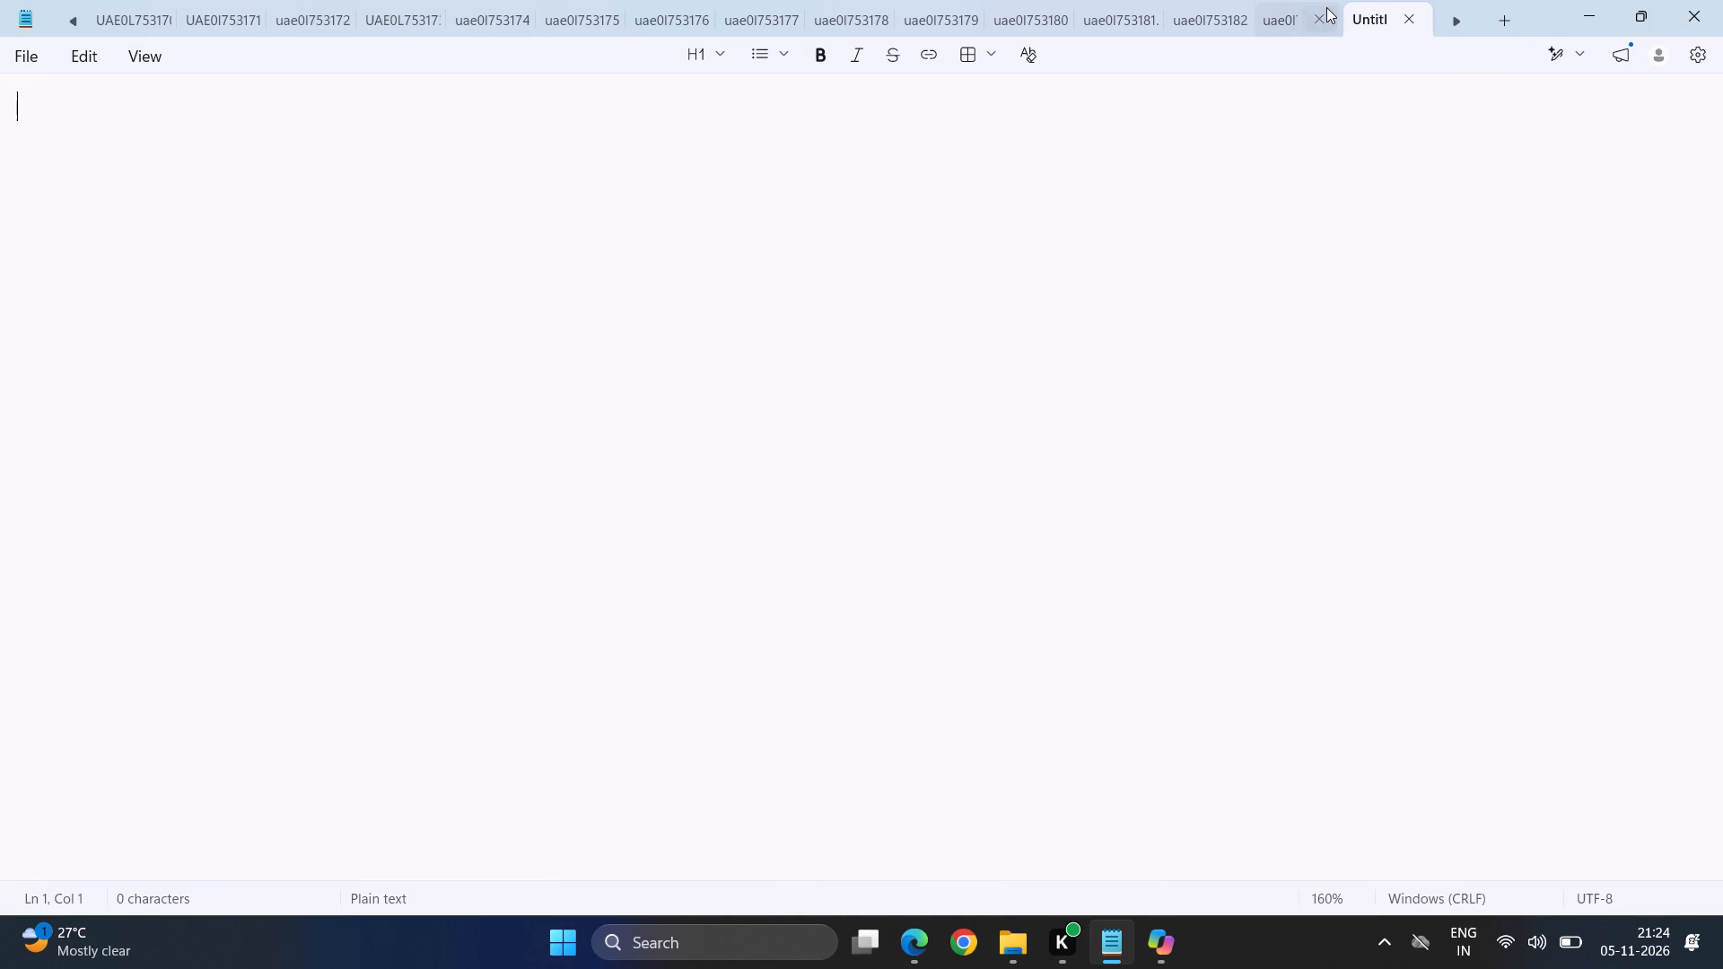
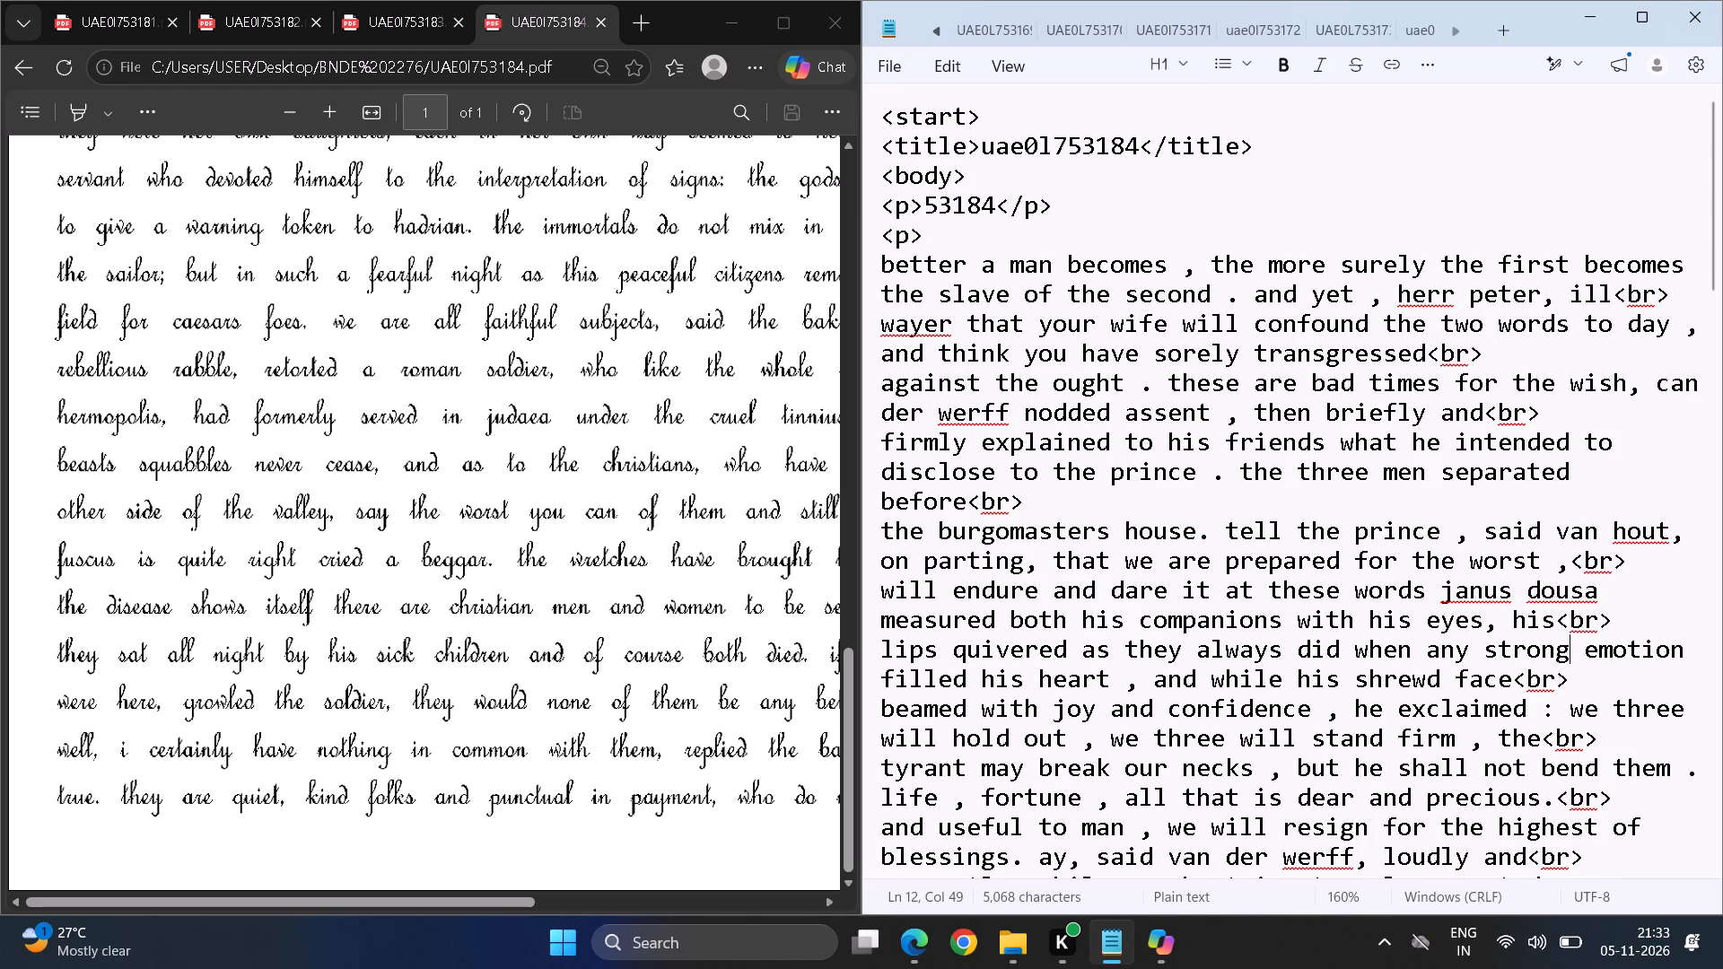
scroll(1065, 521, "down", 4)
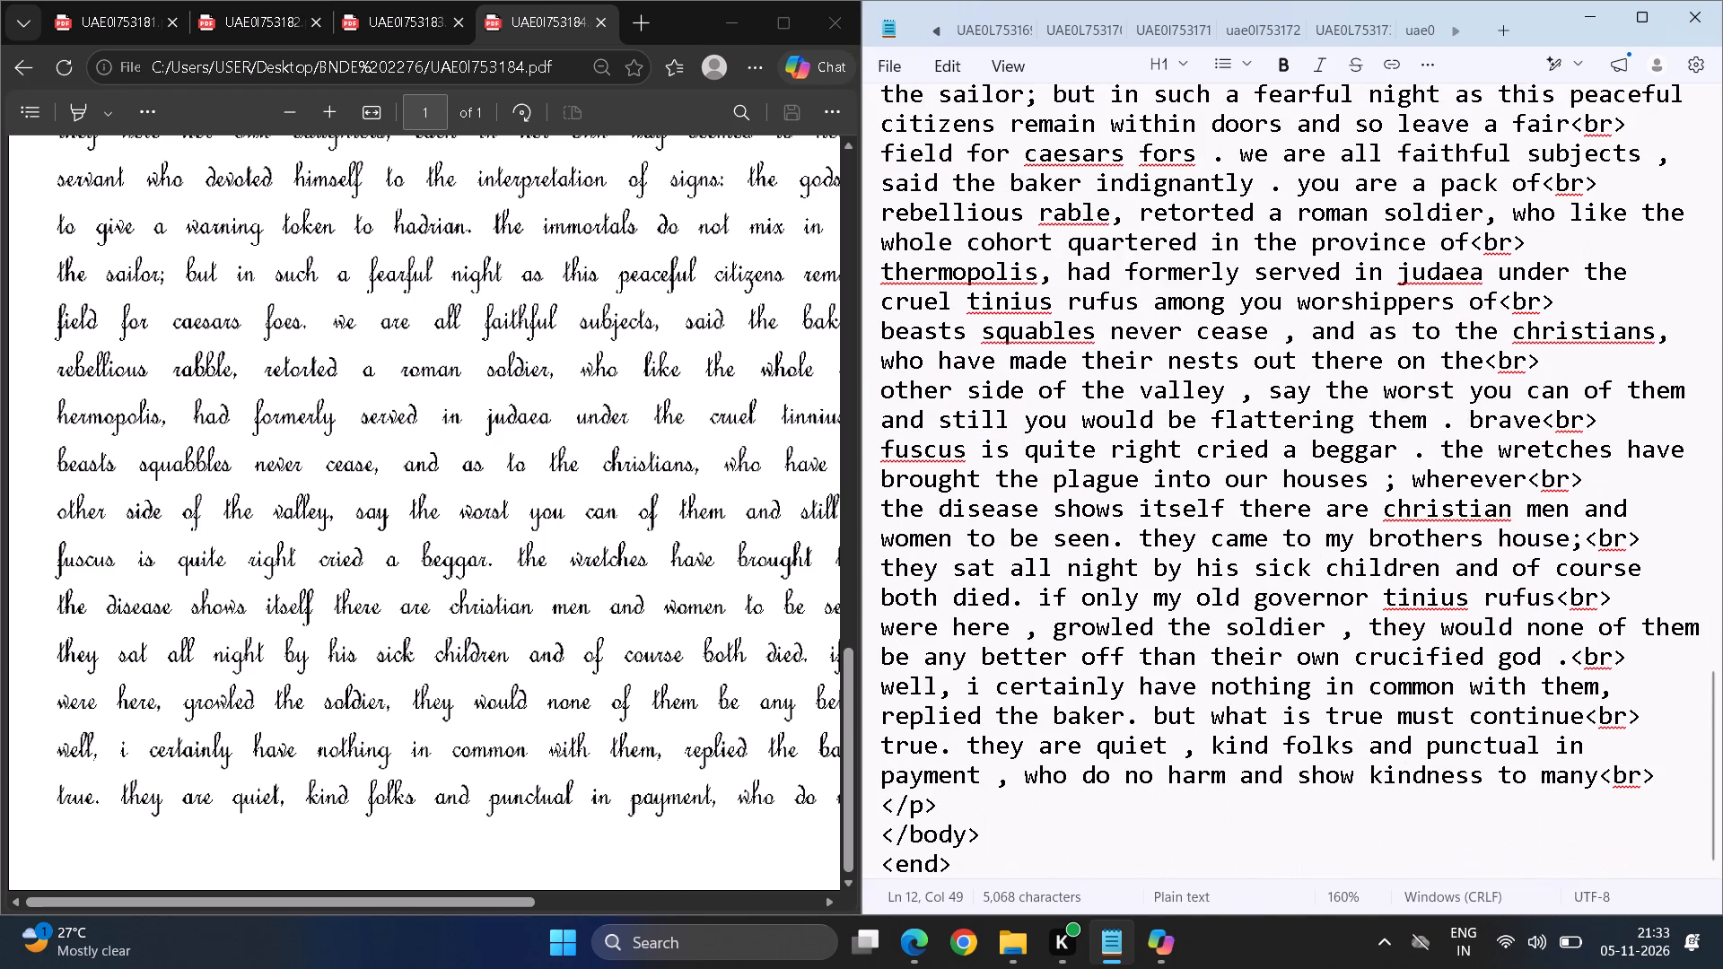
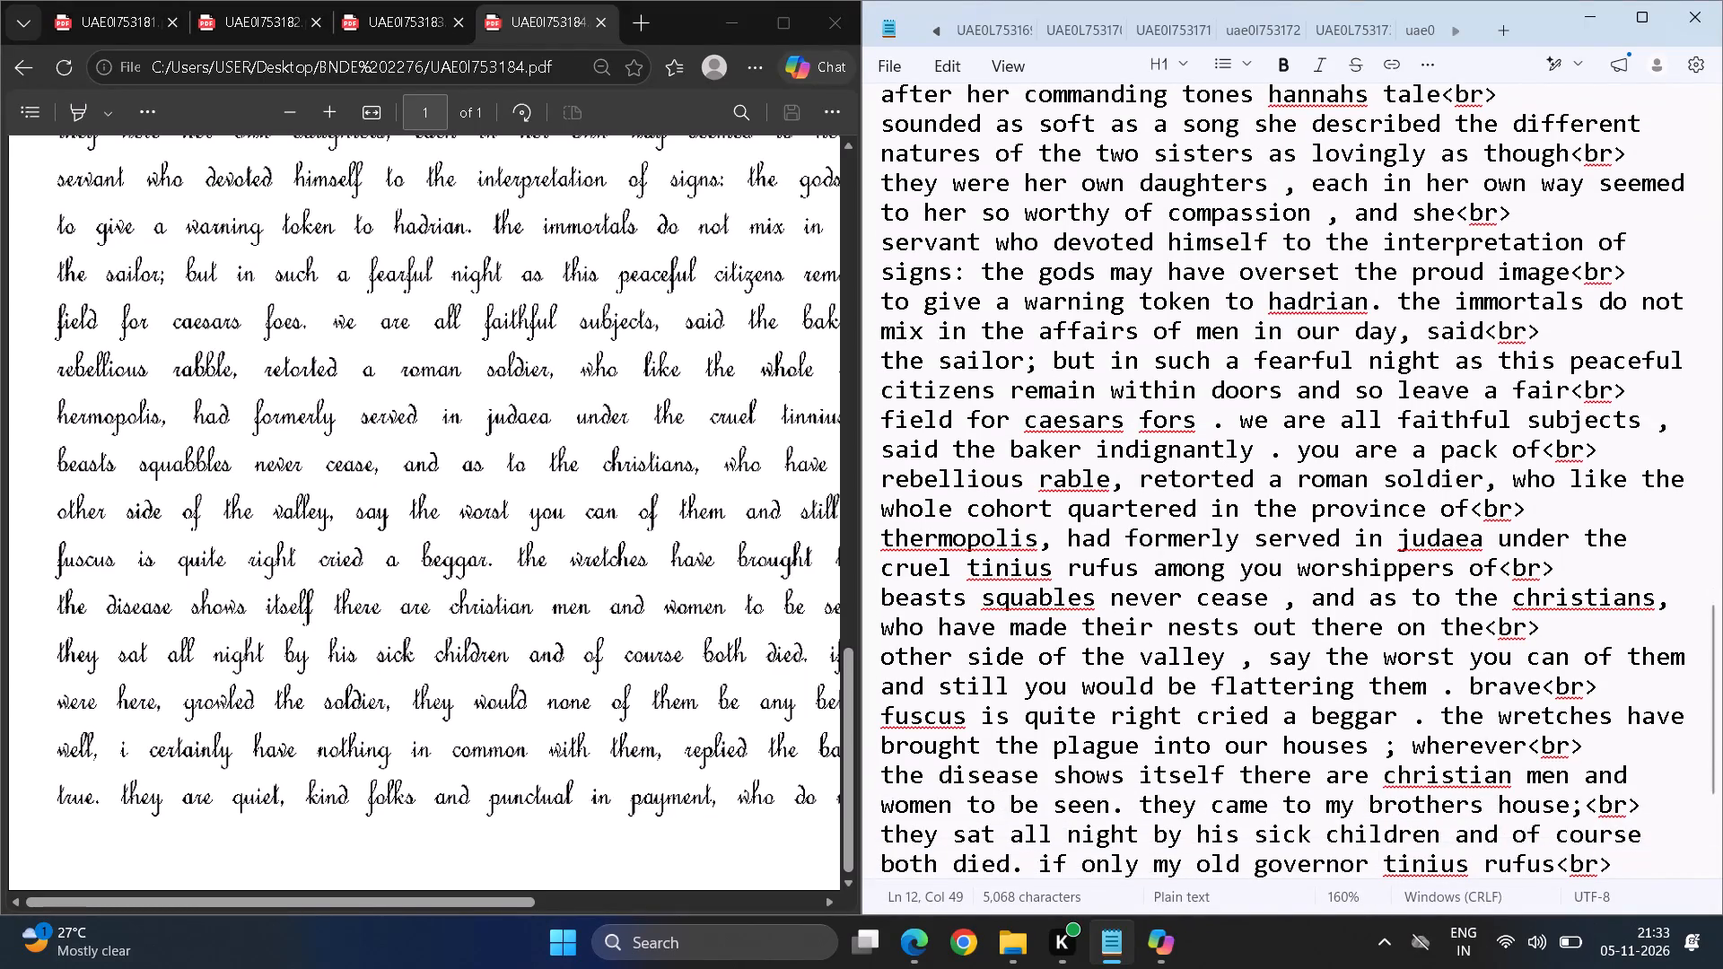
Look through the transcription around the line "field for caesars" and compare it with the same passage in the PDF.
scroll(1042, 251, "right", 1)
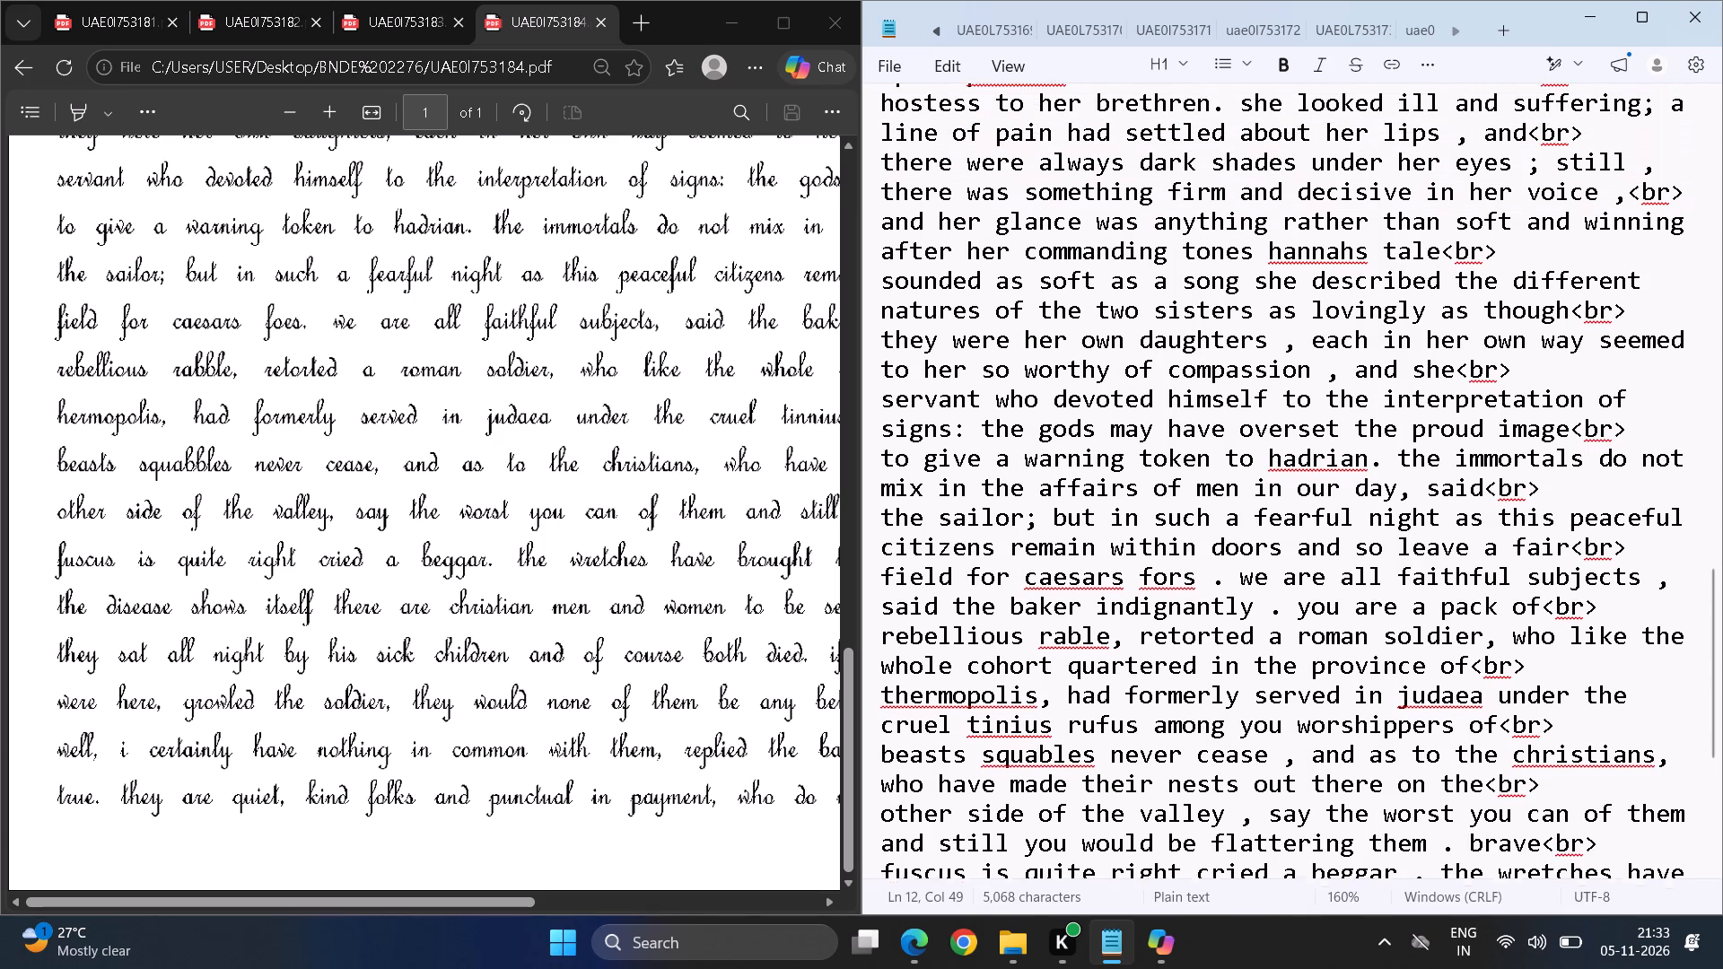
scroll(1042, 251, "right", 2)
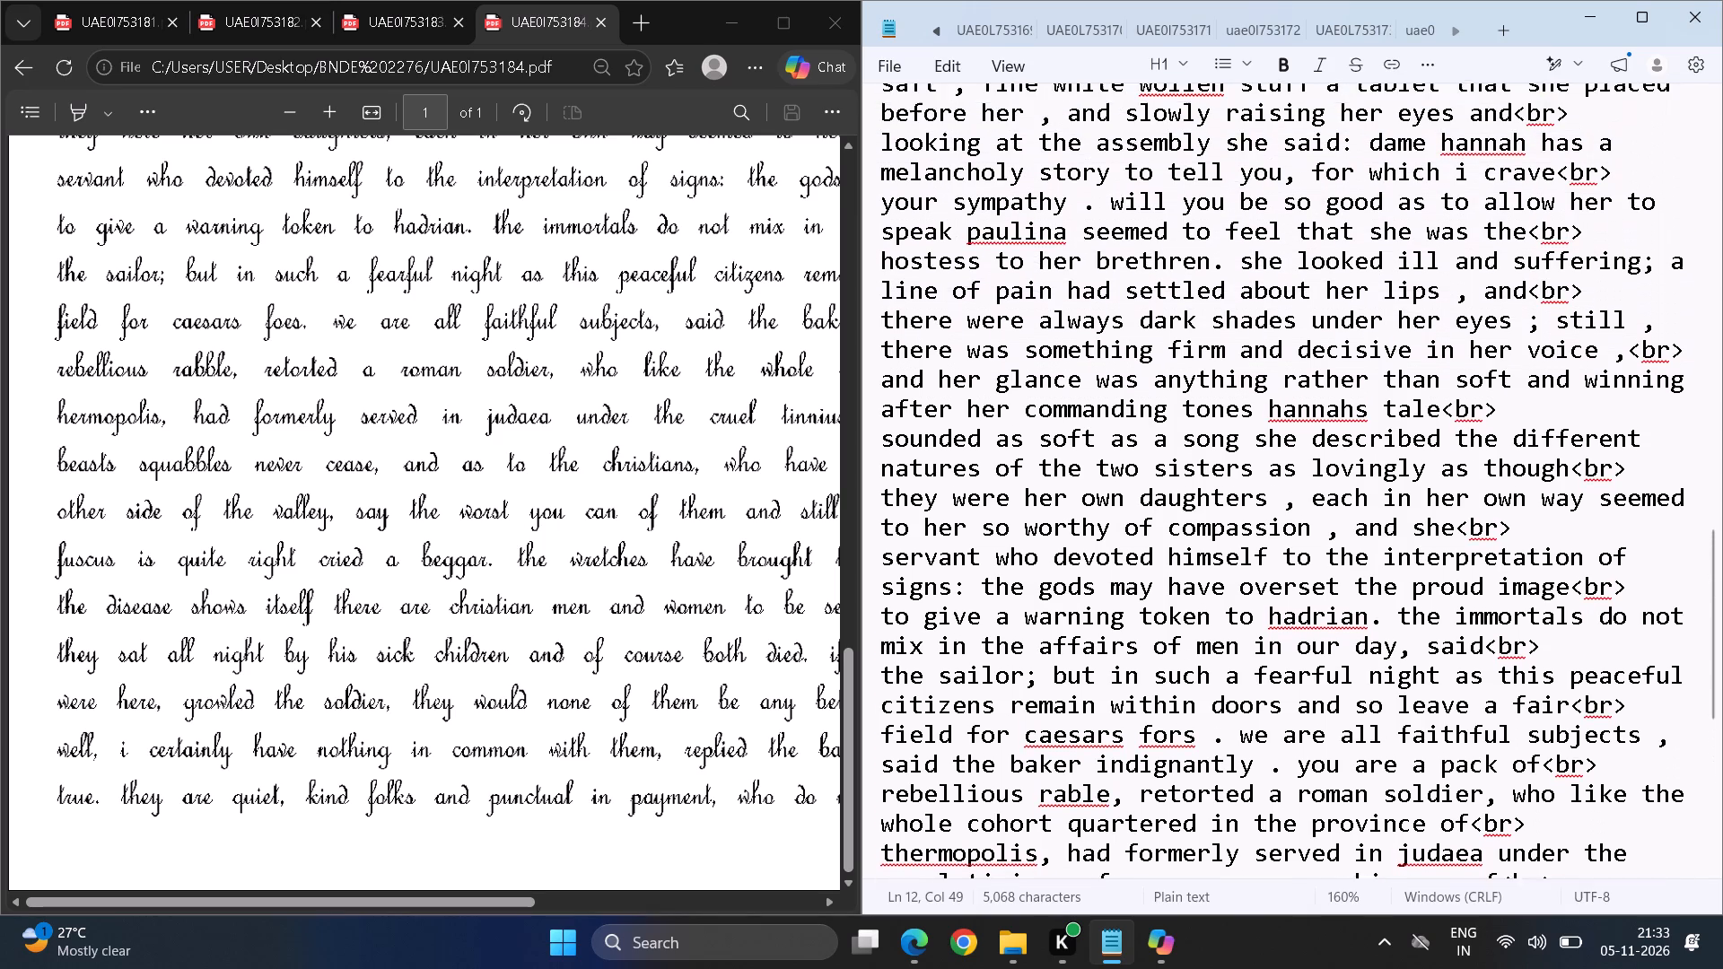
scroll(1042, 251, "down", 4)
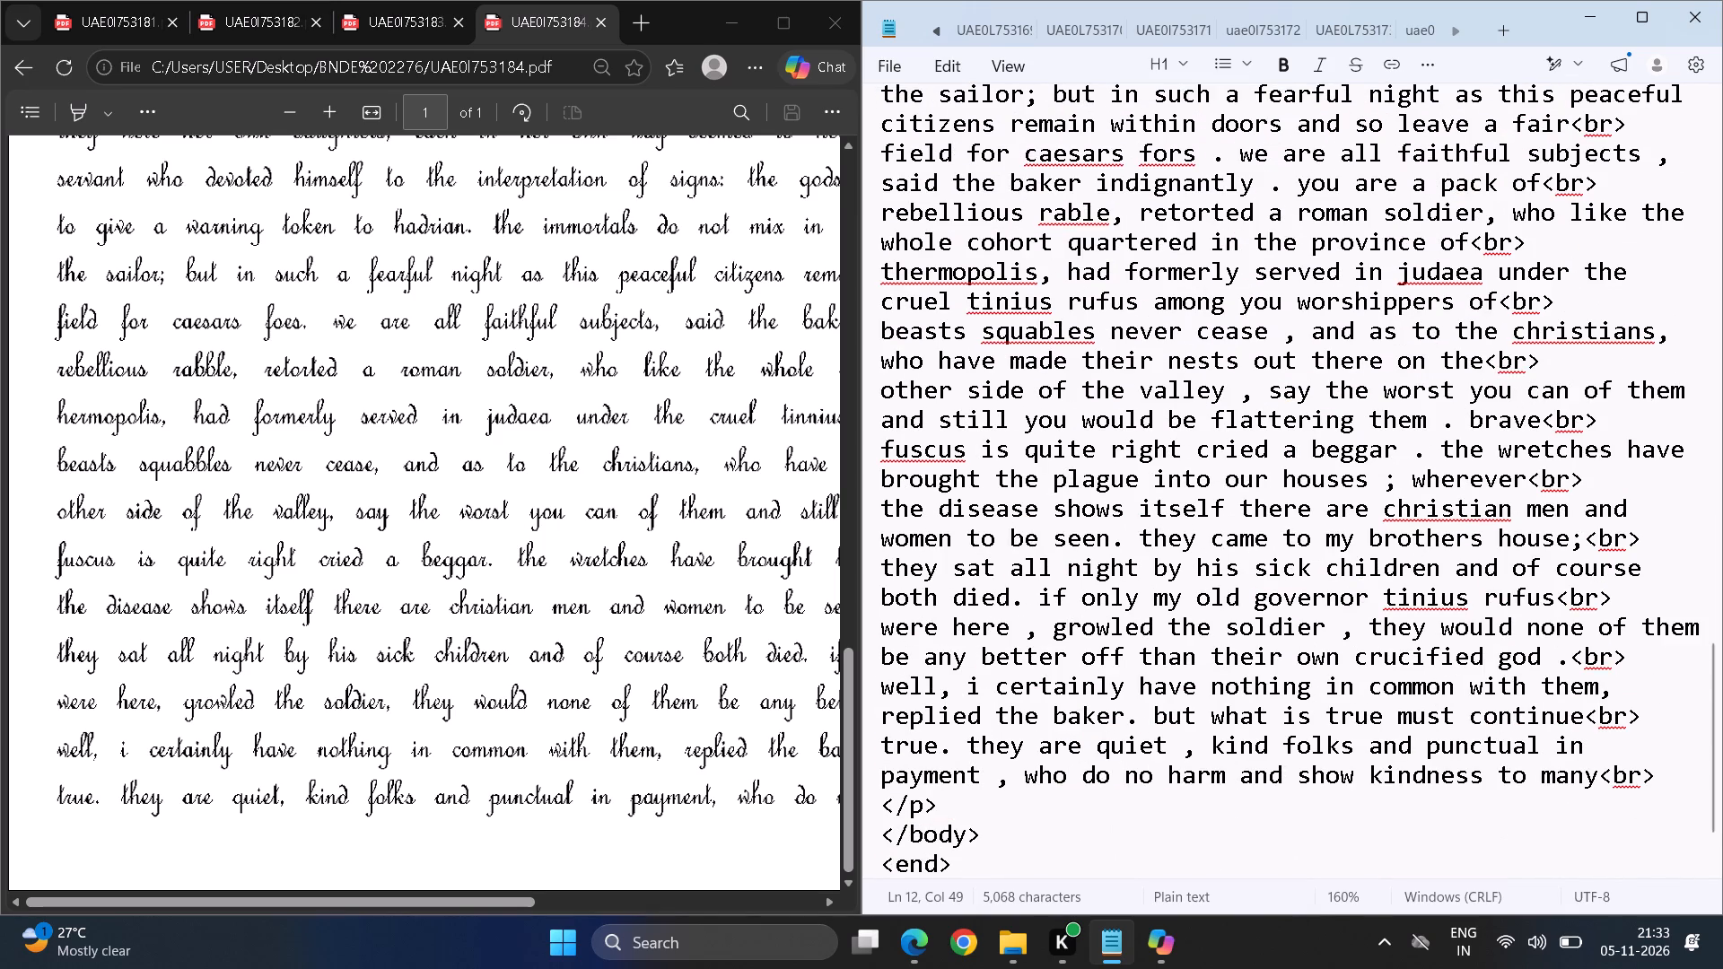
scroll(906, 647, "down", 2)
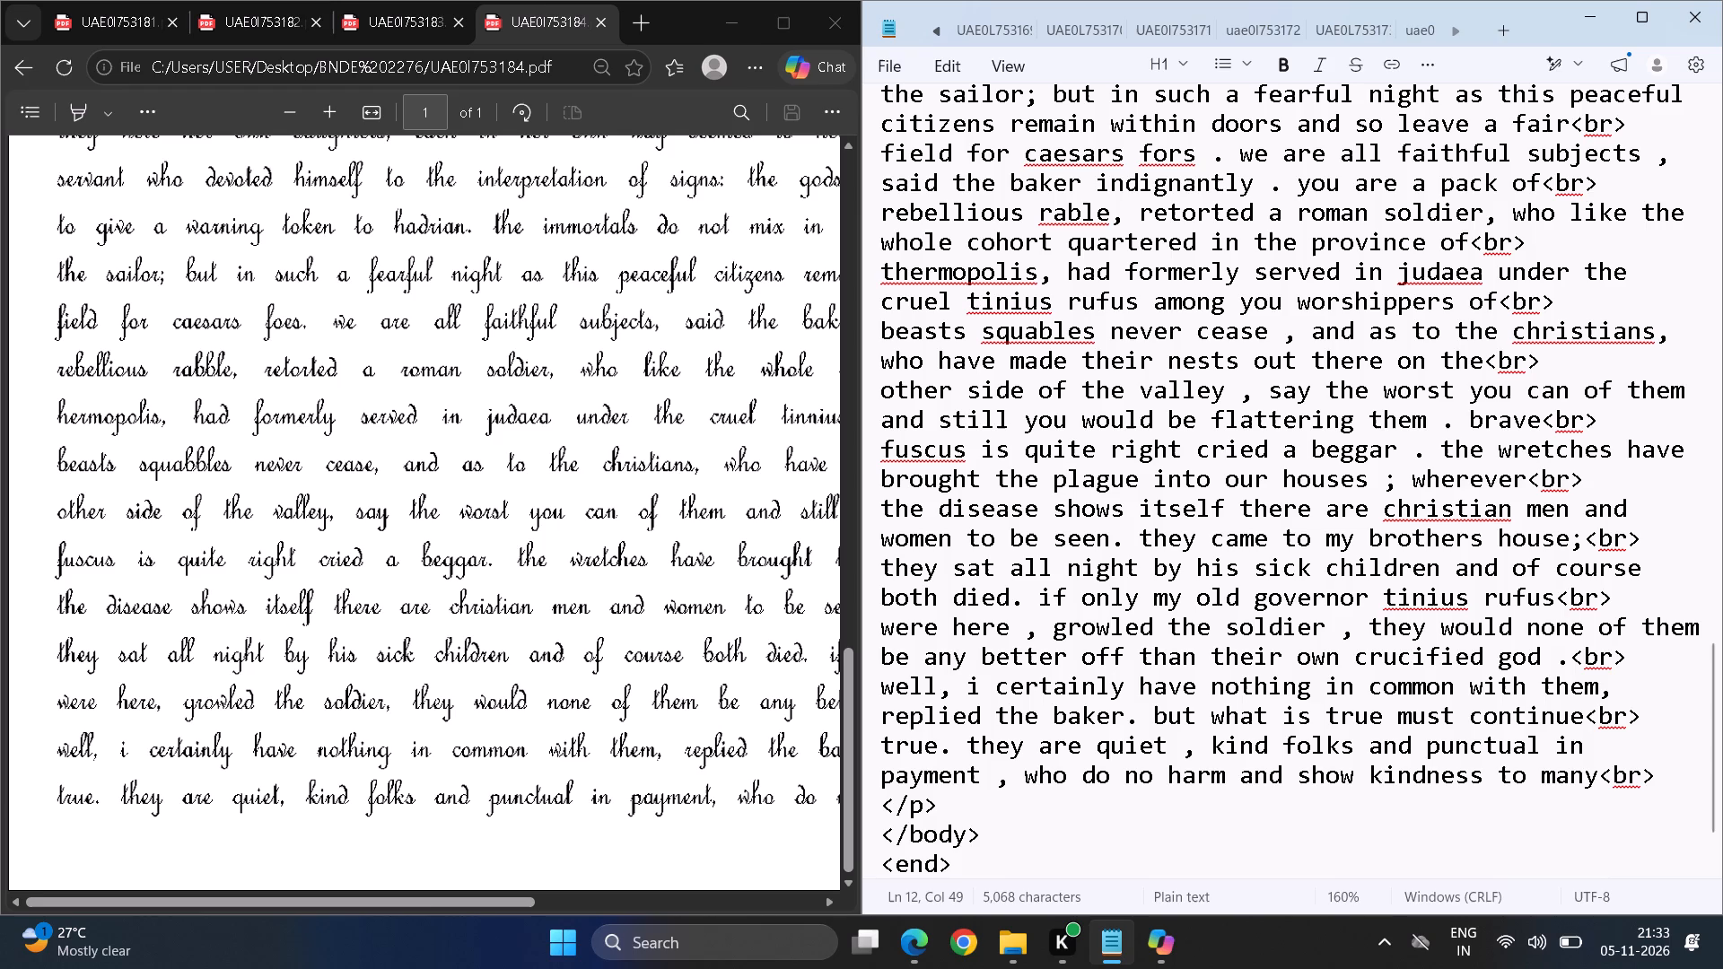
scroll(906, 647, "down", 1)
scroll(949, 518, "up", 1)
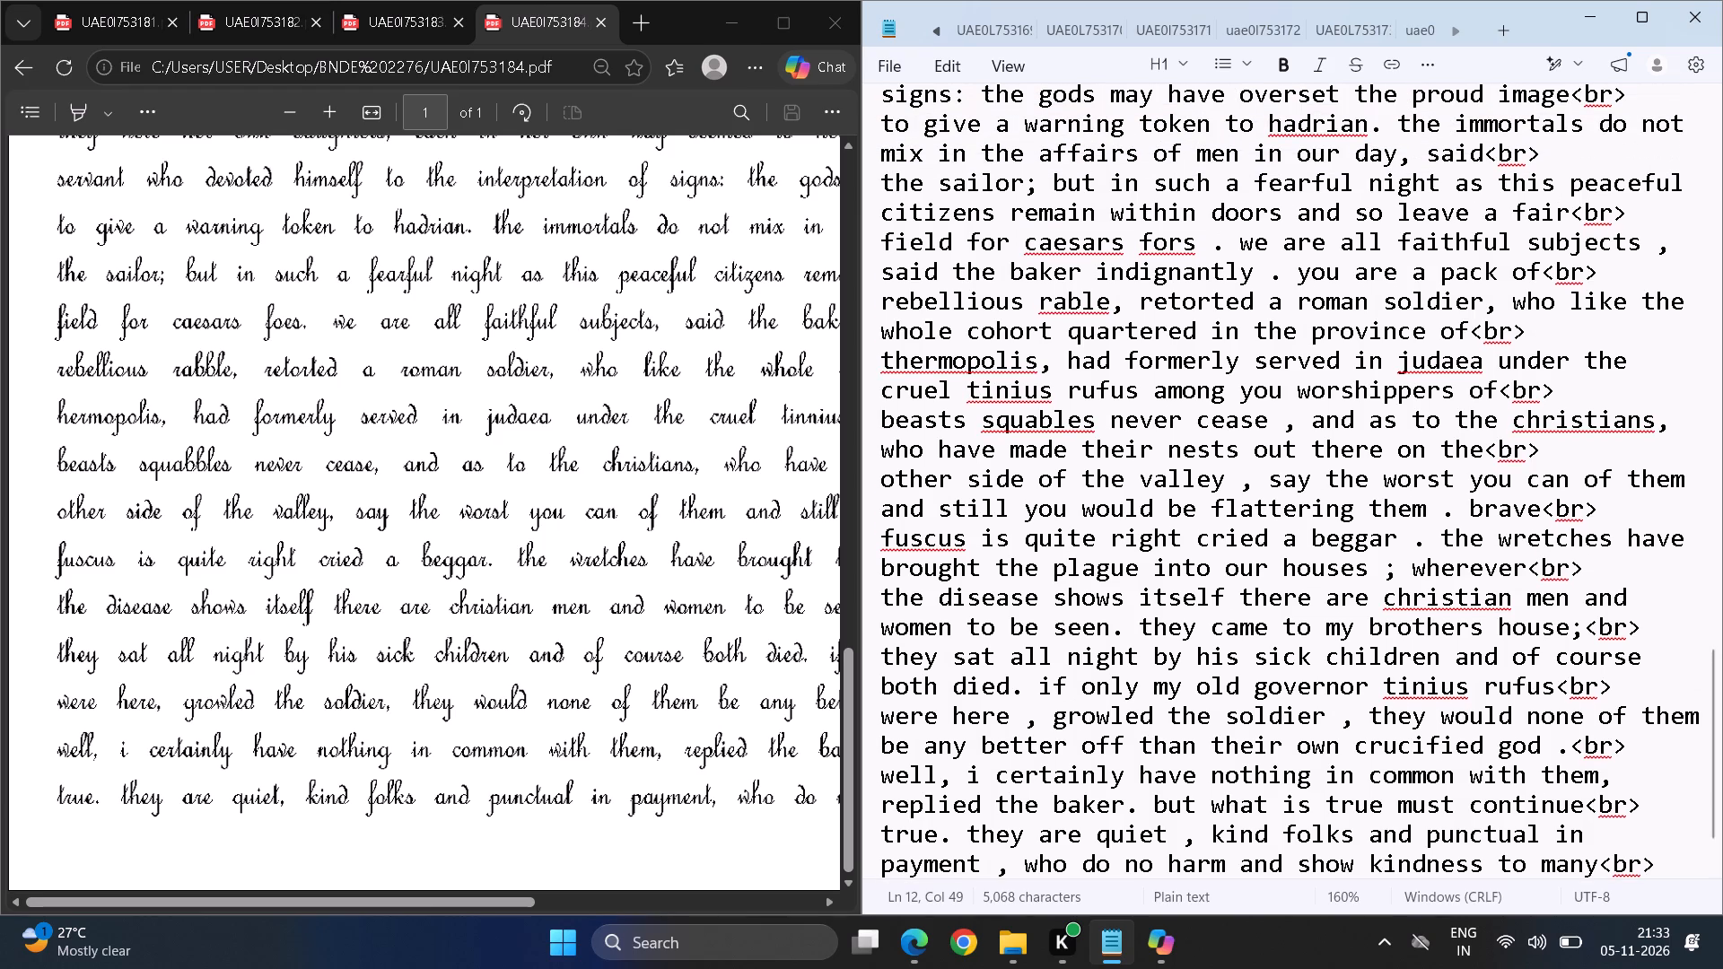
scroll(949, 518, "up", 2)
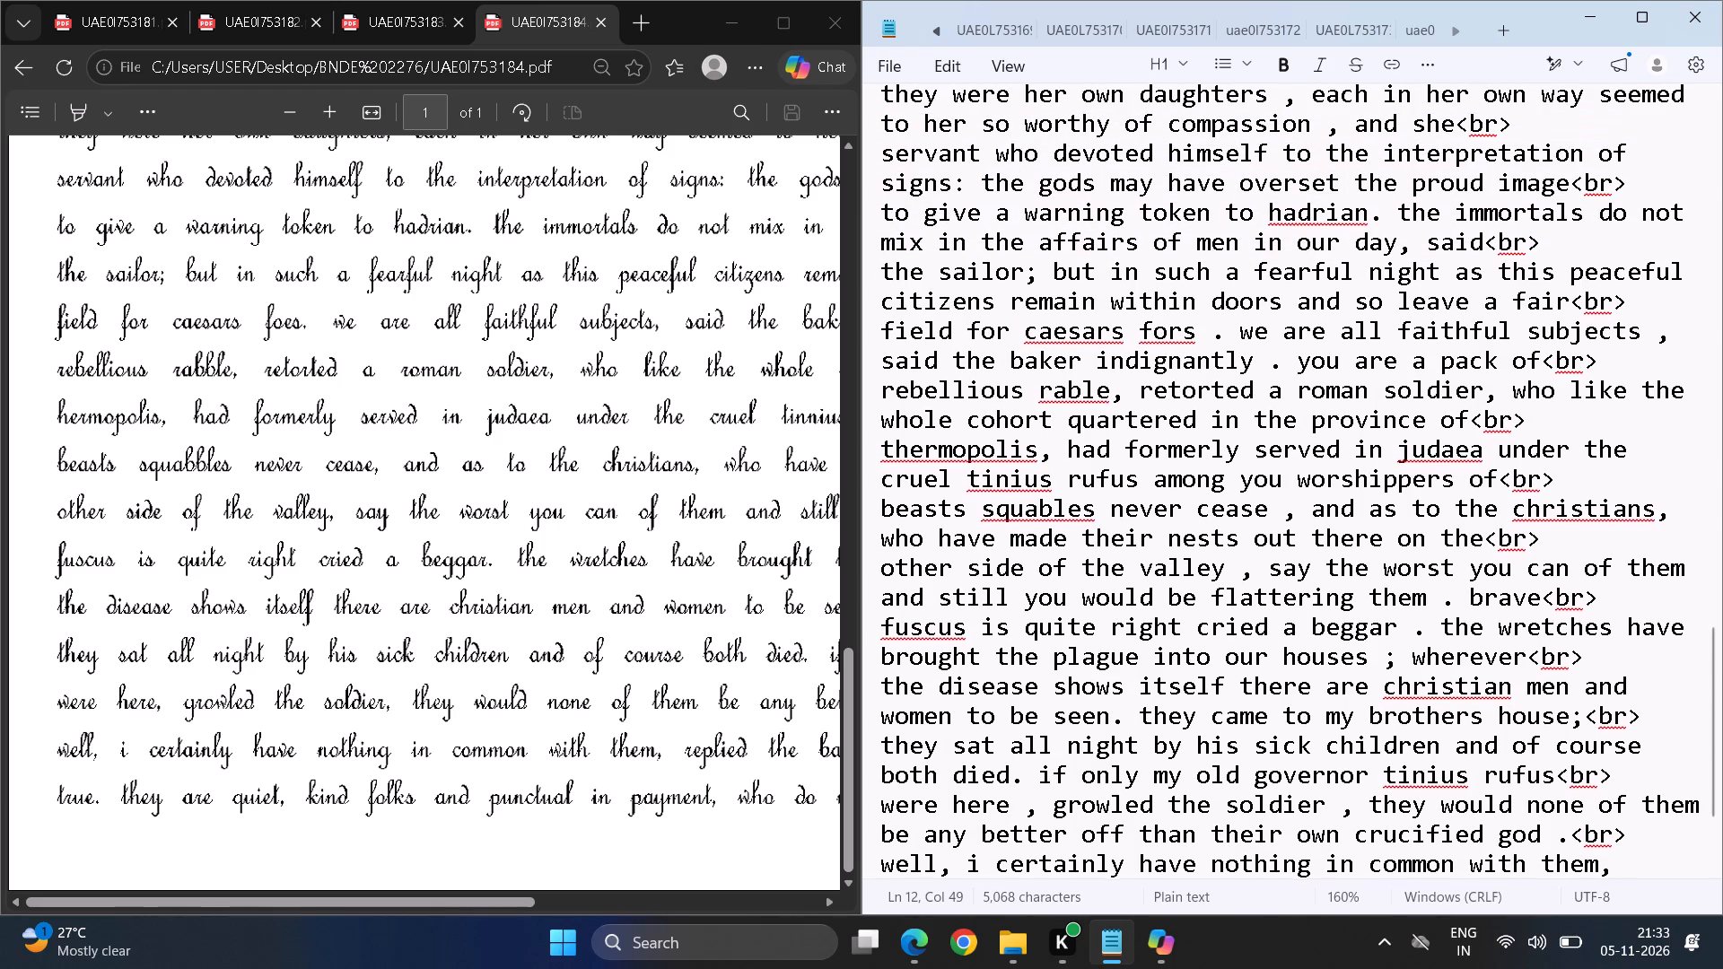
scroll(949, 518, "up", 1)
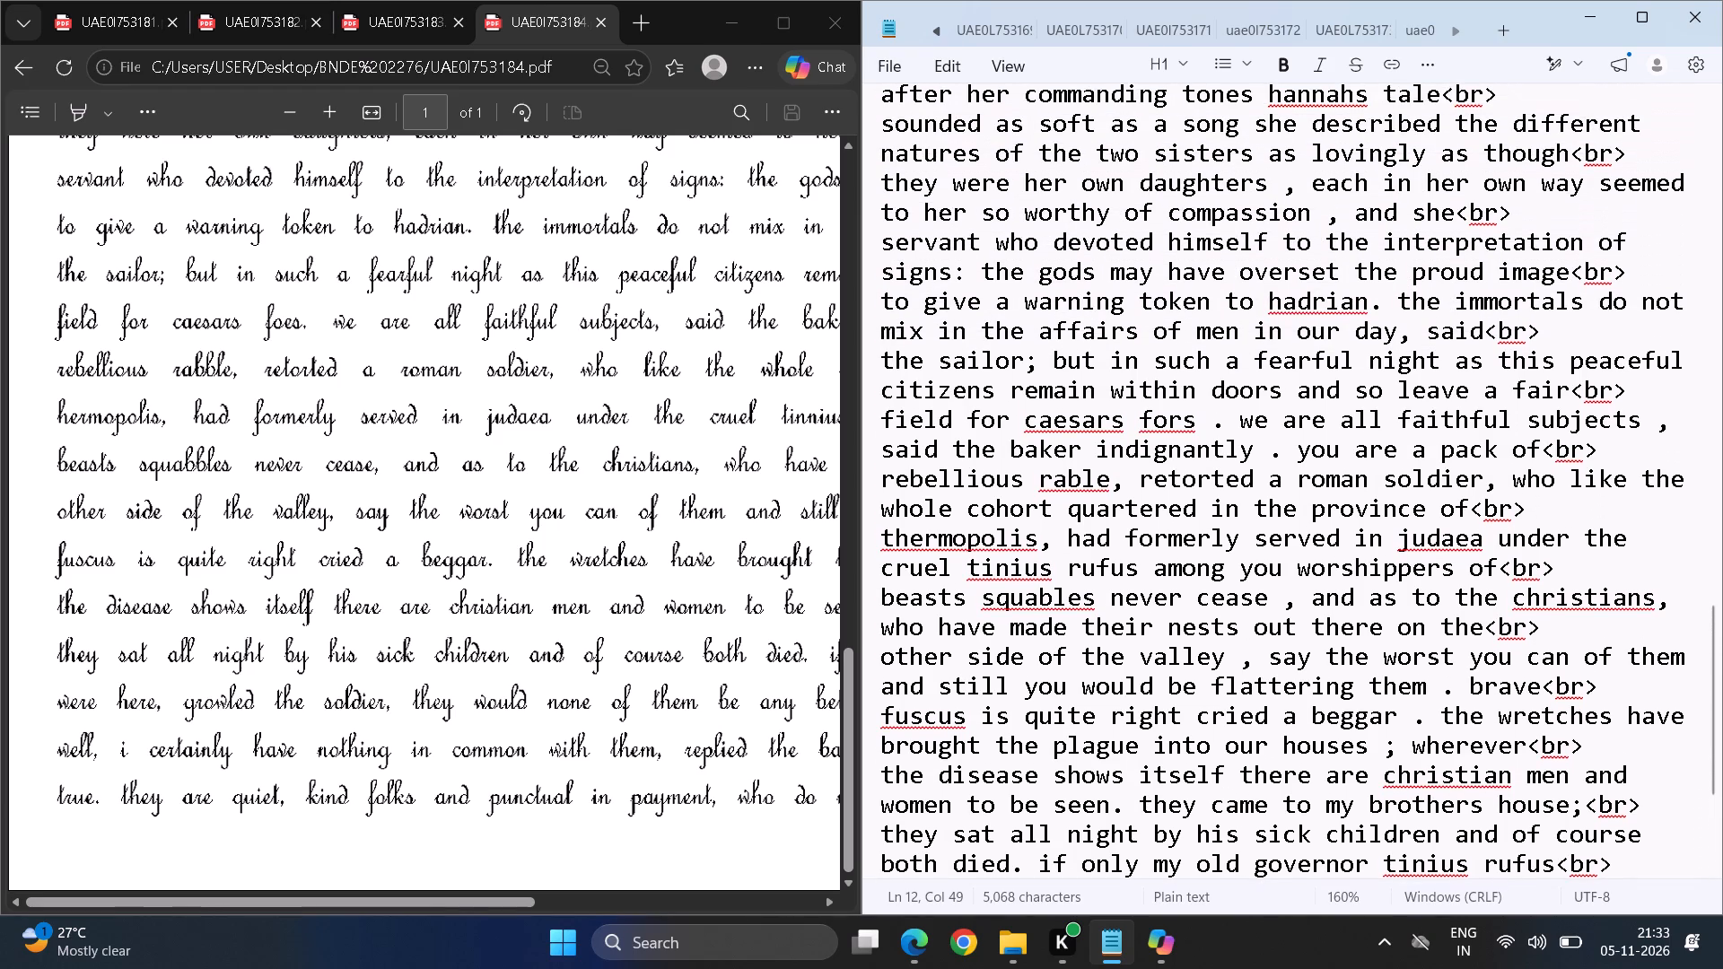
scroll(949, 518, "up", 1)
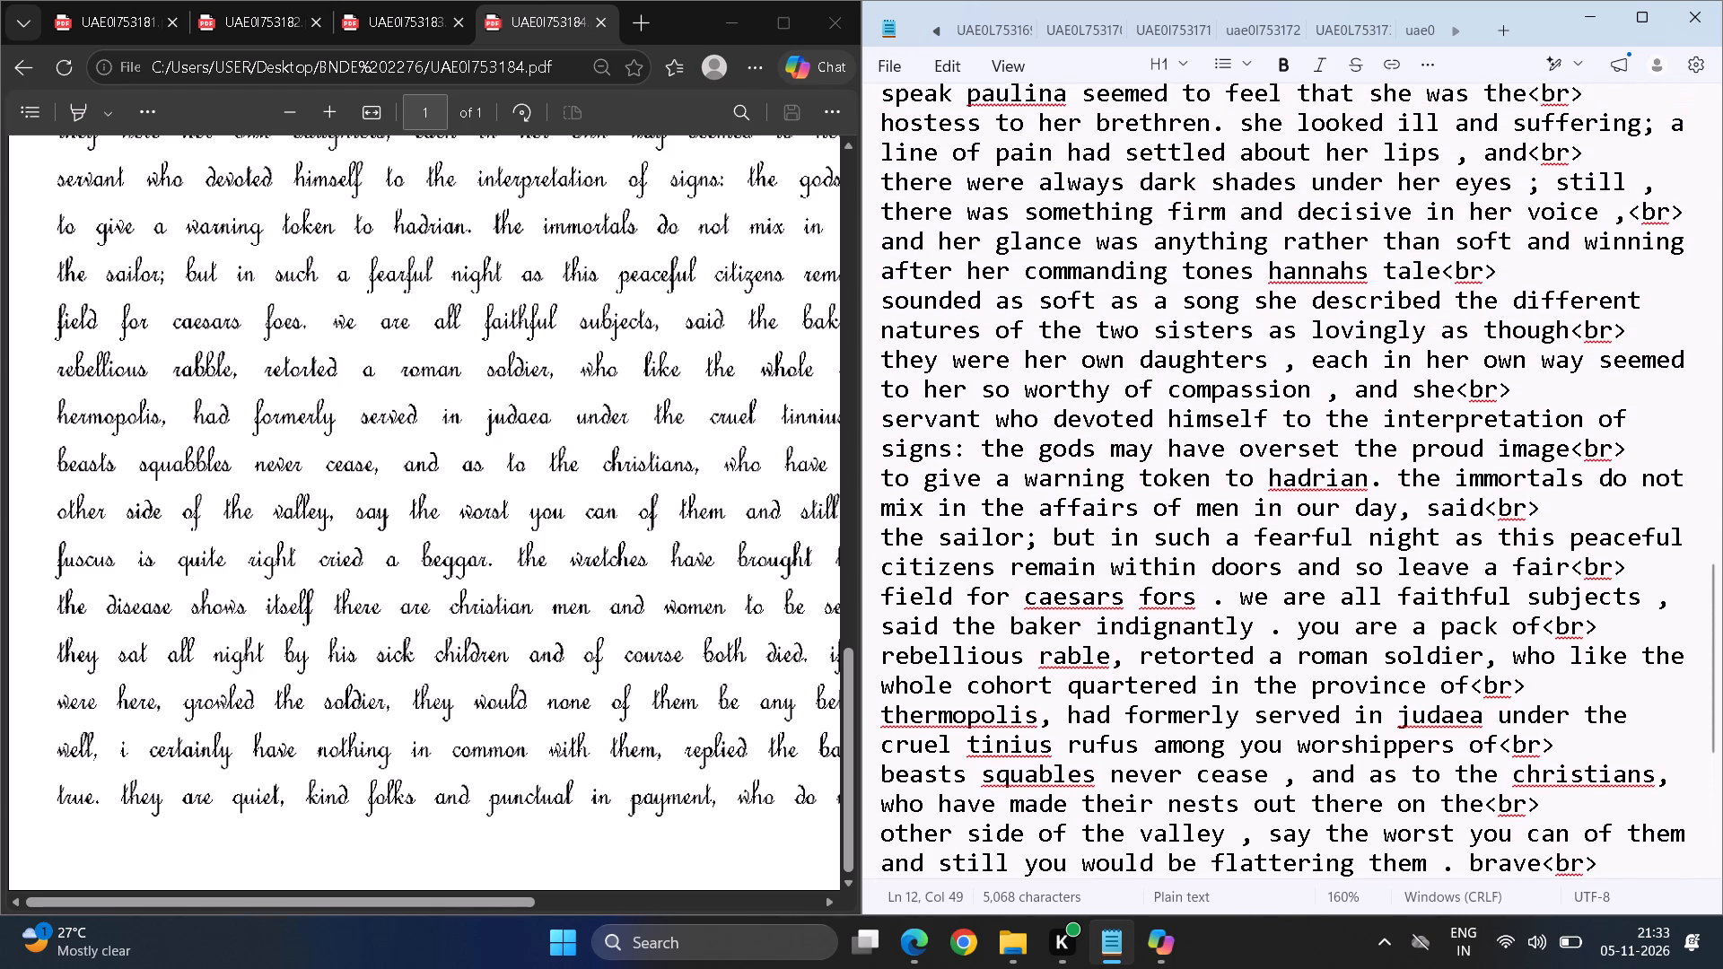
scroll(949, 518, "up", 1)
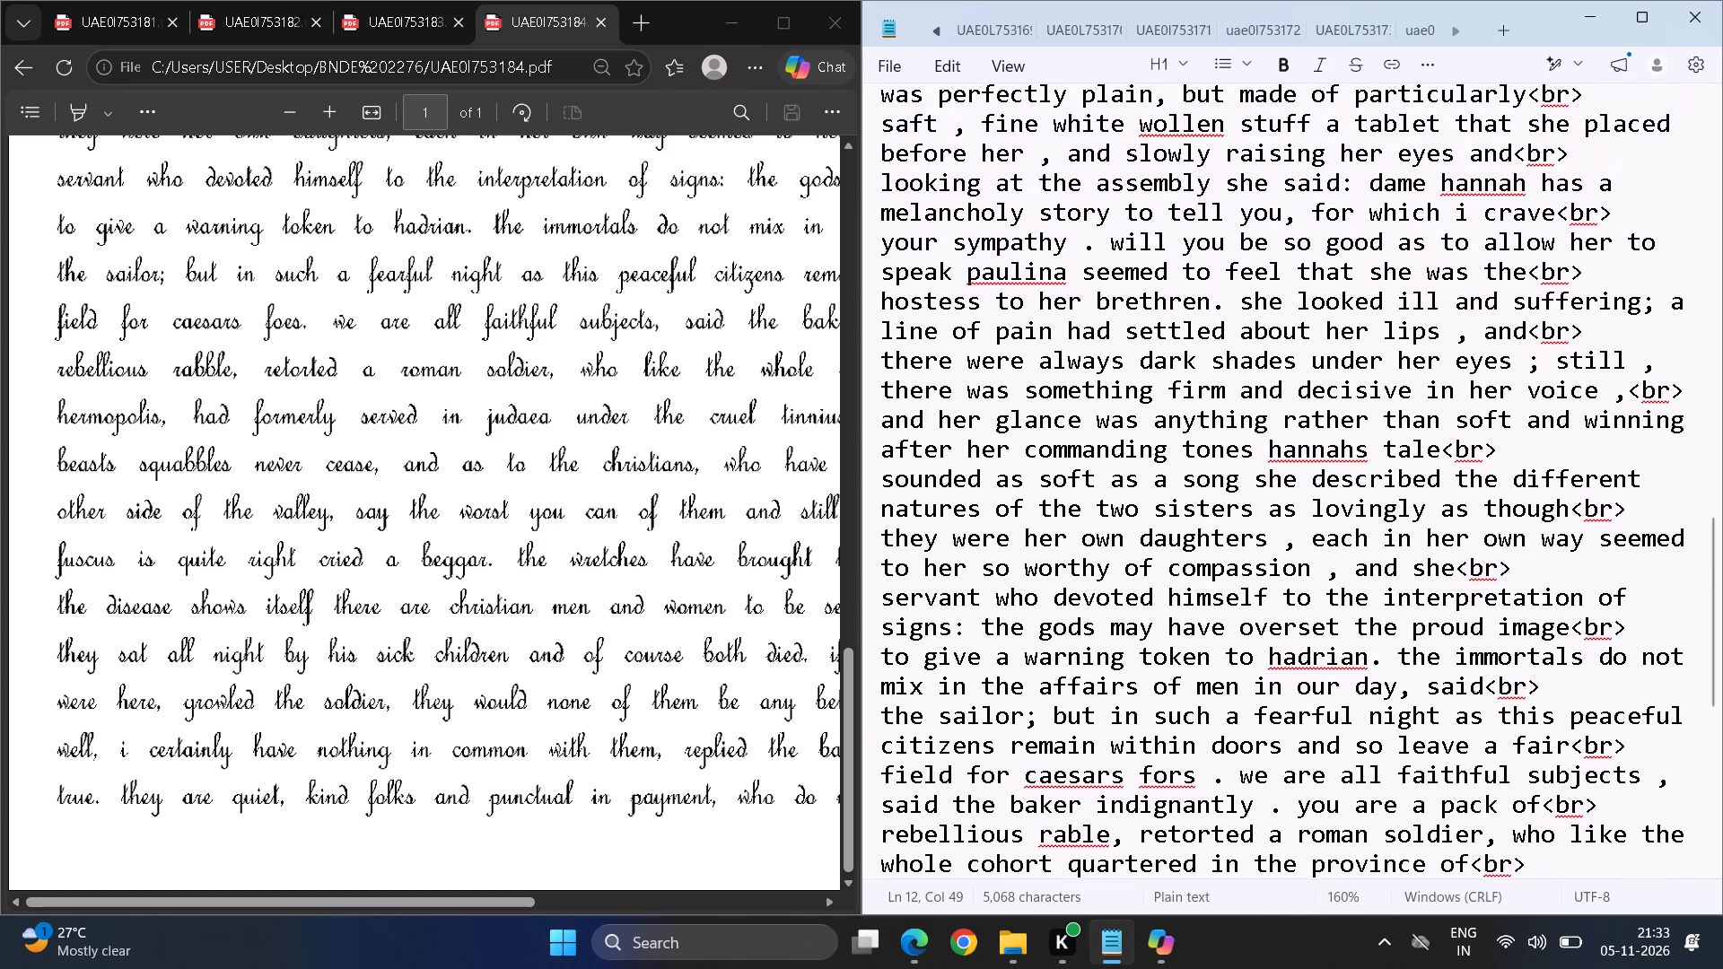
scroll(949, 518, "up", 1)
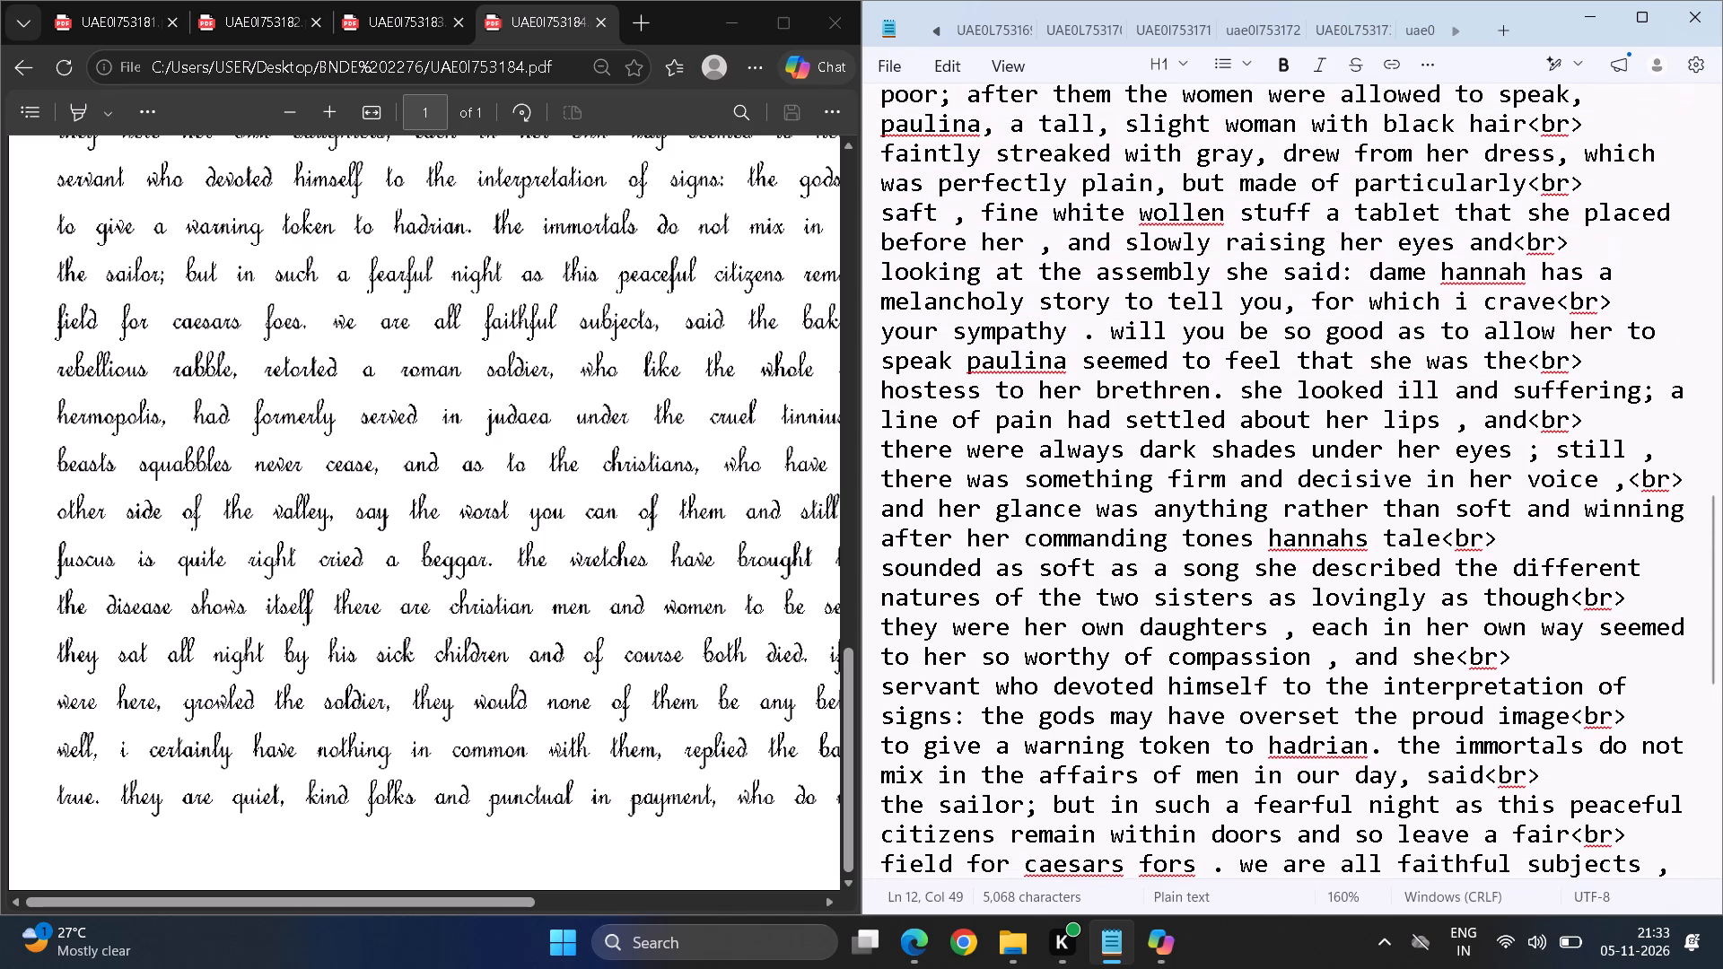
scroll(949, 518, "up", 2)
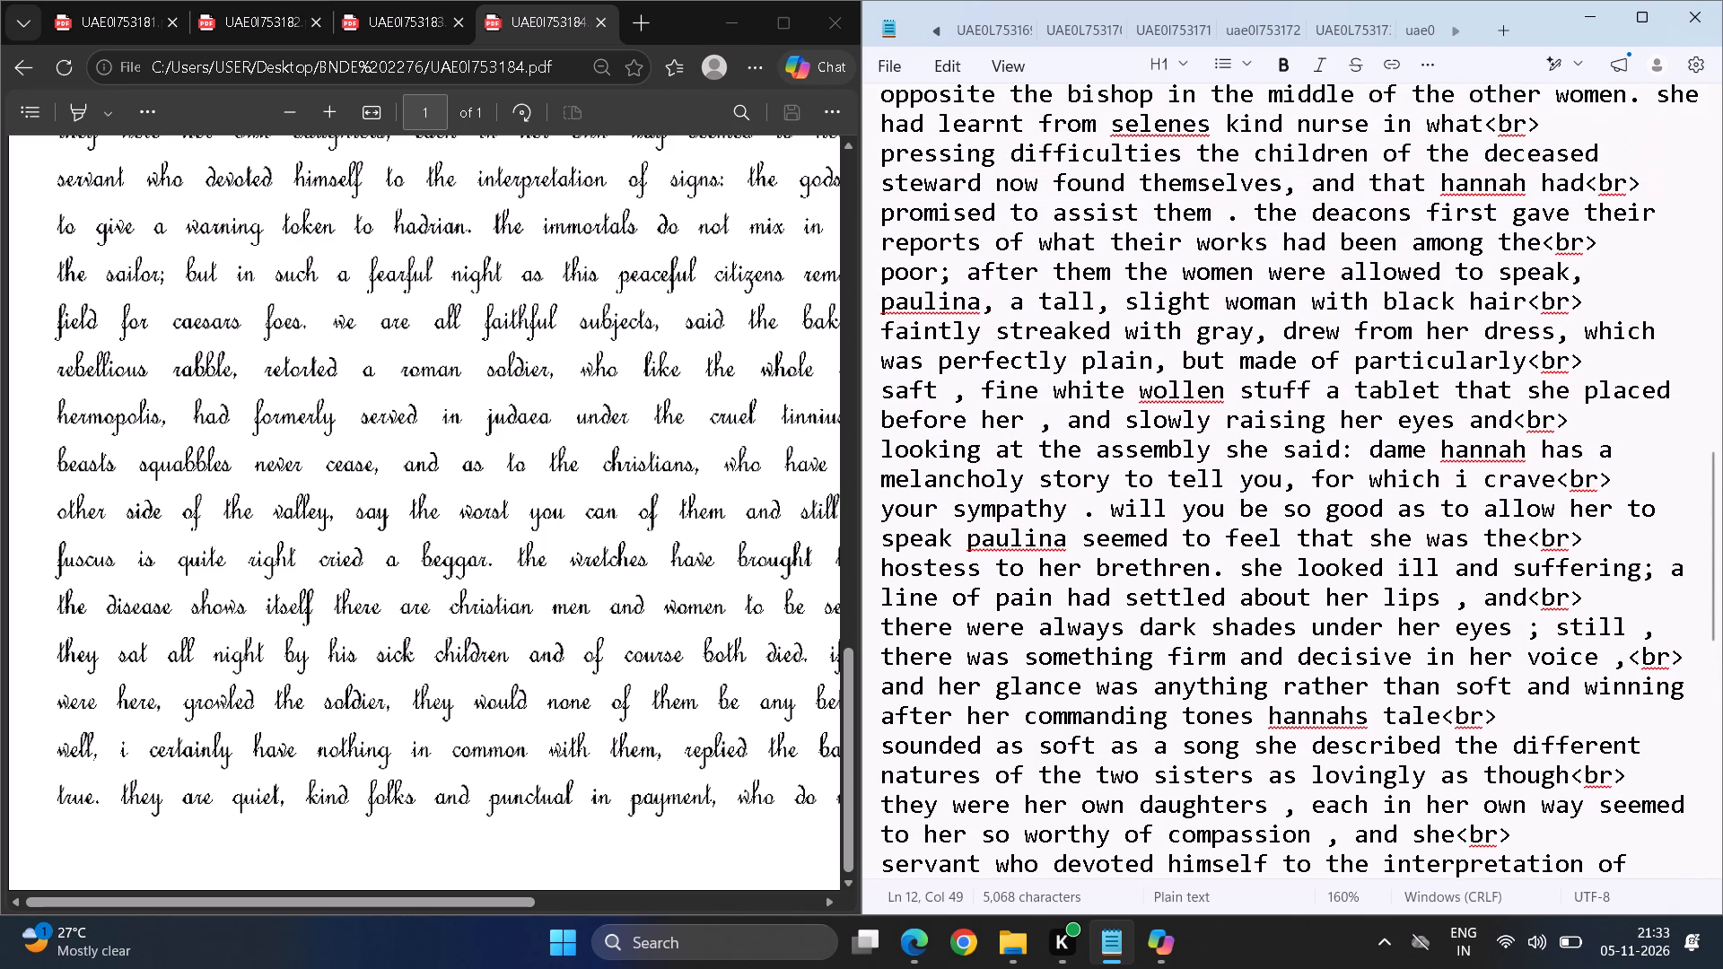
scroll(949, 518, "up", 1)
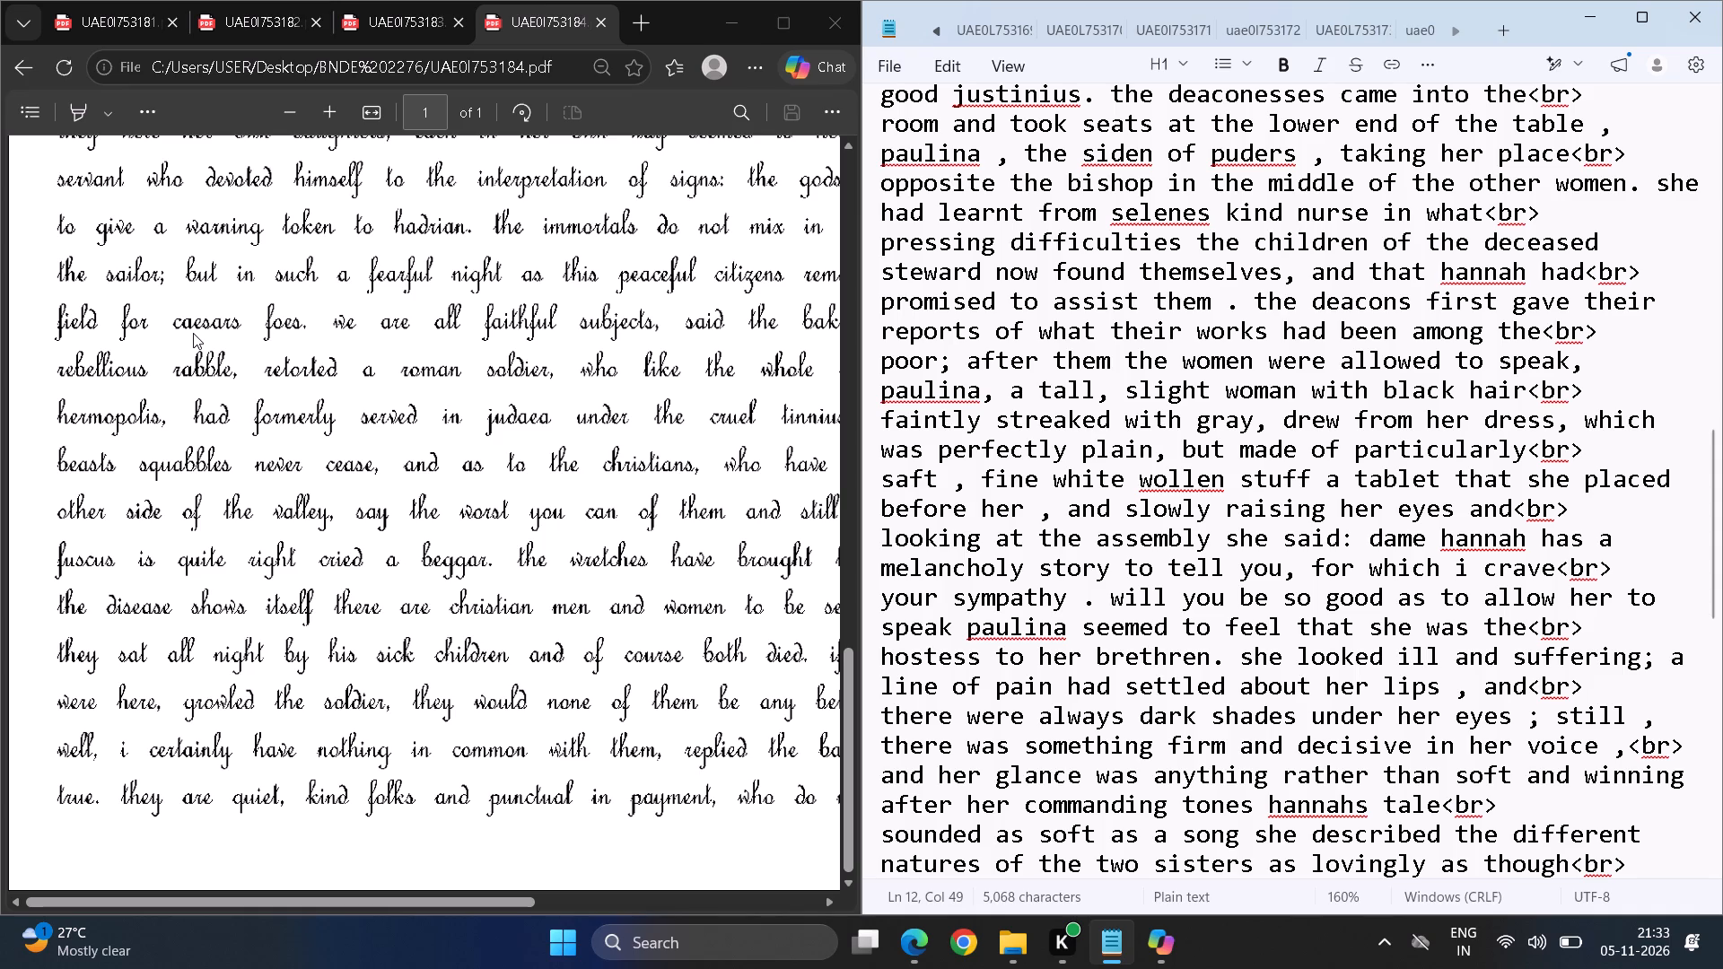
Correct the word after "field for caesars" on line 41 of the transcription to "foes", matching the PDF.
scroll(1033, 373, "down", 6)
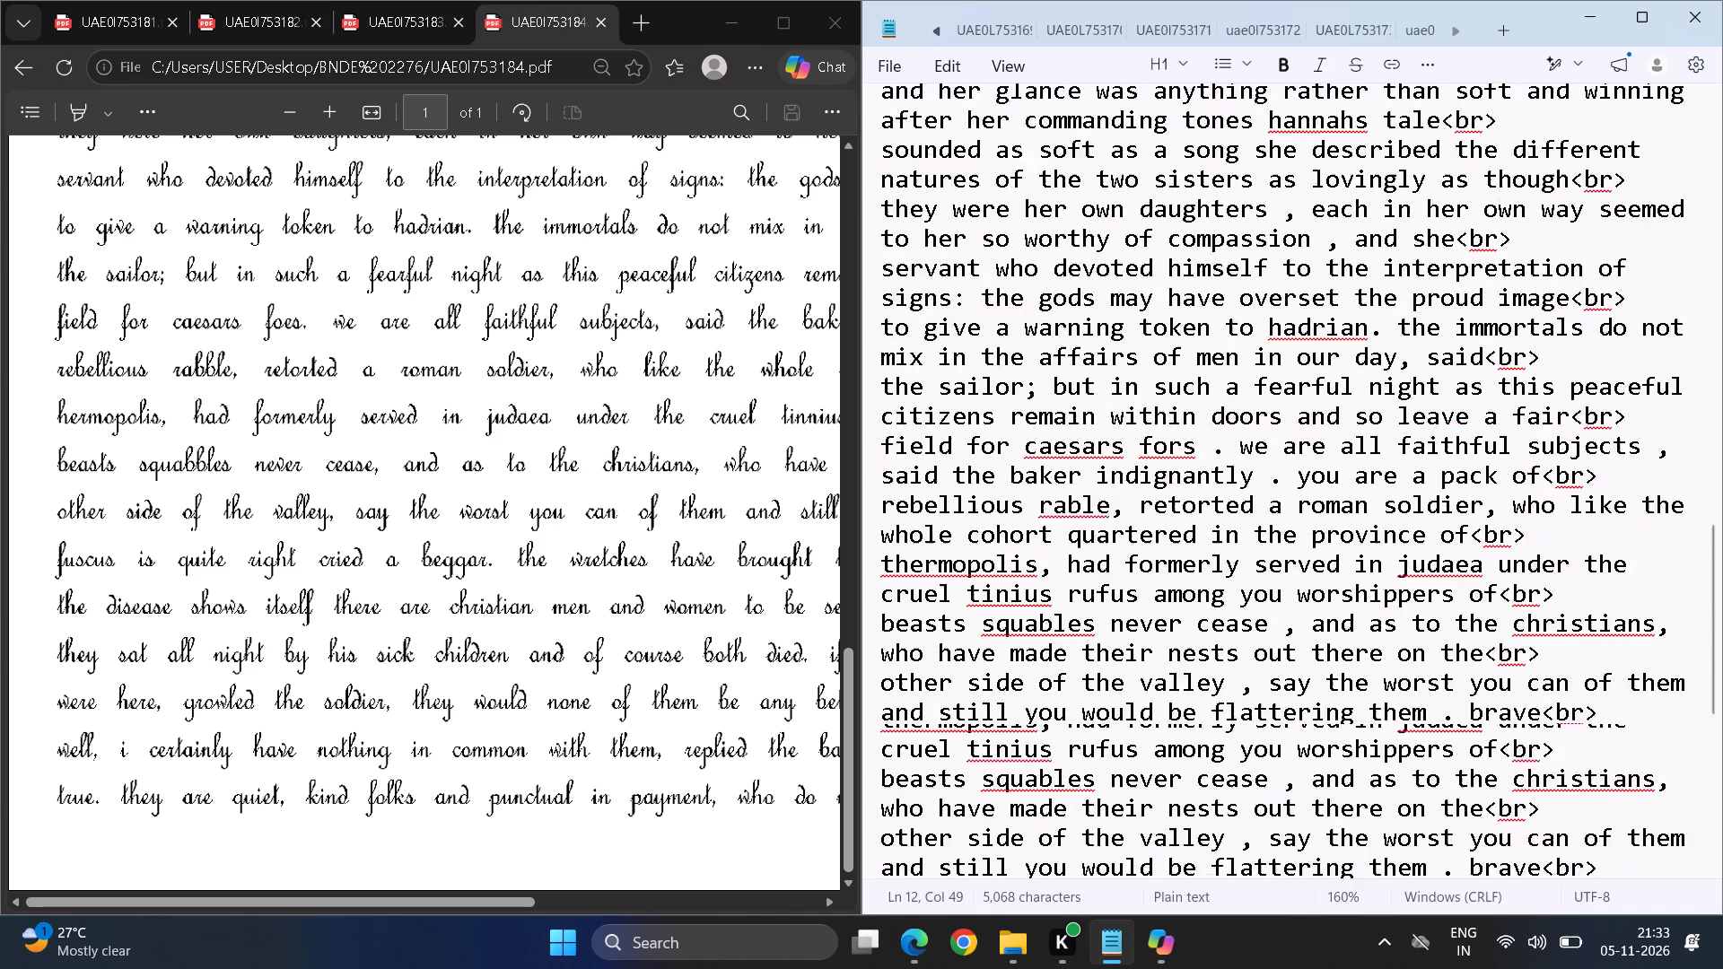
scroll(1142, 483, "down", 3, "ctrl")
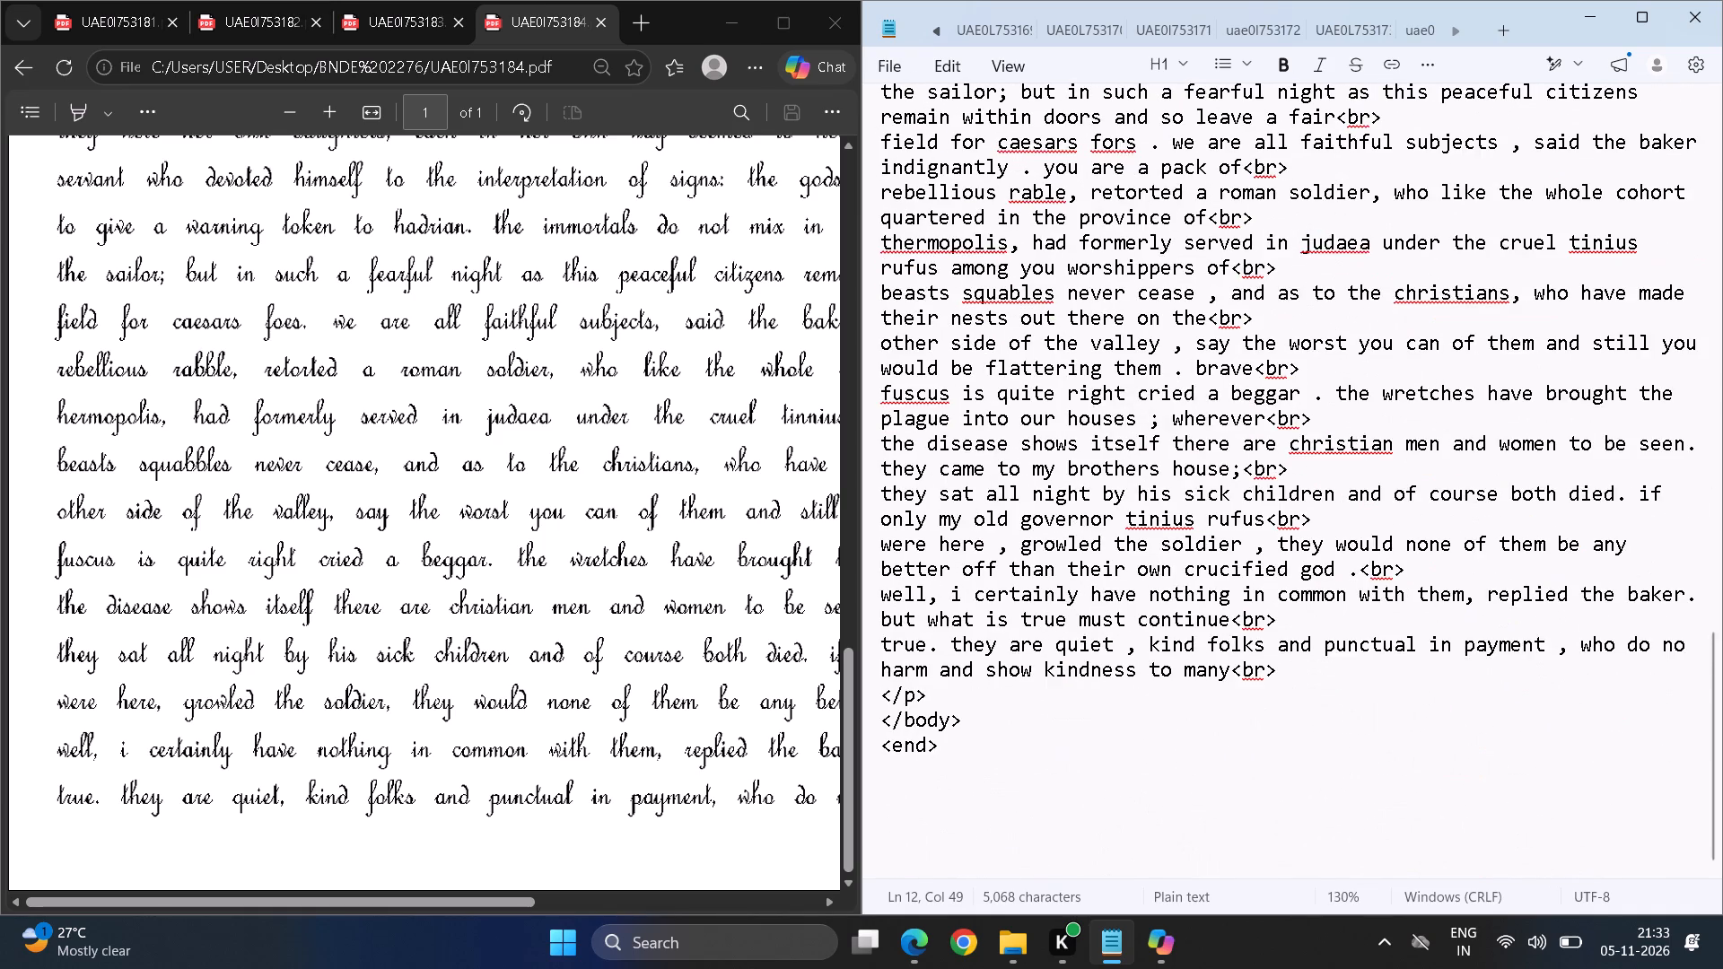
scroll(1142, 483, "down", 3, "ctrl")
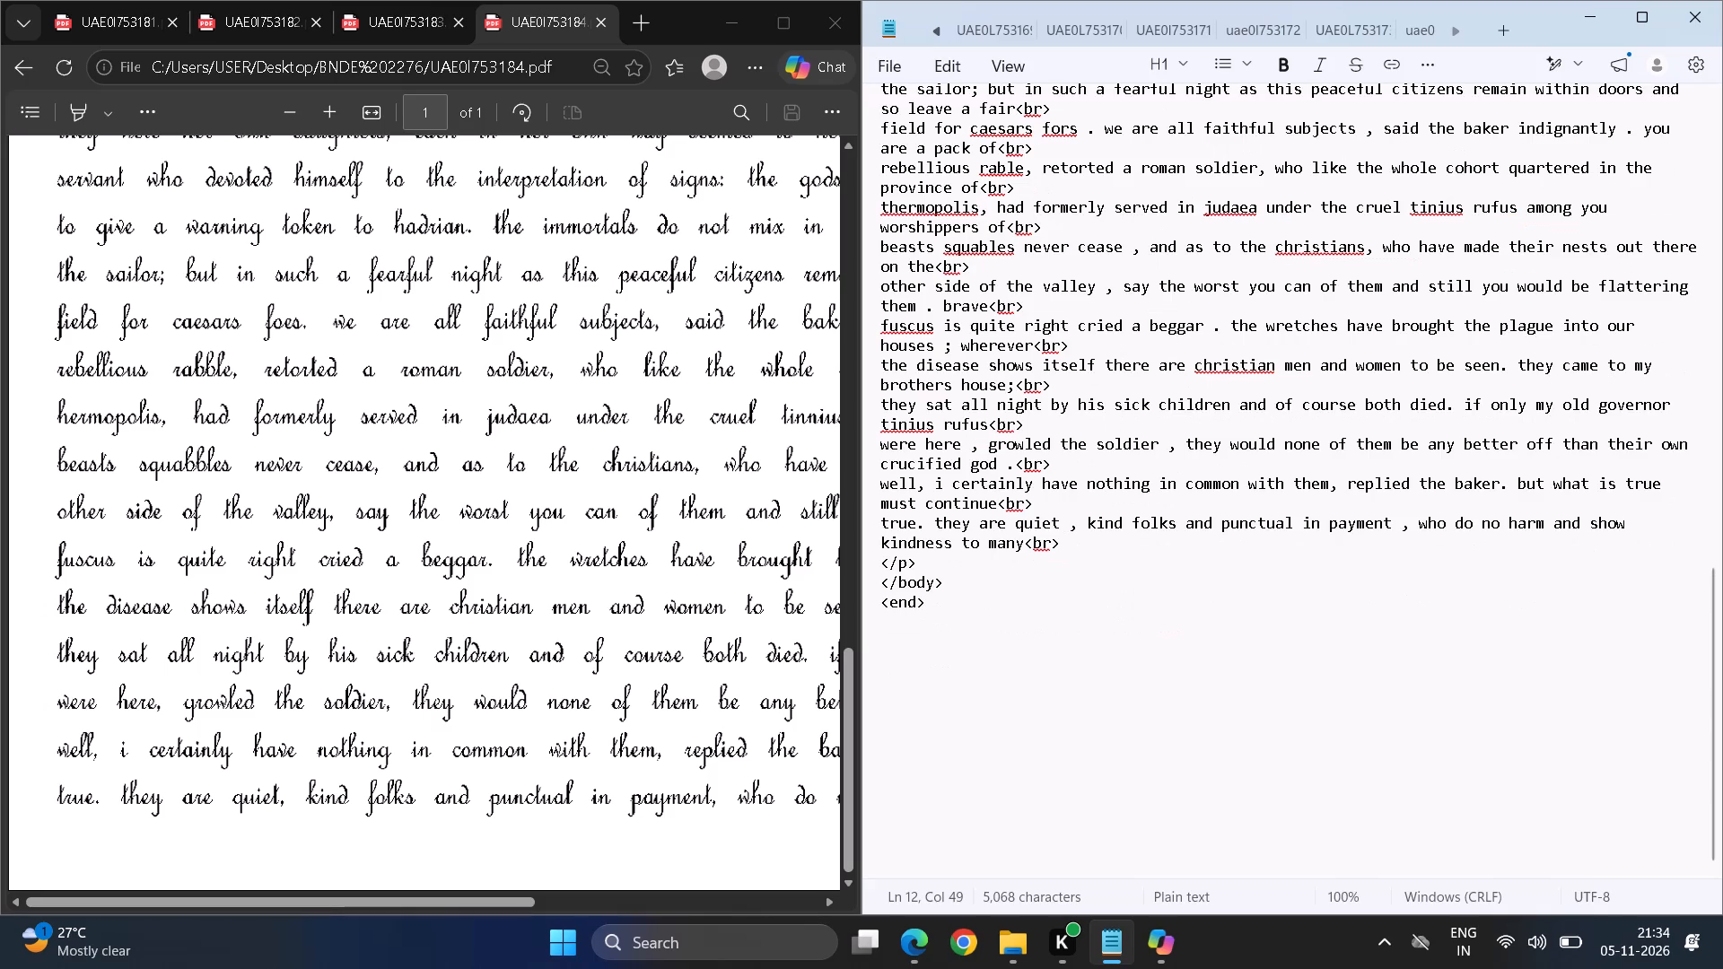
scroll(1142, 483, "down", 2, "ctrl")
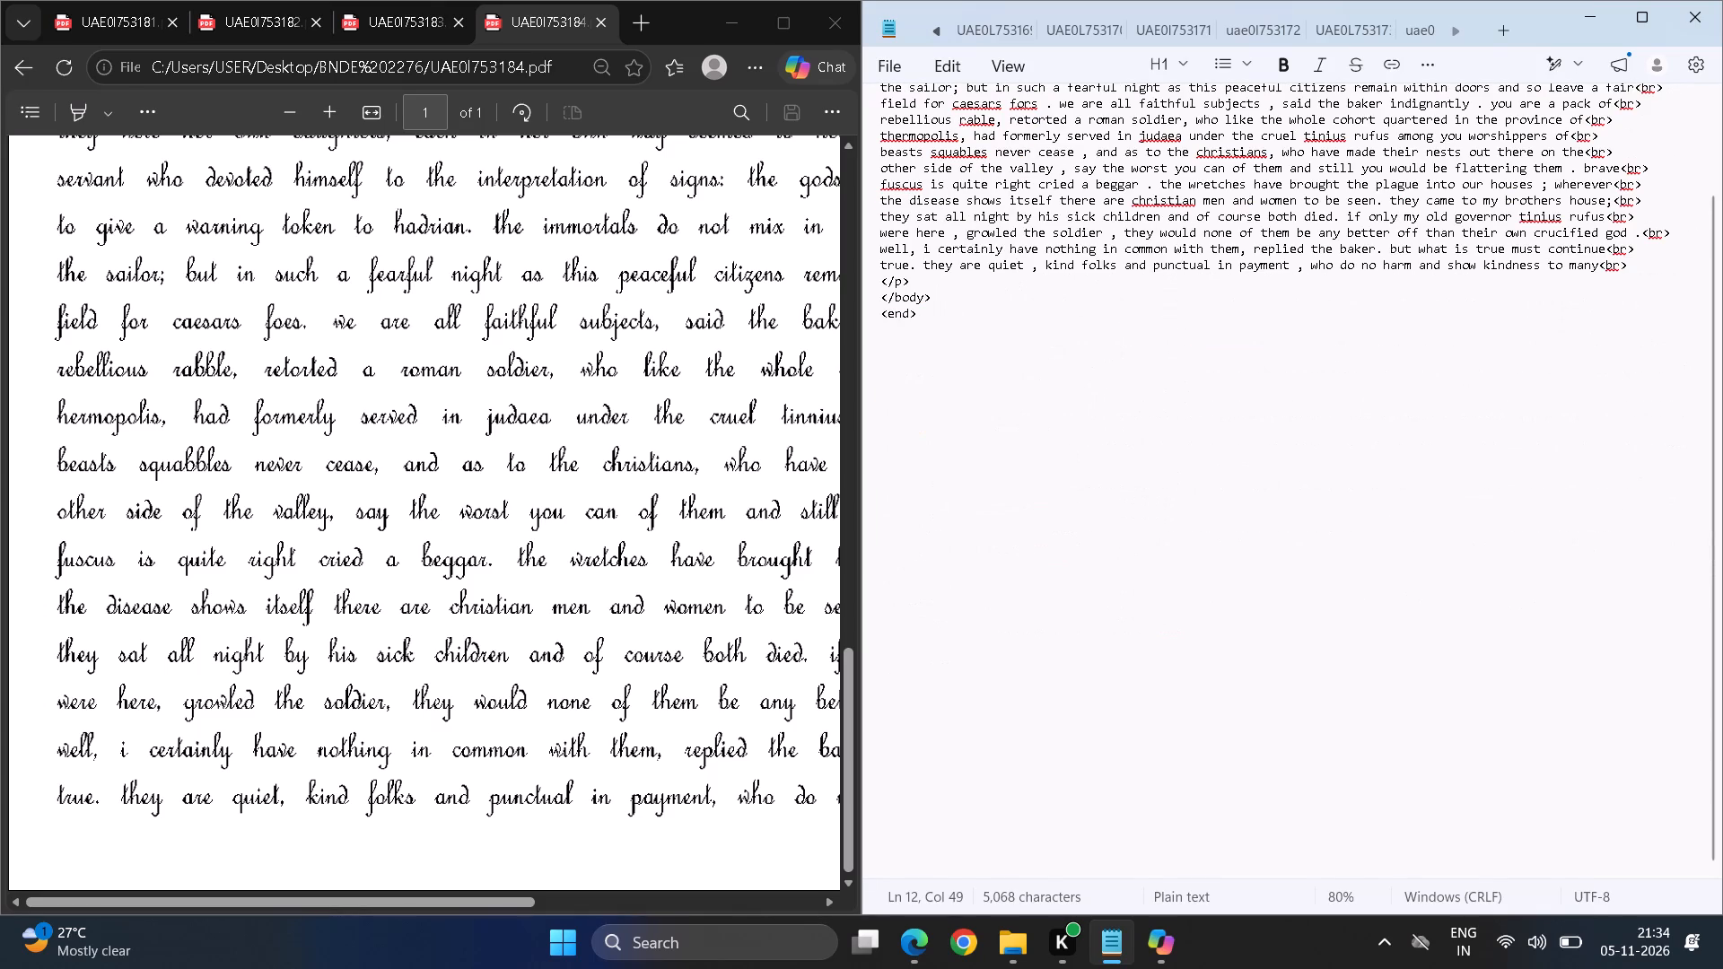
scroll(975, 278, "up", 1)
left_click(1065, 107)
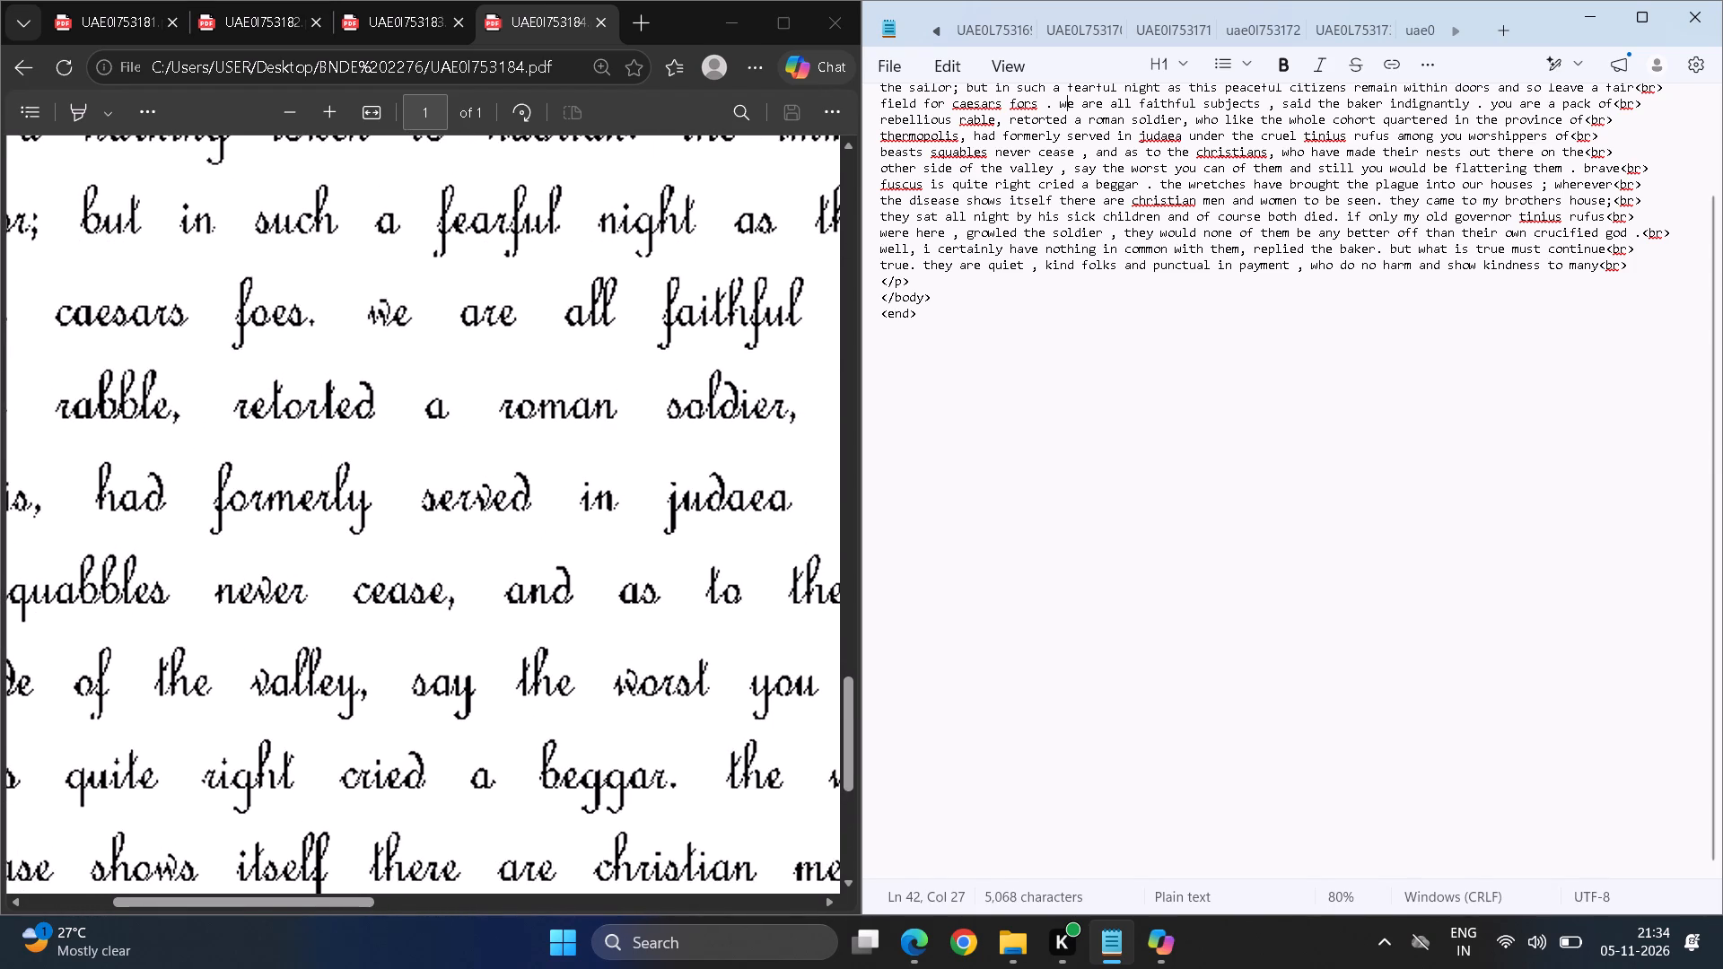
scroll(1031, 125, "up", 3, "ctrl")
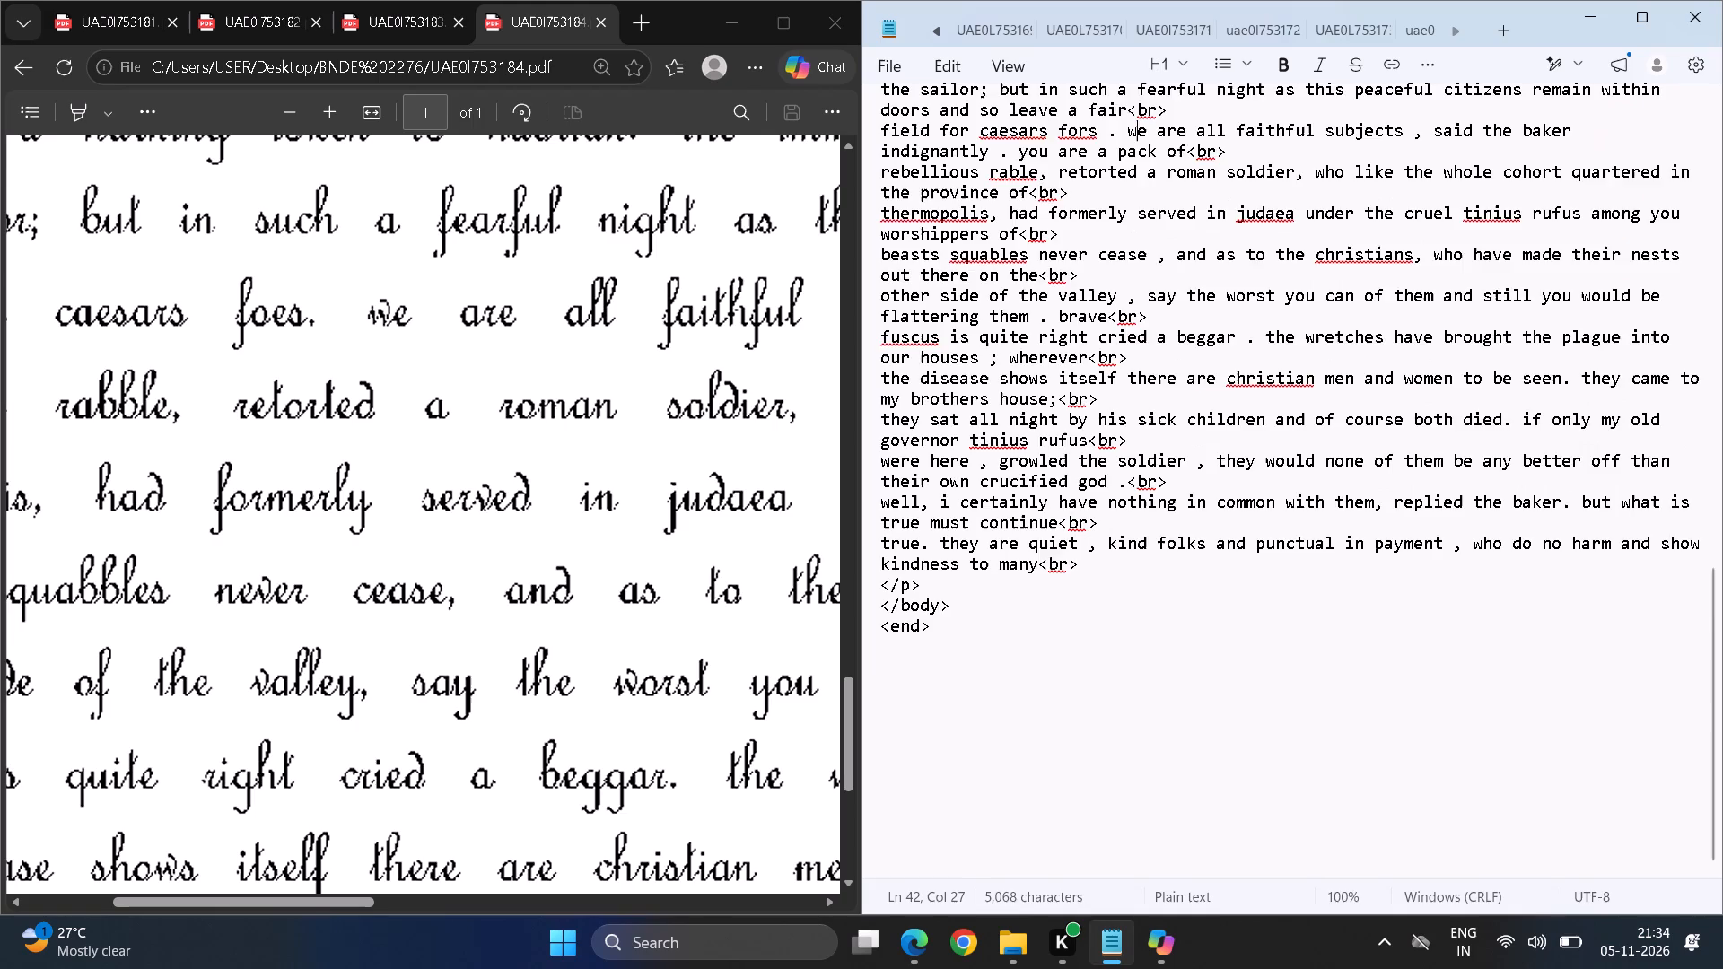
scroll(1031, 125, "up", 3, "ctrl")
left_click(1147, 149)
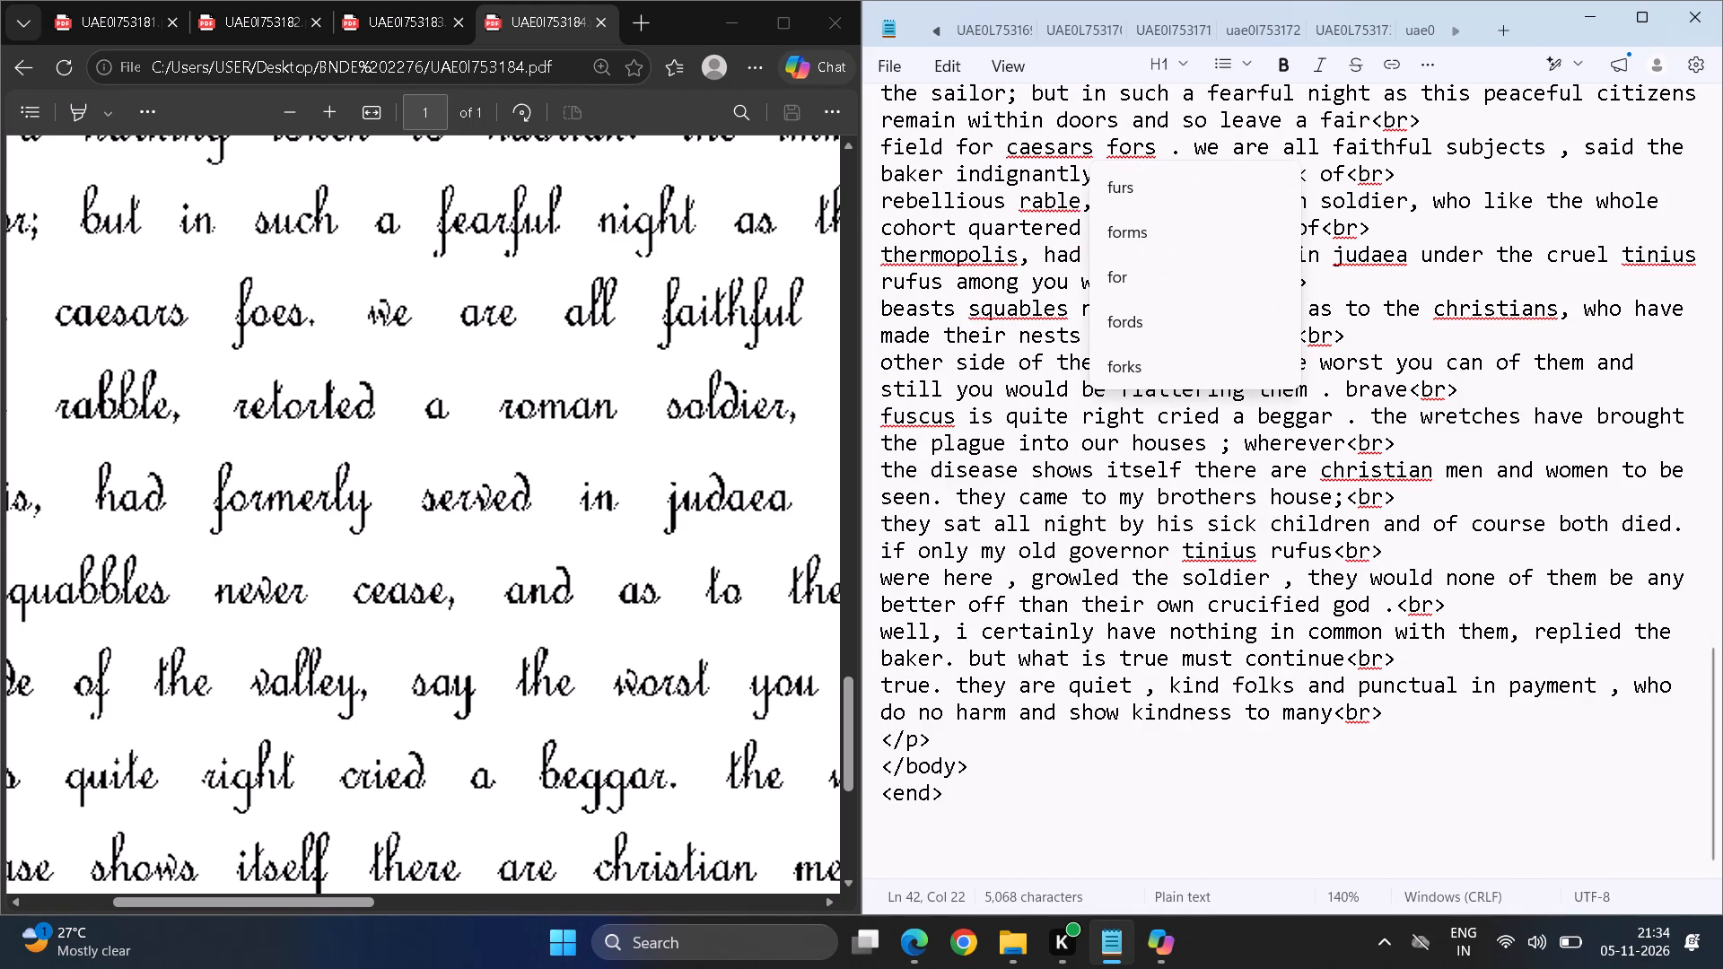